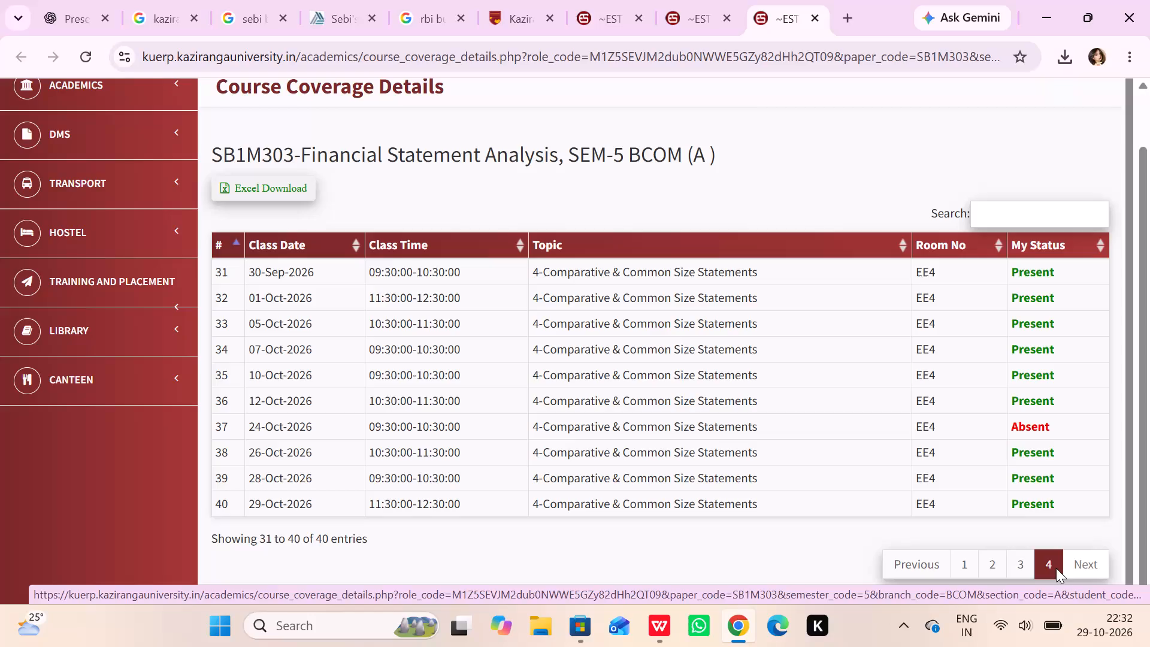
Close the Financial Statement Analysis course coverage page and the registered subjects attendance page.
click(1079, 574)
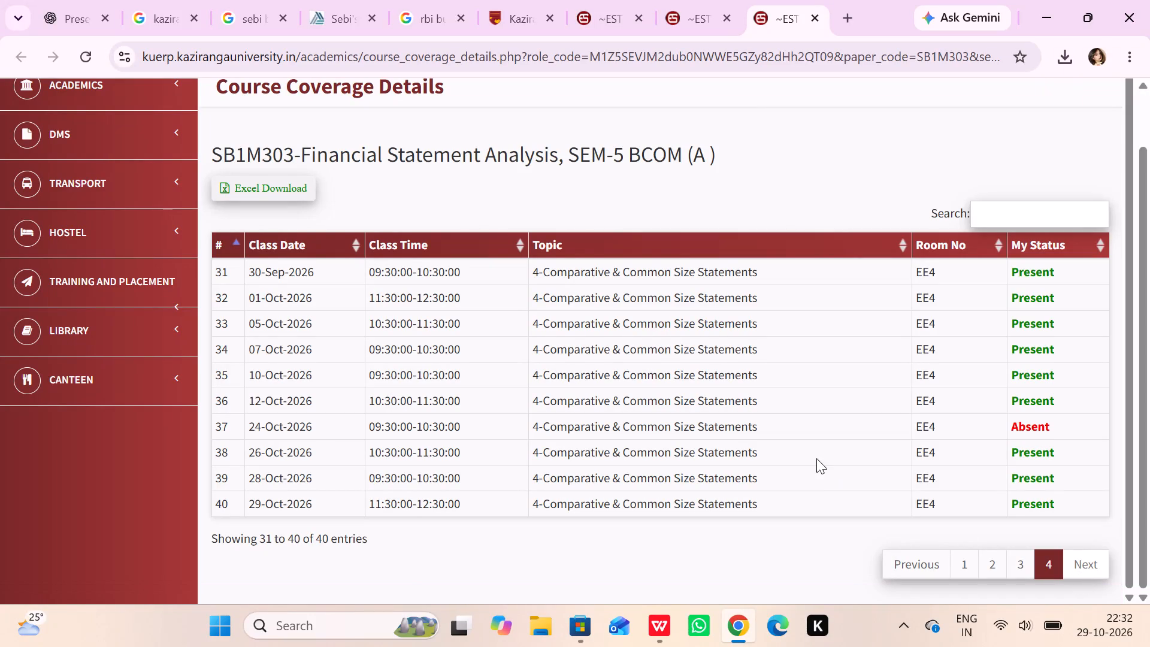
scroll(286, 235, up, 2)
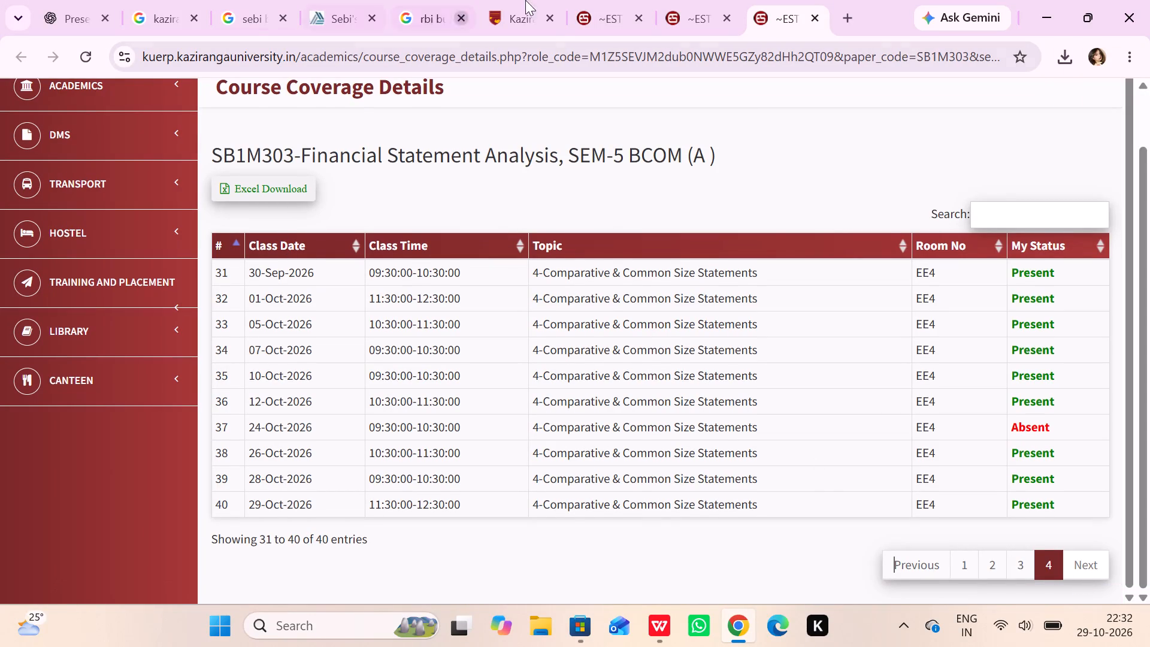
click(818, 14)
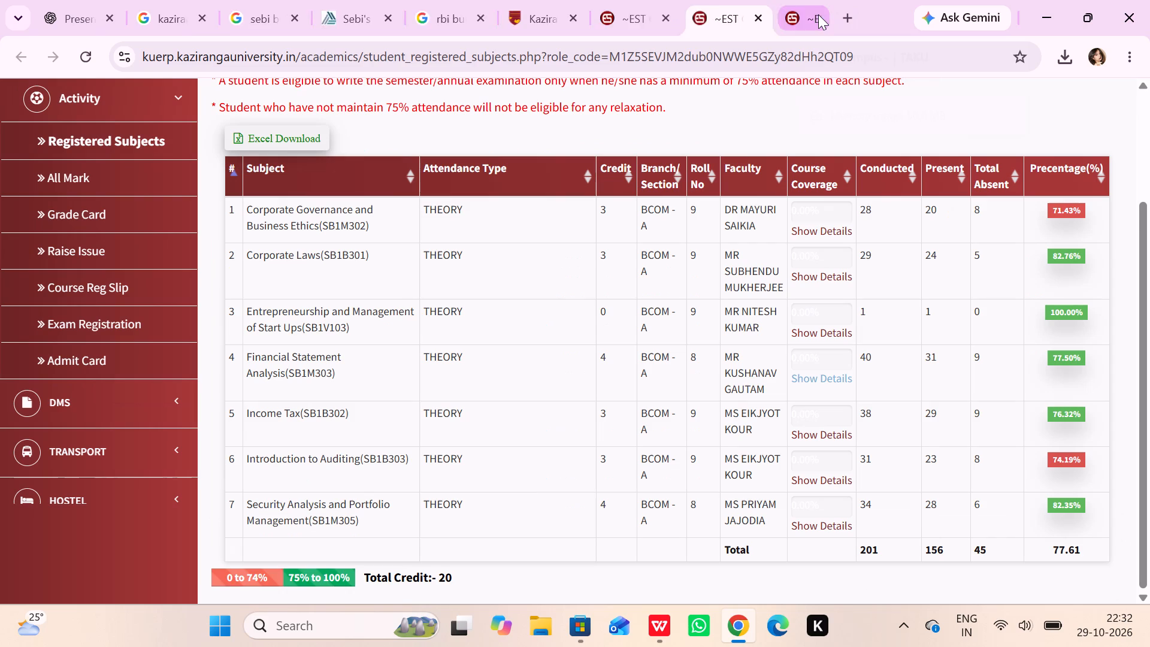
scroll(834, 255, down, 1)
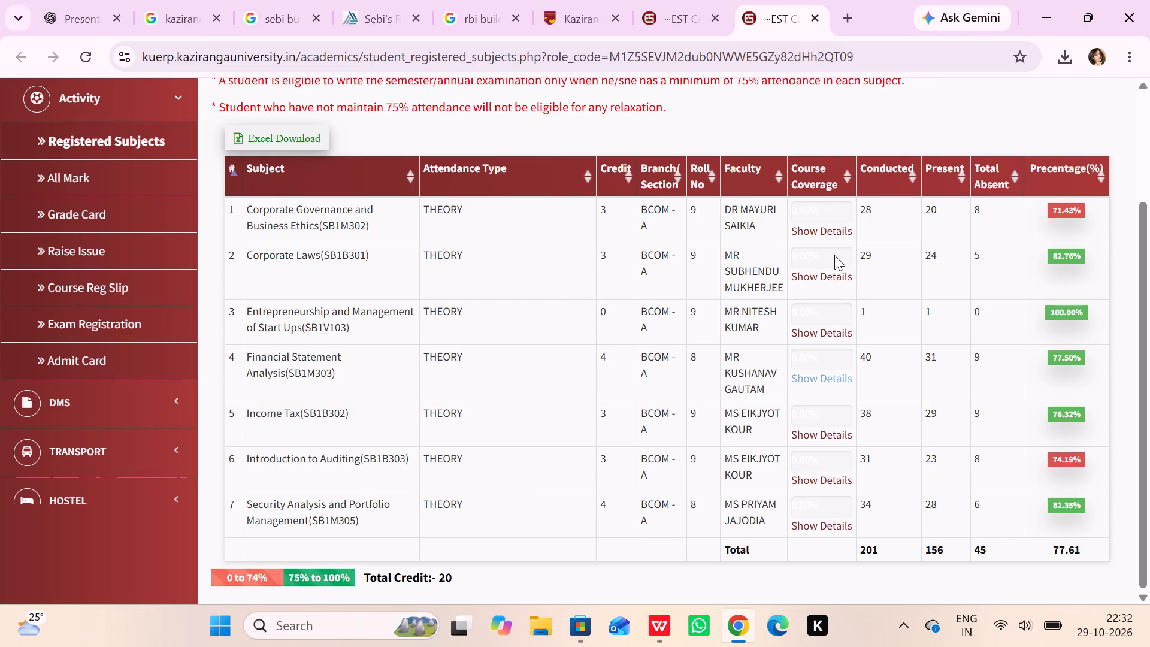
click(814, 11)
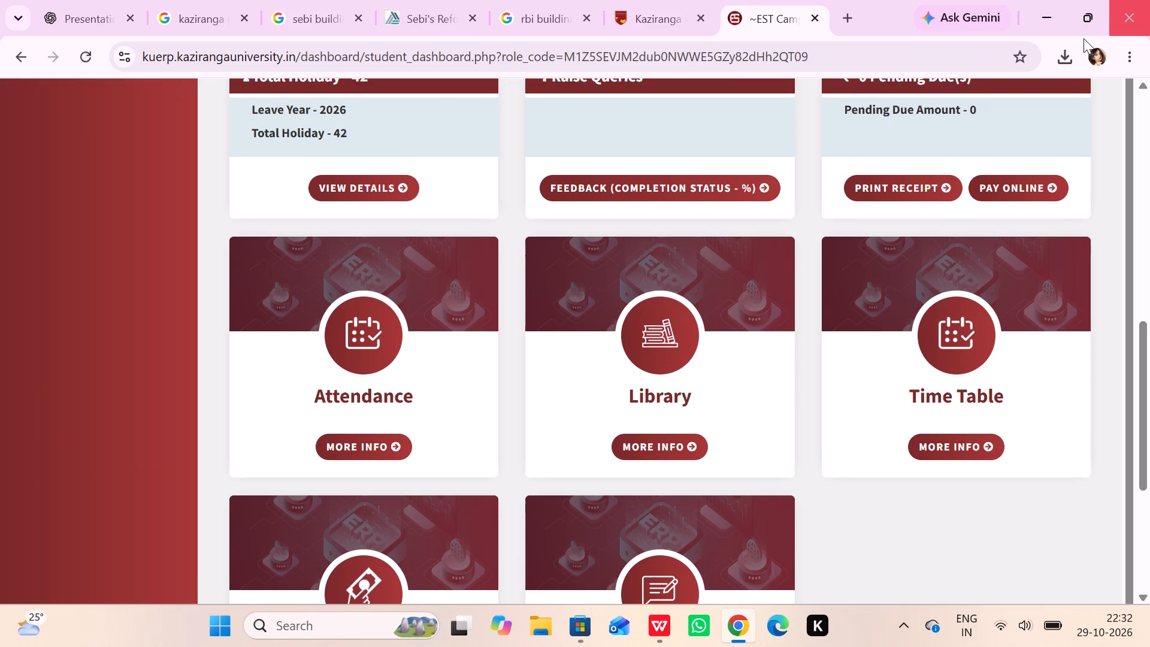
Close the whole browser window from the student dashboard to return to the SEBI and RBI presentation in WPS Office.
scroll(826, 328, up, 3)
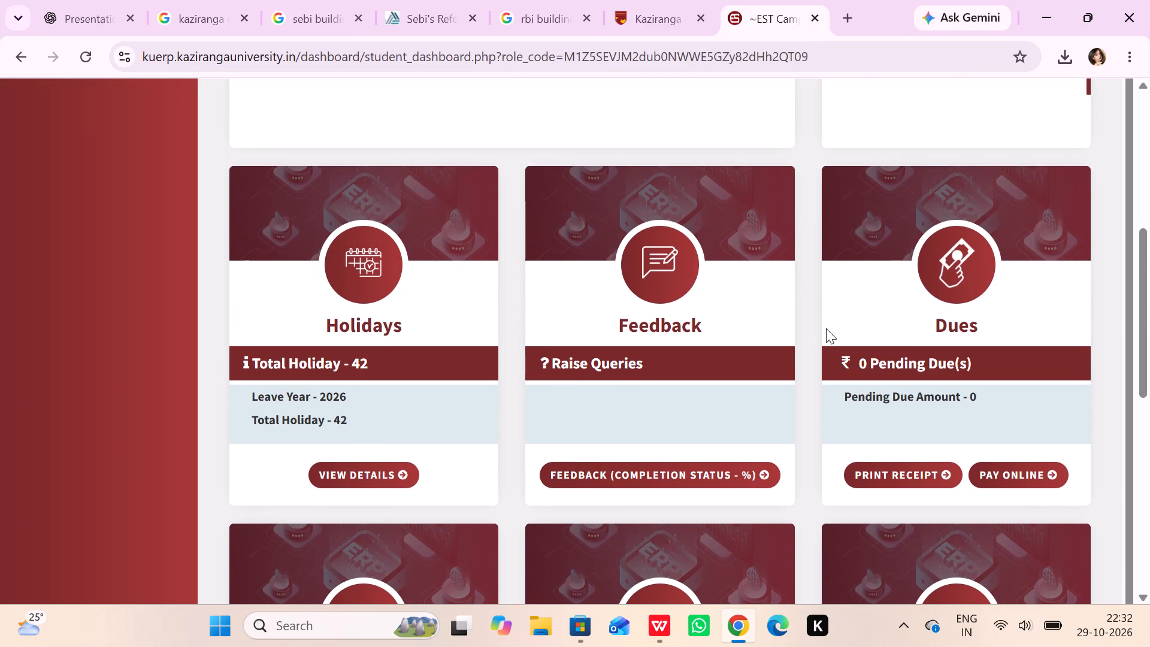
click(1149, 0)
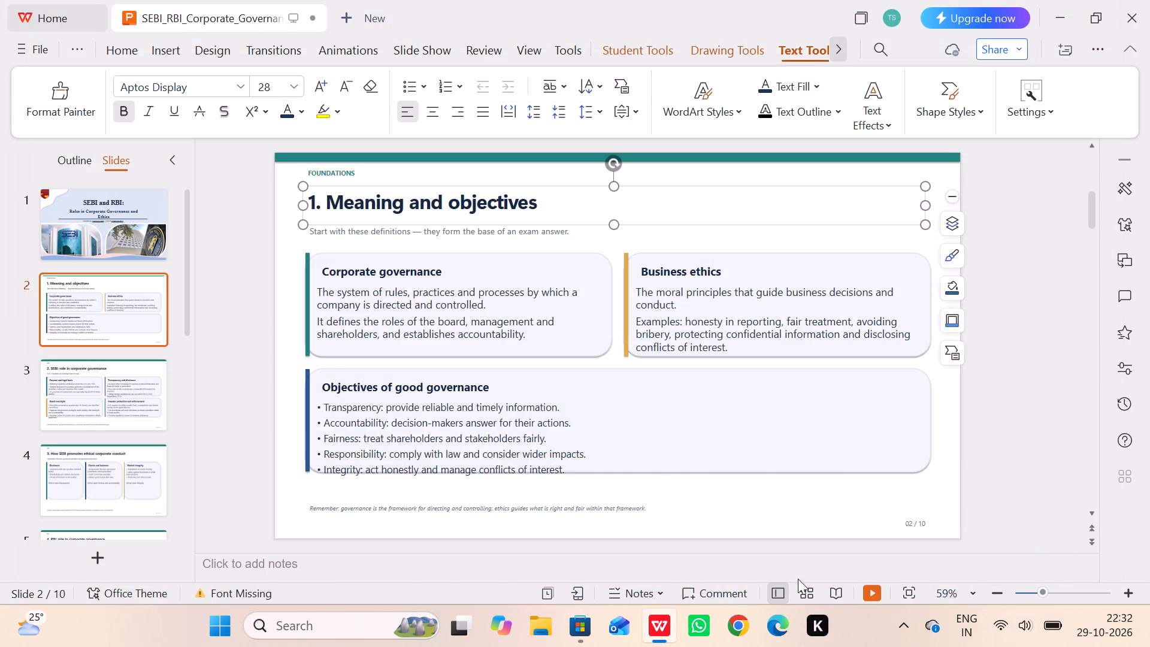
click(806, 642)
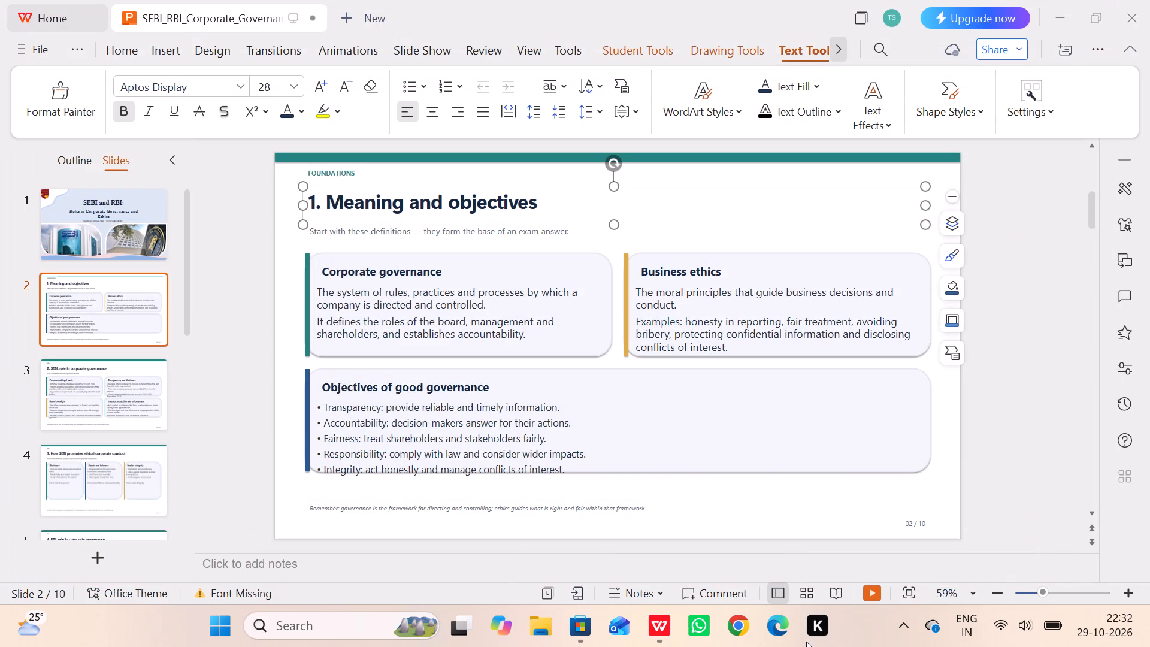
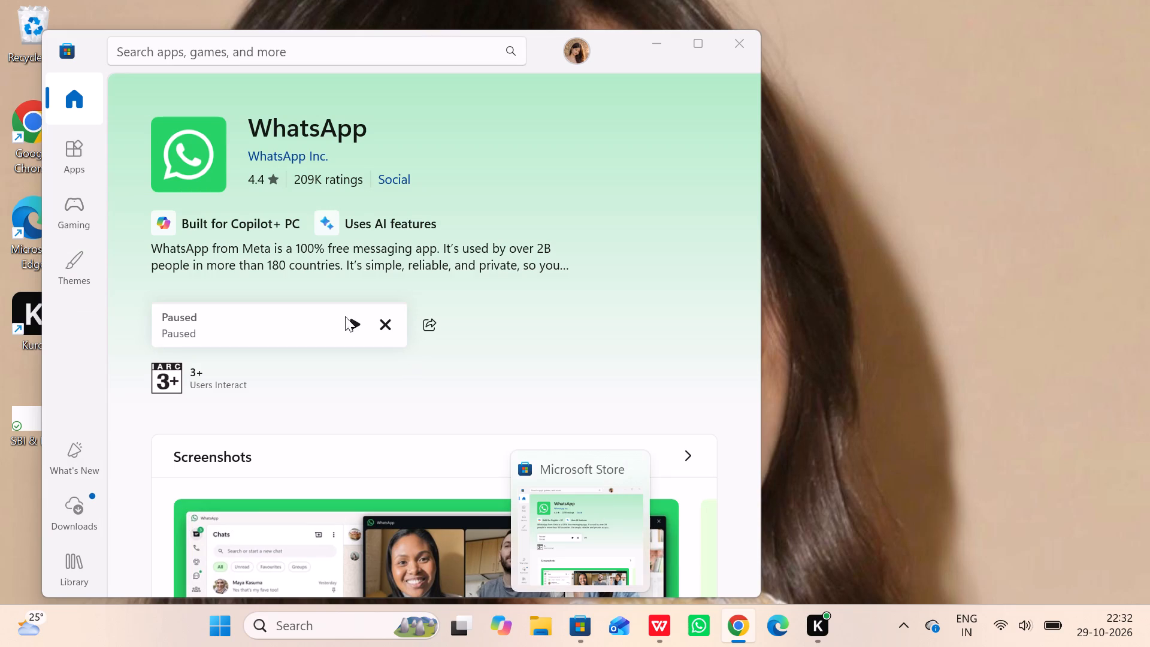
Switch to the Microsoft Store and resume the paused WhatsApp installation.
click(571, 633)
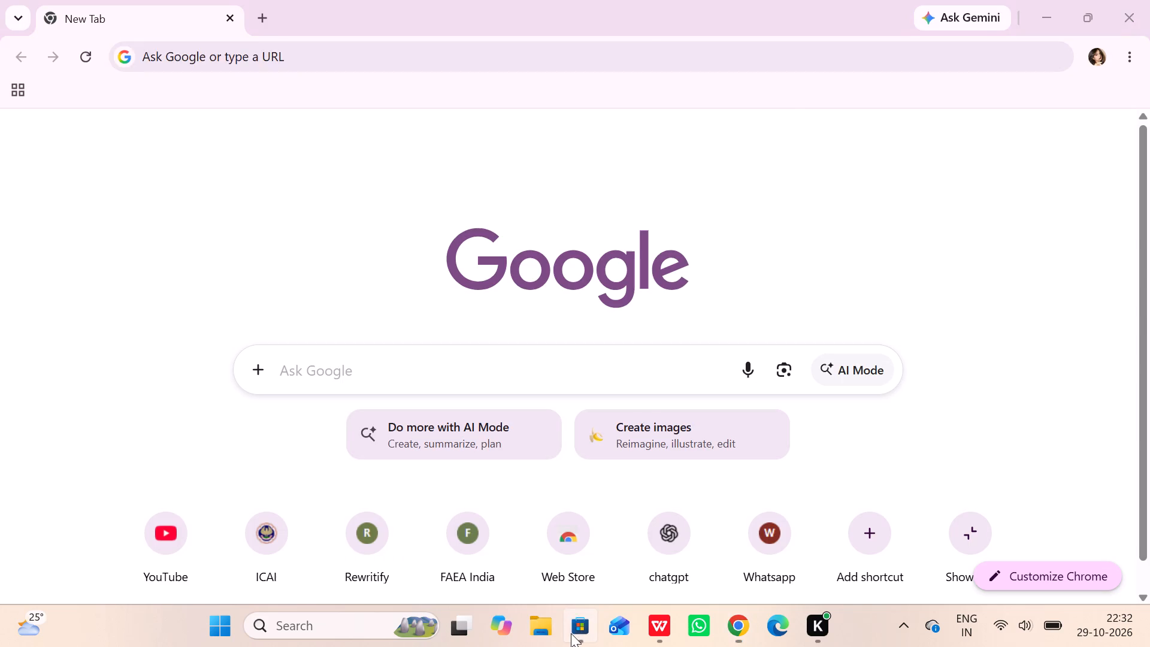
click(354, 322)
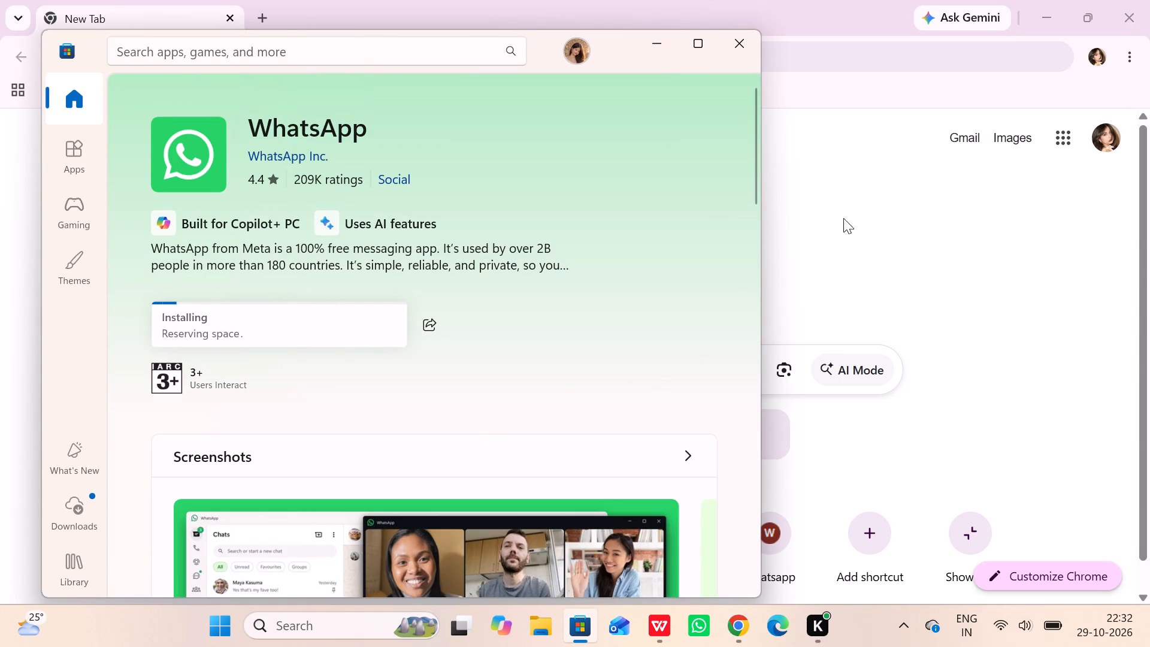
Leave the store and return to the SEBI and RBI corporate governance presentation in WPS Office.
click(841, 236)
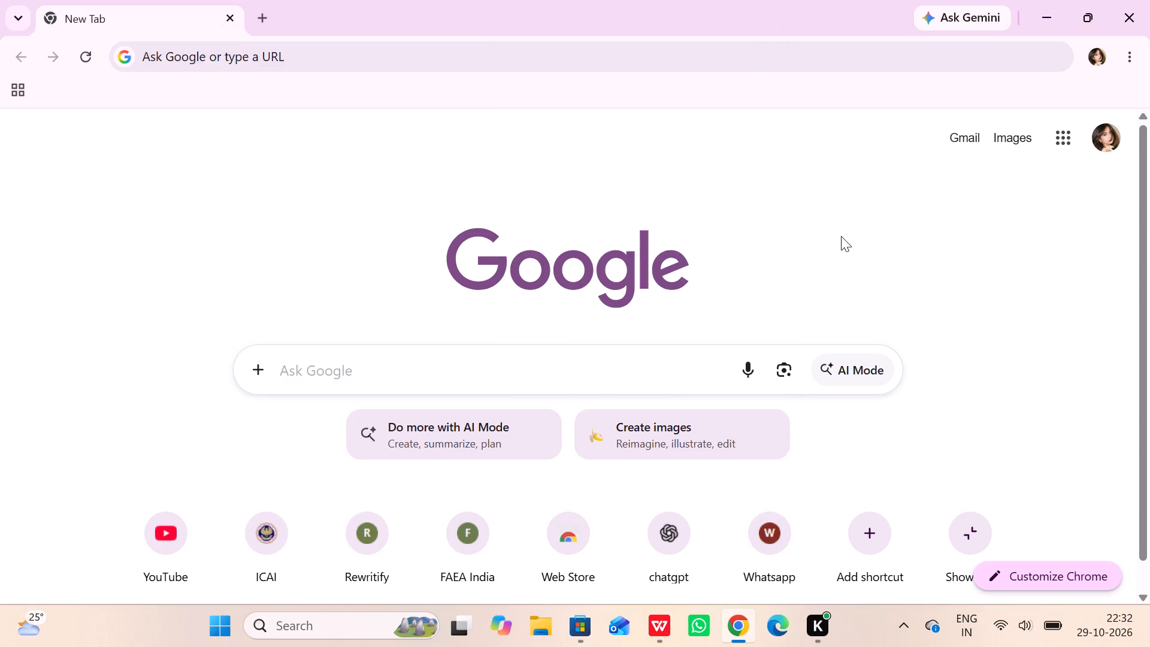
click(647, 632)
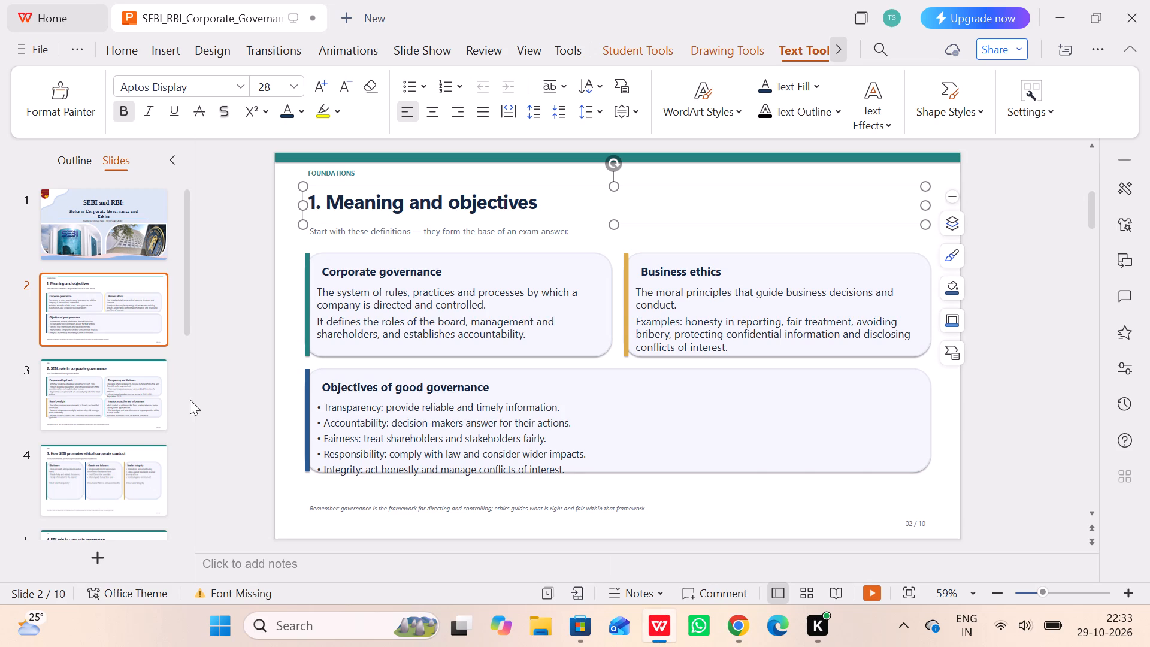
click(147, 398)
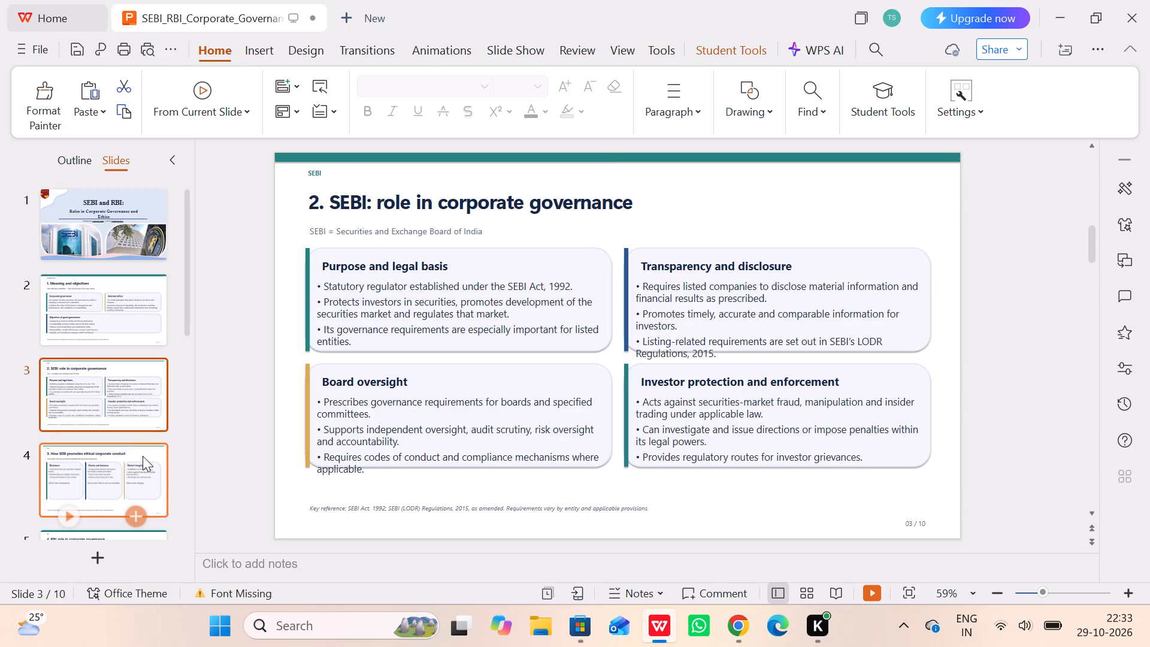
click(232, 406)
key(Right)
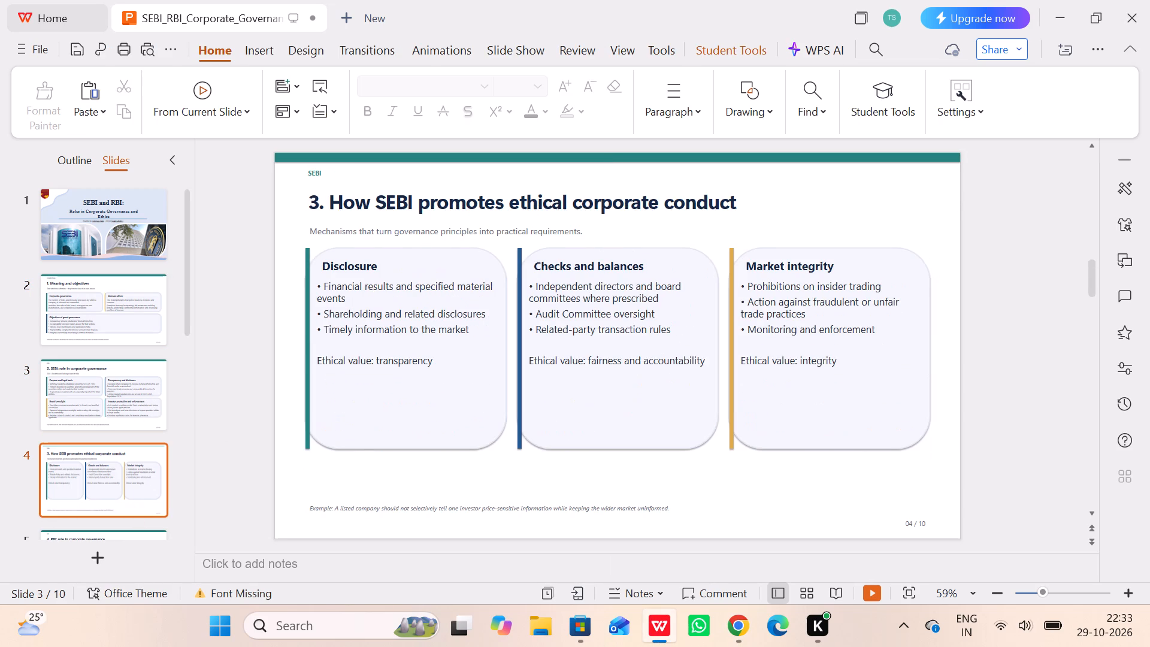
key(Left)
key(Right)
key(Right)
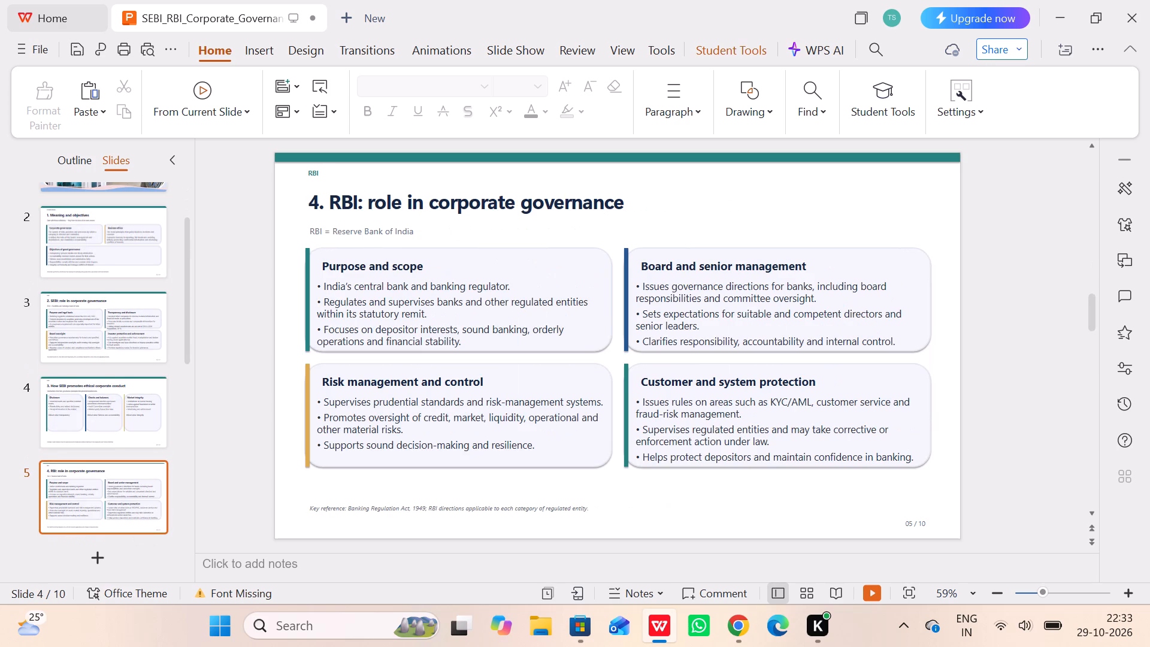
key(Left)
key(Left)
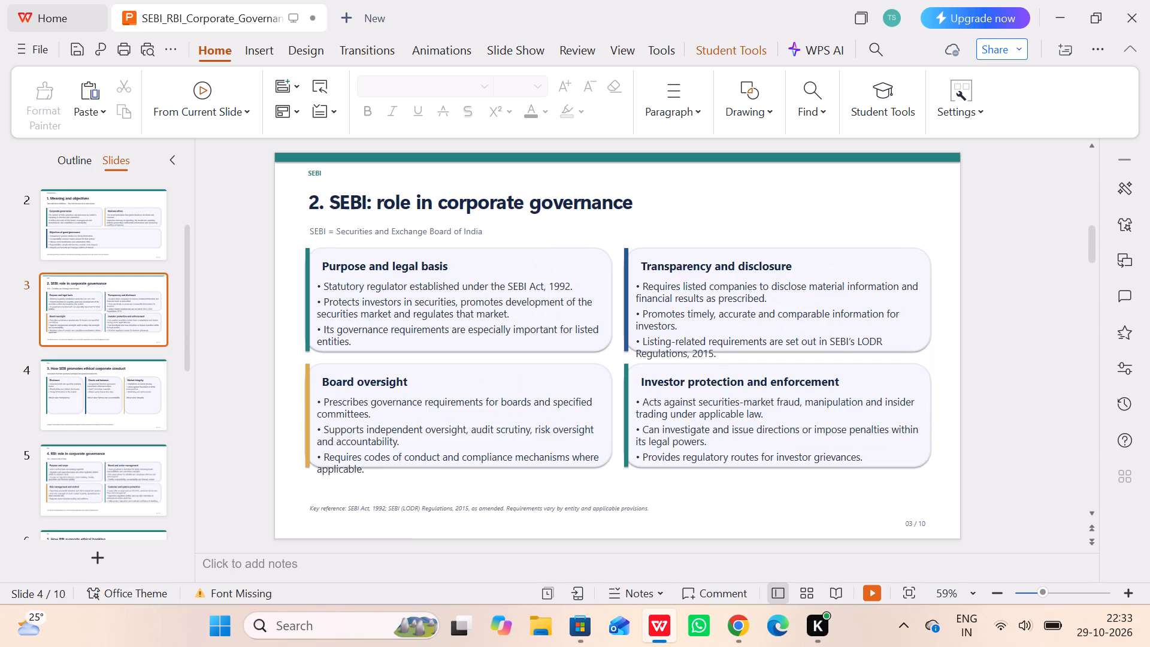
key(Right)
key(Left)
key(Right)
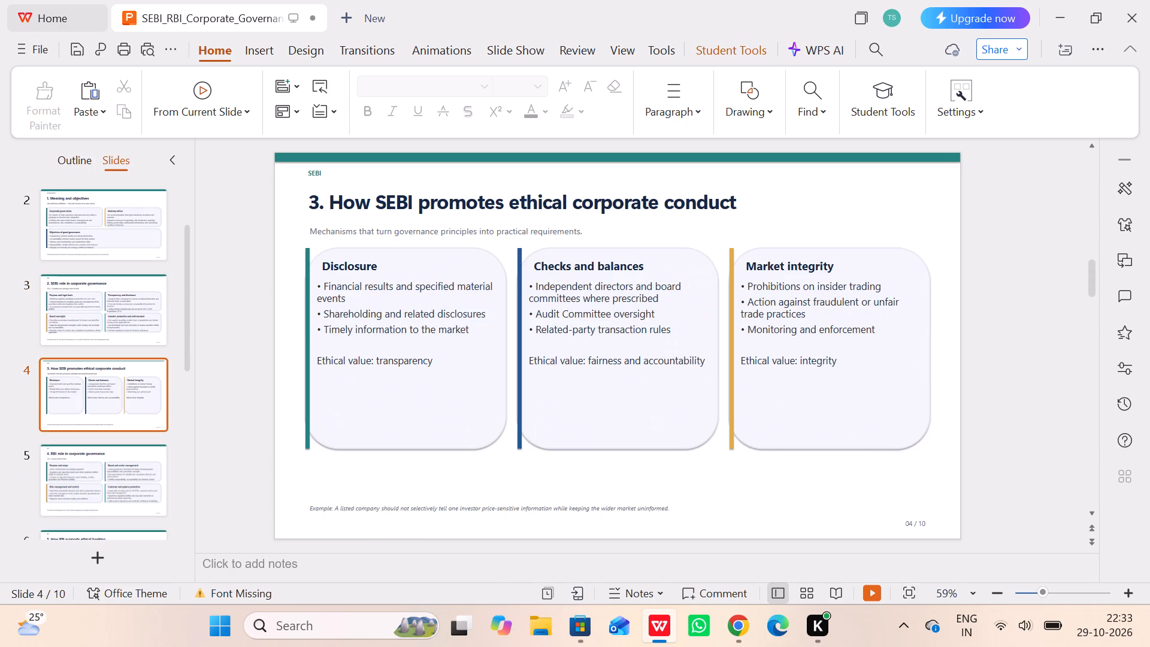
Review the slides on RBI's role in corporate governance and ethical banking, comparing them with the SEBI ethical conduct slide.
key(Right)
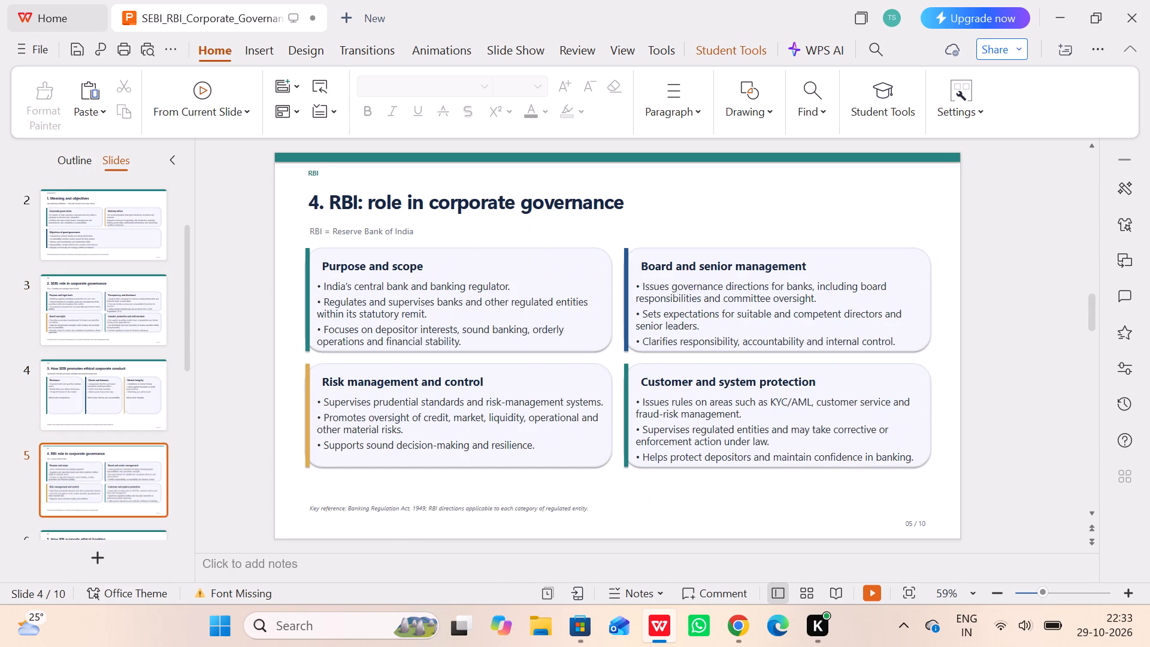
key(Right)
key(Right)
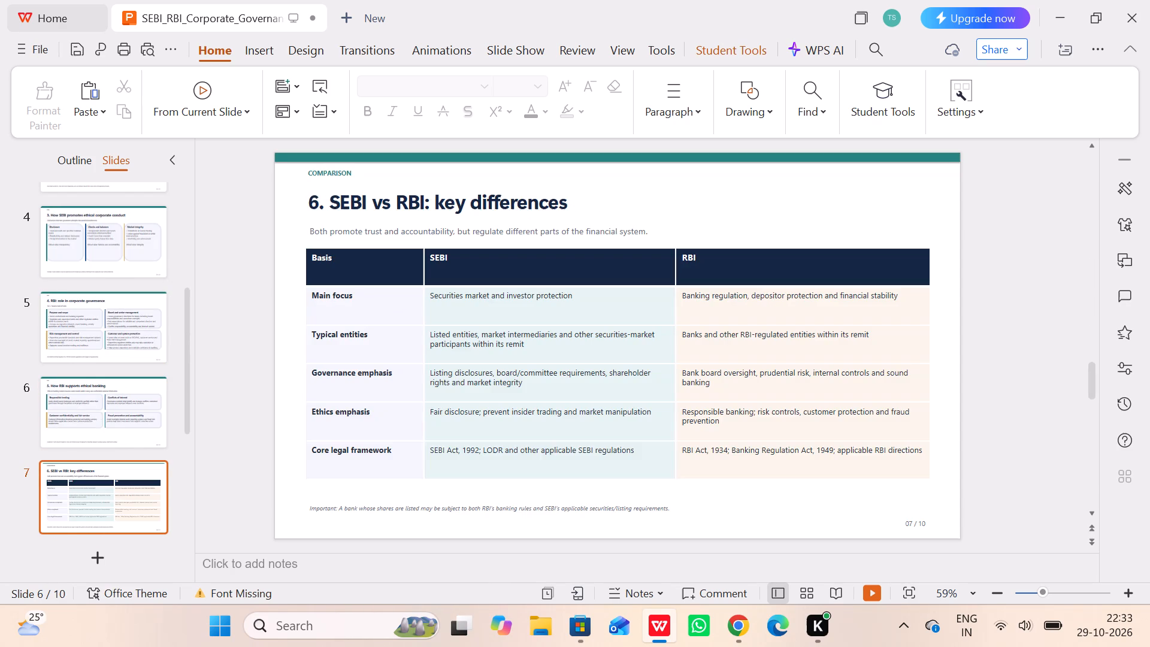
key(Left)
key(Left)
key(Left)
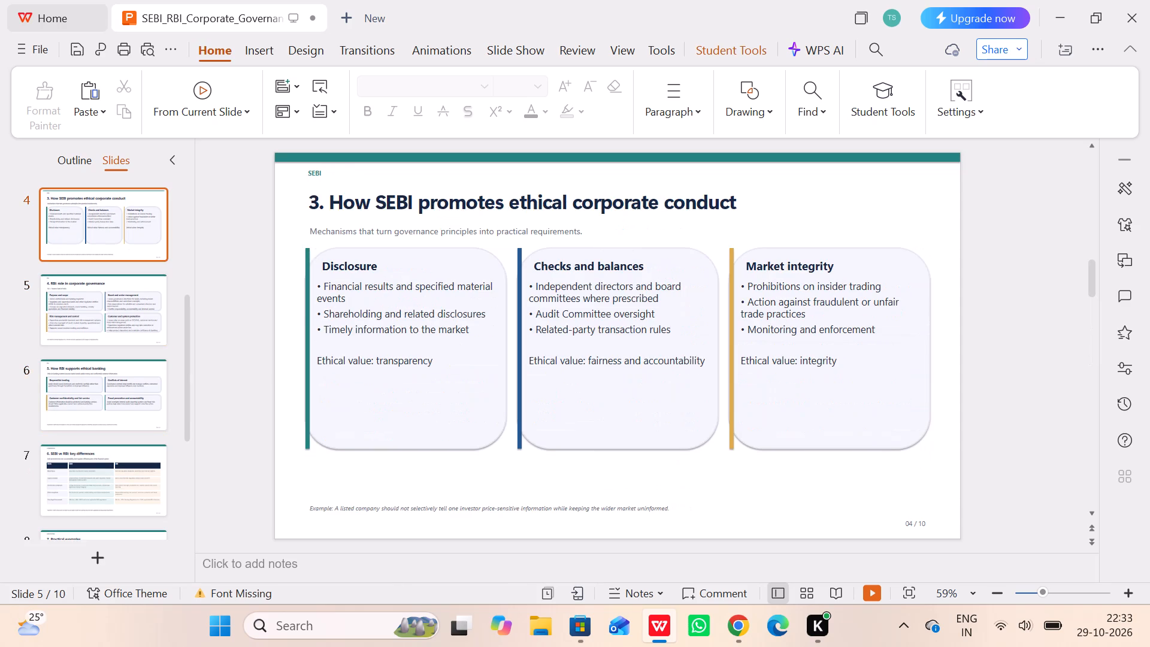
key(Right)
key(Left)
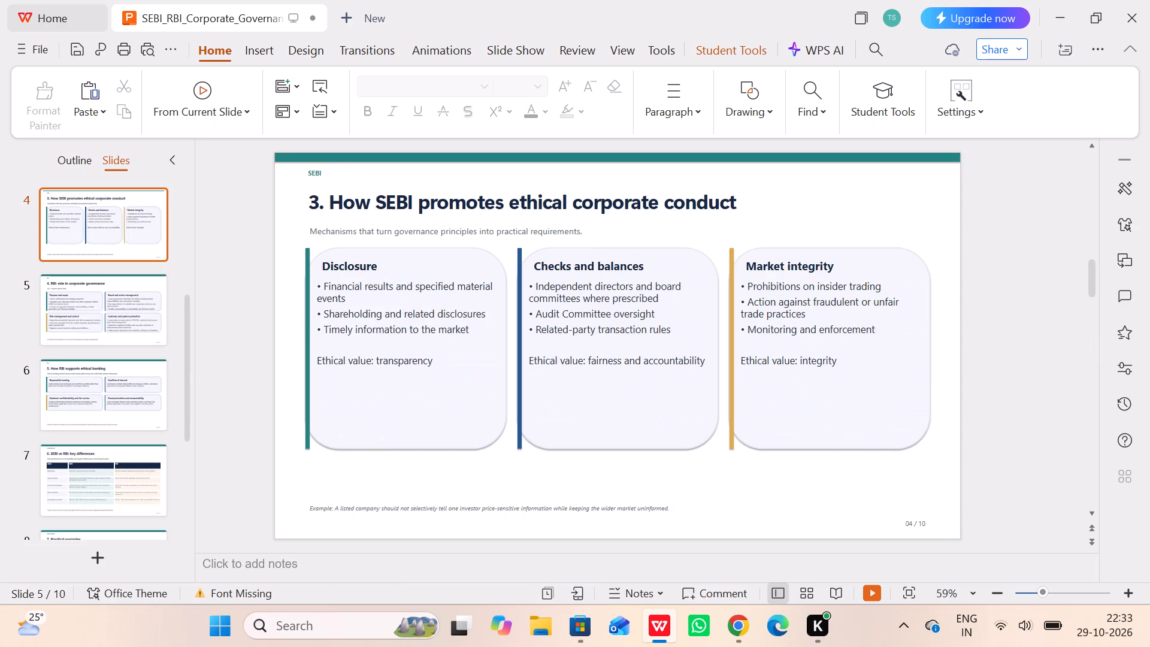
key(Right)
key(Right)
key(Left)
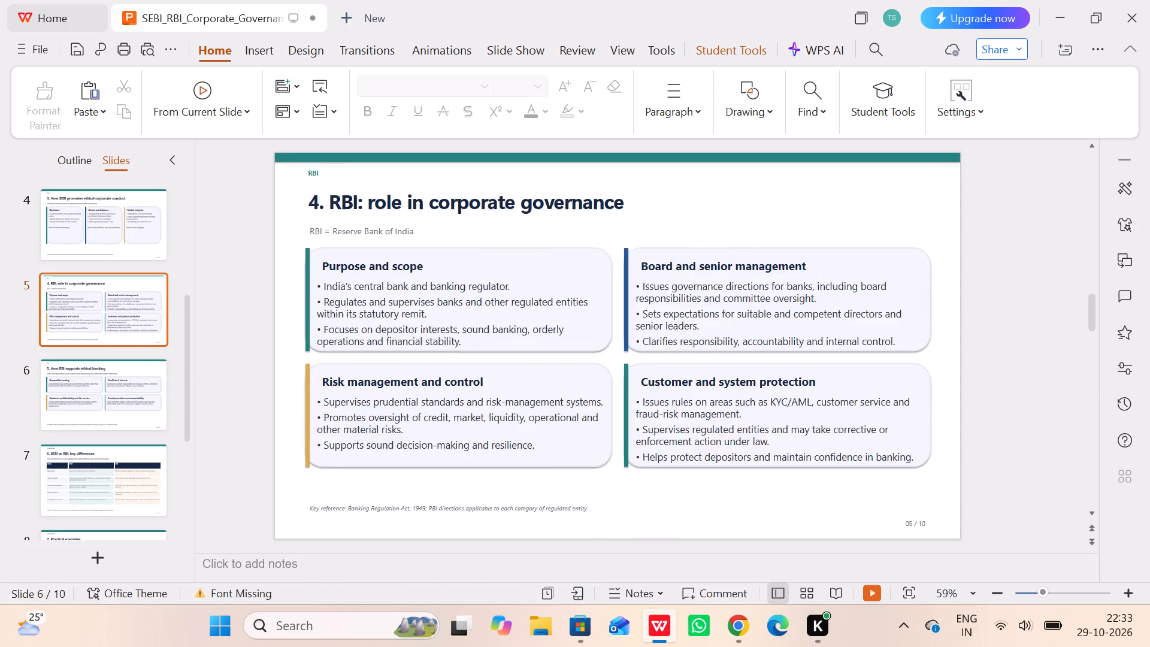
key(Left)
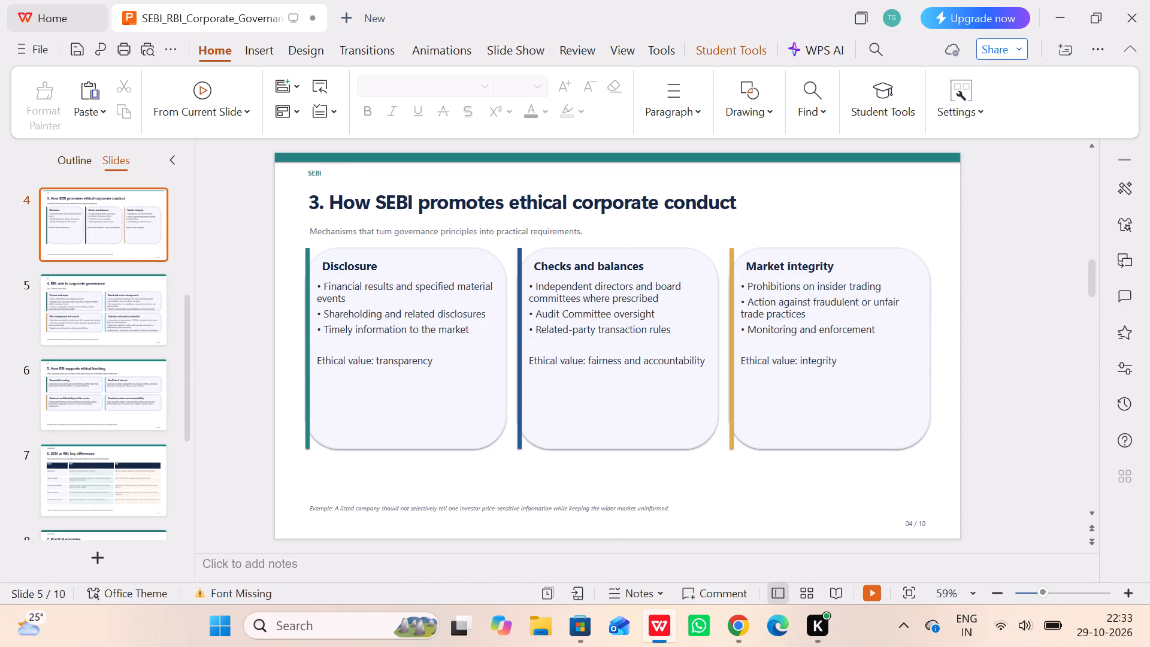
key(Right)
key(Right)
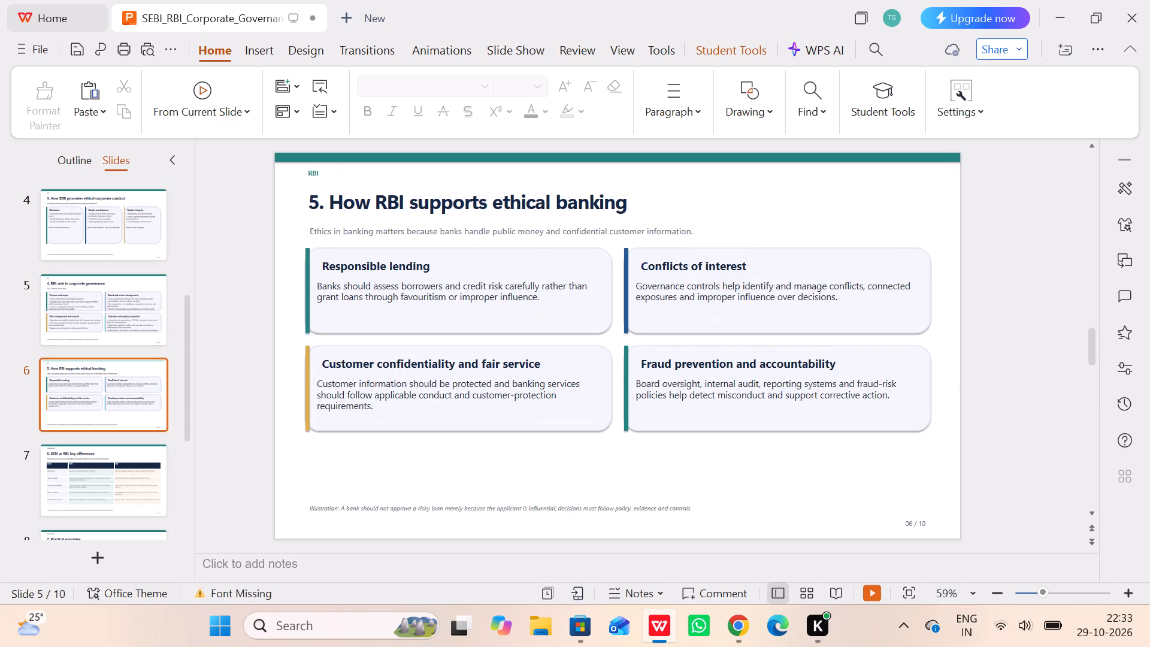
Review the SEBI vs RBI key differences, practical examples and conclusion slides.
key(Right)
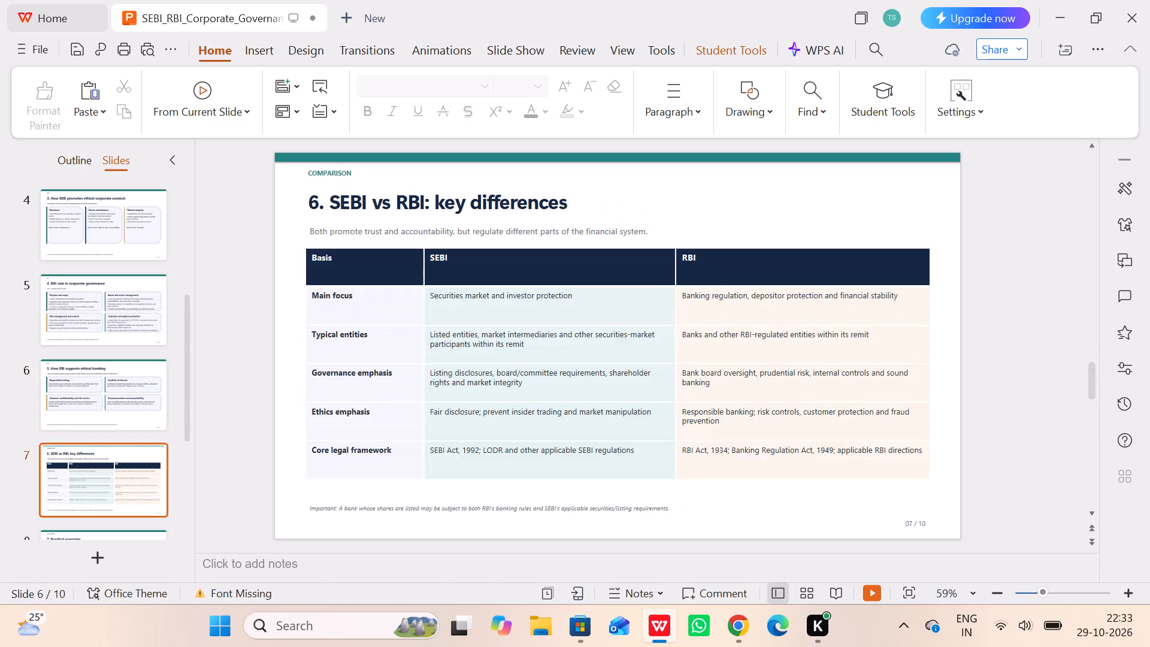
key(Right)
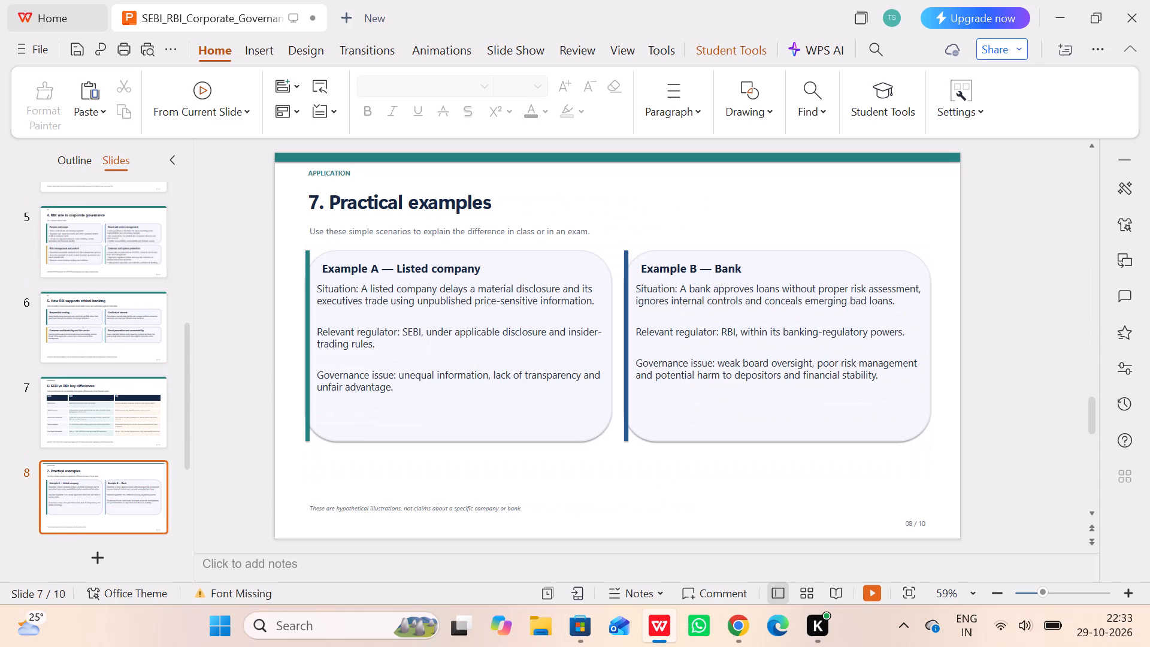
key(Right)
key(Left)
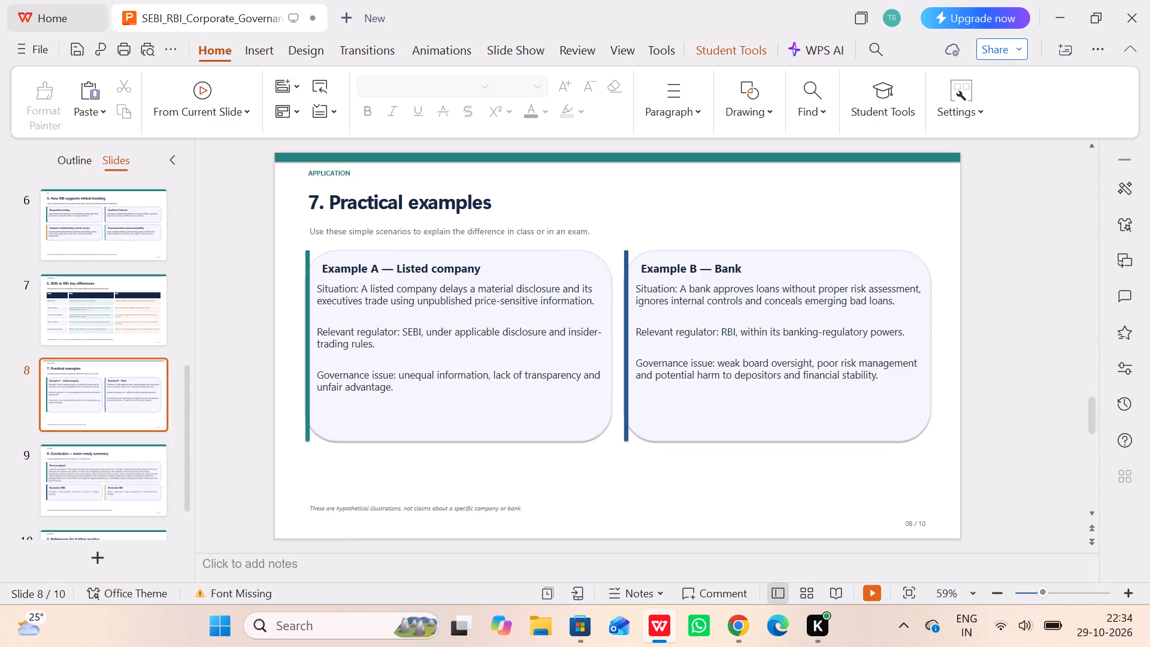
key(Right)
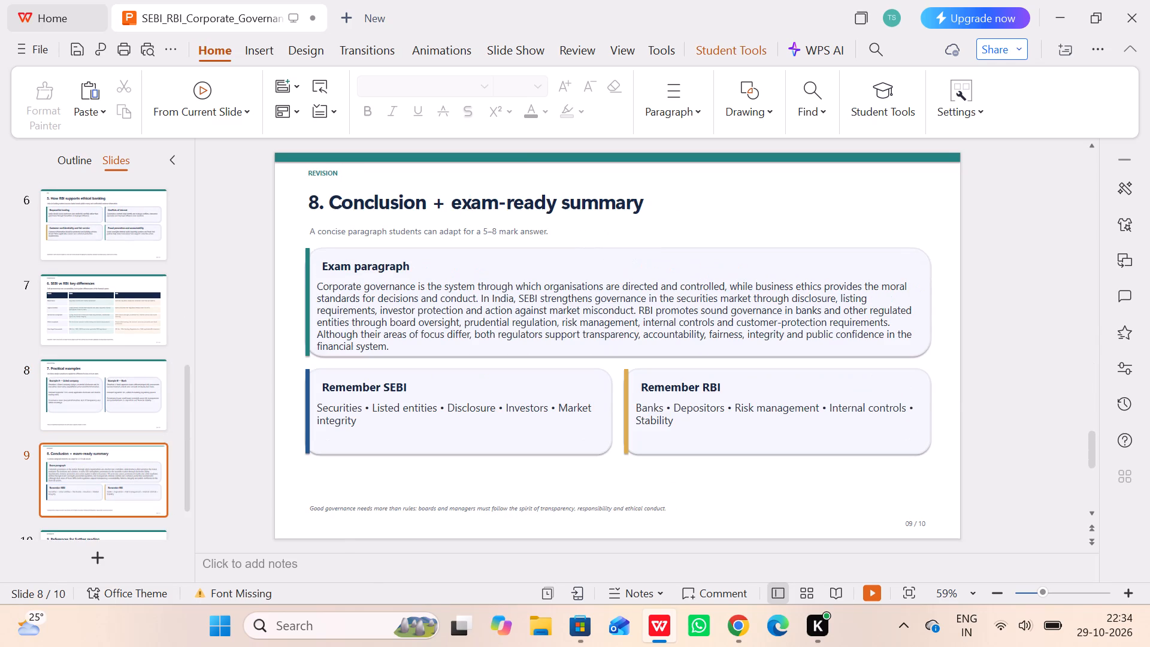
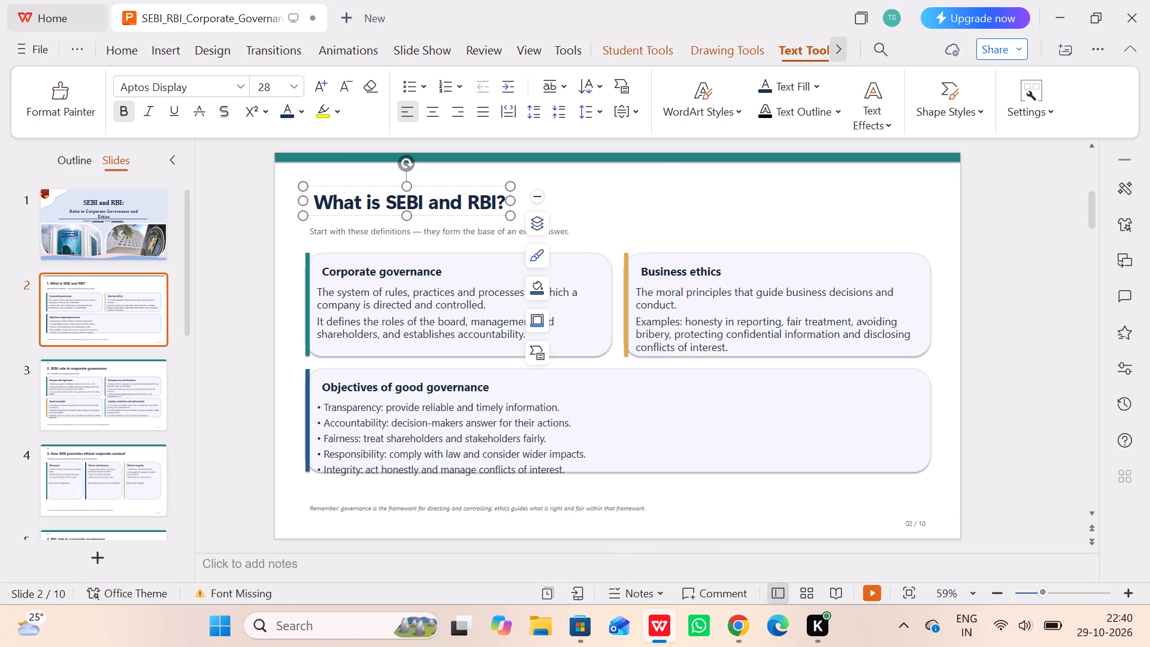
click(320, 198)
key(BackSpace)
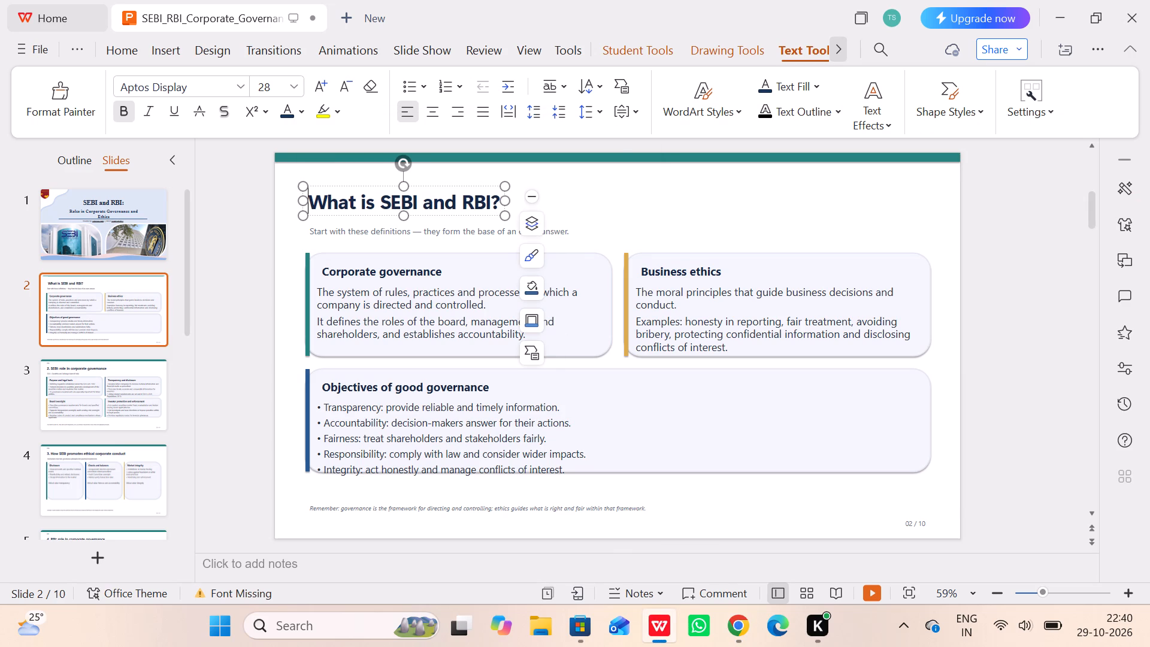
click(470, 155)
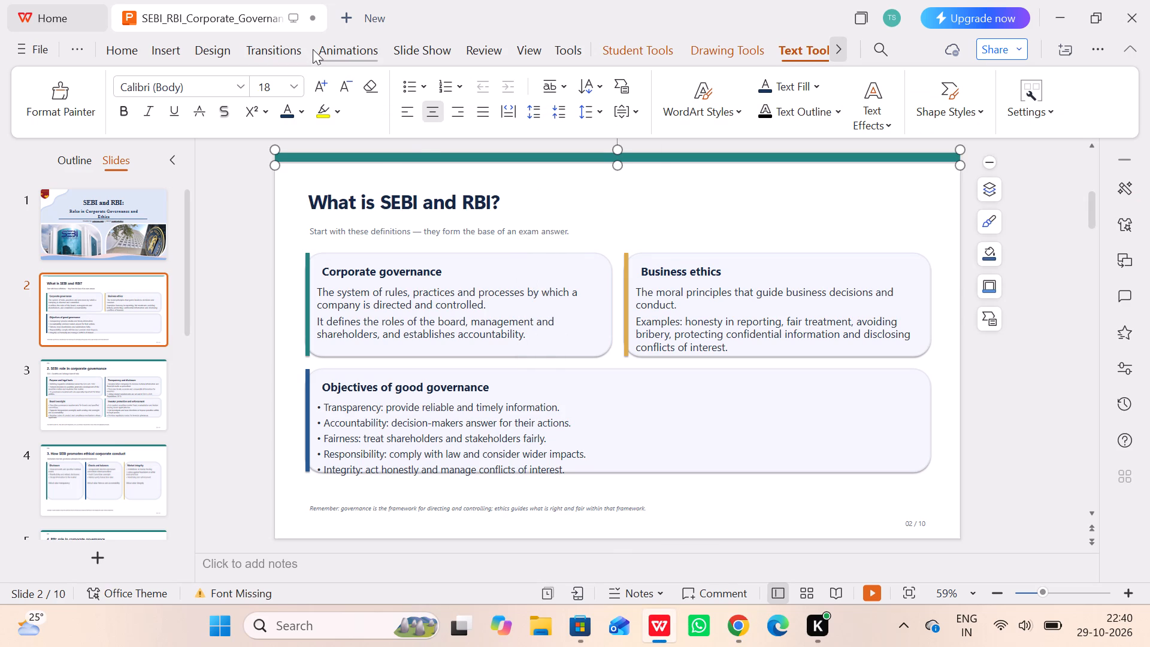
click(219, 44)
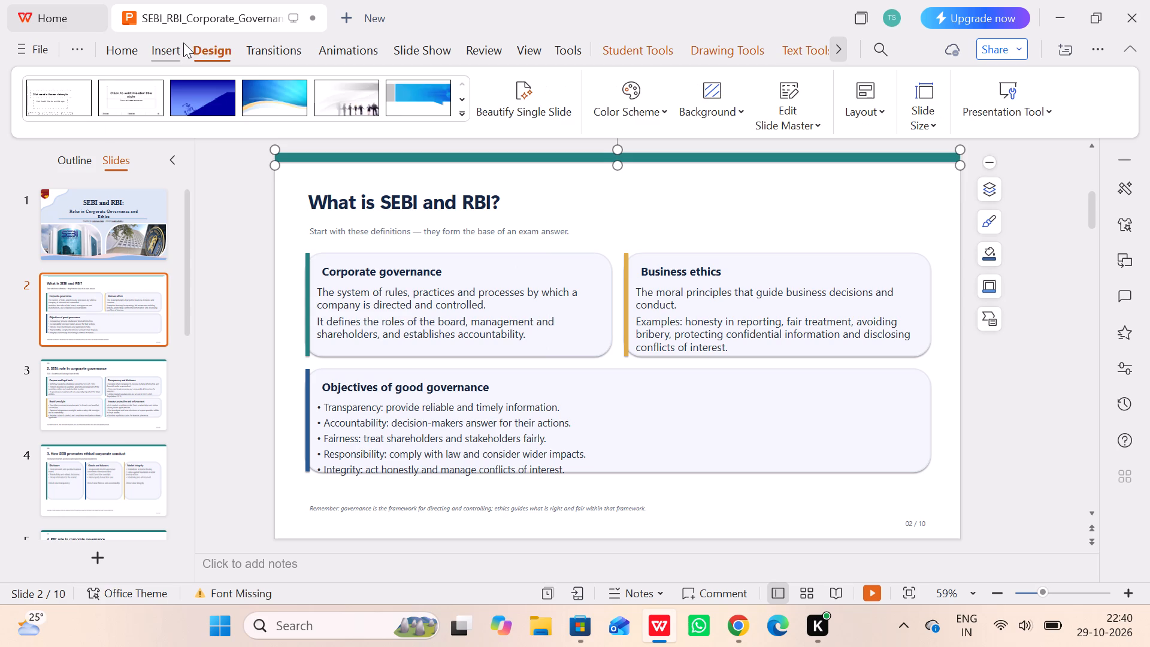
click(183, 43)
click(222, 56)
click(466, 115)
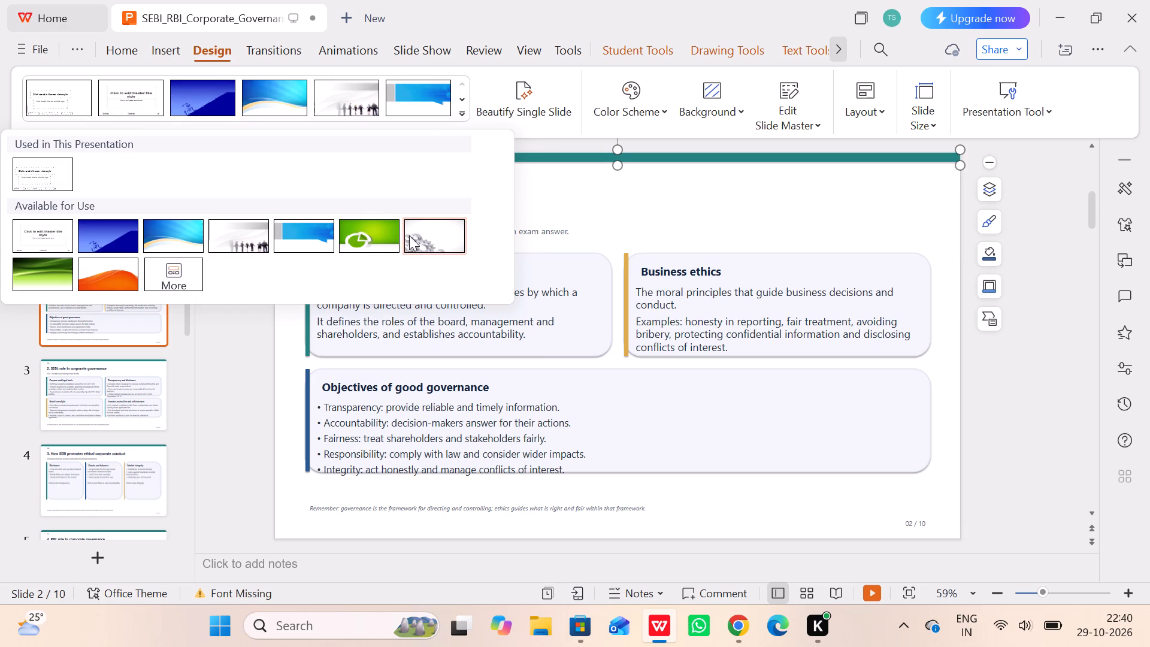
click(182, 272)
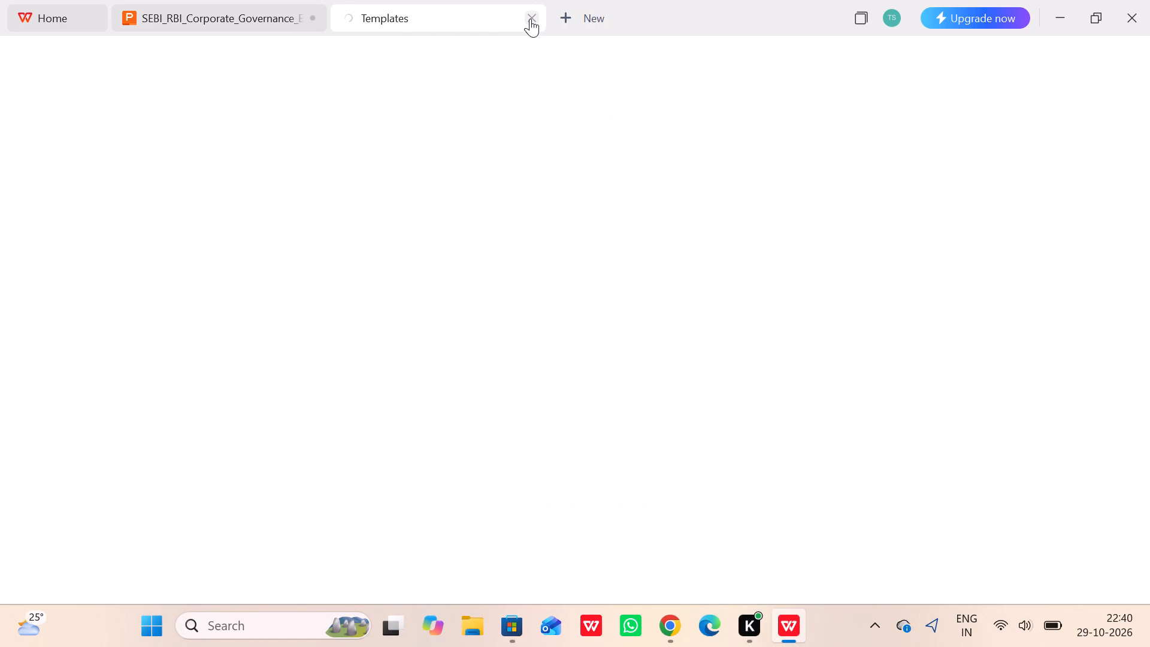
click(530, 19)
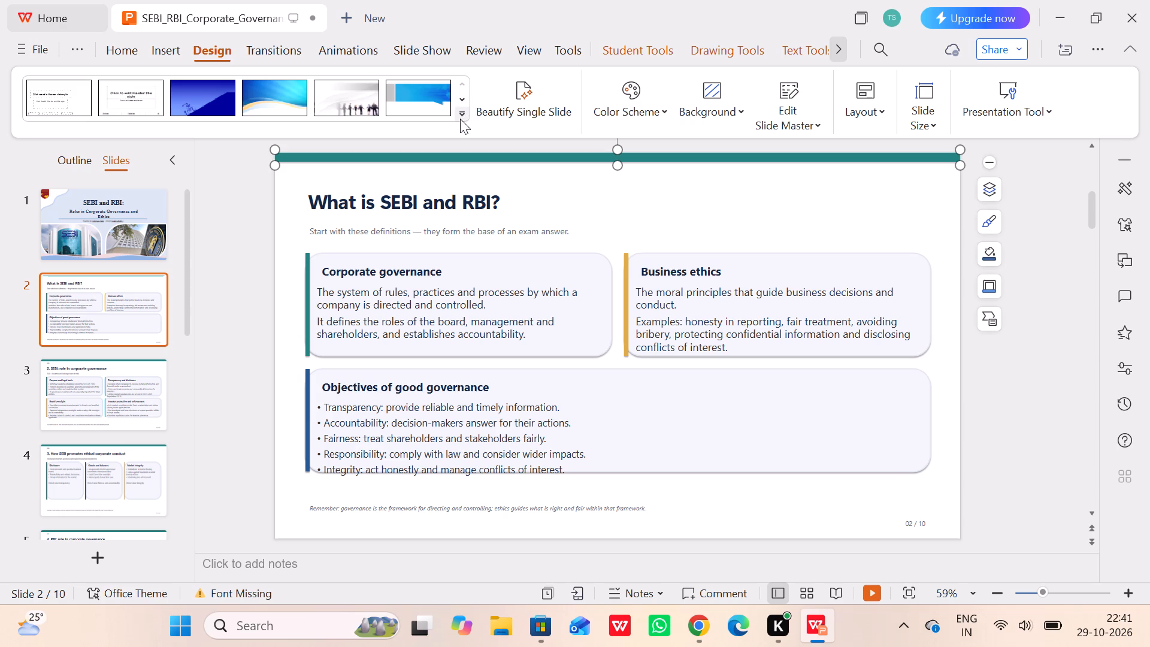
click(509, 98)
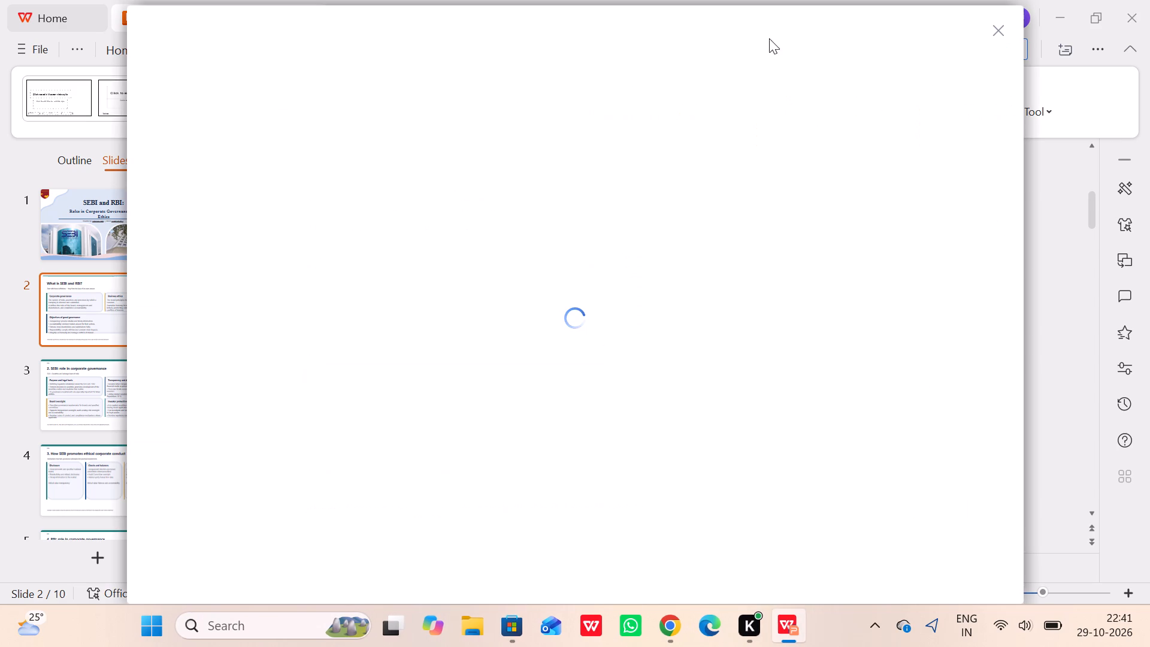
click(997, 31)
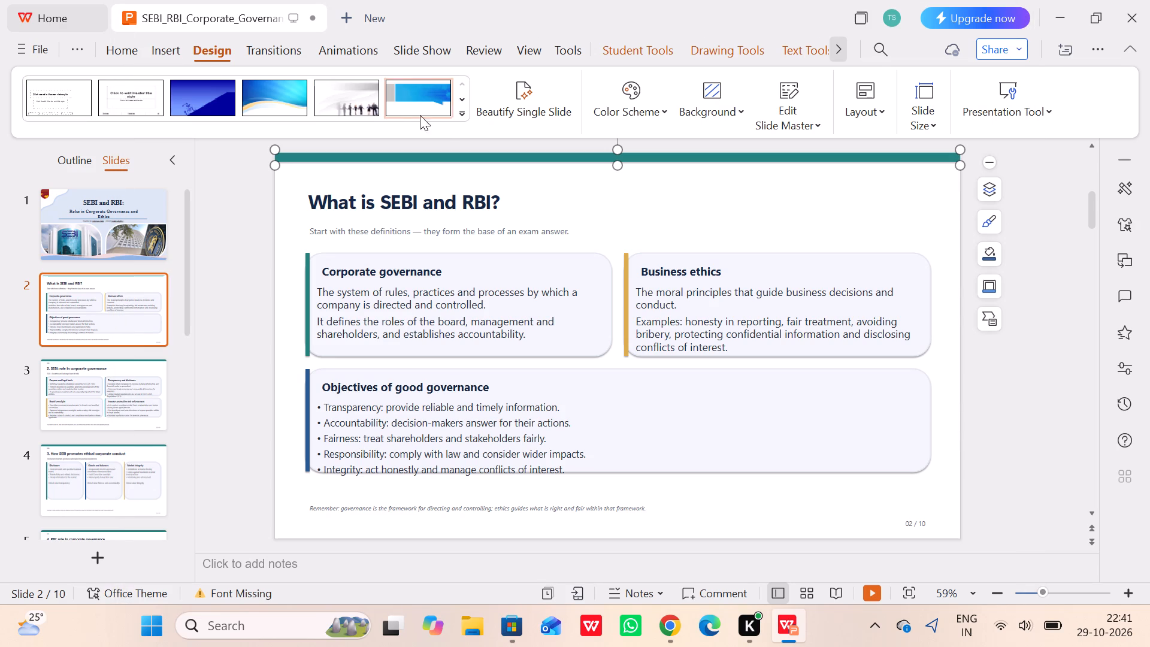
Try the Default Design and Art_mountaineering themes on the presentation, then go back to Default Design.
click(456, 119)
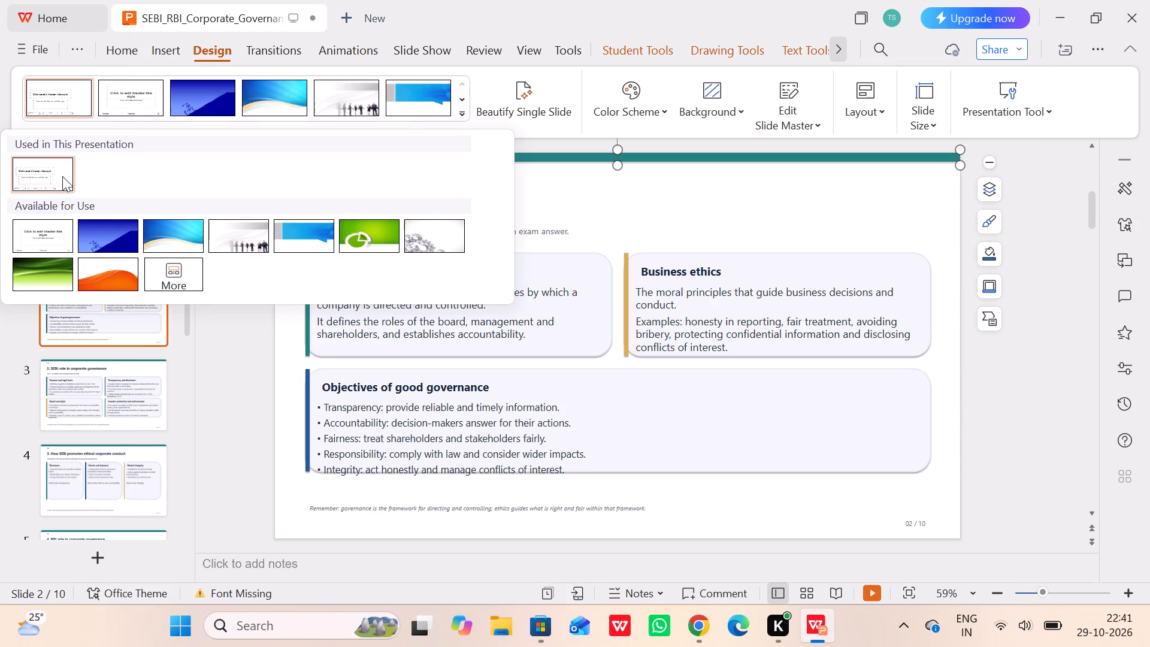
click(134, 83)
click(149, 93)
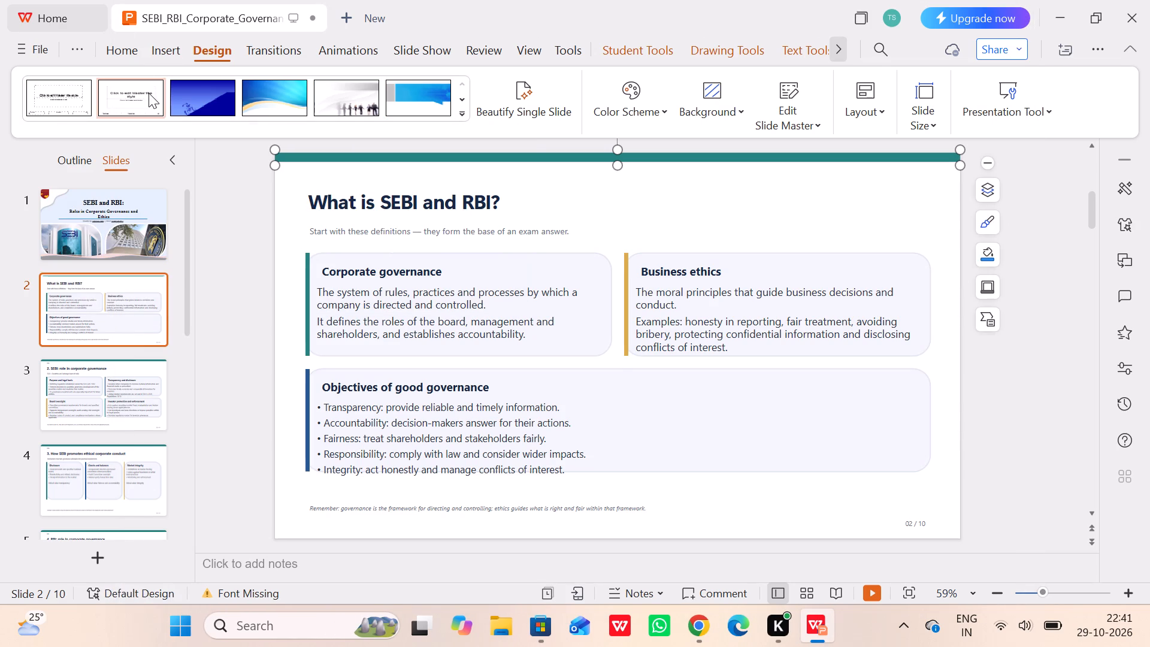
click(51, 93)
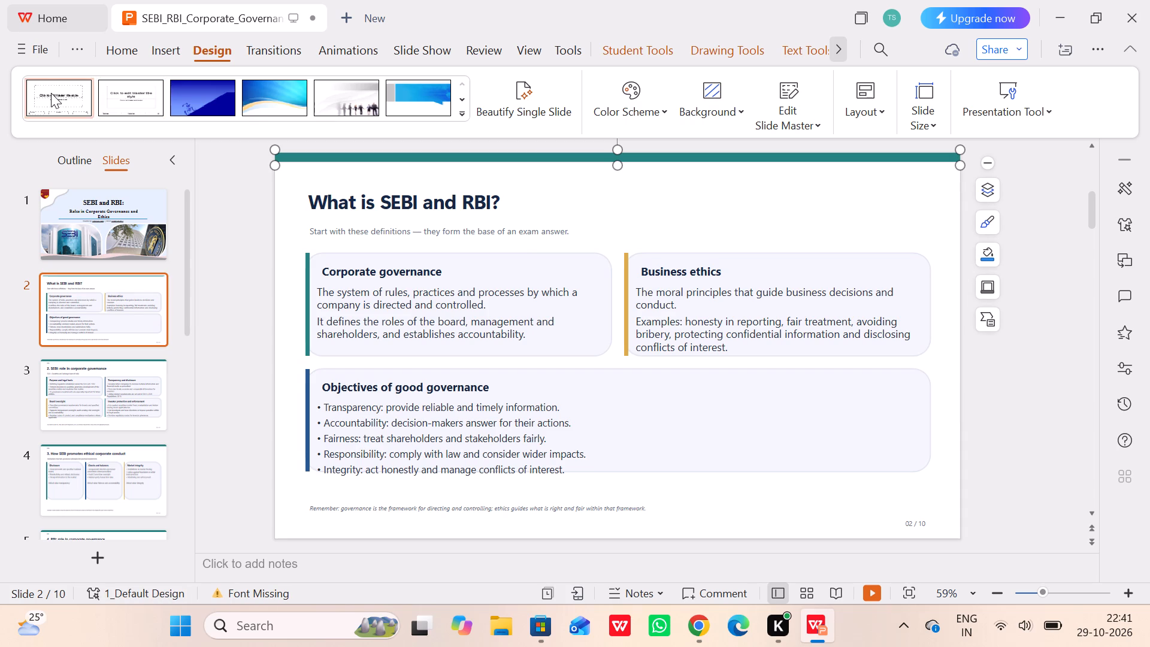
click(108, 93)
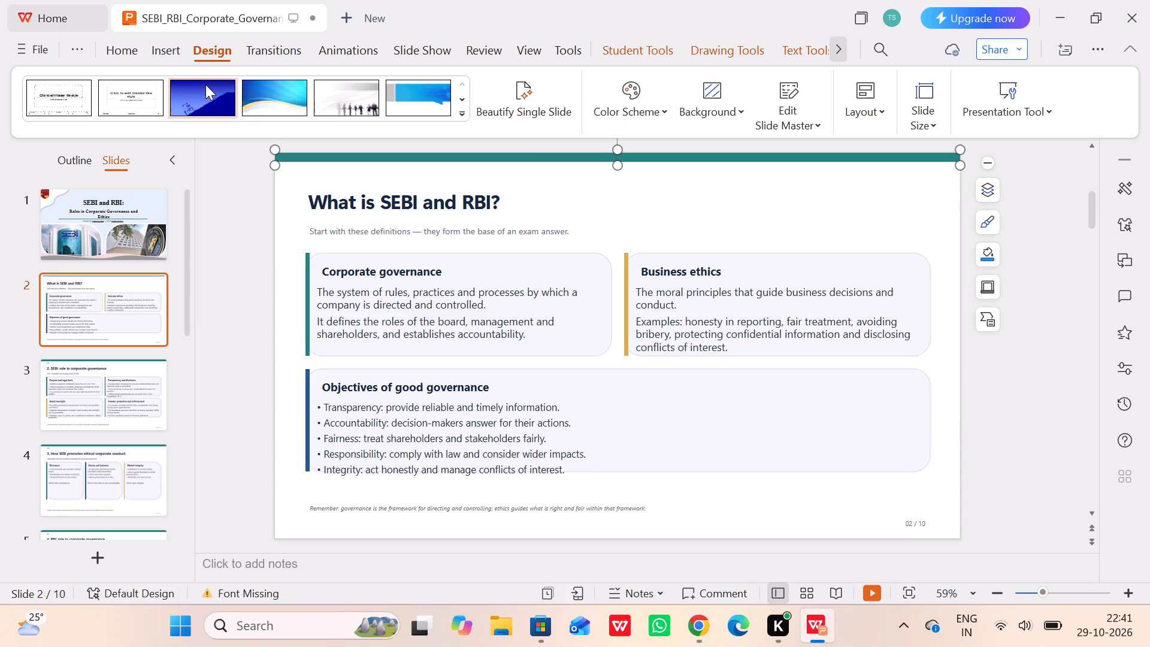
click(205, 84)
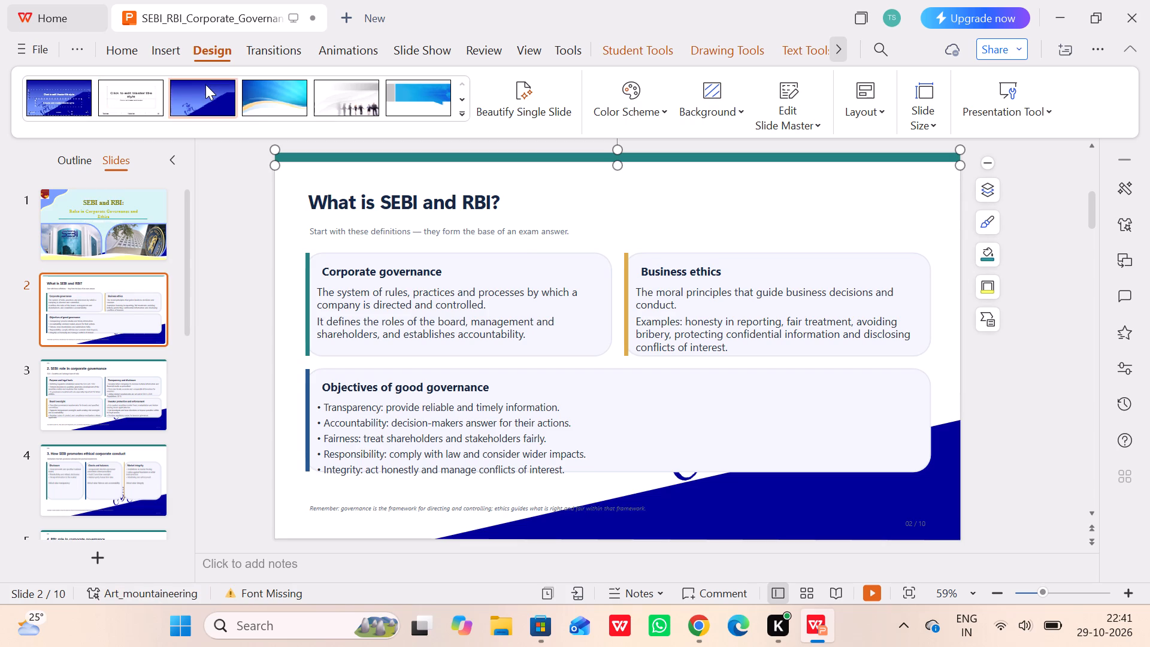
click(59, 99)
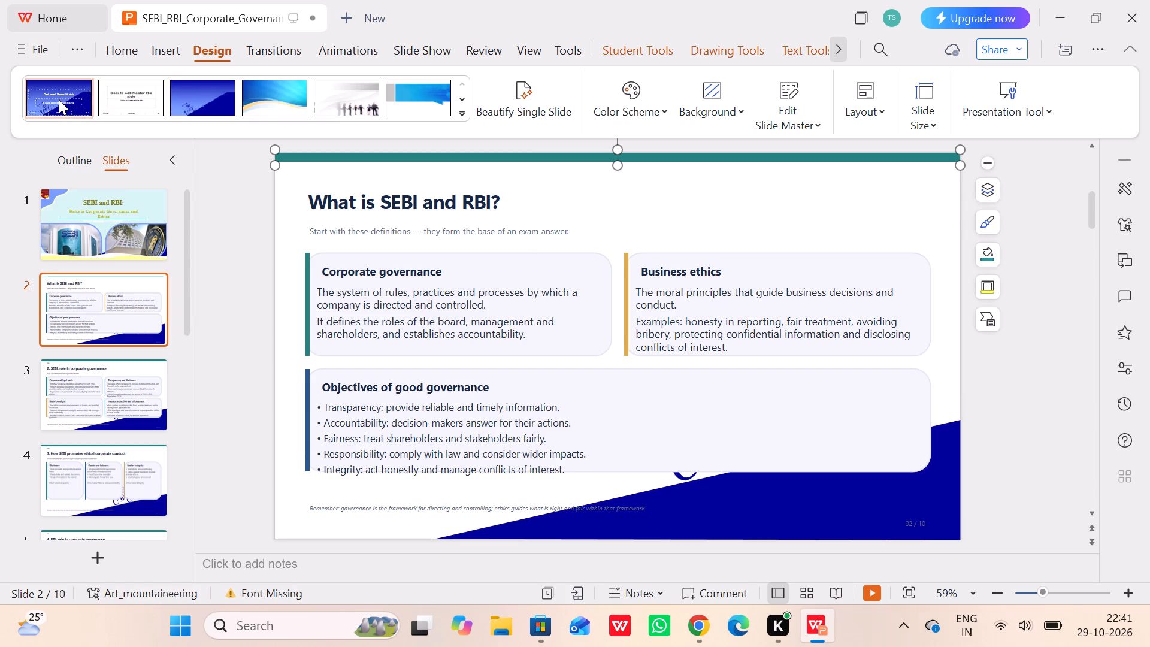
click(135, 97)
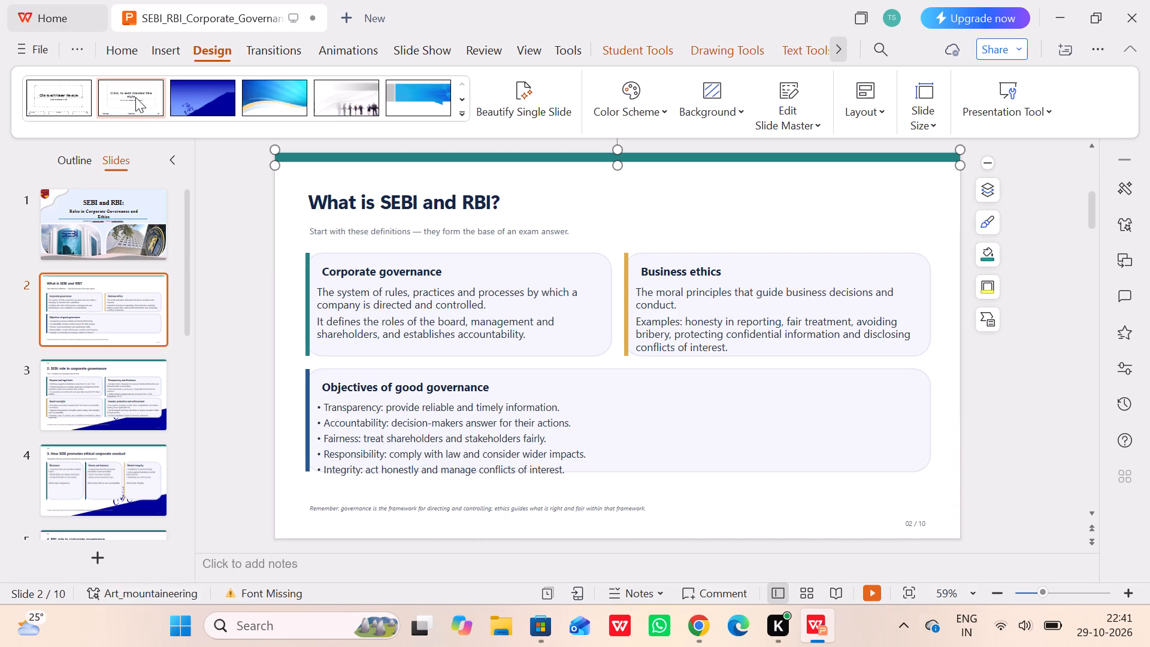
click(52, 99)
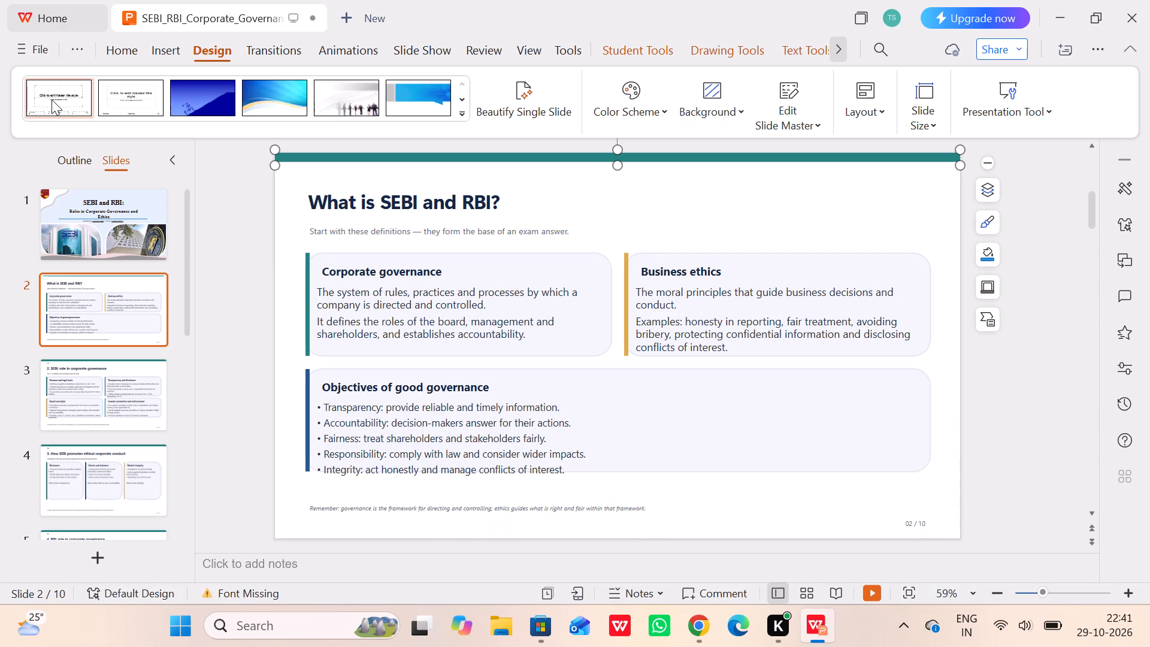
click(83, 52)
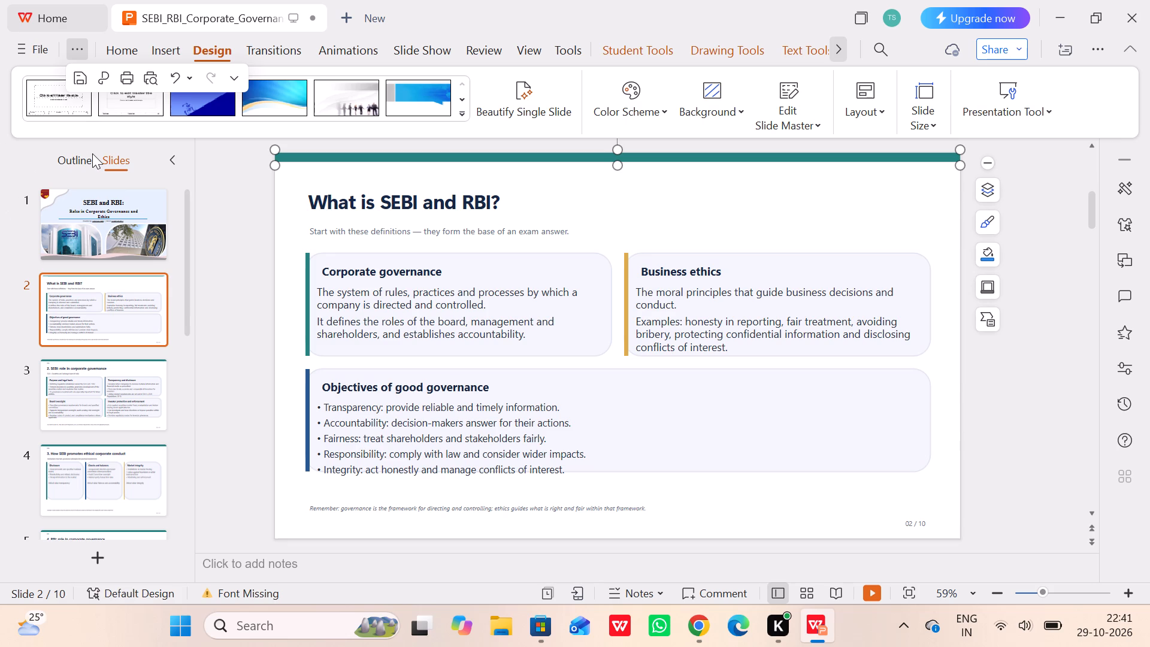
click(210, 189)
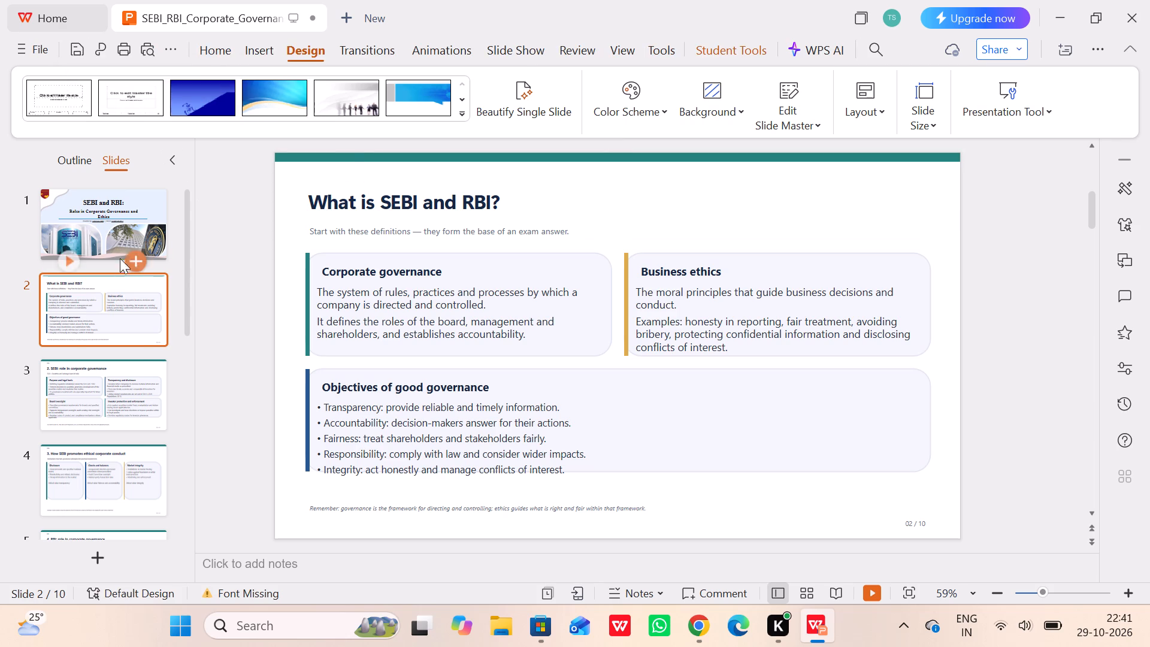
Apply the Blue Waves theme to the presentation and check how it looks on the title slide.
click(269, 108)
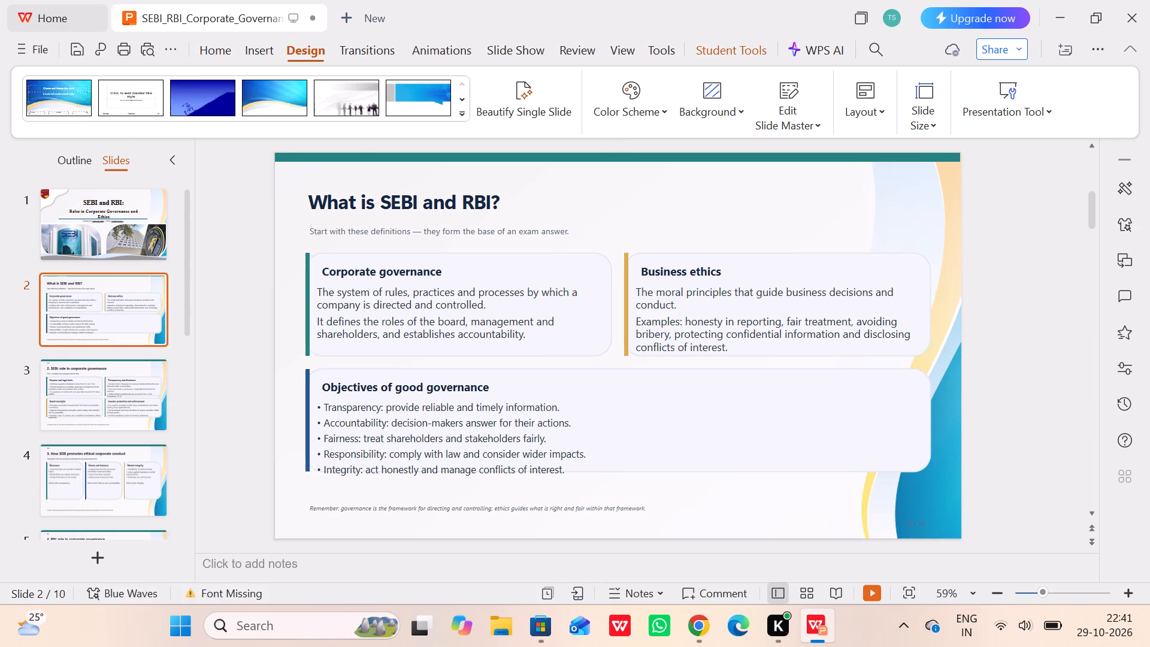
click(135, 210)
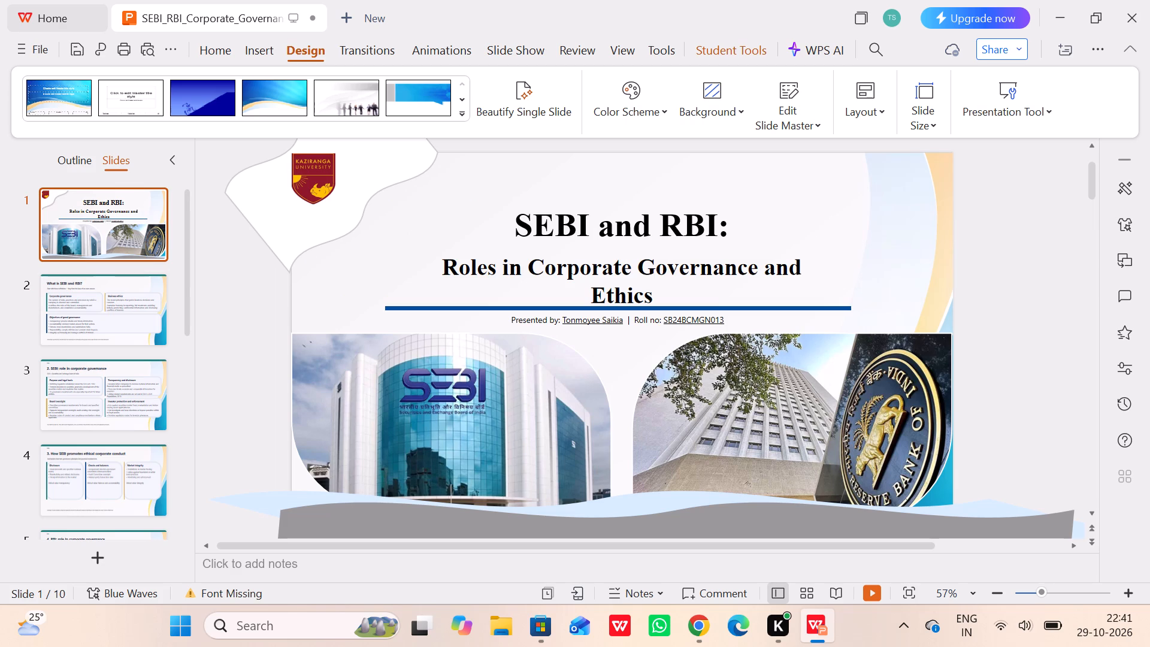
Preview the title slide full screen to check how the bottom waves look with the theme, and return to editing.
double_click(118, 217)
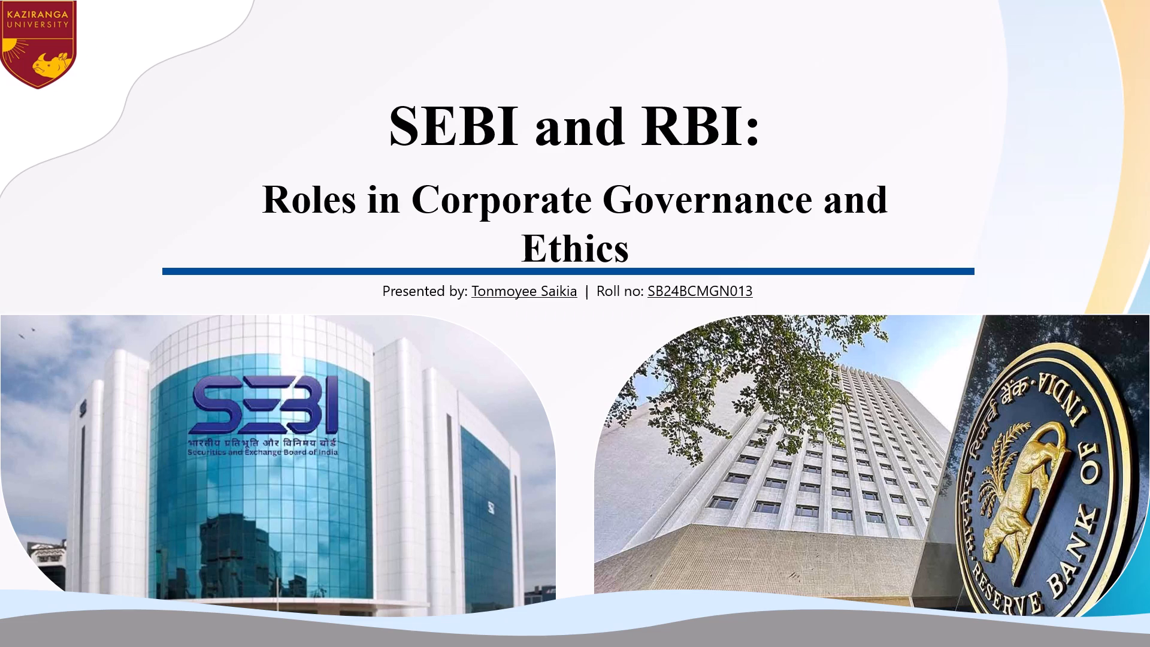
key(Escape)
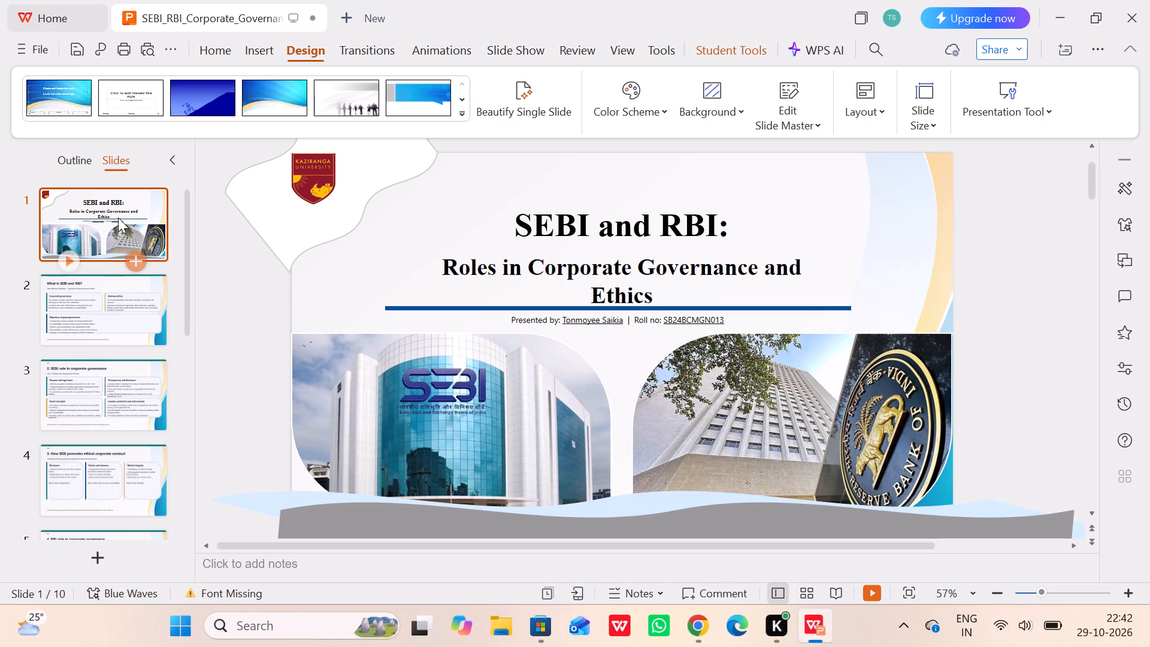
Recolour the title slide's front grey wave, trying yellow, light grey, pale blue and lavender fills before settling on a pale near-white theme colour.
click(392, 530)
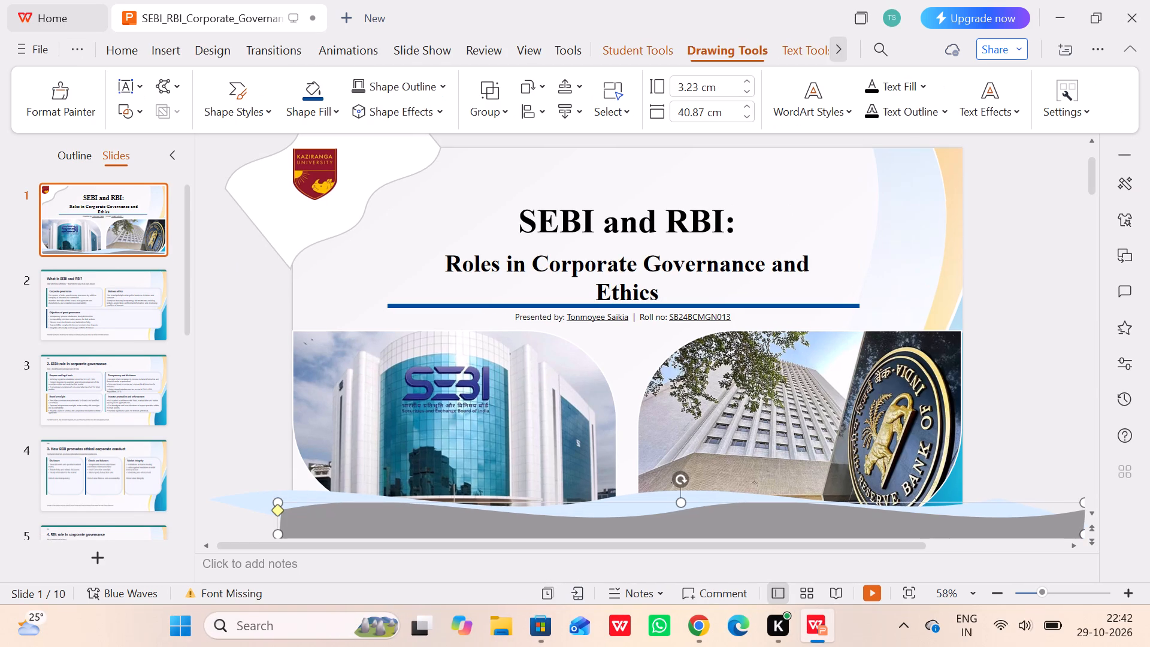
click(323, 112)
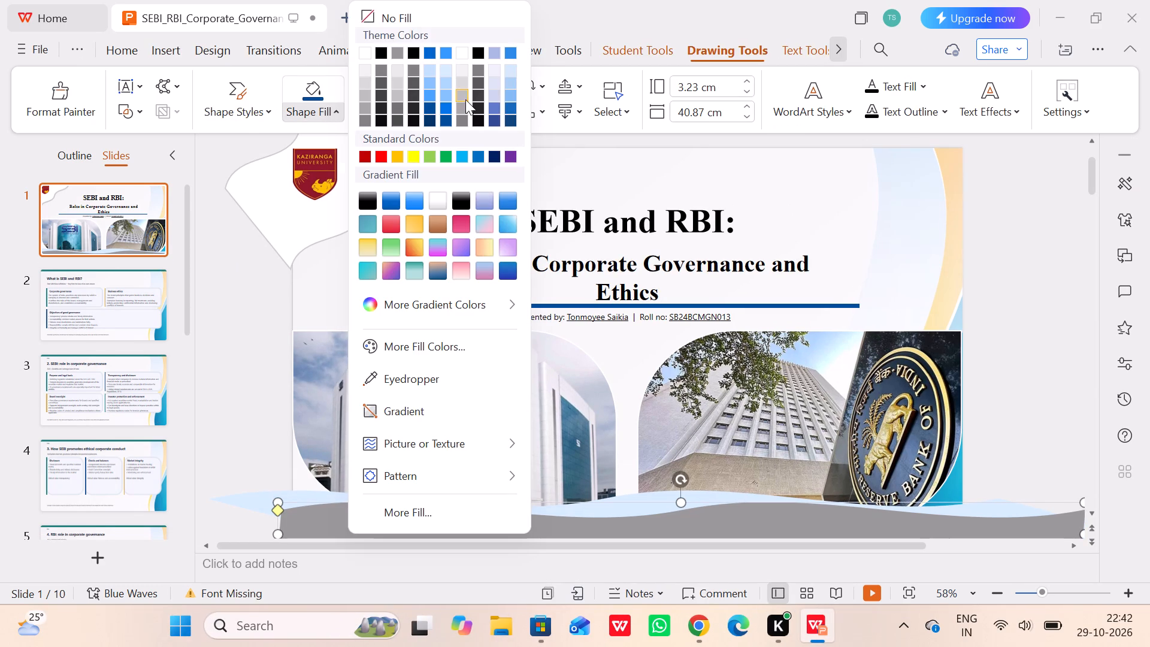
click(411, 153)
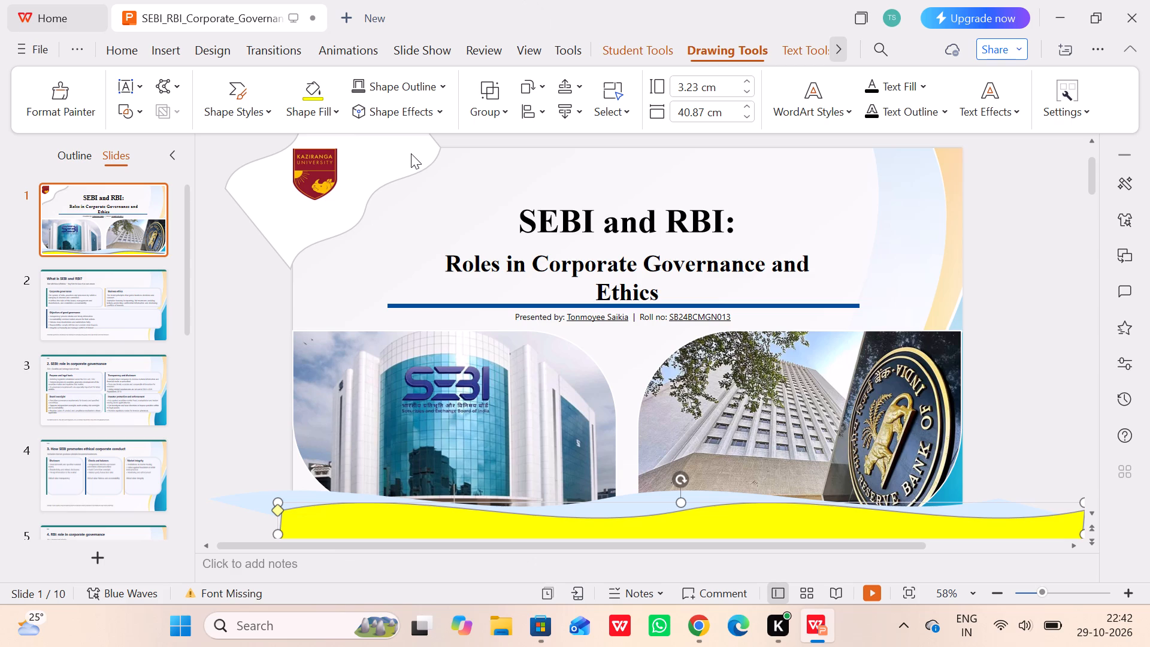
click(321, 110)
click(458, 81)
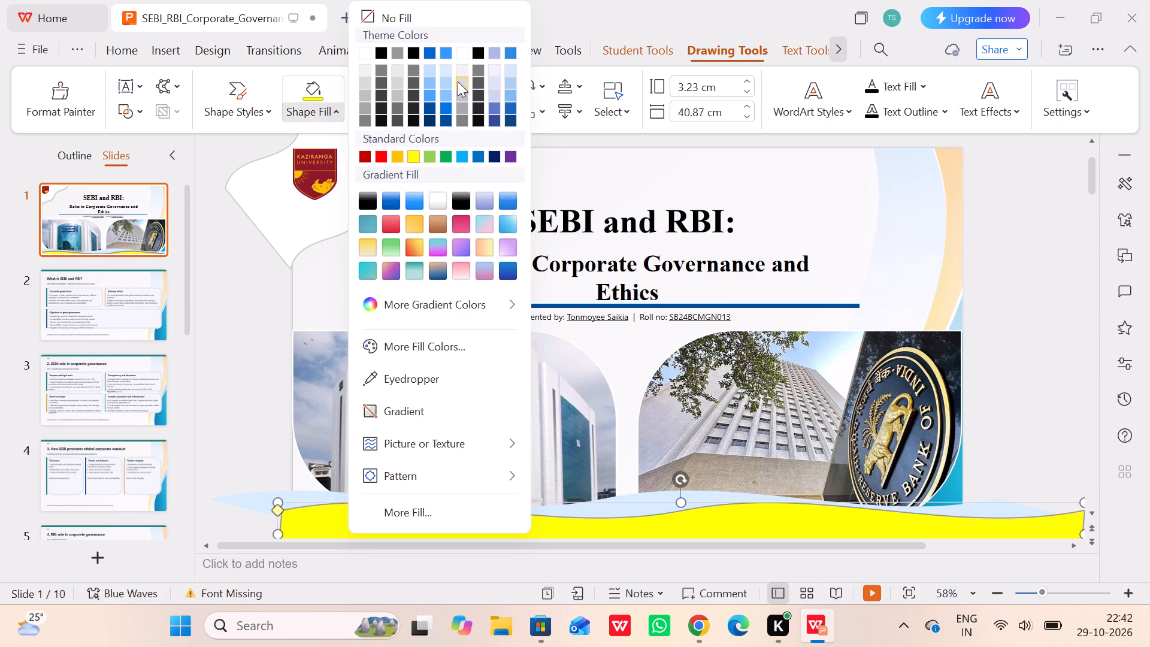
click(338, 106)
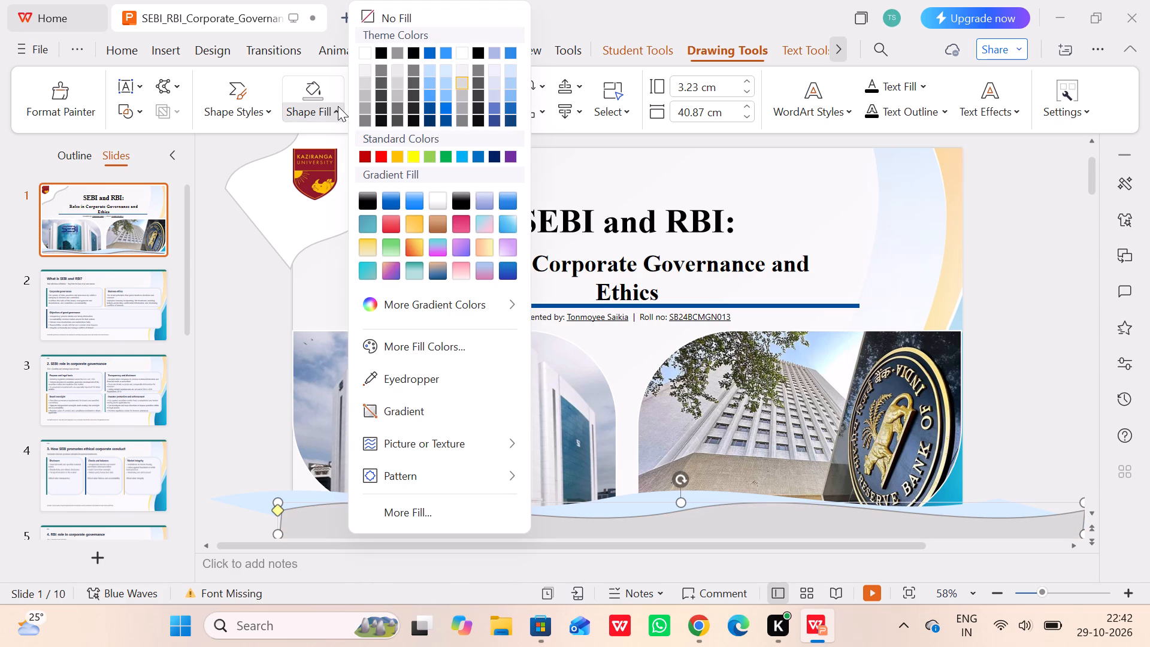
click(461, 67)
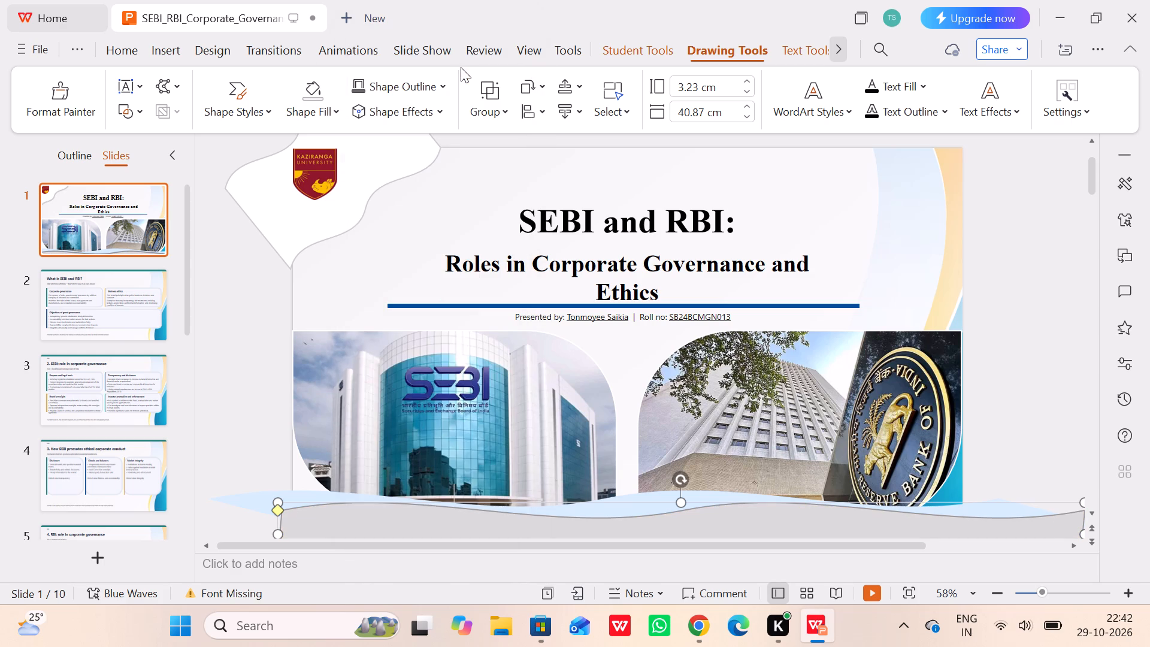
click(330, 109)
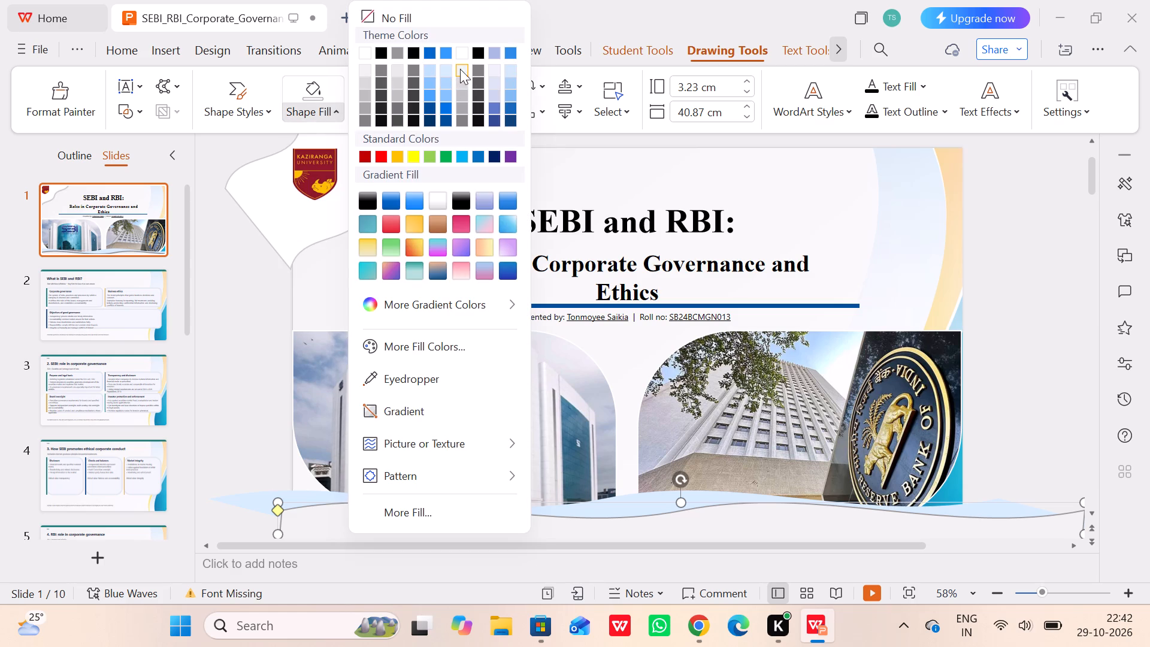
click(506, 68)
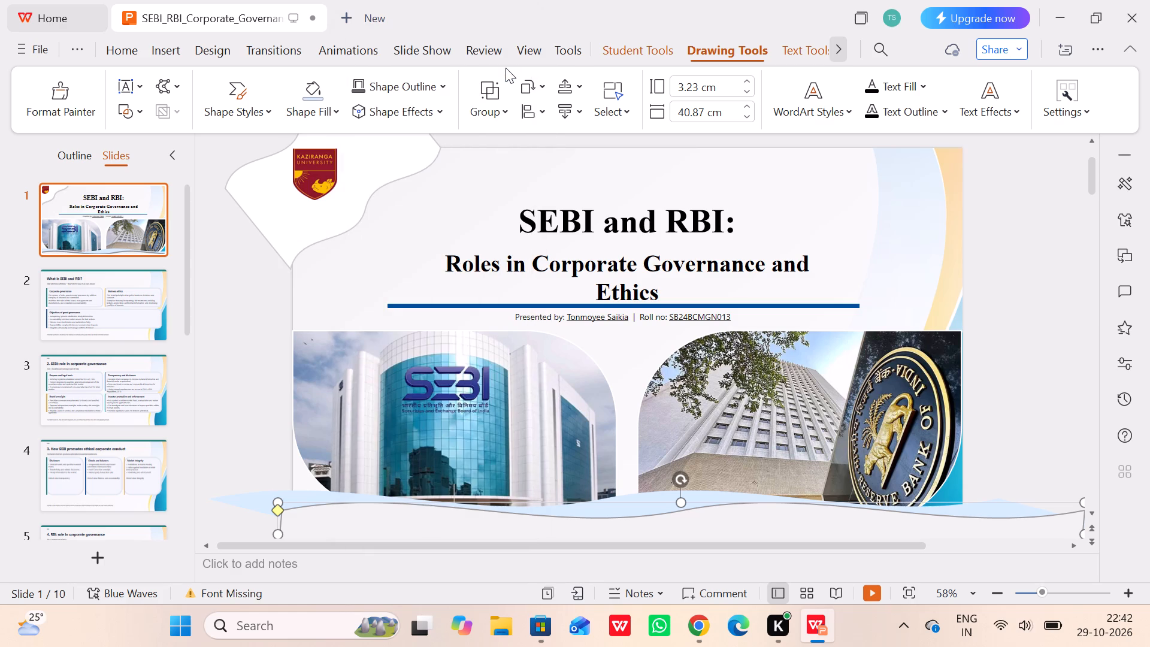
click(330, 109)
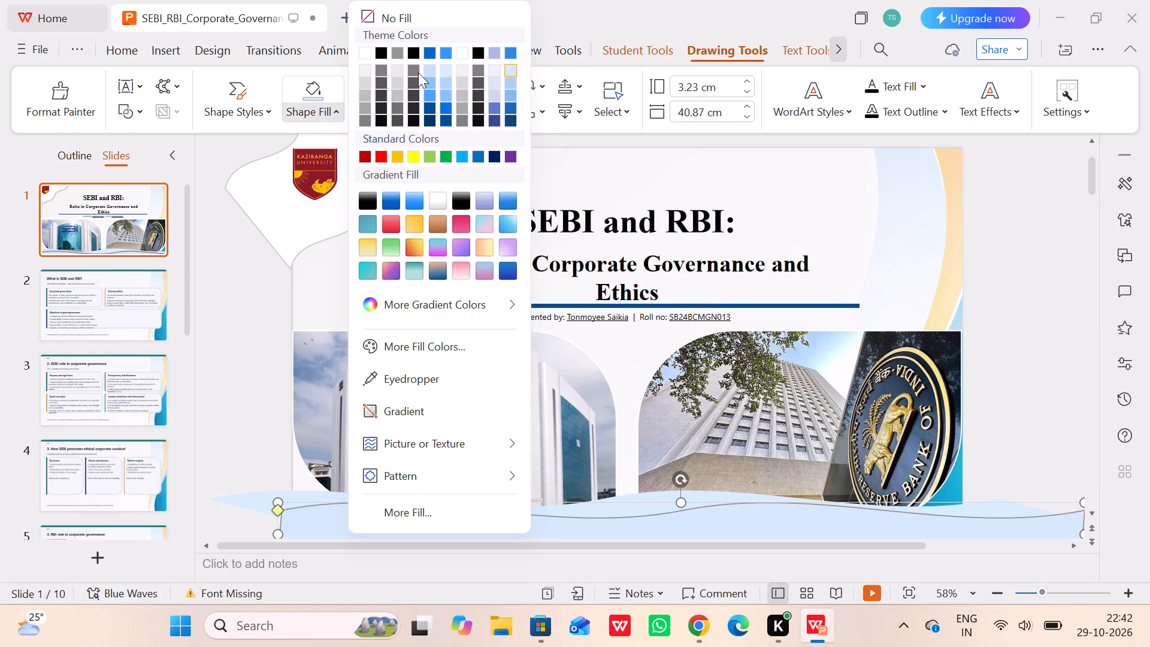
click(464, 65)
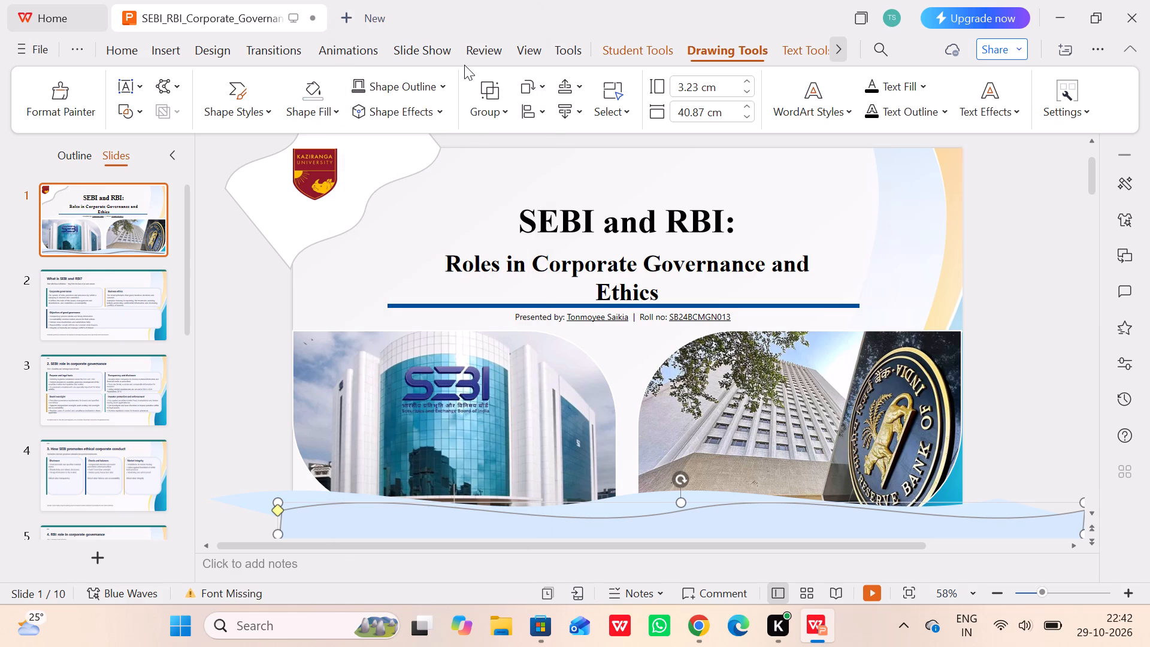
click(323, 105)
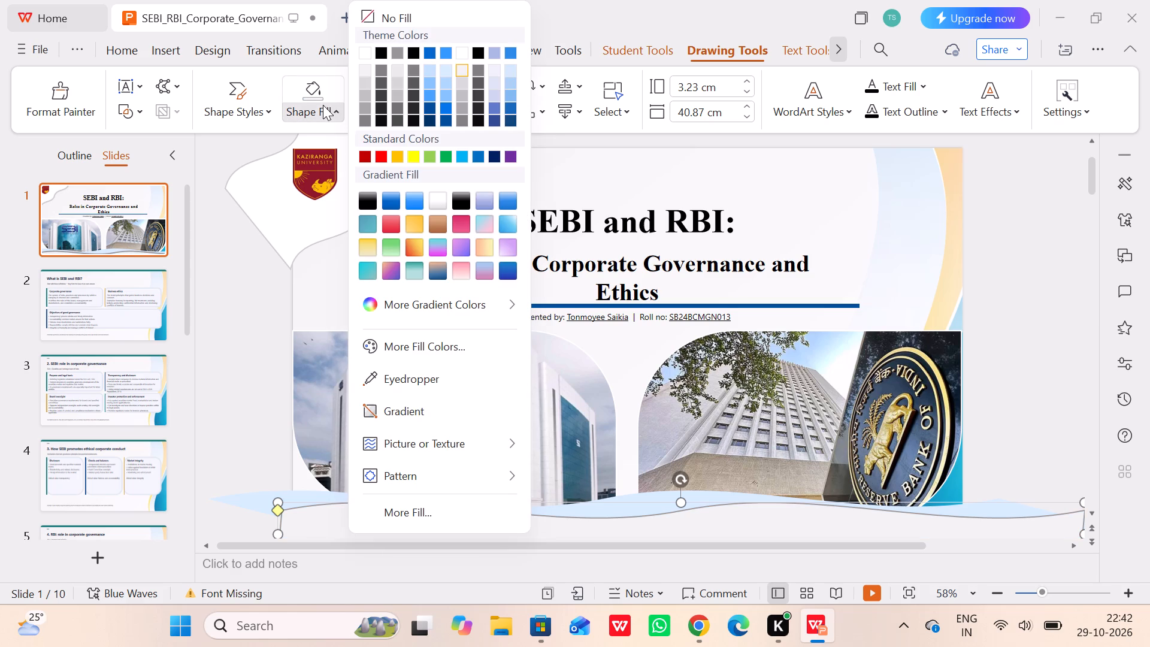
click(494, 72)
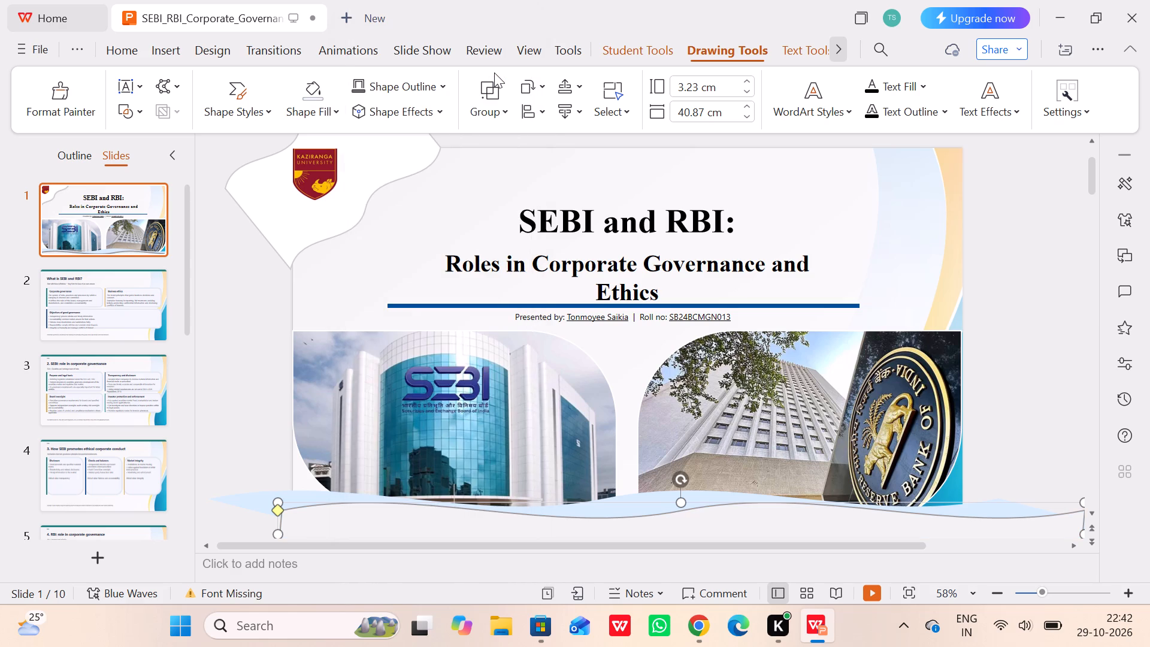
click(326, 110)
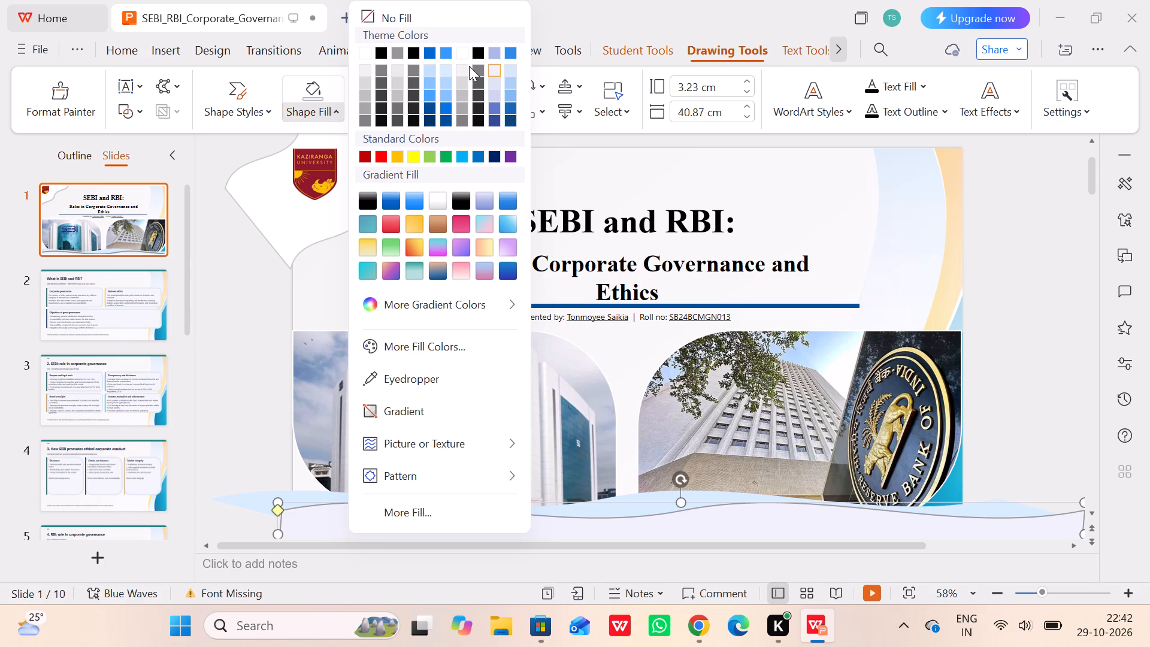
click(468, 66)
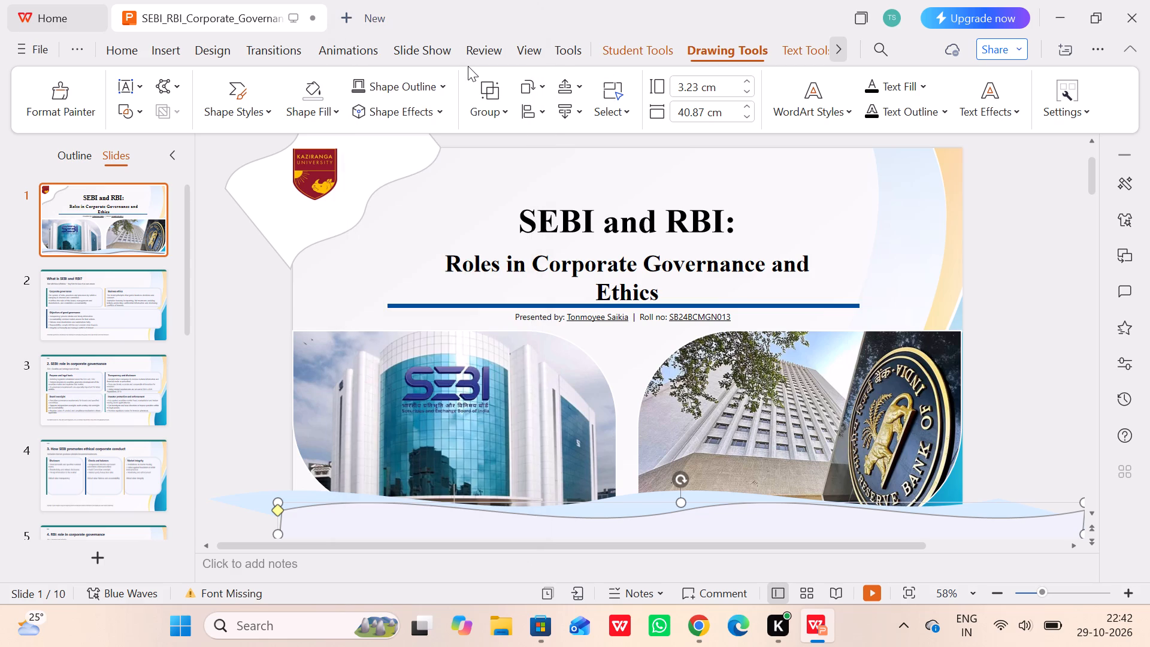
click(261, 266)
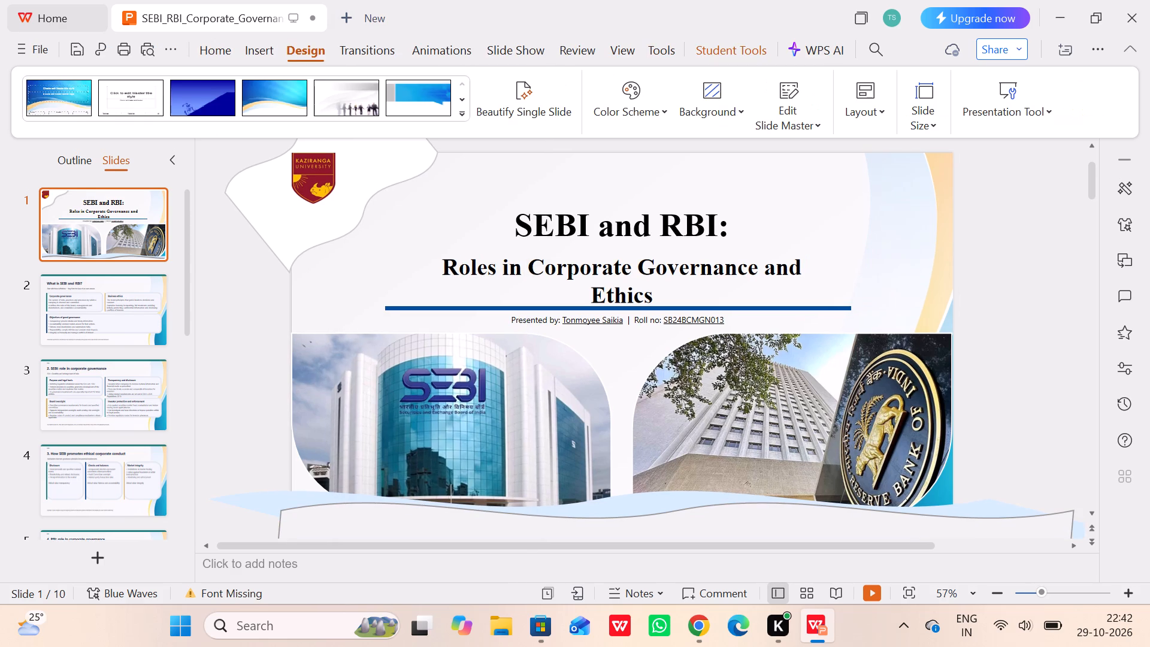
Play the slide show from the title slide through slide 3 to check the recoloured wave, and return to editing.
double_click(120, 213)
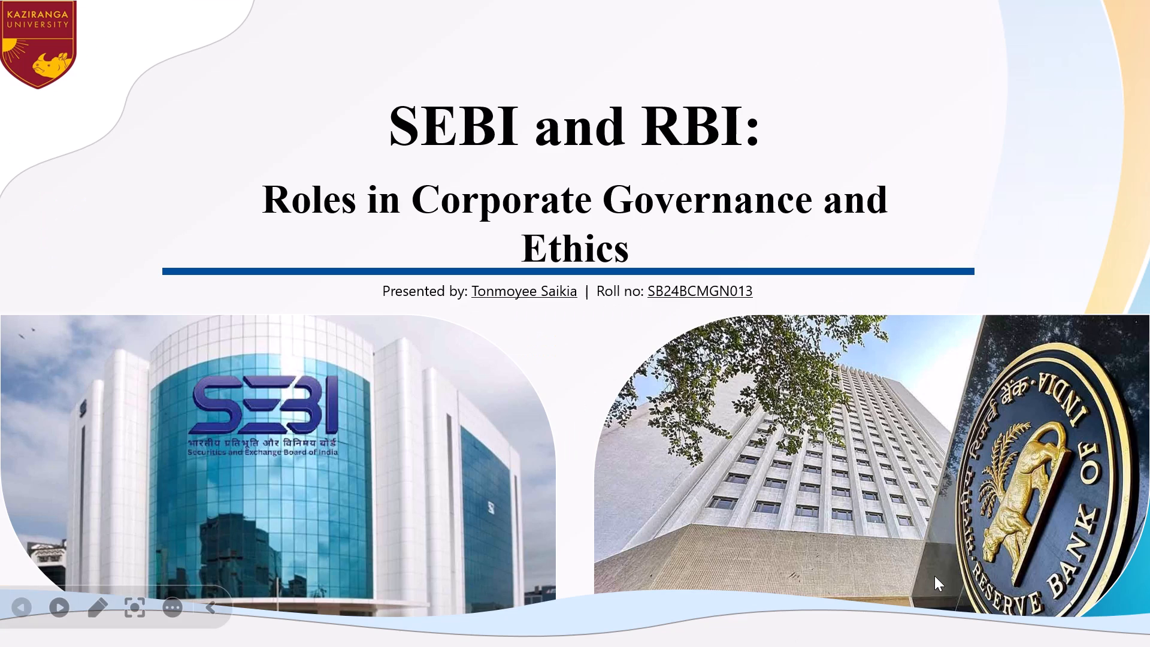
click(764, 531)
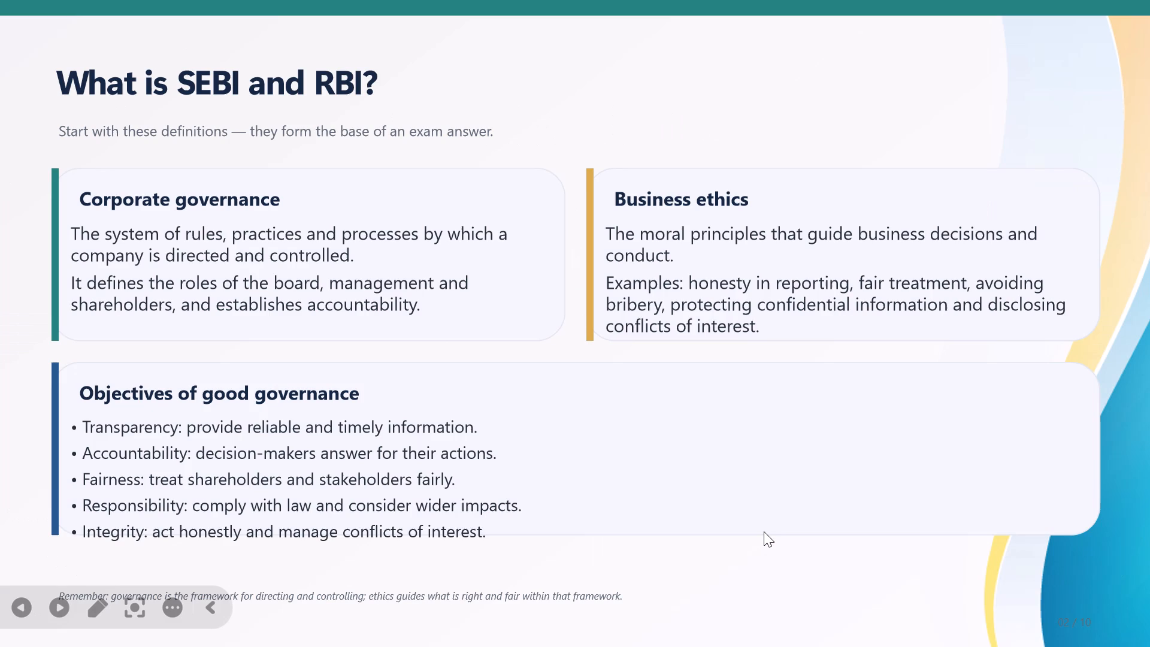
click(764, 531)
key(Escape)
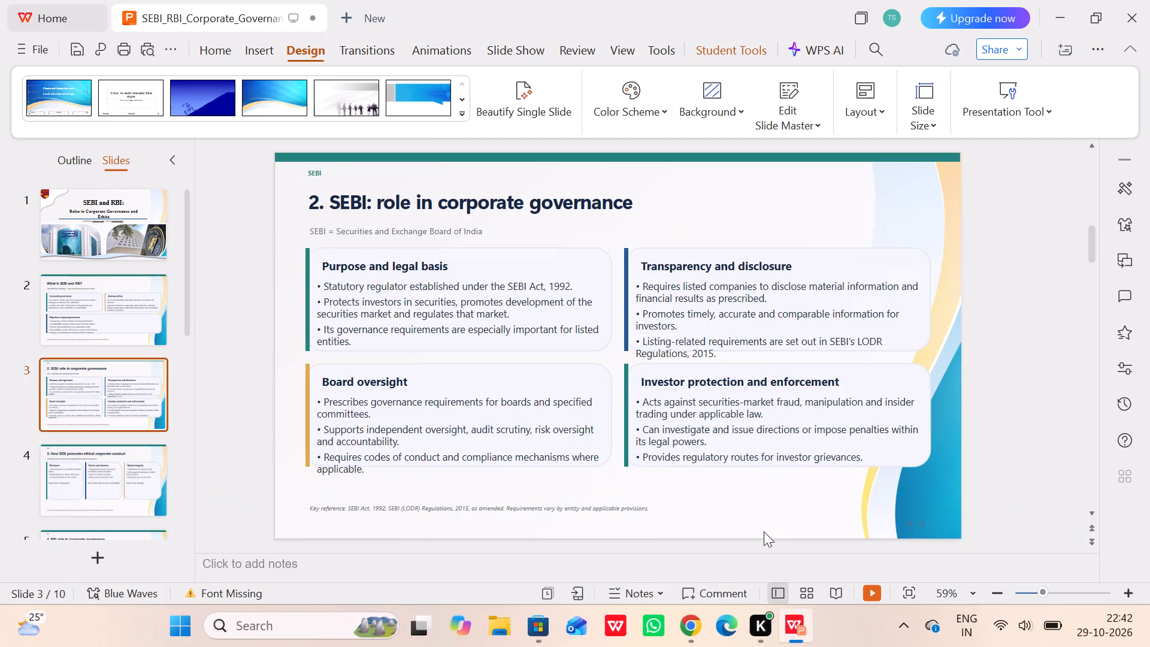
Return to the title slide and set the rear blue wave's fill to a light blue theme colour.
click(137, 211)
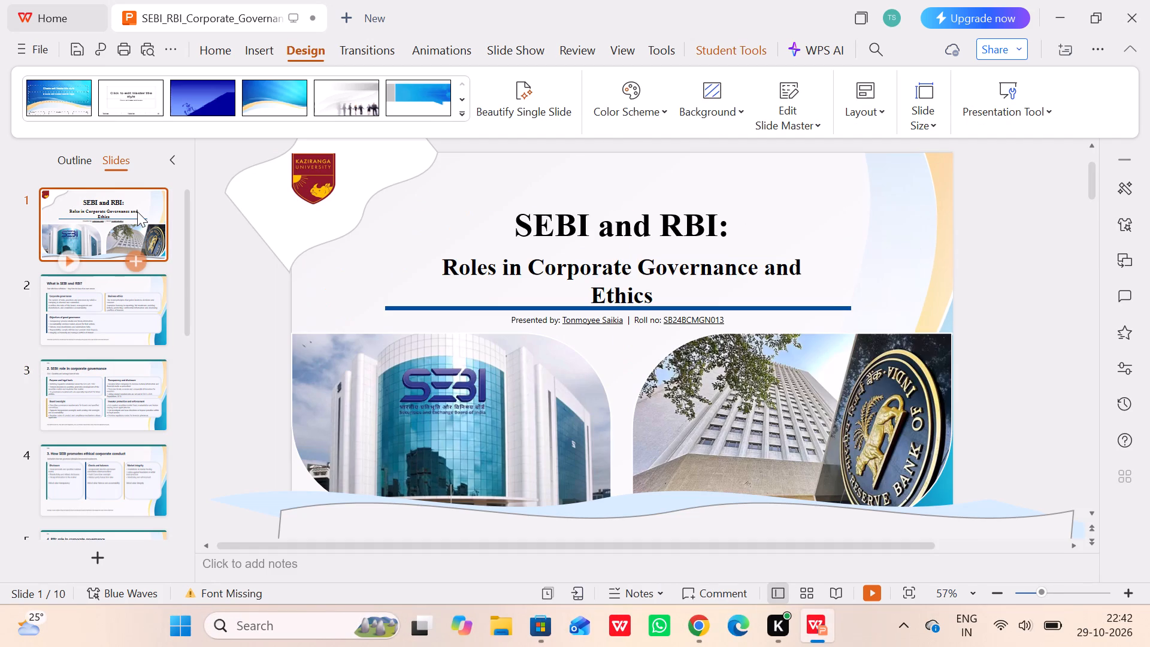
click(792, 462)
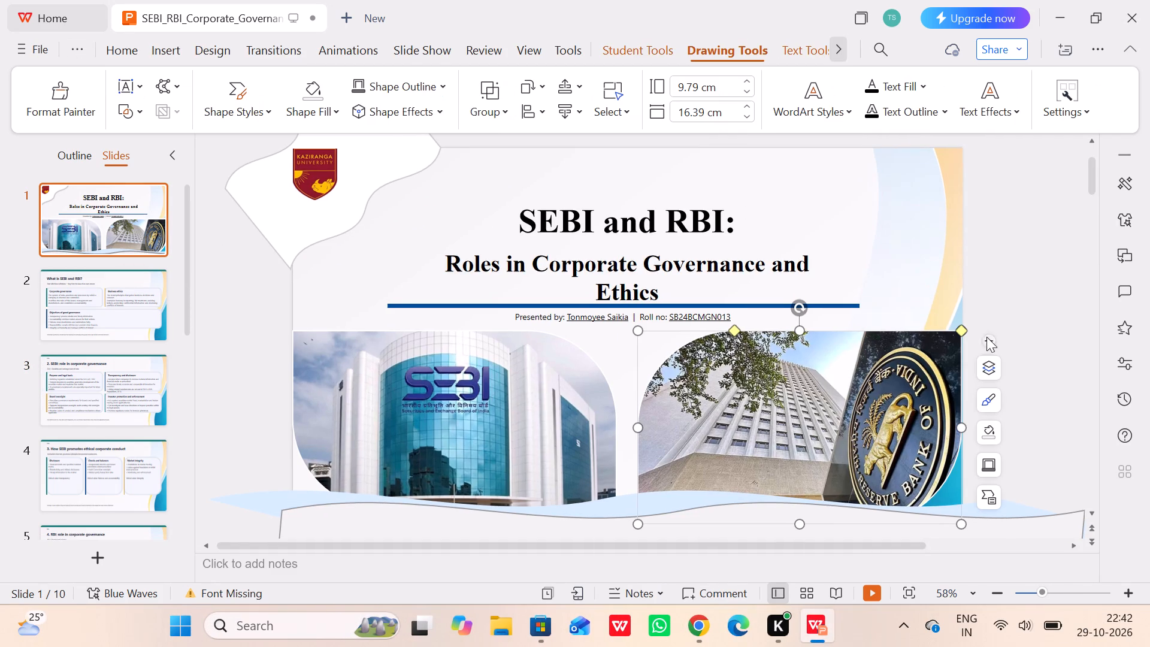
click(1015, 293)
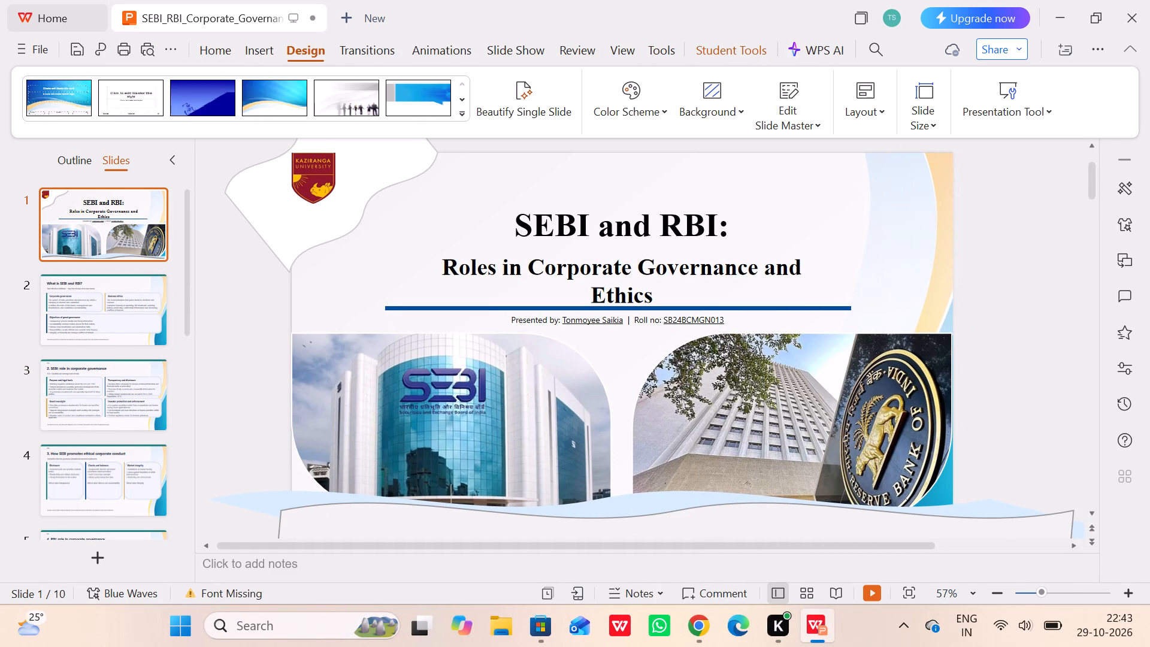
click(639, 509)
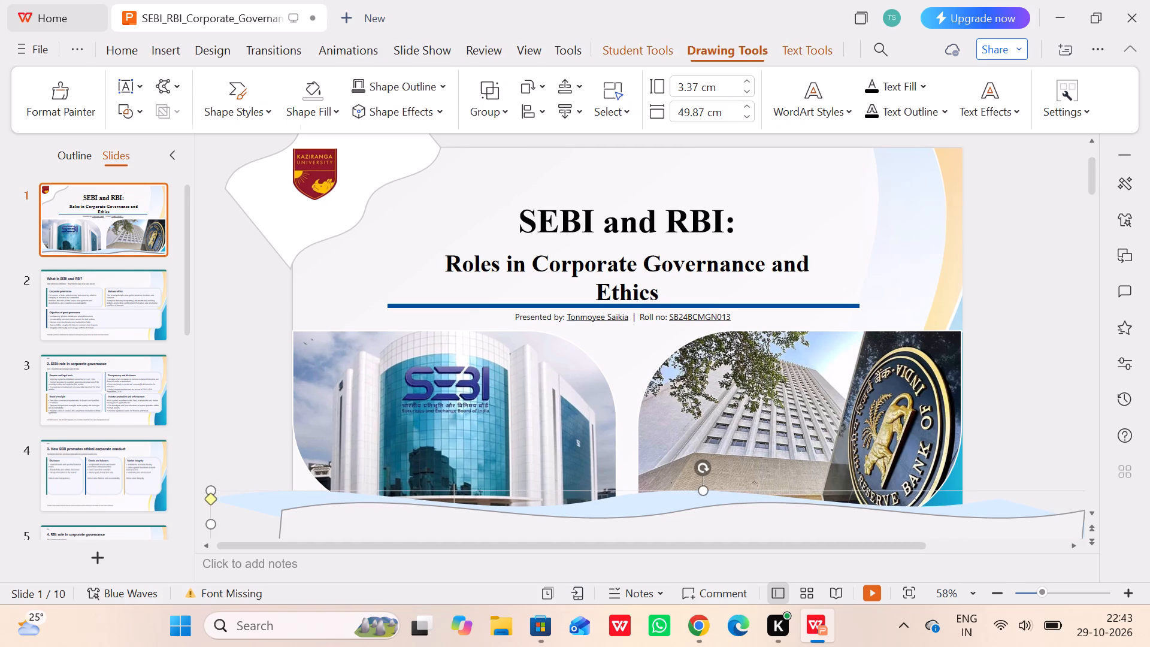
click(334, 106)
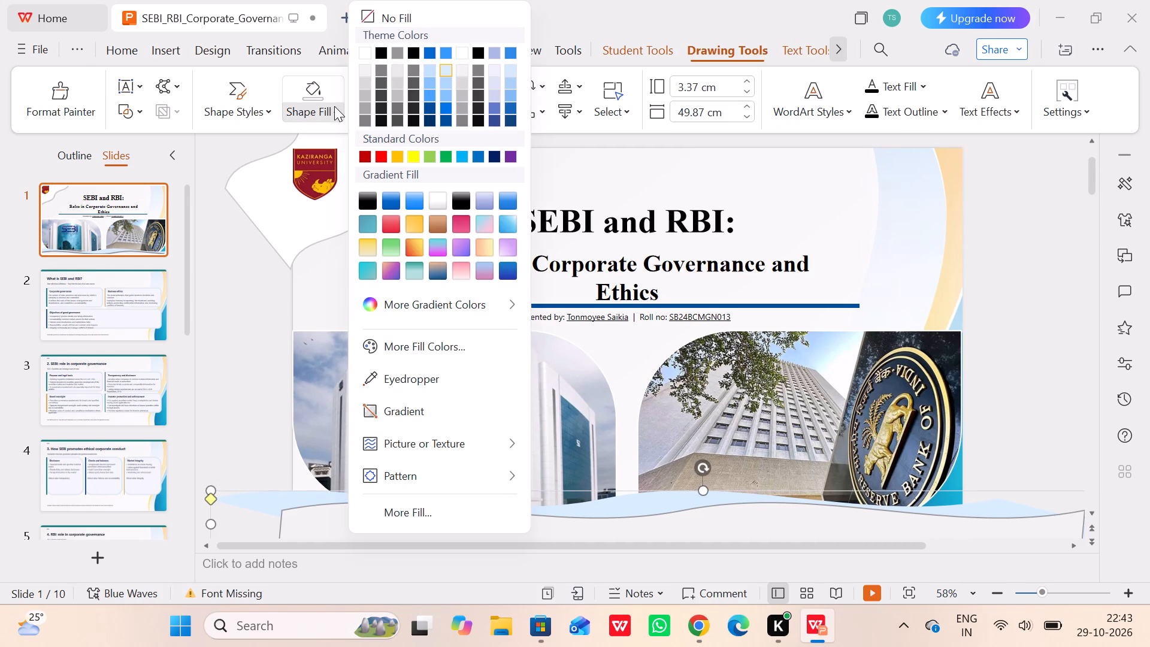
click(449, 80)
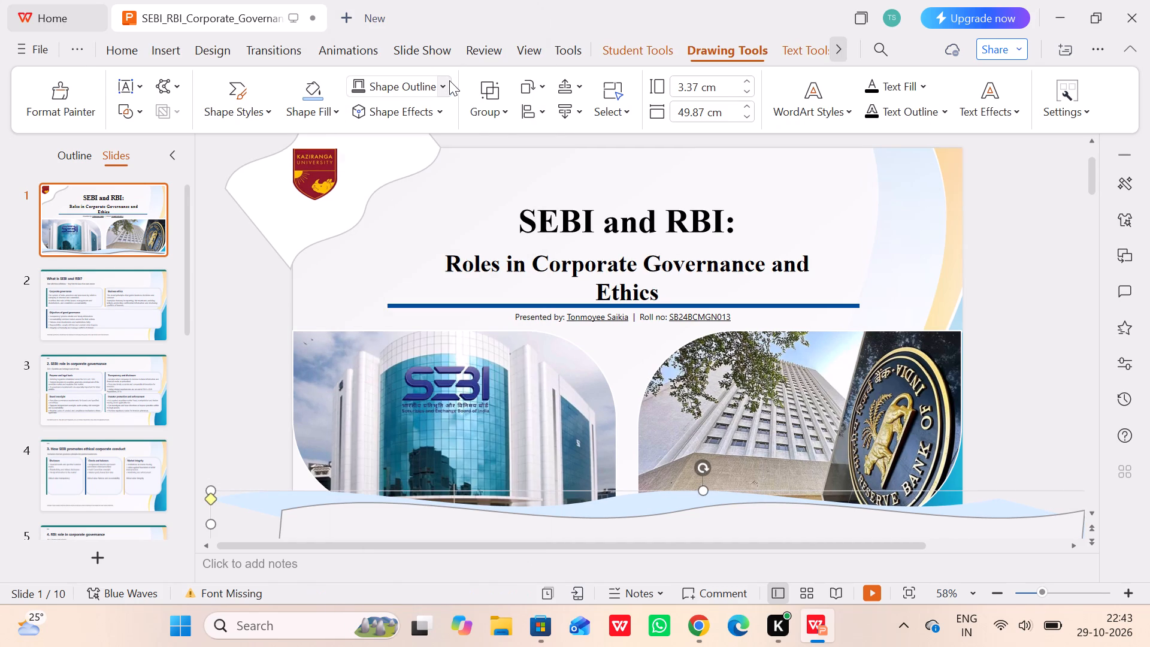
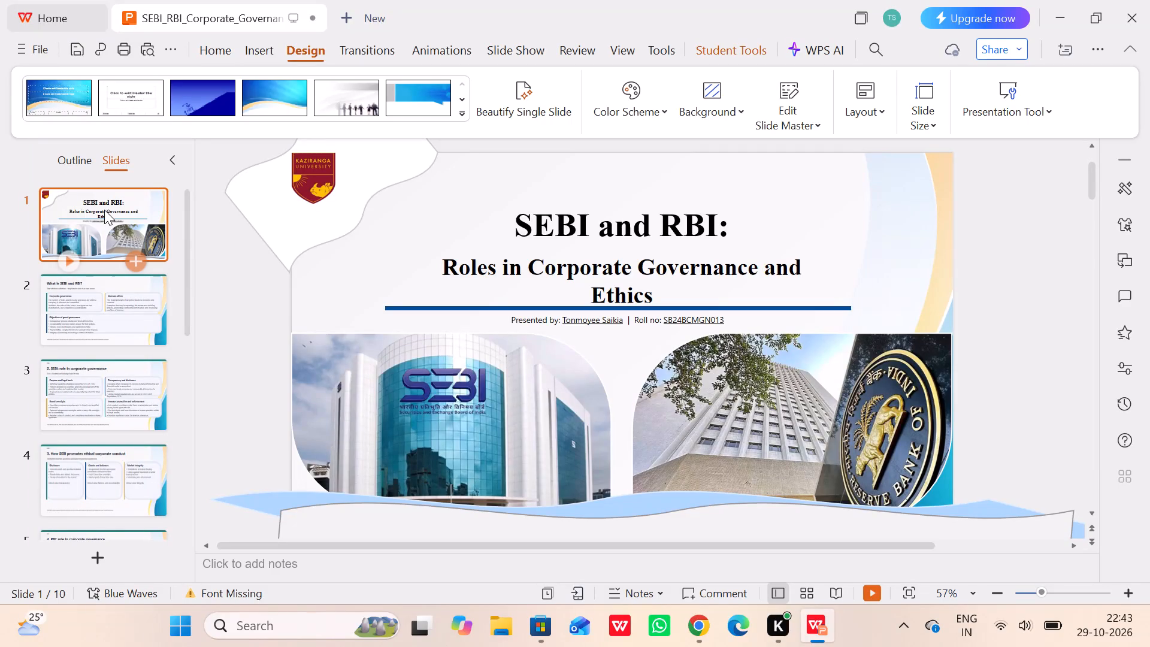
Preview the title slide full screen to check the recoloured rear wave, and return to editing.
double_click(104, 210)
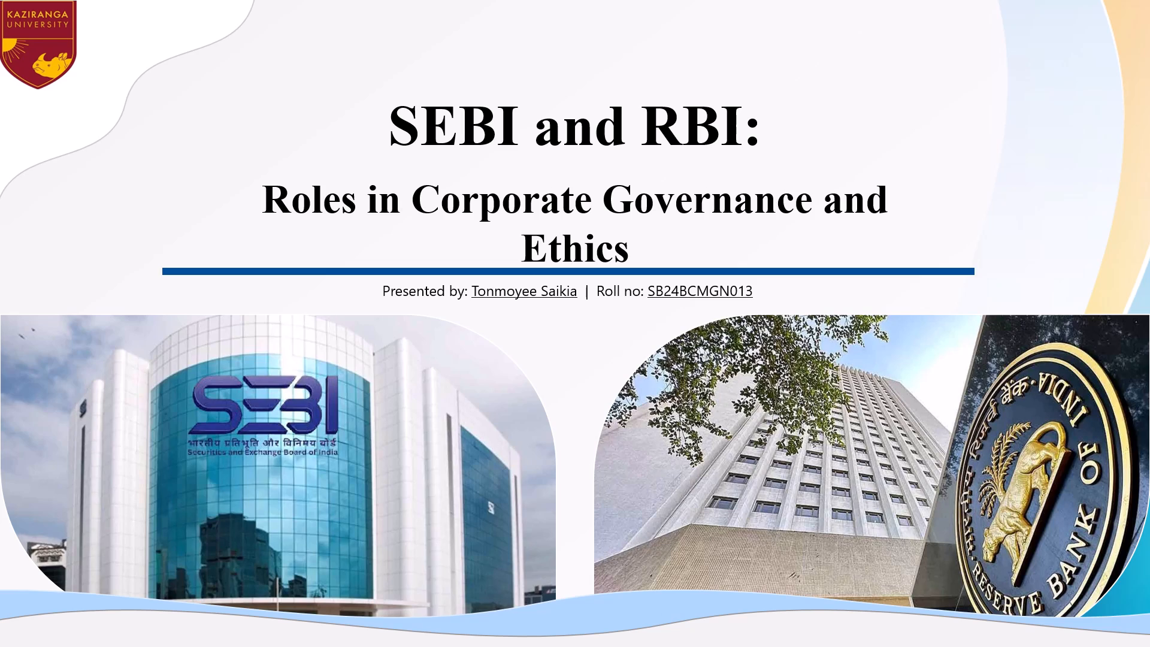
key(Escape)
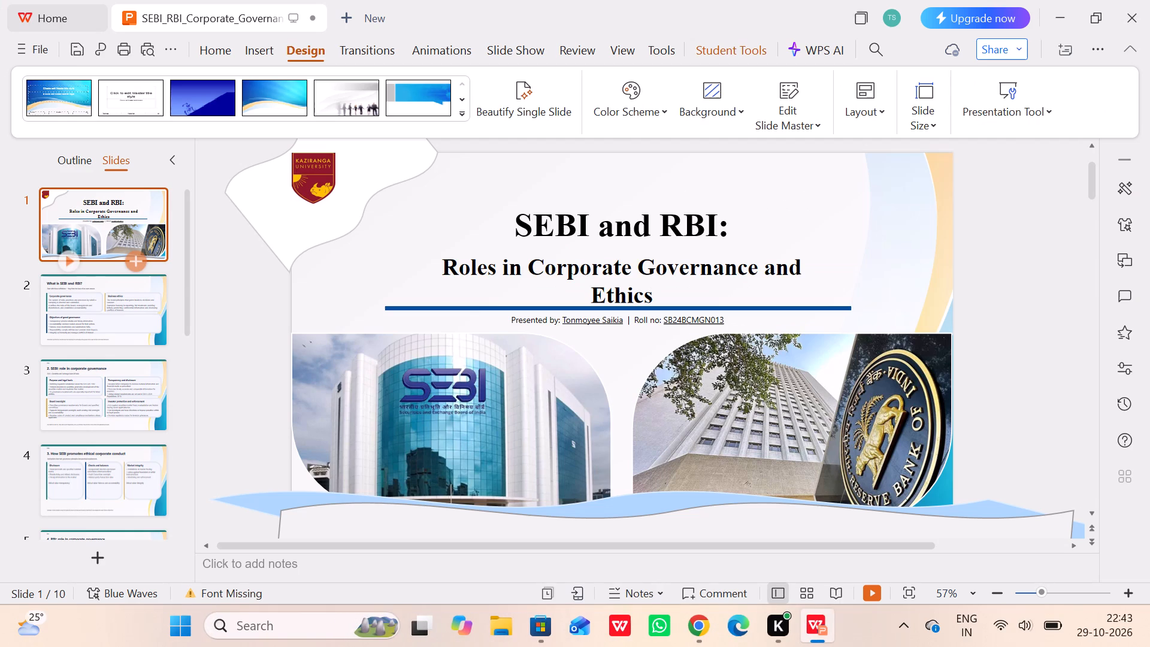
Delete the teal bar along the top edge of slide 2.
click(93, 300)
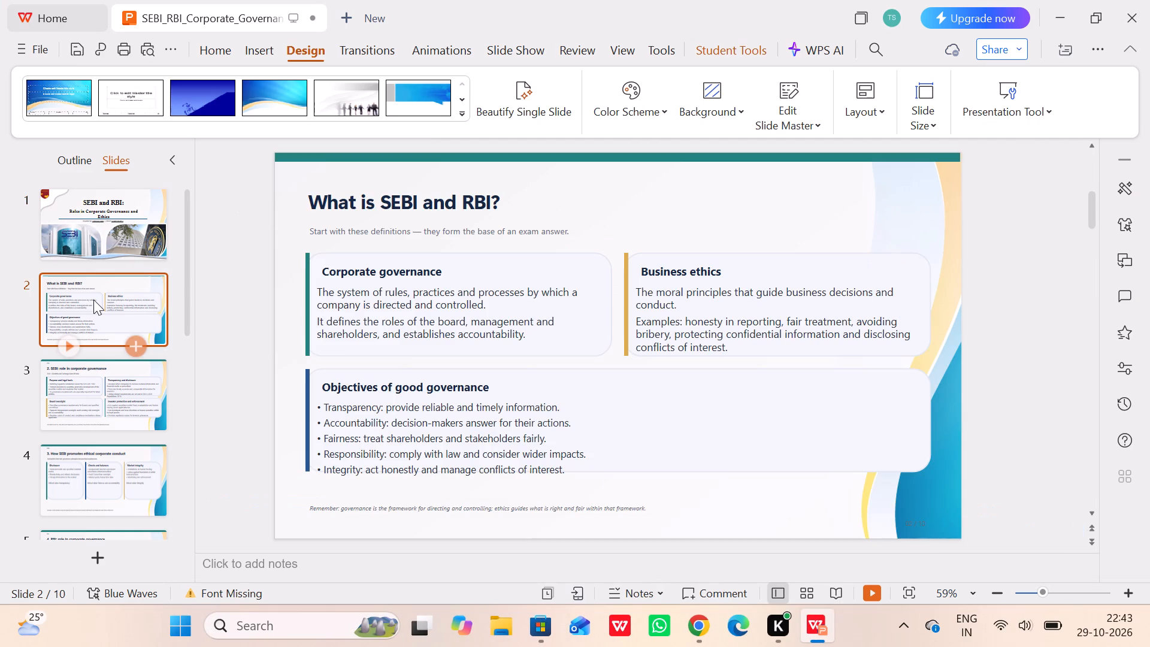
click(532, 157)
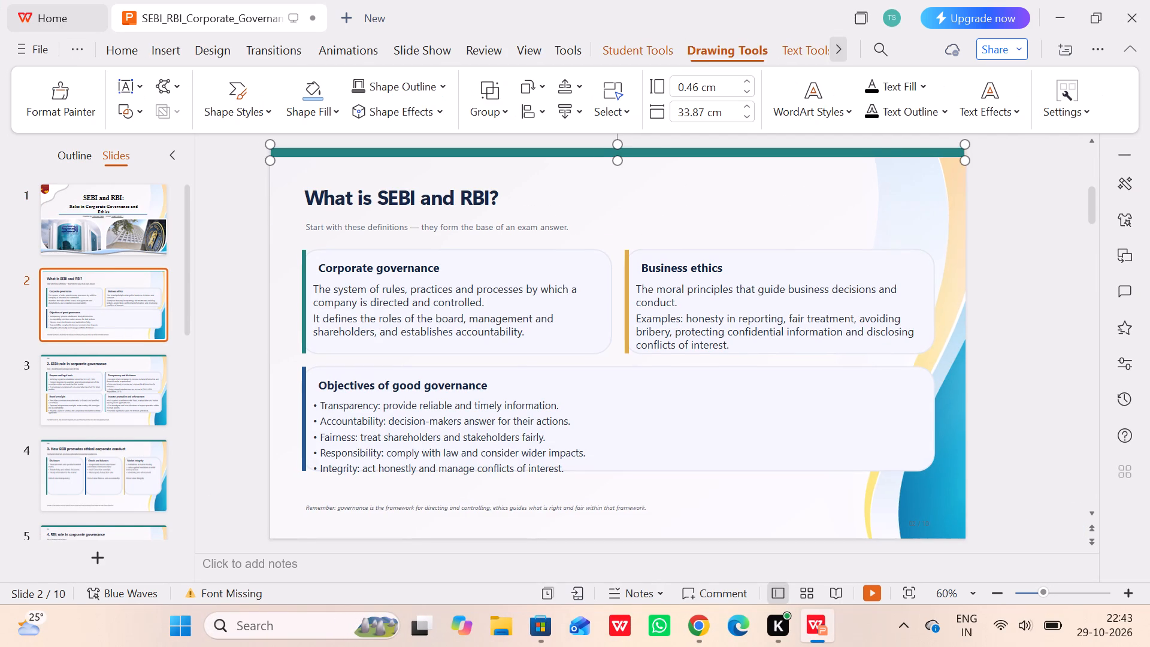
key(BackSpace)
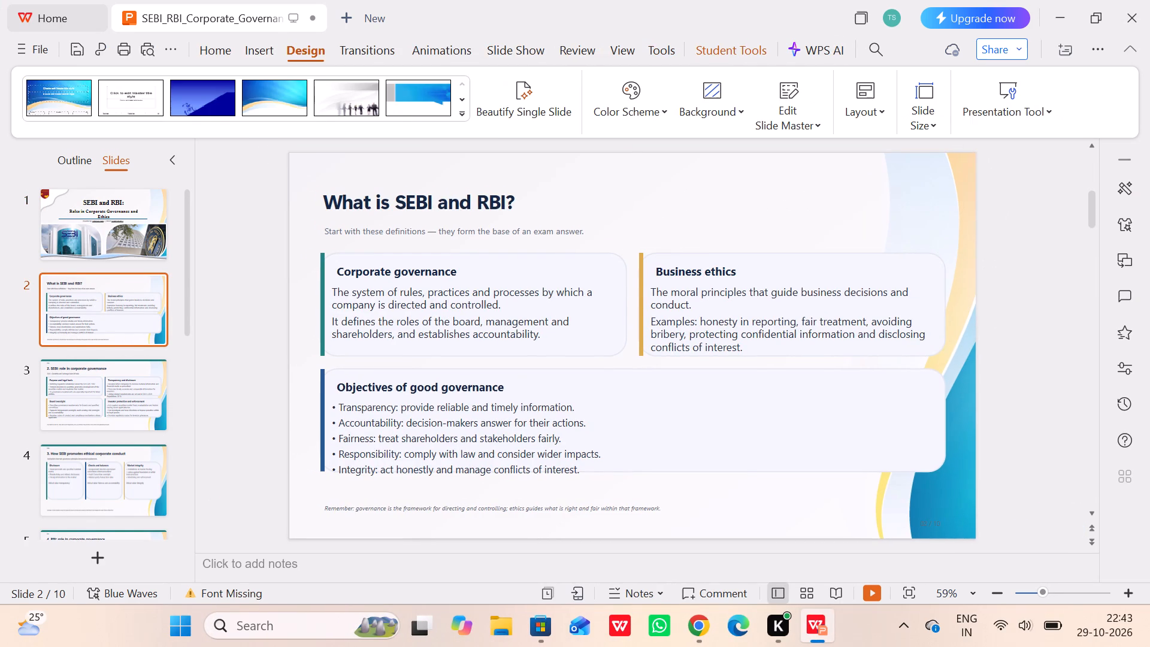
Cut the subtitle text box starting "Start with these definitions" from slide 2.
click(491, 274)
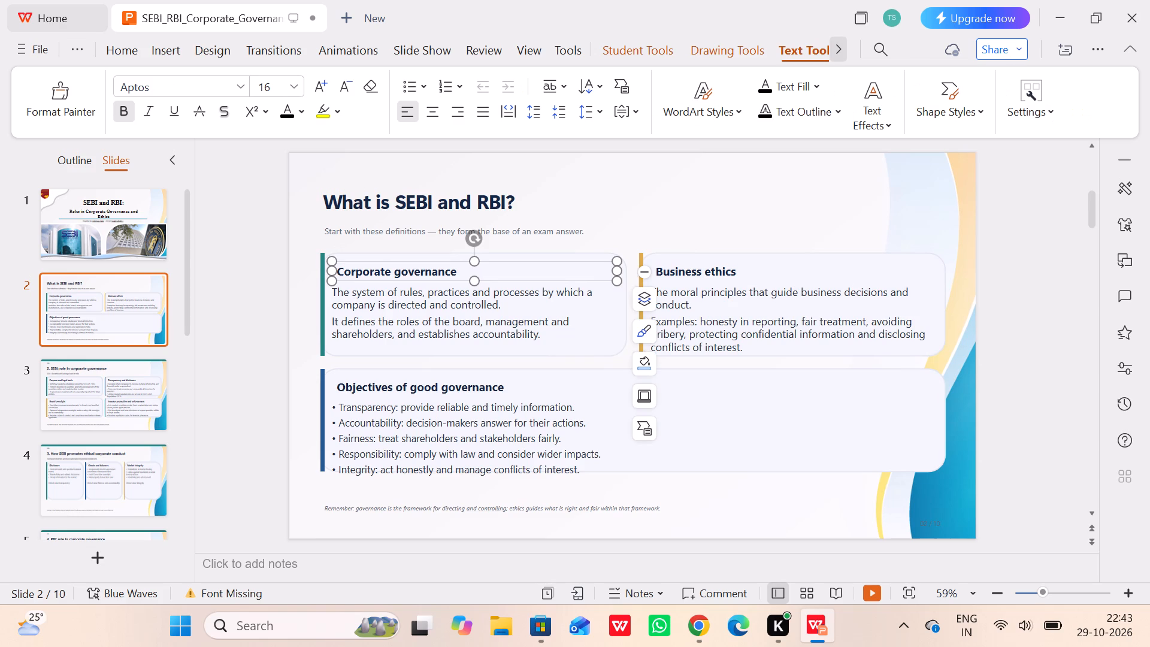
click(535, 227)
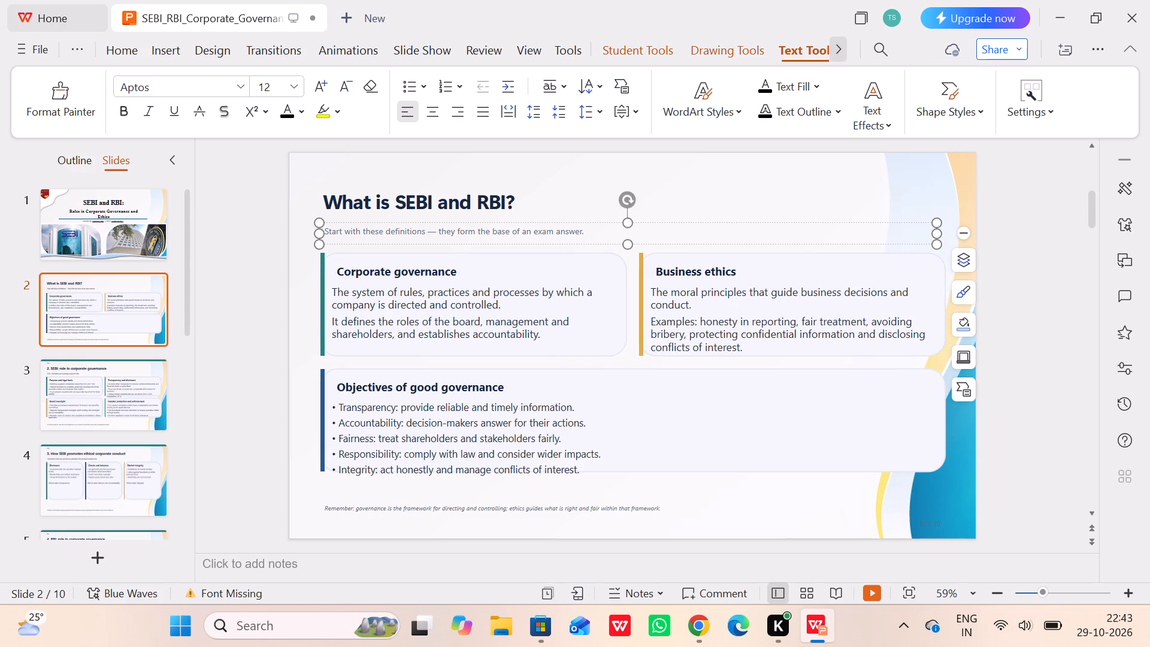
click(603, 229)
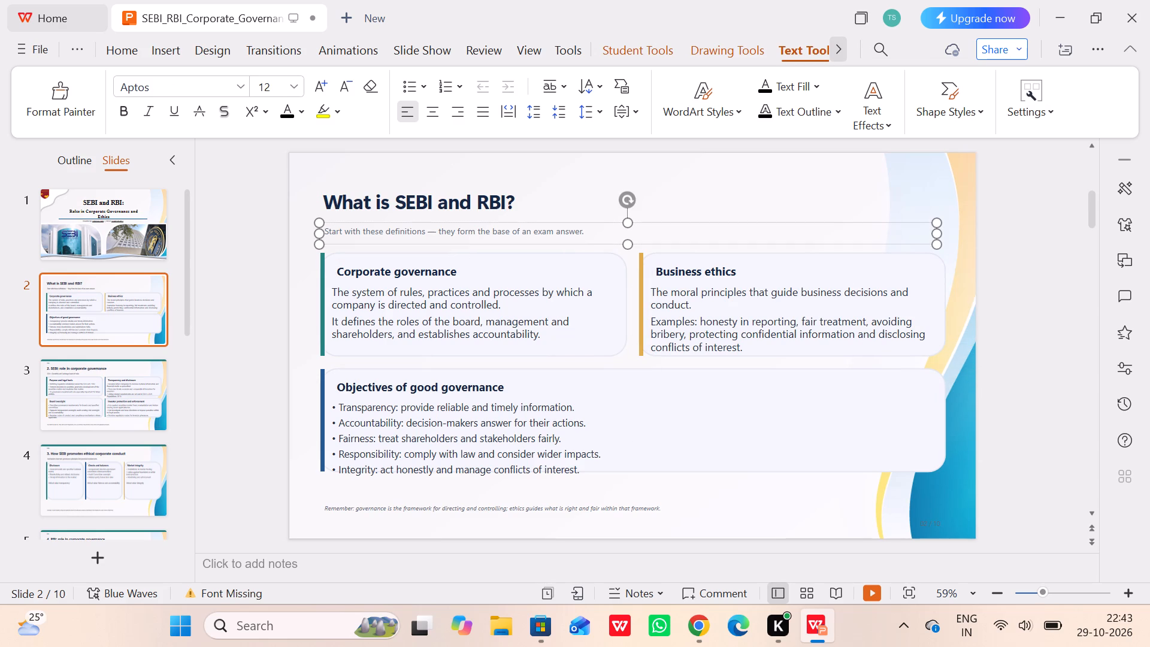
drag(126, 48, 120, 78)
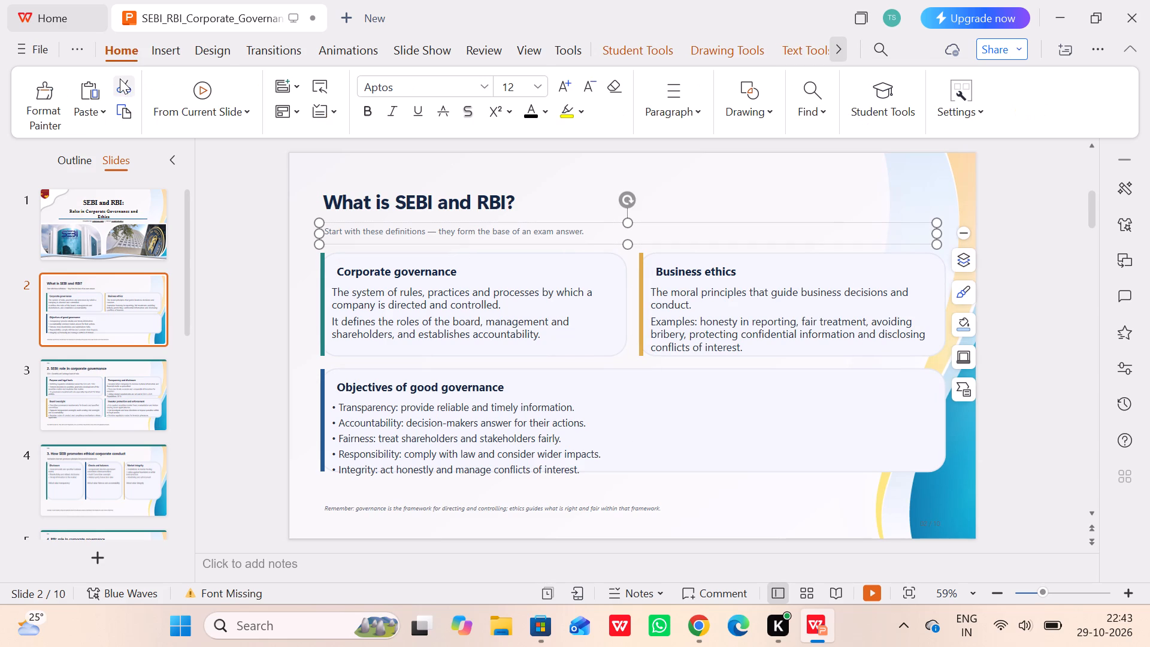
click(120, 78)
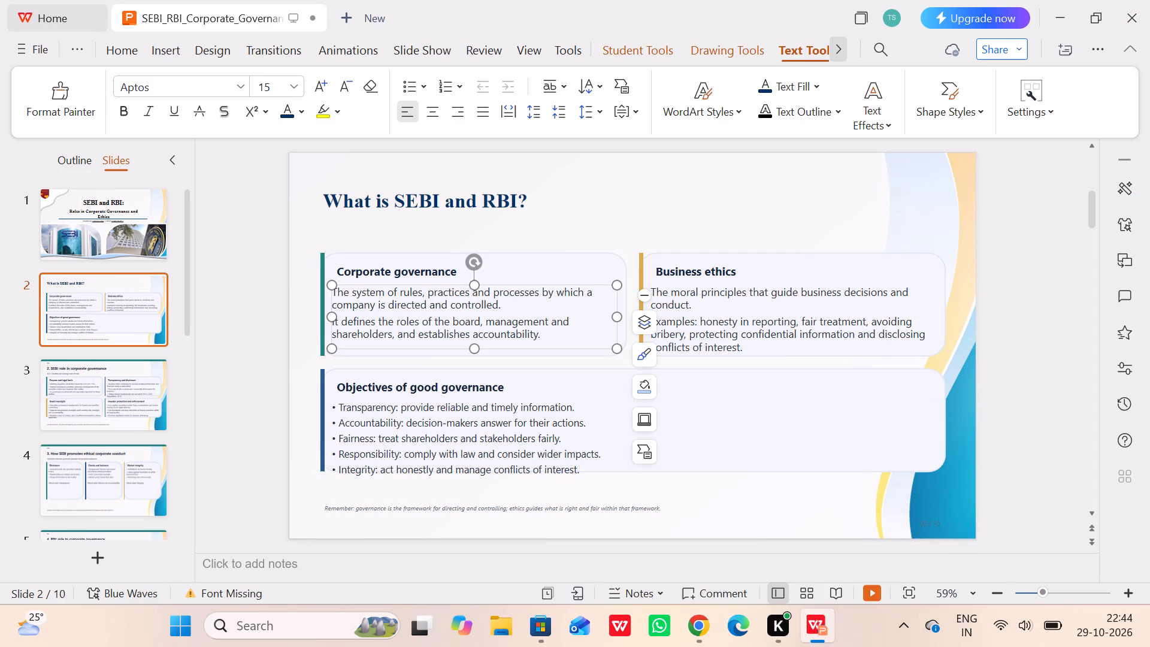
click(458, 270)
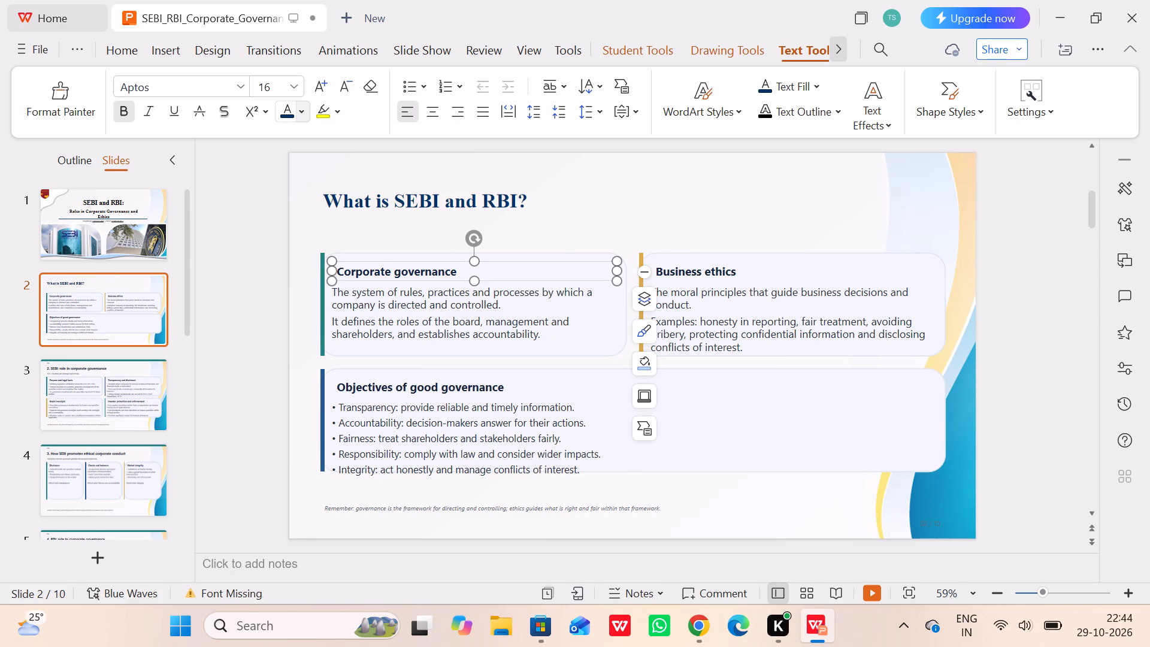
drag(454, 271, 332, 268)
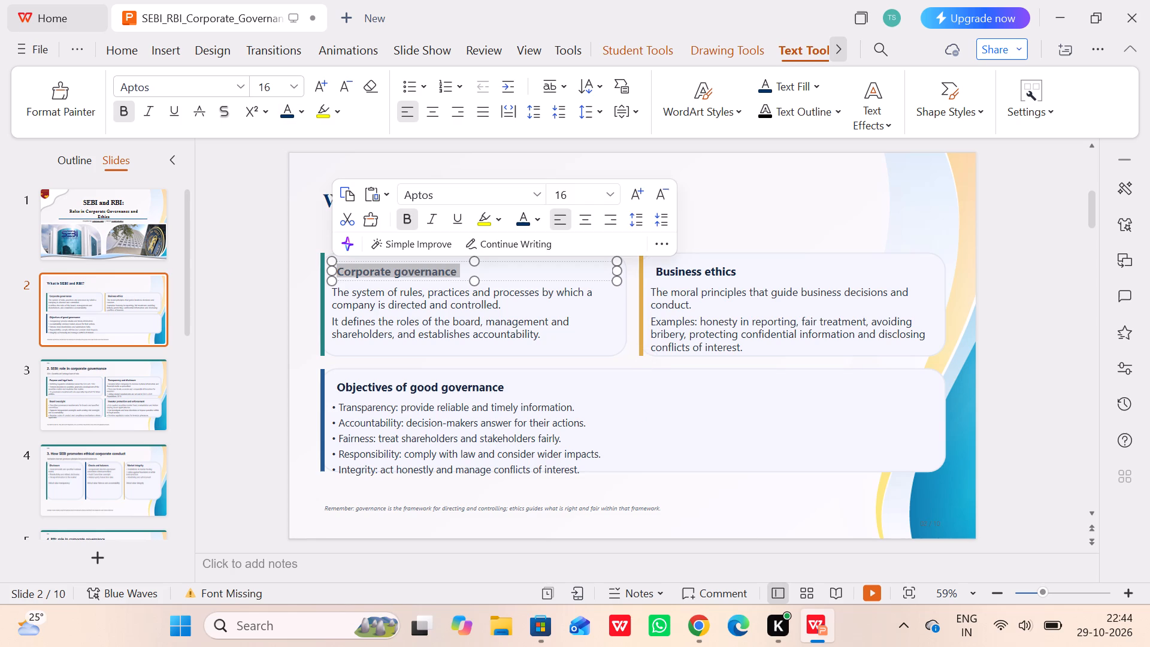
key(a)
key(BackSpace)
text(SEBI)
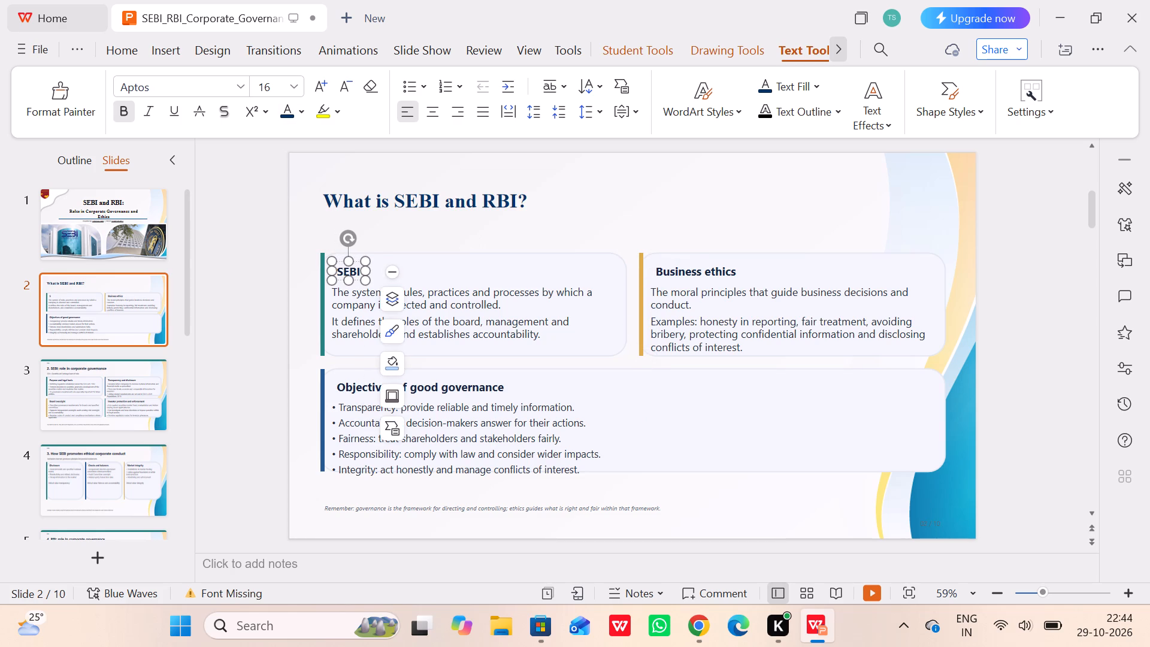
Replace the "Business ethics" card heading on slide 2 with RBI.
click(677, 269)
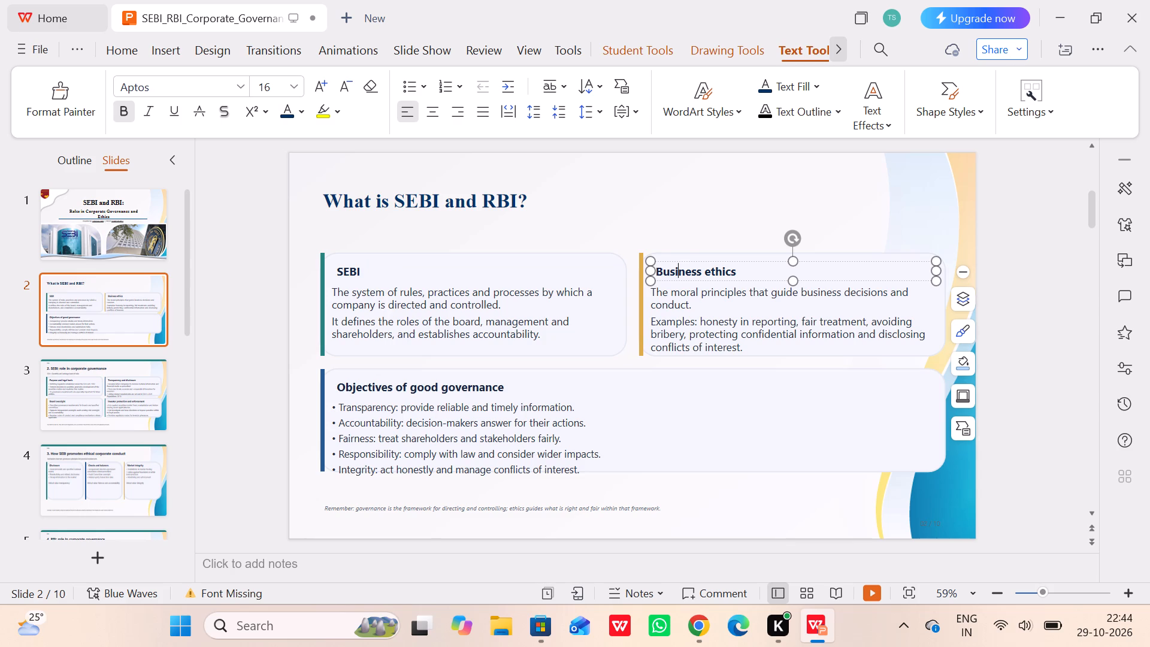
drag(735, 269, 656, 268)
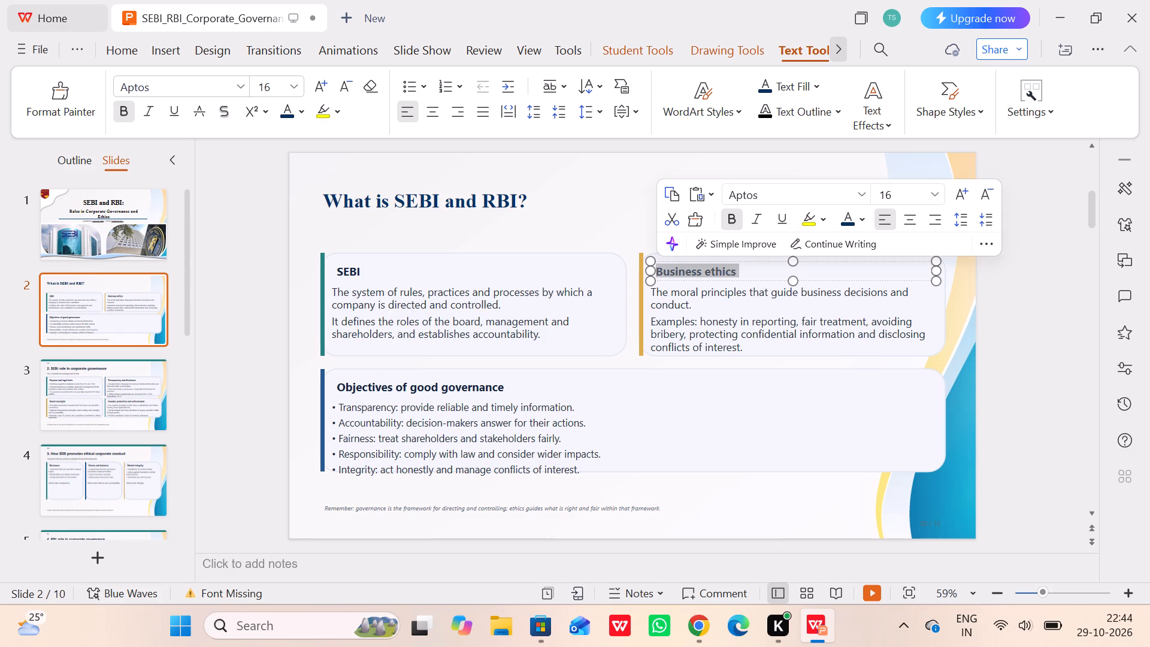
text(RN)
key(BackSpace)
text(BI)
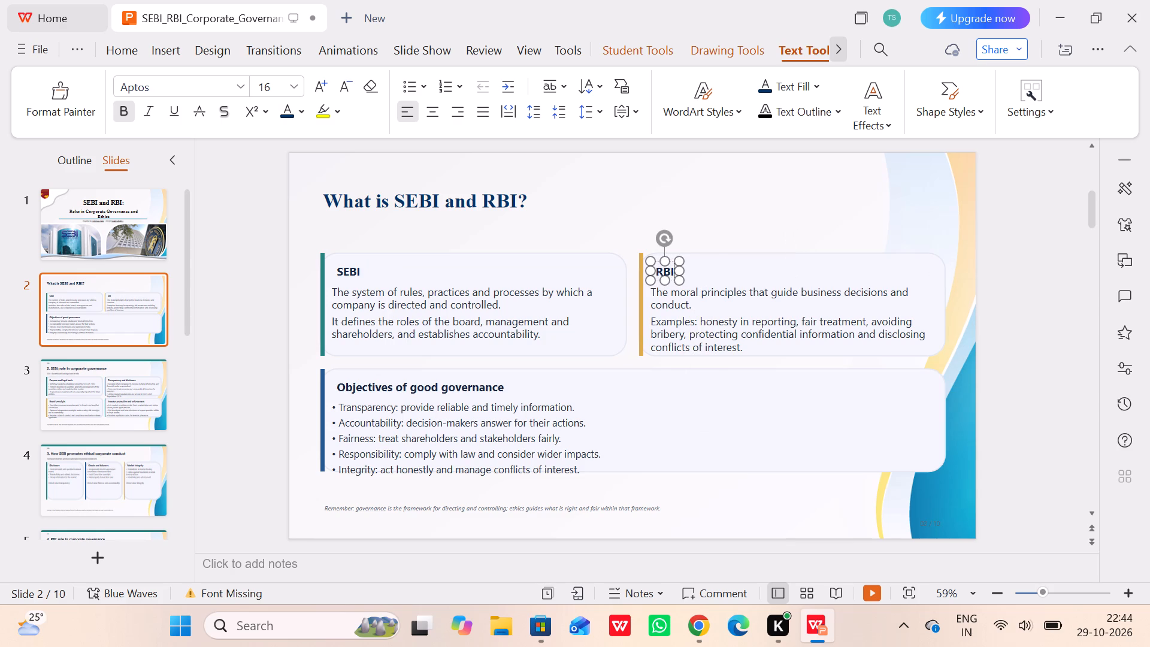
Compare slide 2's SEBI and RBI cards with the "What is SEBI and RBI?" page of the reference design in Chrome.
click(744, 323)
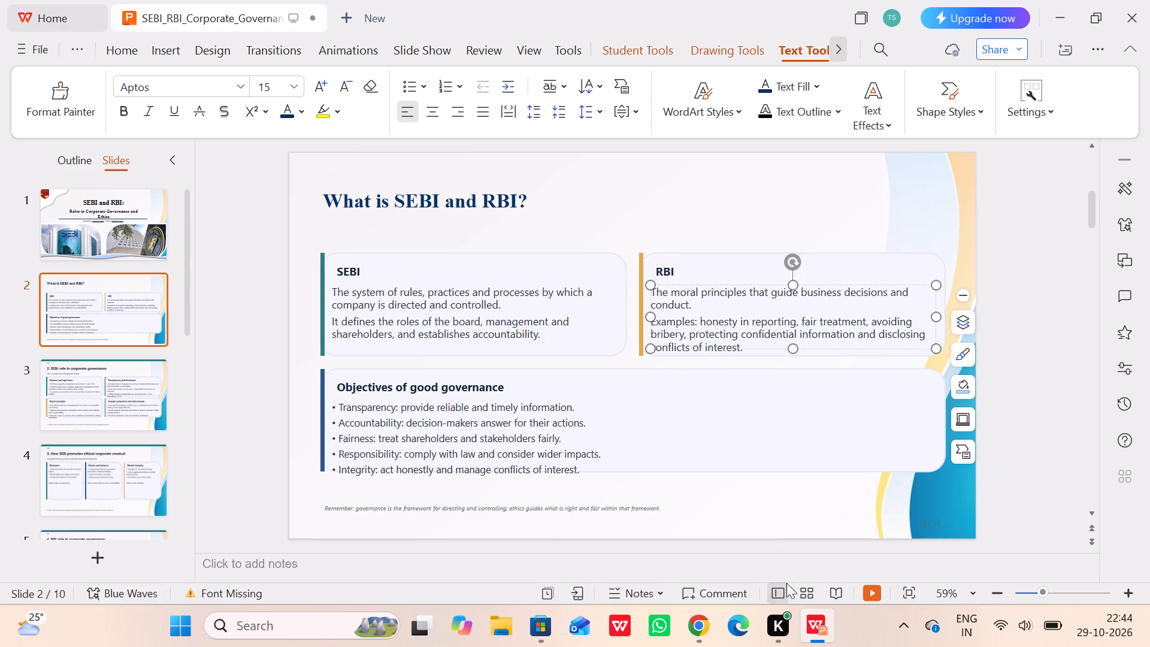
click(707, 634)
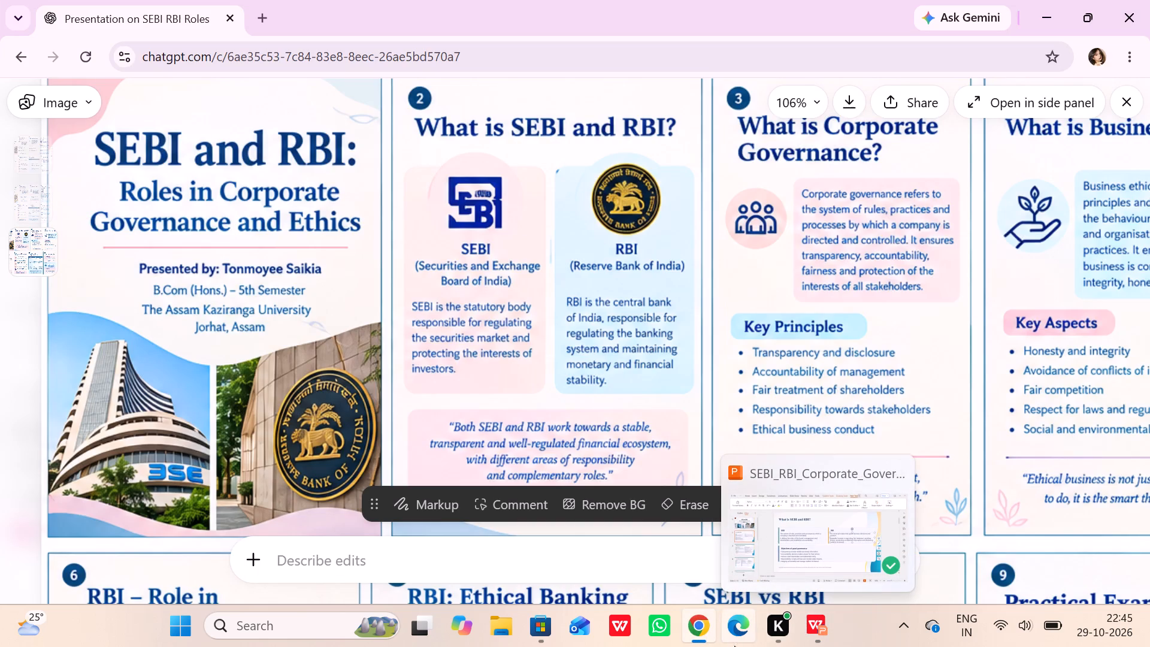
click(810, 624)
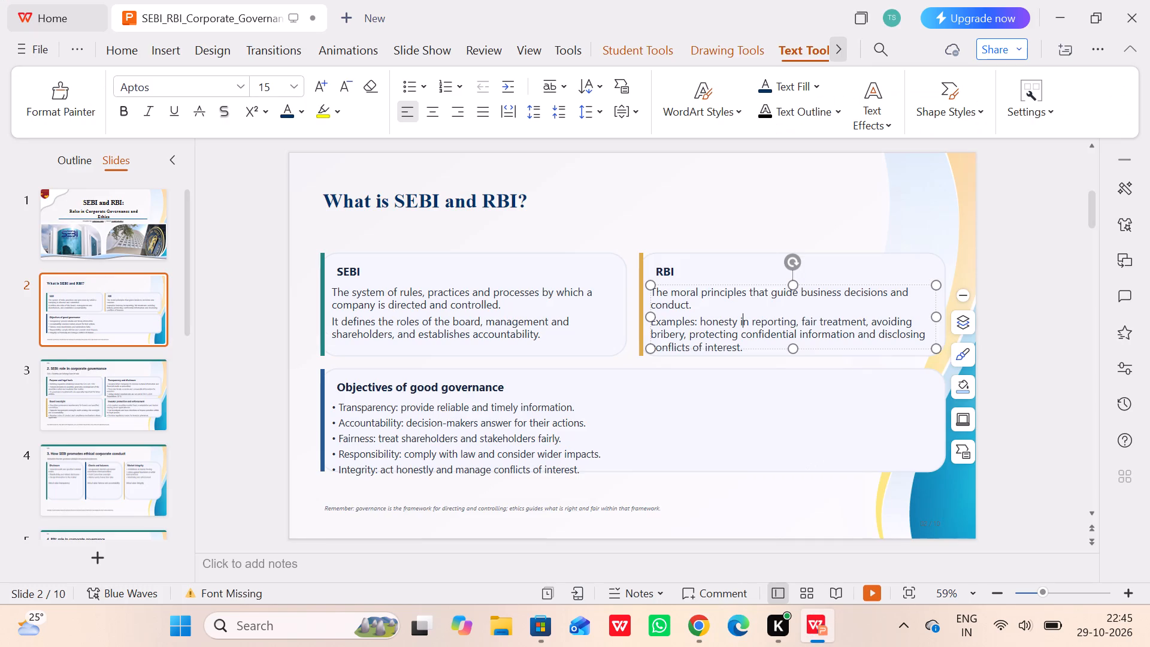
click(351, 258)
click(439, 263)
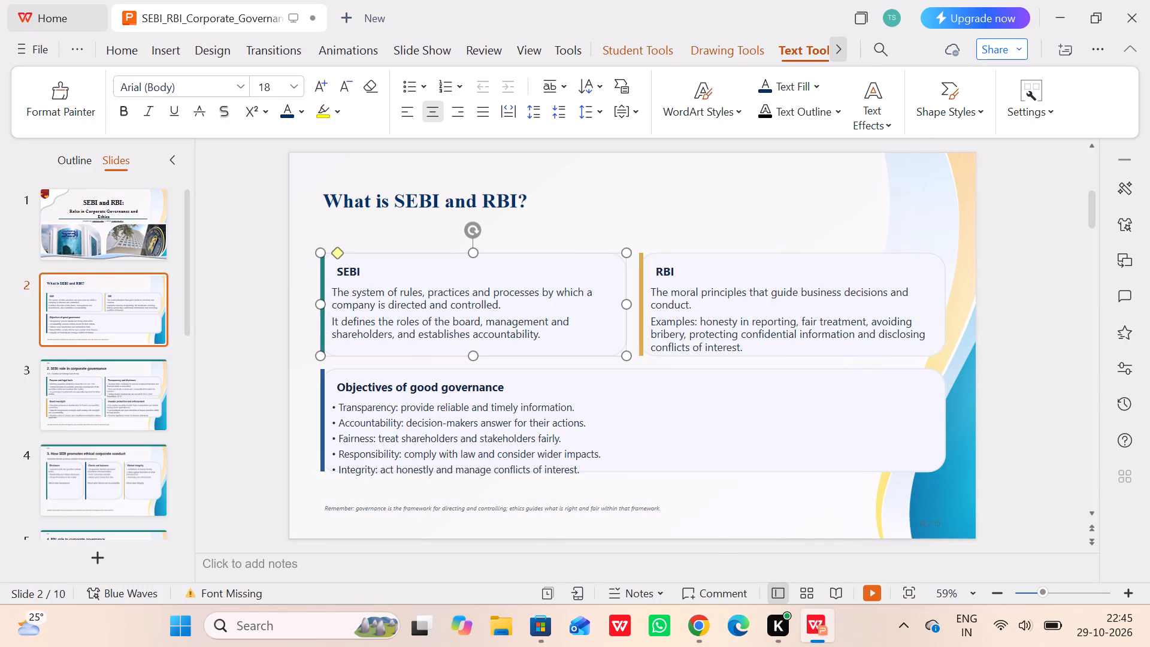
right_click(439, 263)
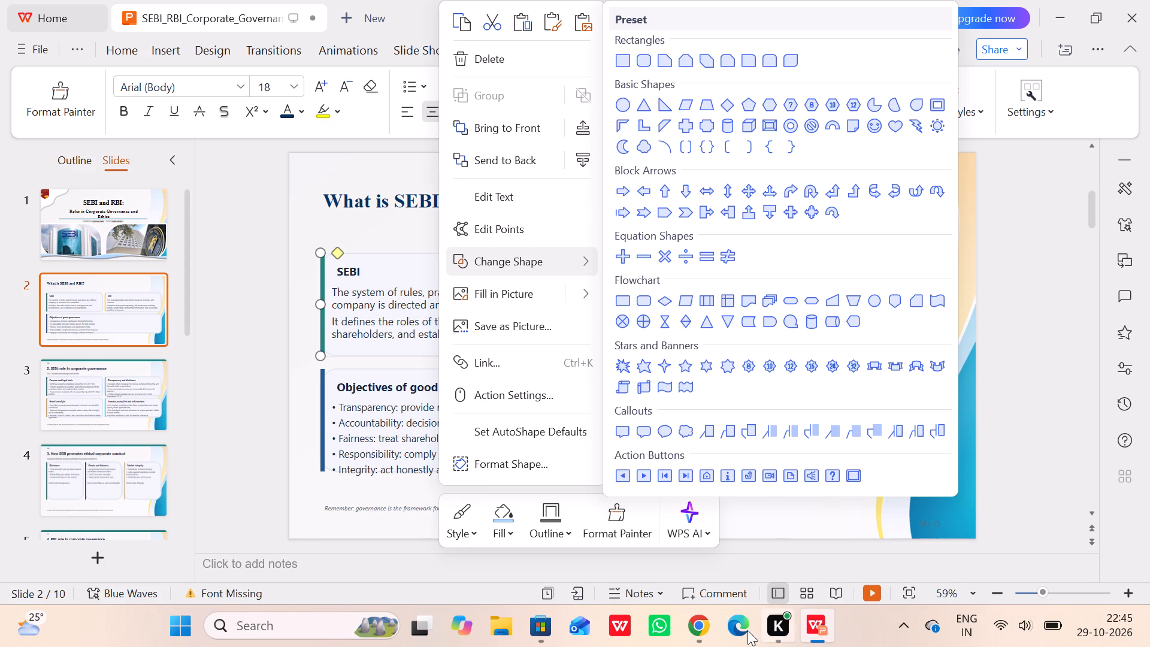
click(707, 625)
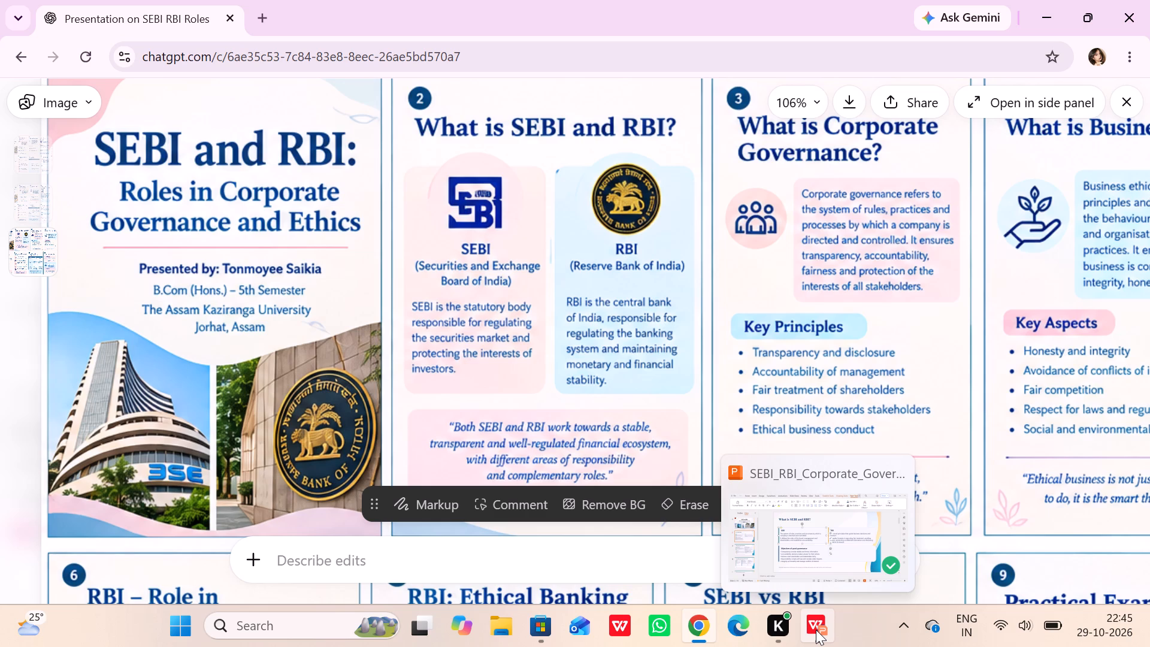
click(816, 630)
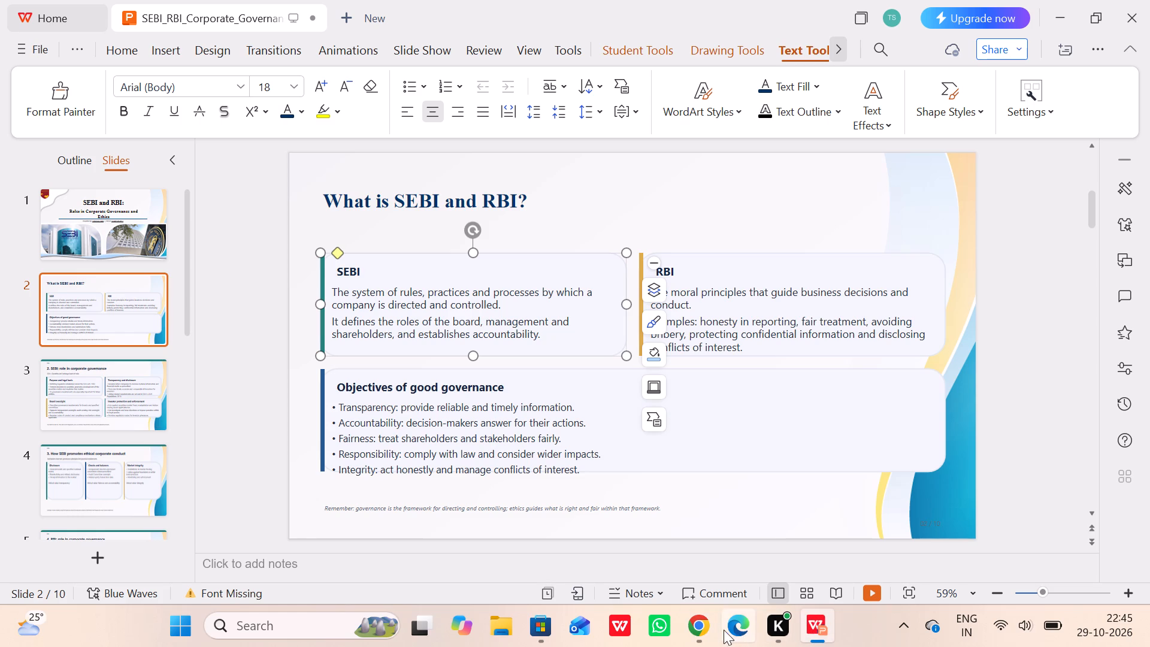
click(710, 630)
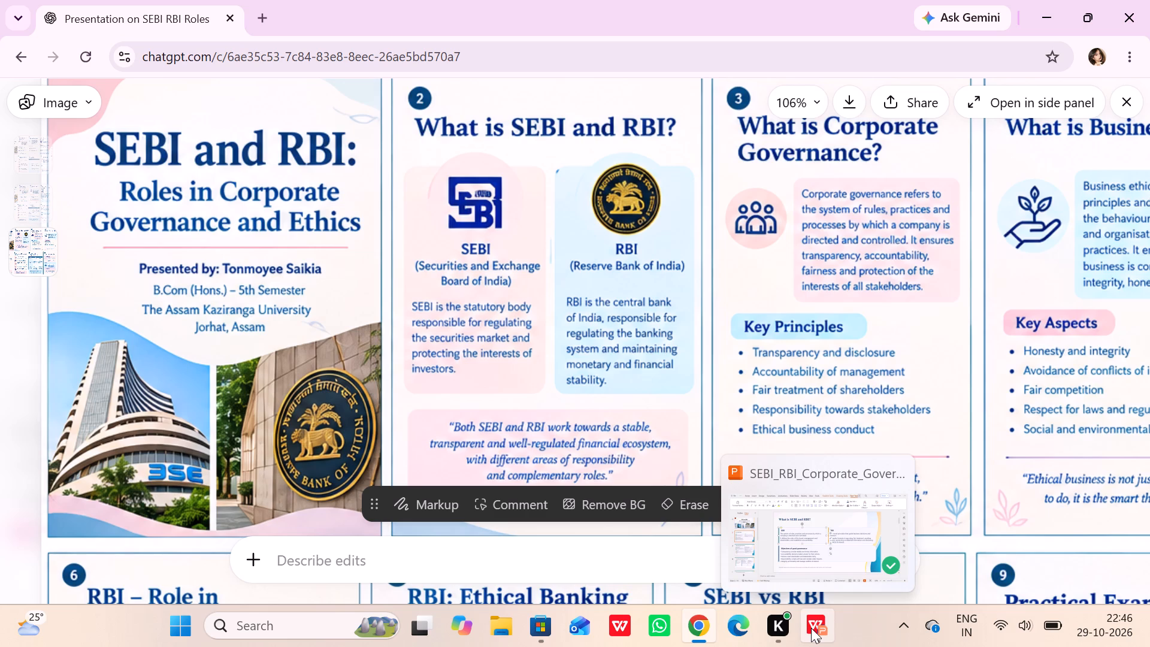
click(811, 628)
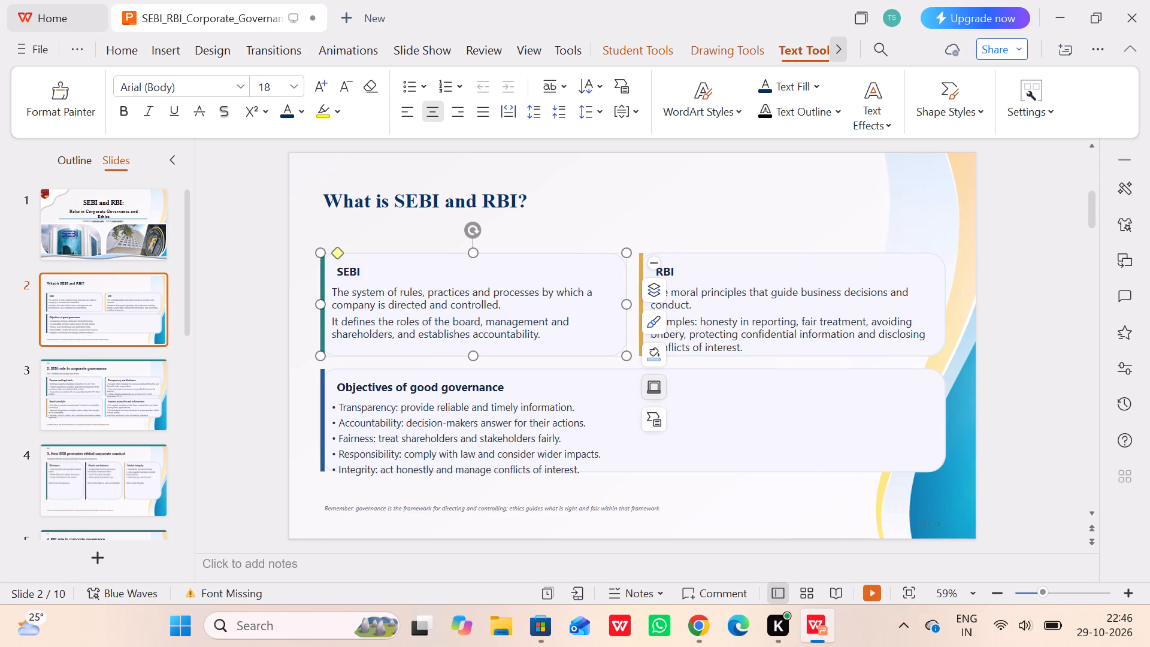
Make the SEBI card's rounded background on slide 2 narrower and taller, and shift it slightly up and inward beneath the title.
click(605, 280)
drag(626, 303, 544, 338)
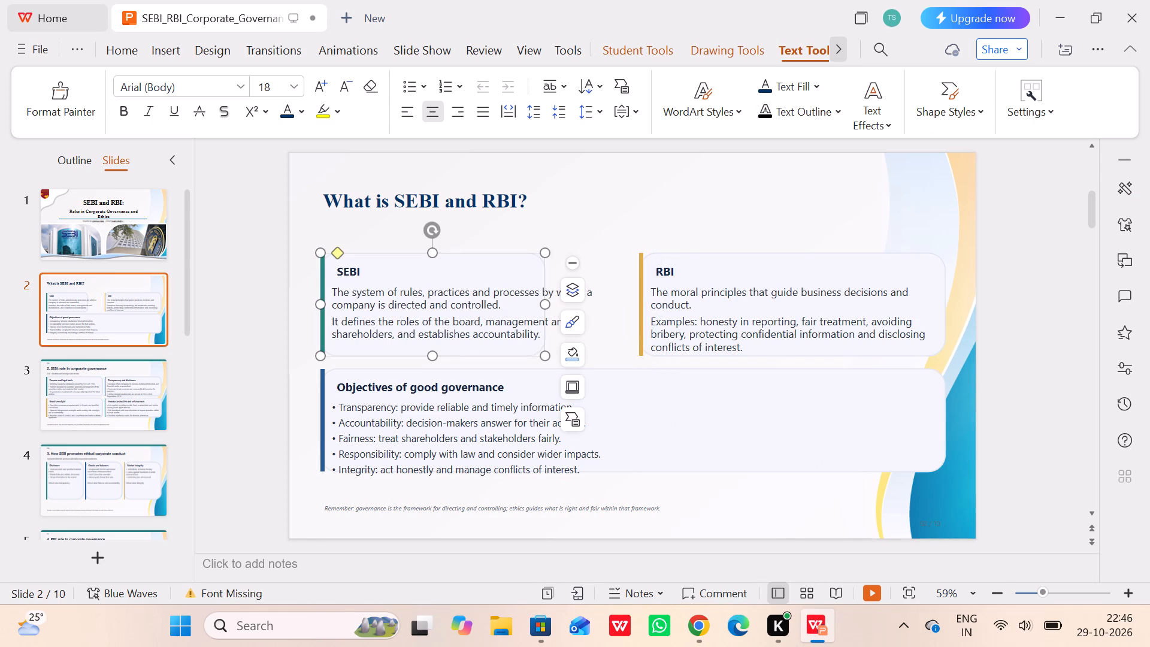
drag(432, 358, 441, 438)
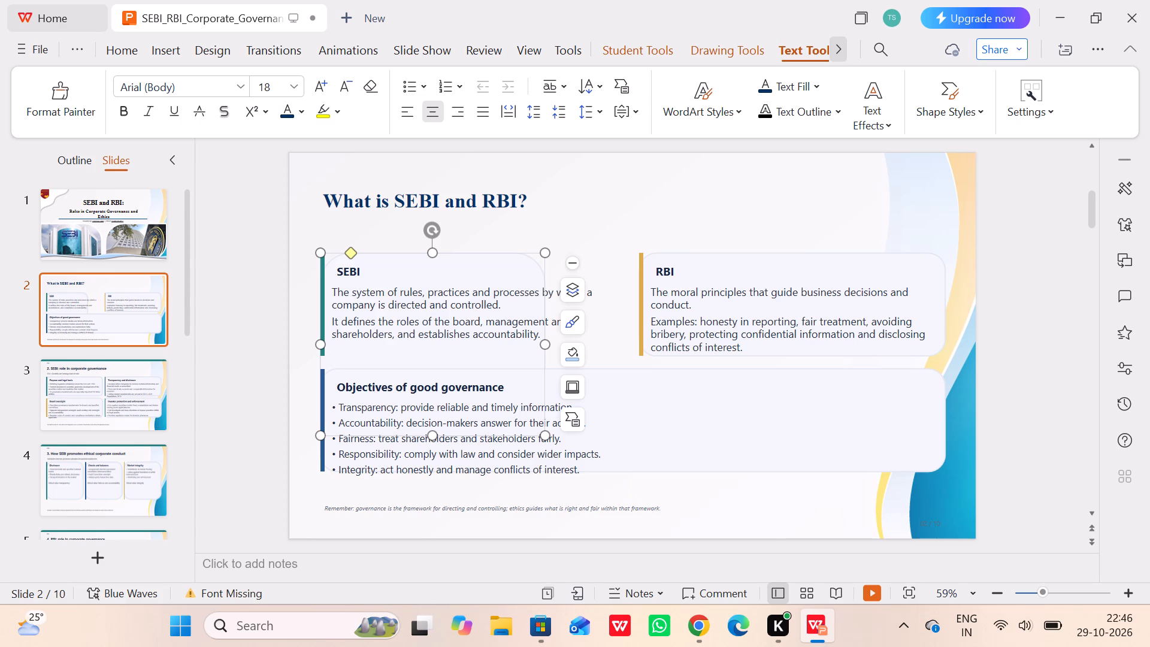
drag(458, 258, 520, 227)
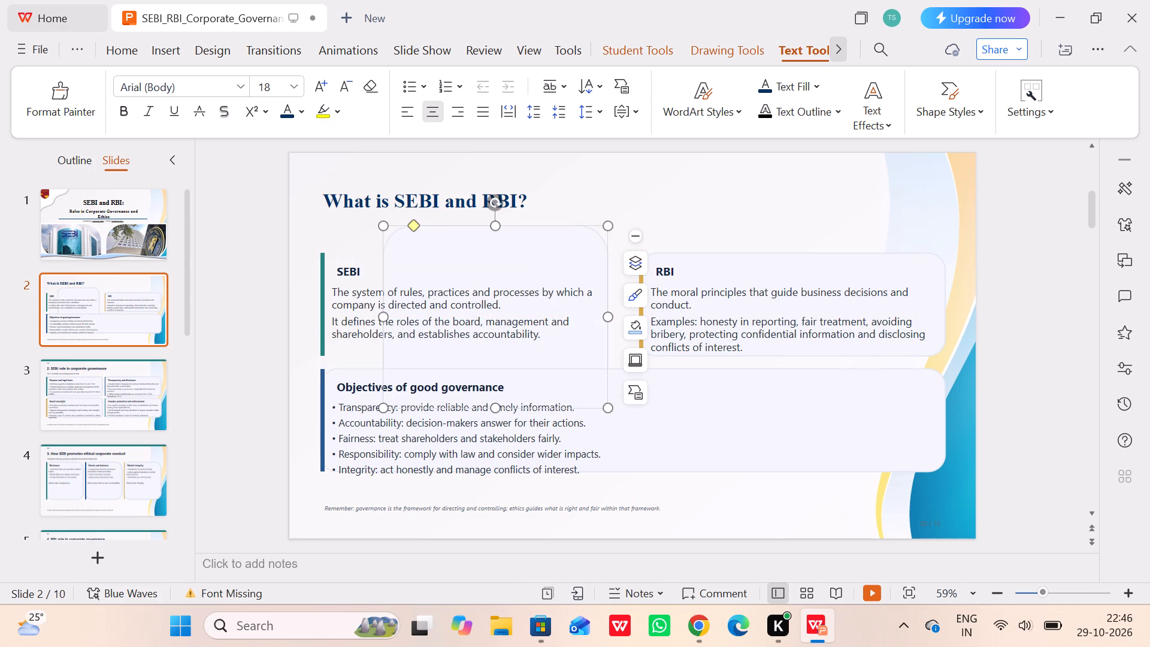
click(352, 305)
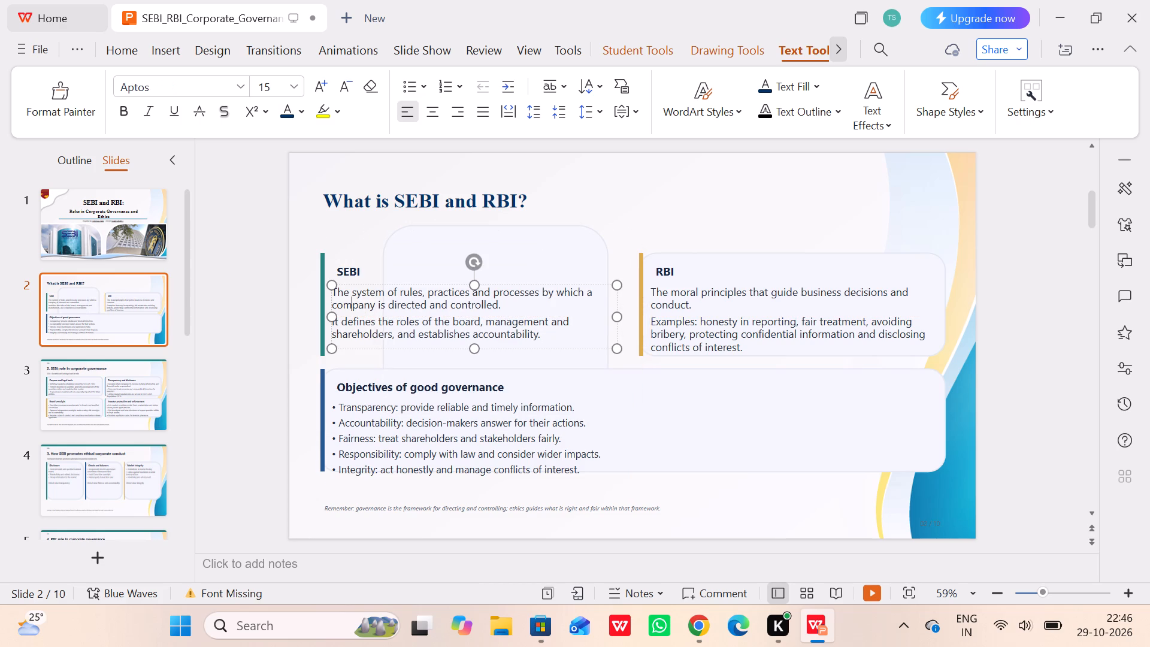
click(349, 265)
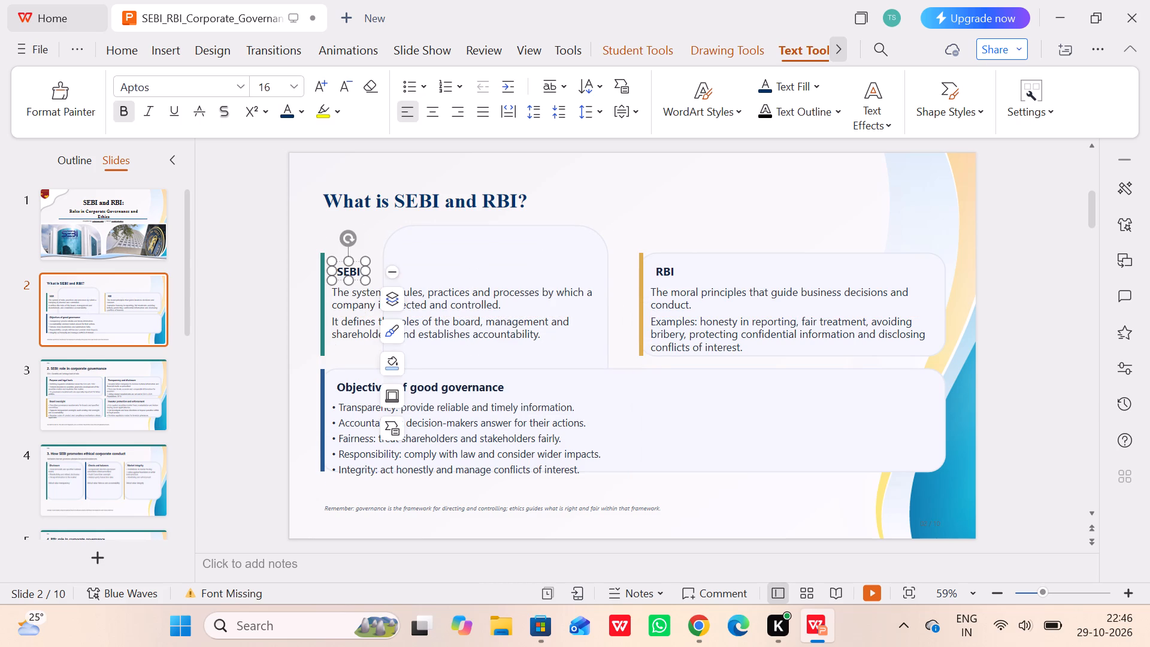
drag(519, 254, 488, 281)
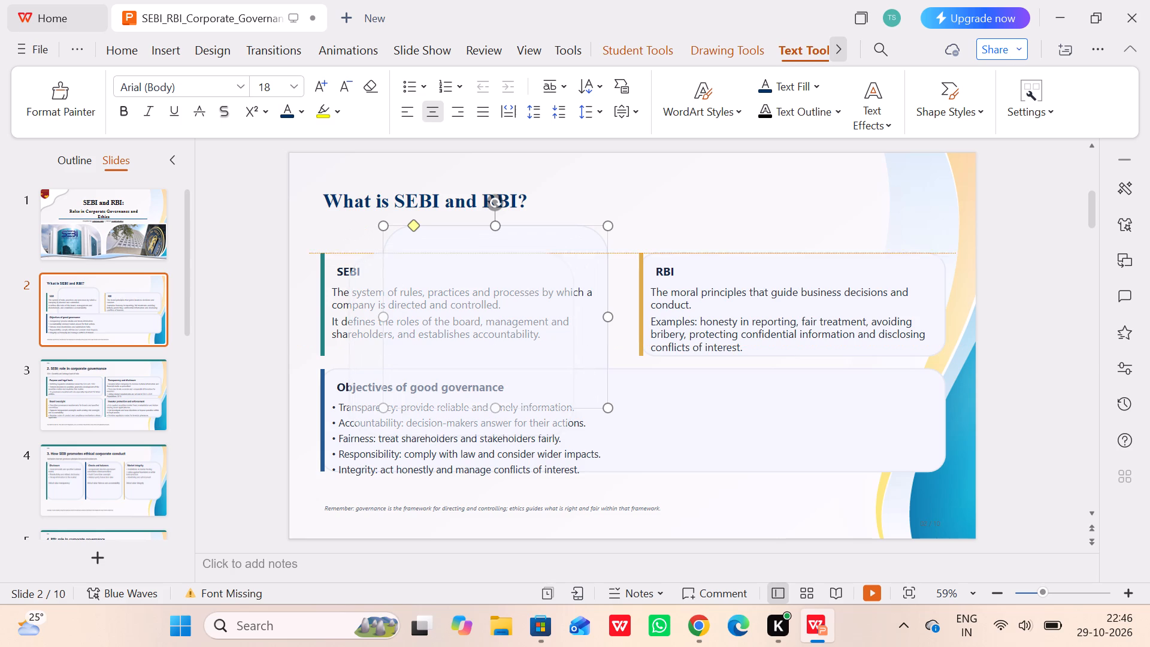
drag(488, 281, 494, 273)
Delete the teal, orange and dark blue accent bars beside the three cards on slide 2.
click(321, 287)
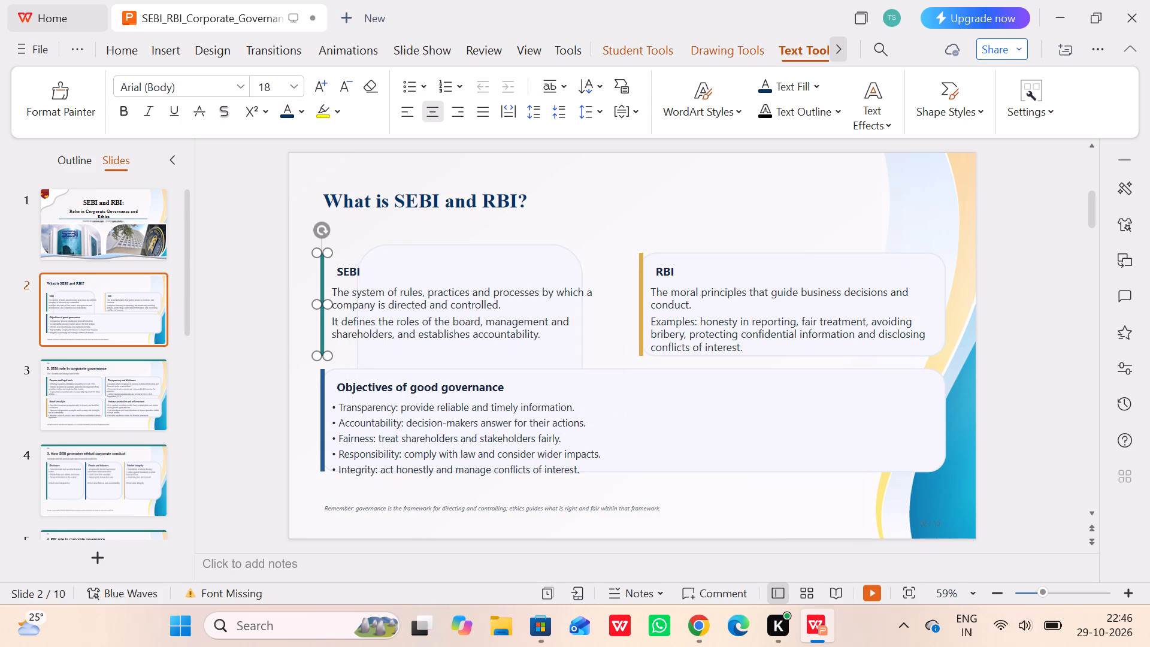
key(BackSpace)
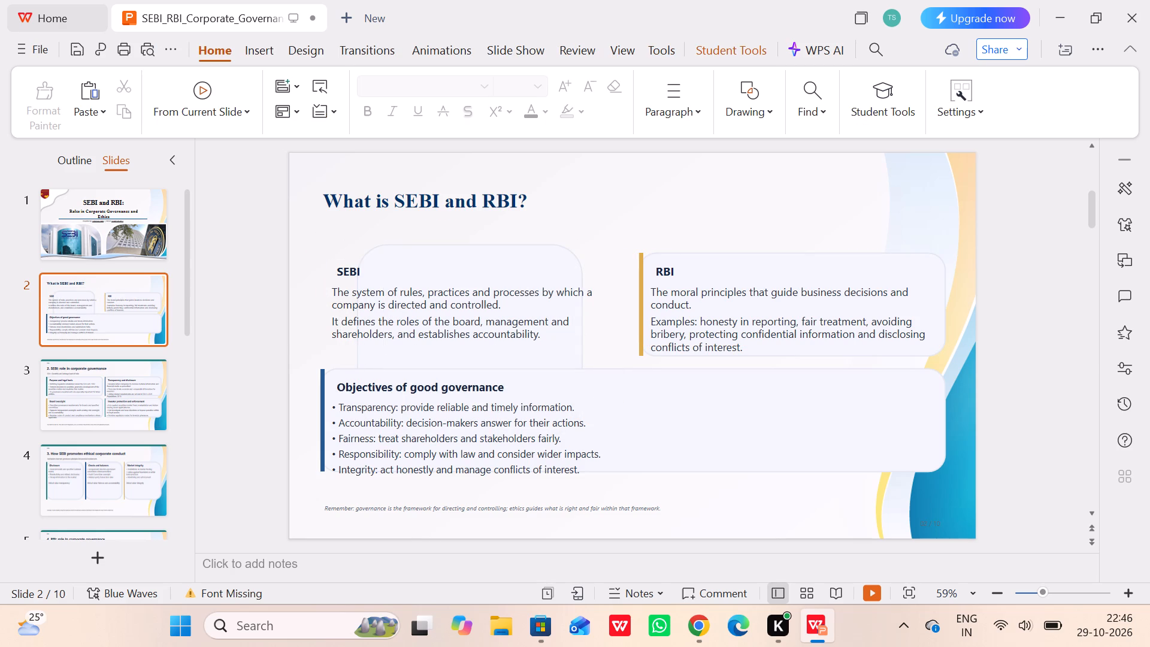
click(640, 291)
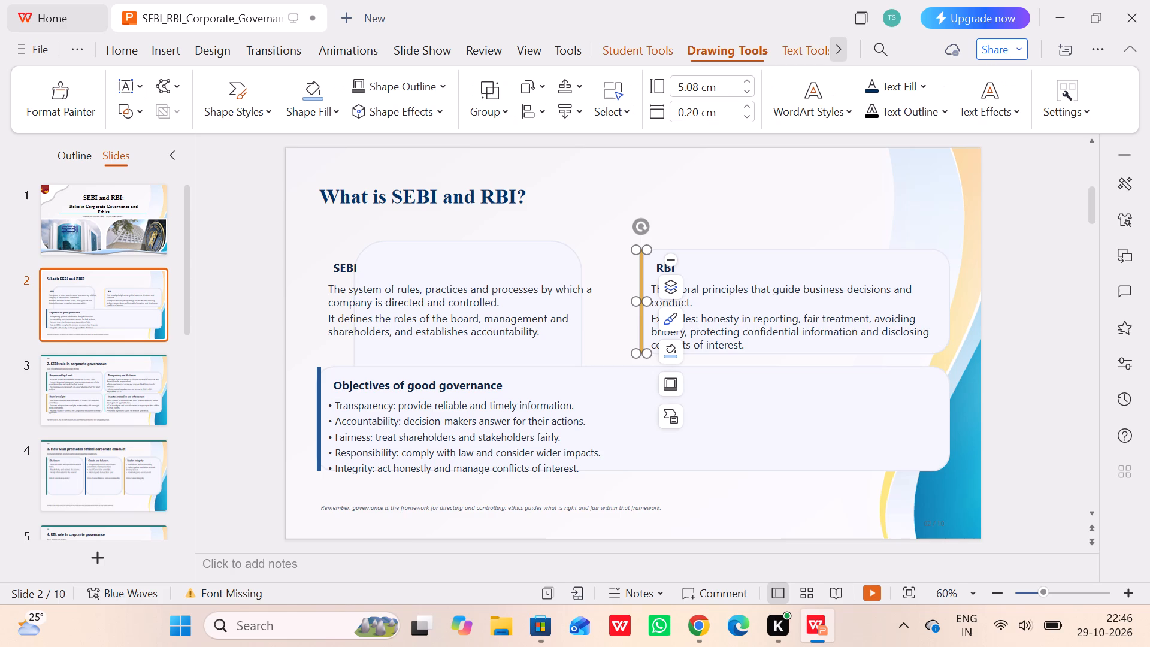
key(BackSpace)
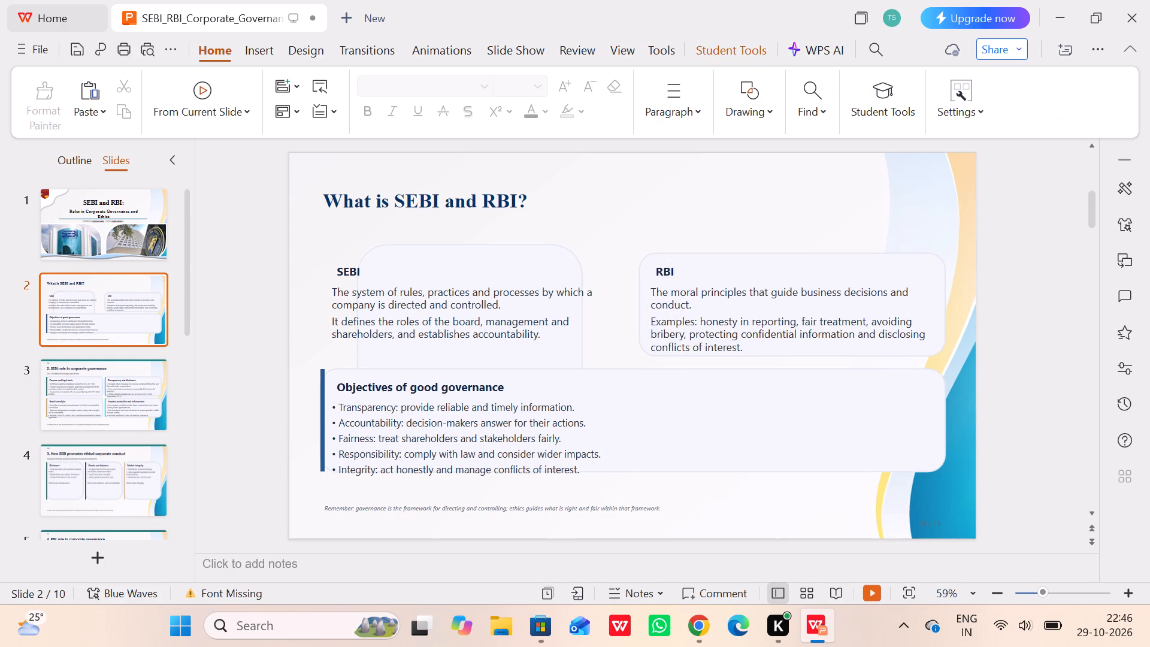
click(319, 409)
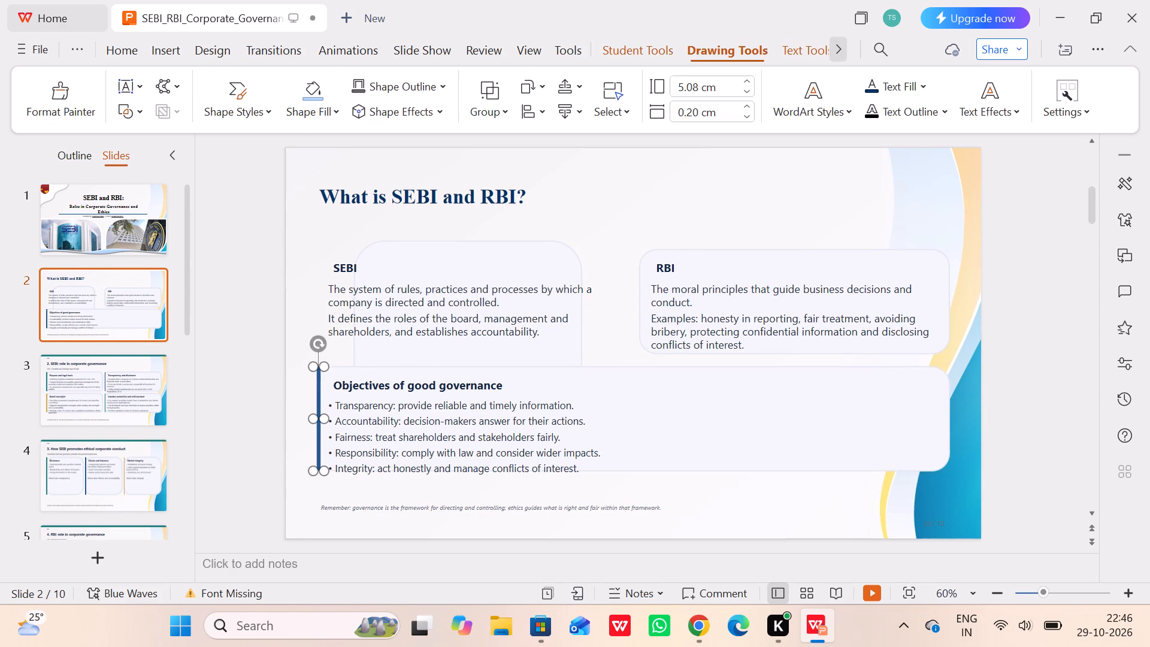
key(BackSpace)
Nudge the SEBI card's rounded background slightly toward the RBI card on slide 2.
click(650, 390)
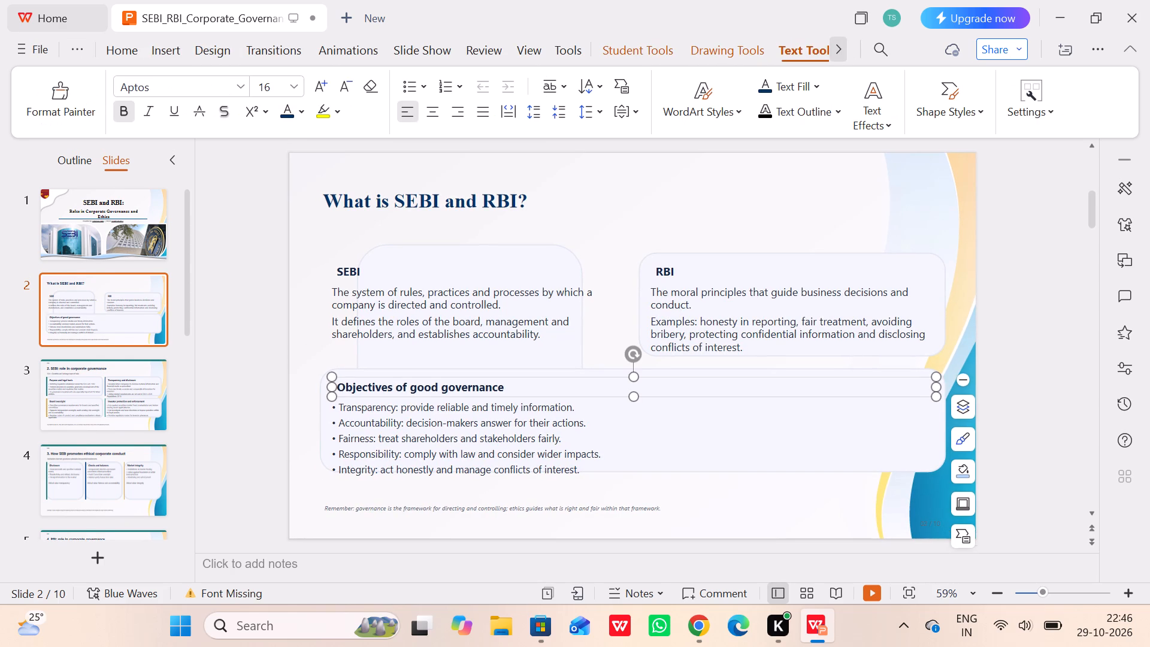
click(695, 428)
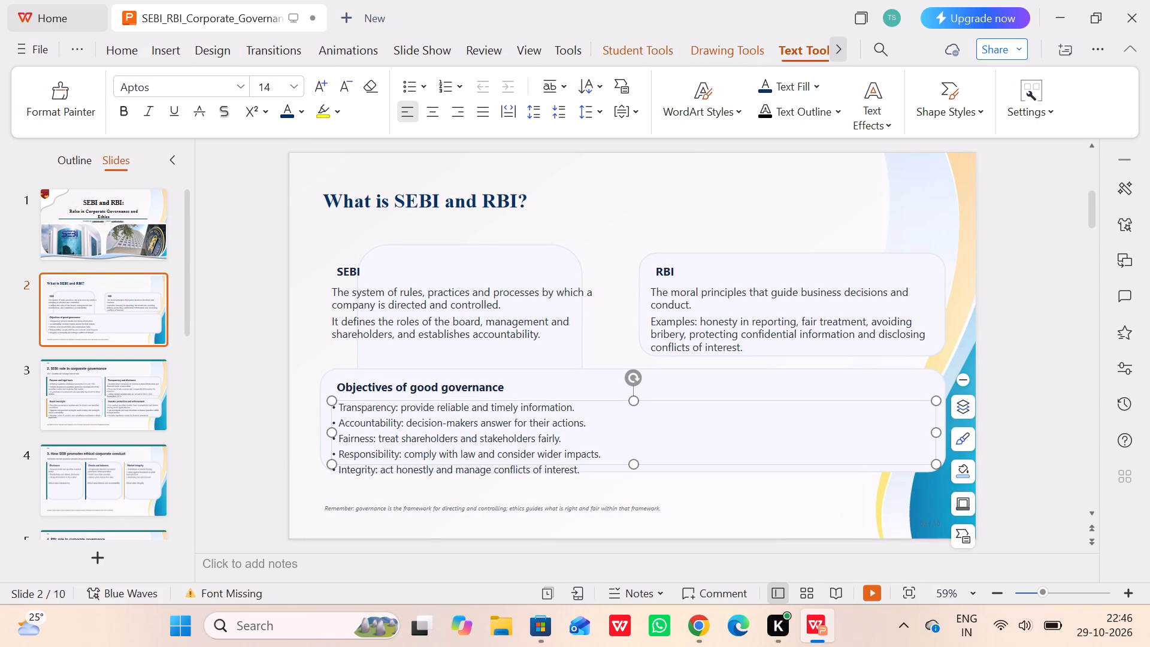
drag(506, 249, 521, 249)
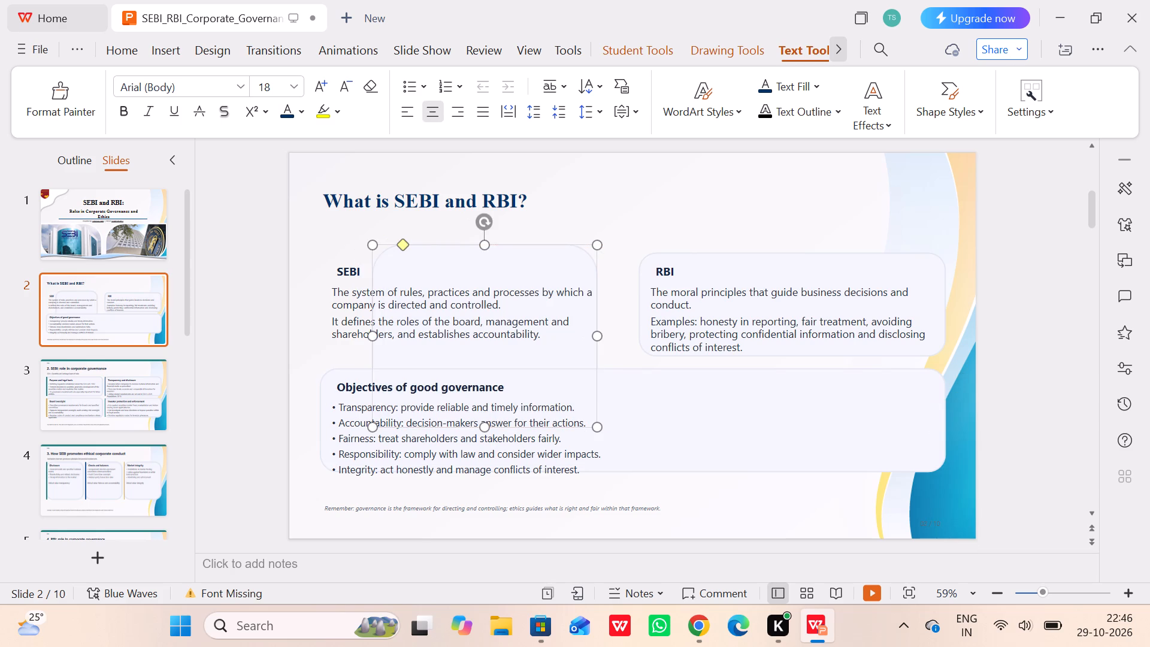
Narrow the RBI card's rounded background and extend its top and bottom edges to align with the SEBI card's background.
click(740, 266)
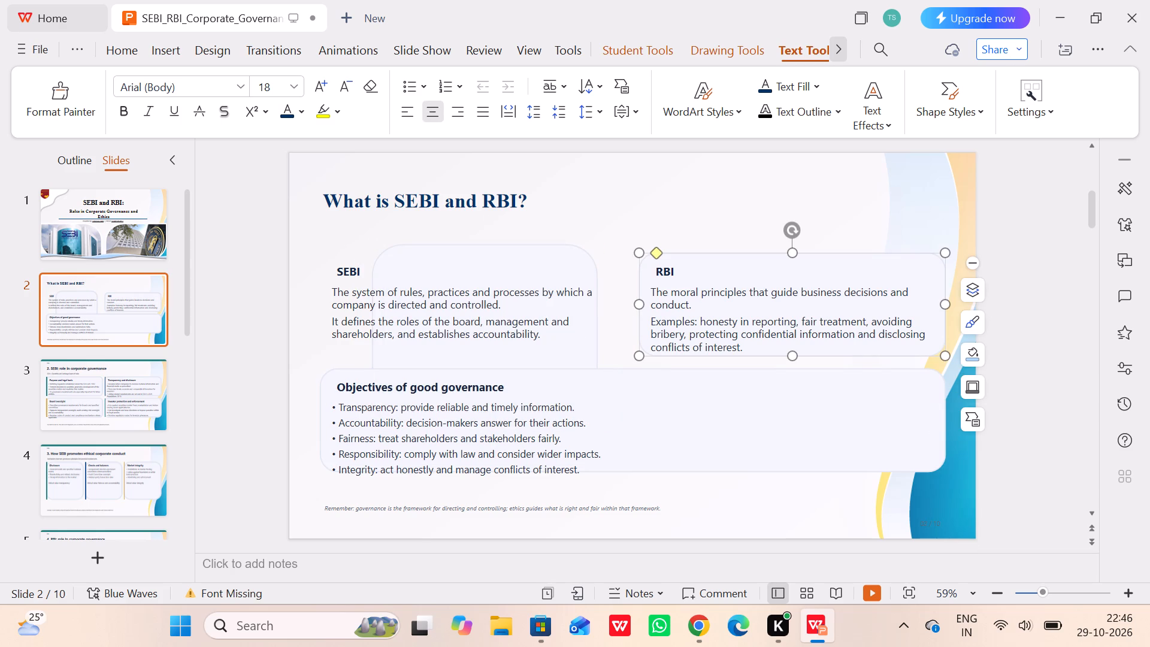
drag(948, 304, 852, 312)
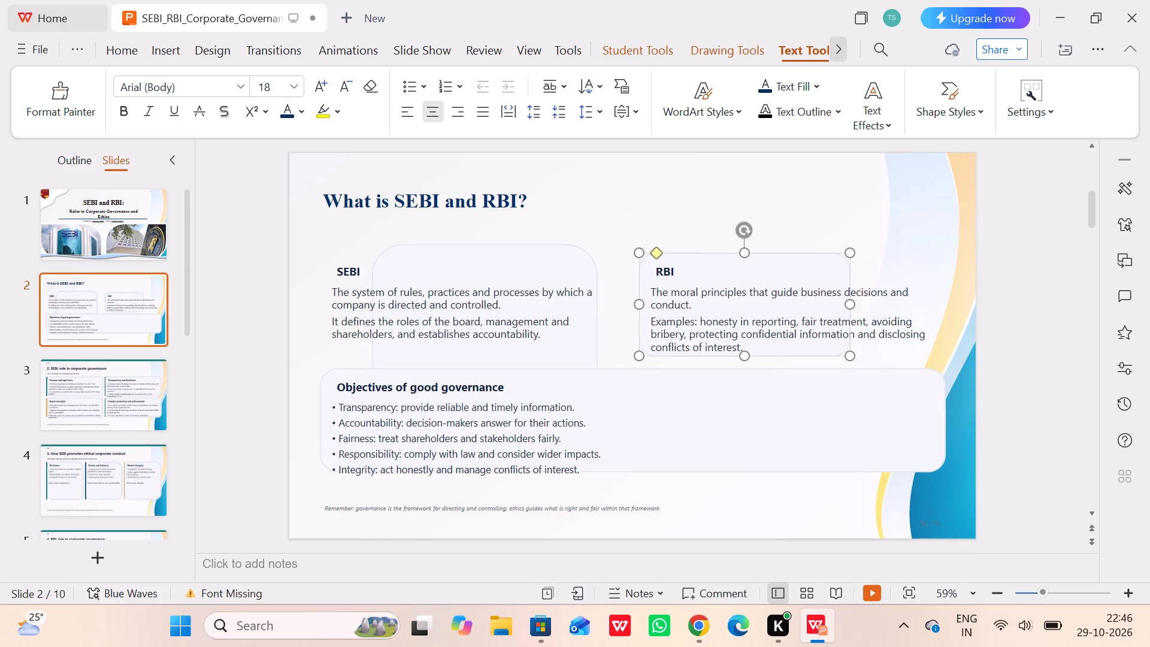
drag(744, 356, 737, 406)
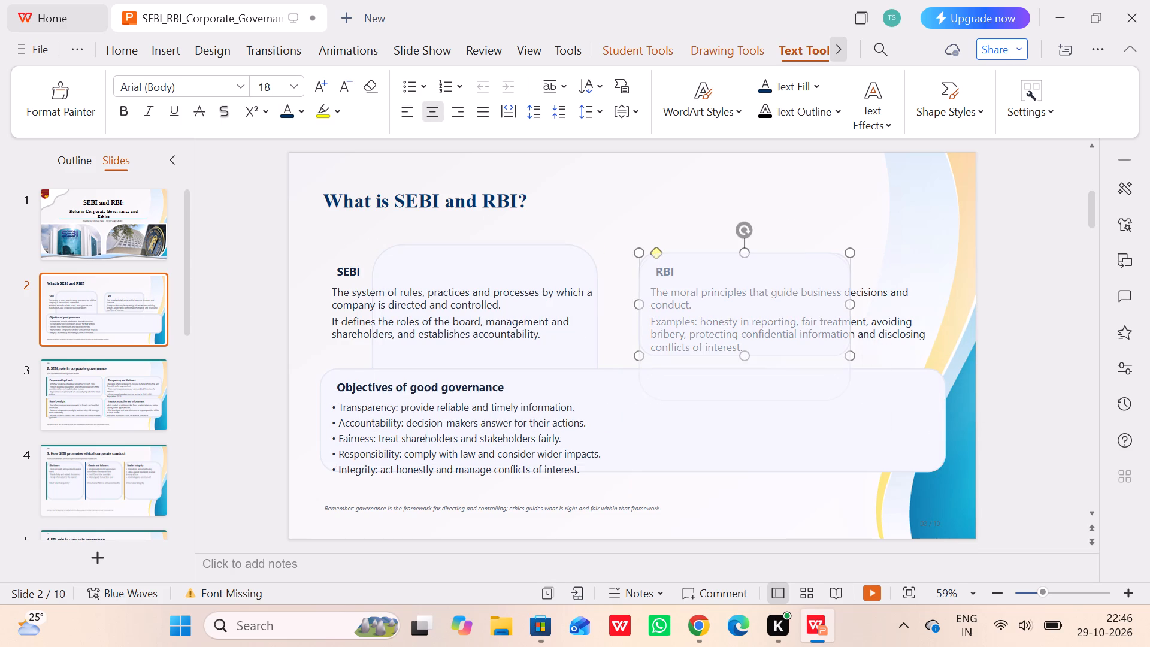
drag(737, 406, 735, 427)
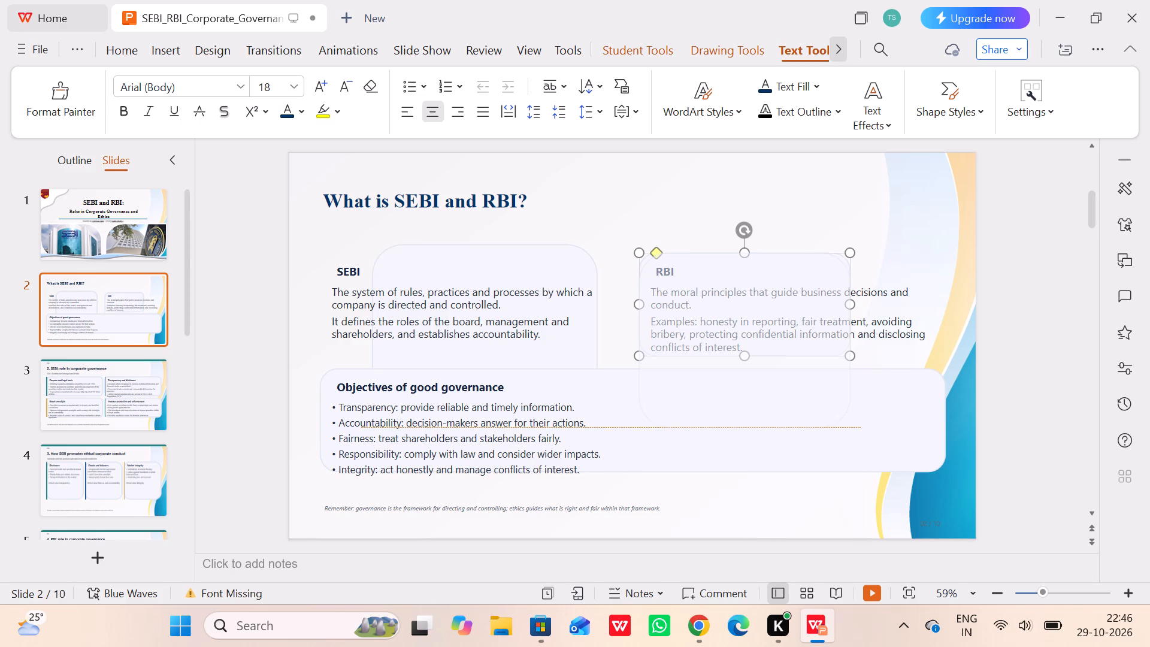
drag(745, 253, 743, 246)
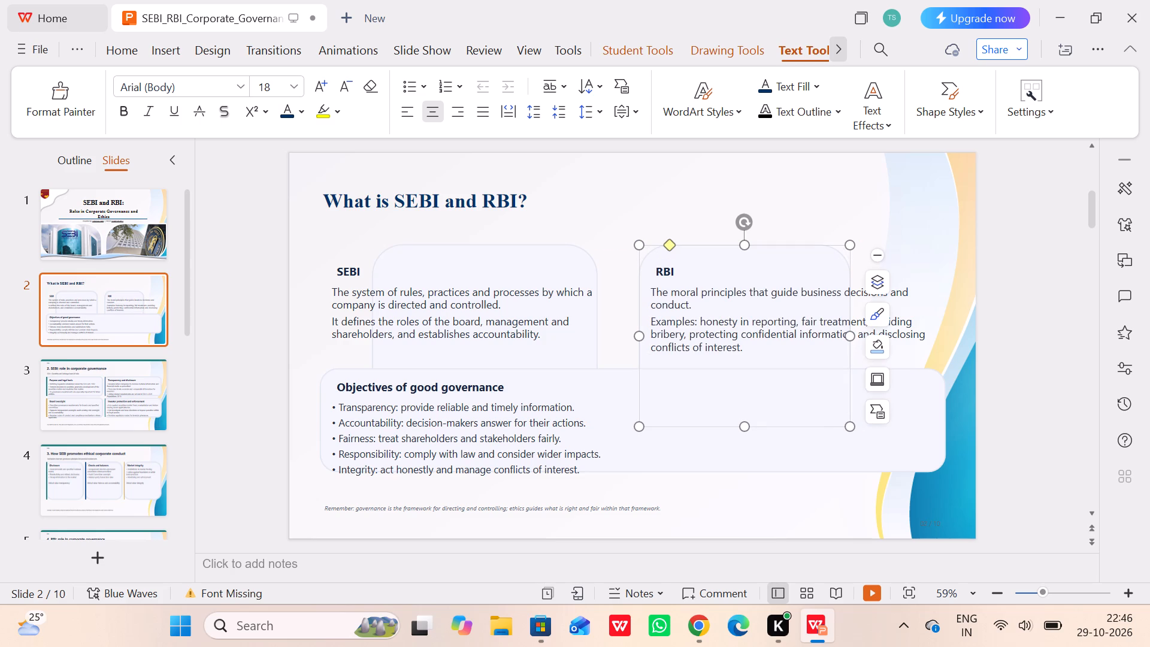
drag(851, 339, 884, 343)
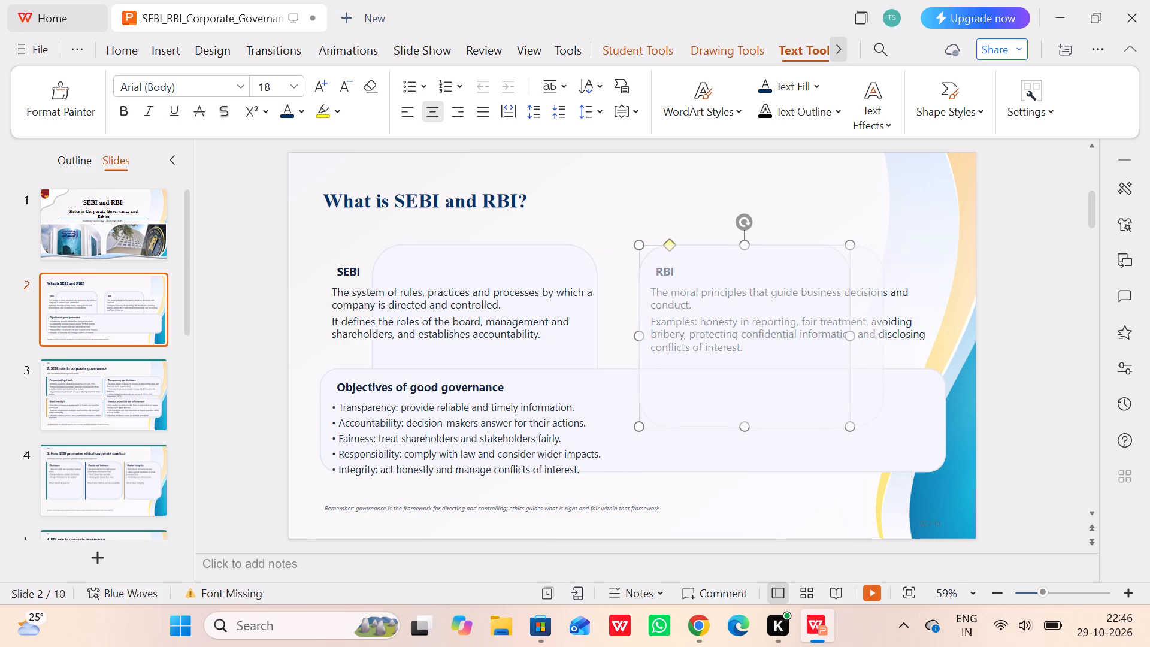
drag(884, 343, 836, 358)
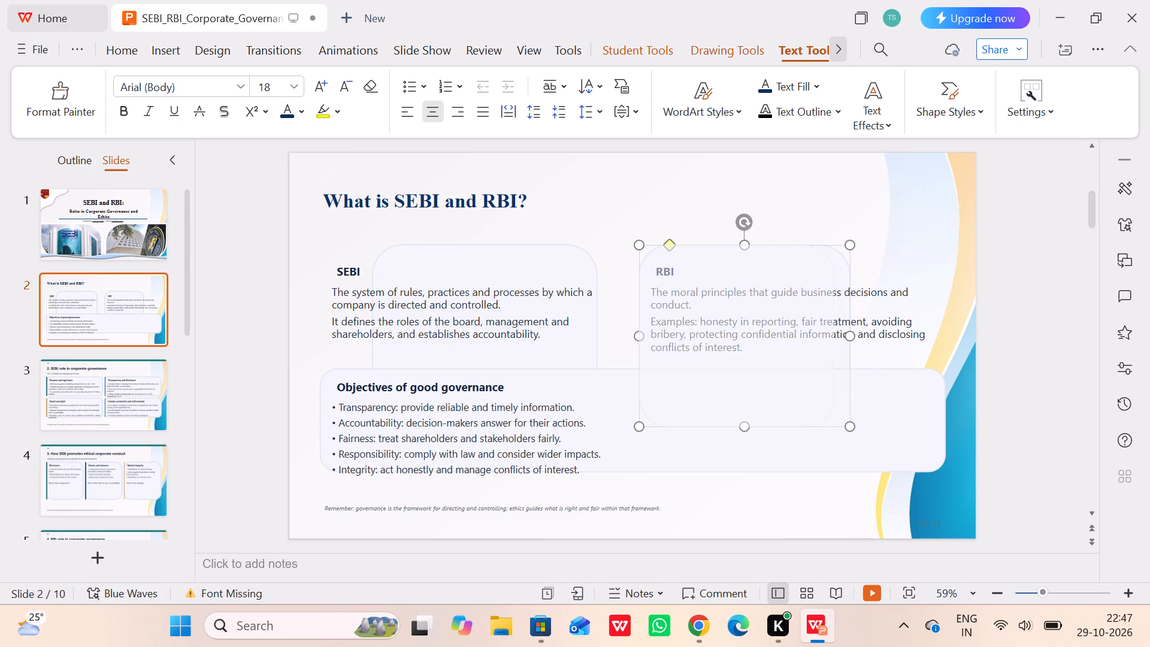
drag(836, 358, 876, 360)
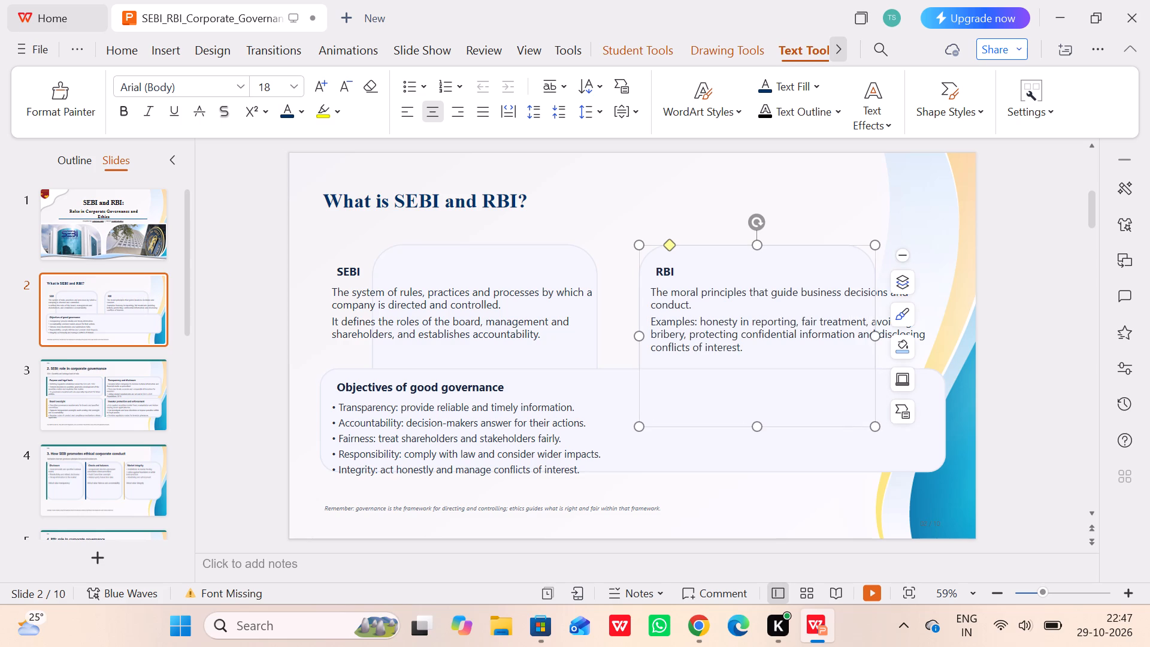
Overlay the RBI card's background on the SEBI card's, narrow it to the same width, and return it beneath the RBI text.
drag(777, 262, 525, 262)
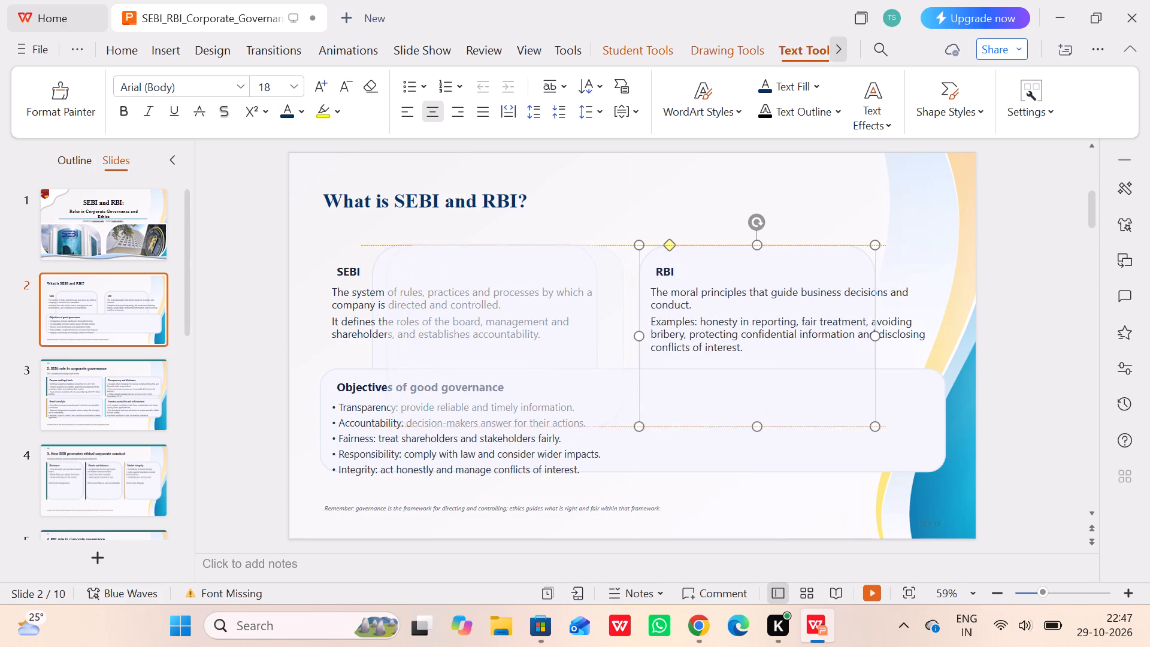
drag(525, 262, 510, 259)
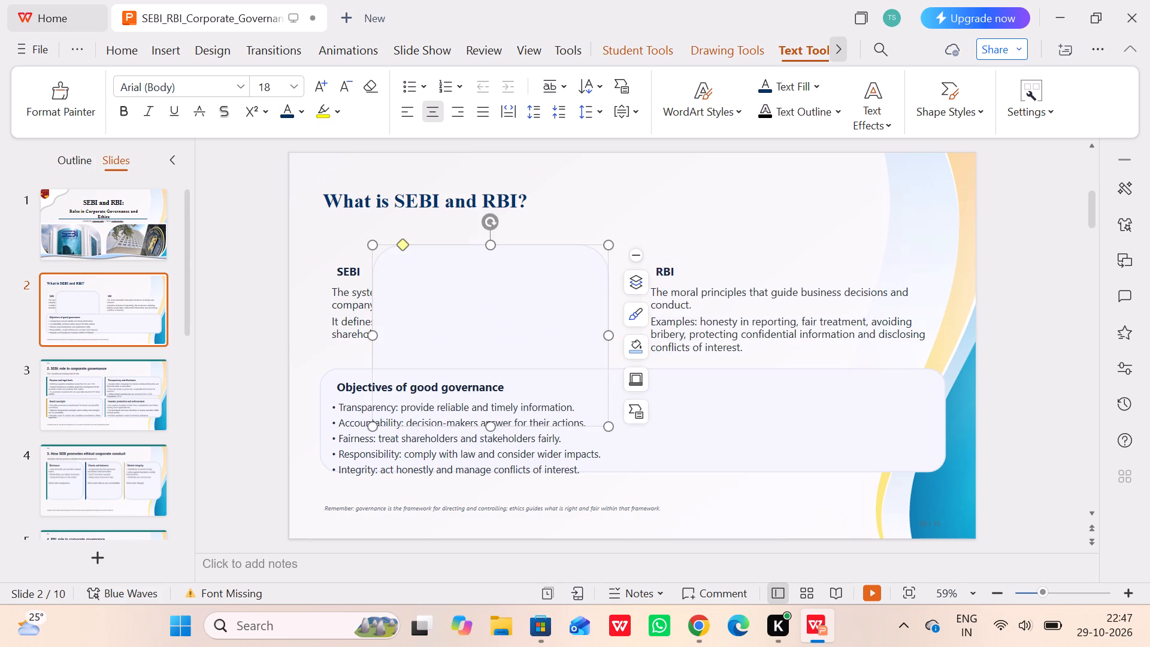
drag(605, 337, 591, 338)
drag(516, 307, 768, 311)
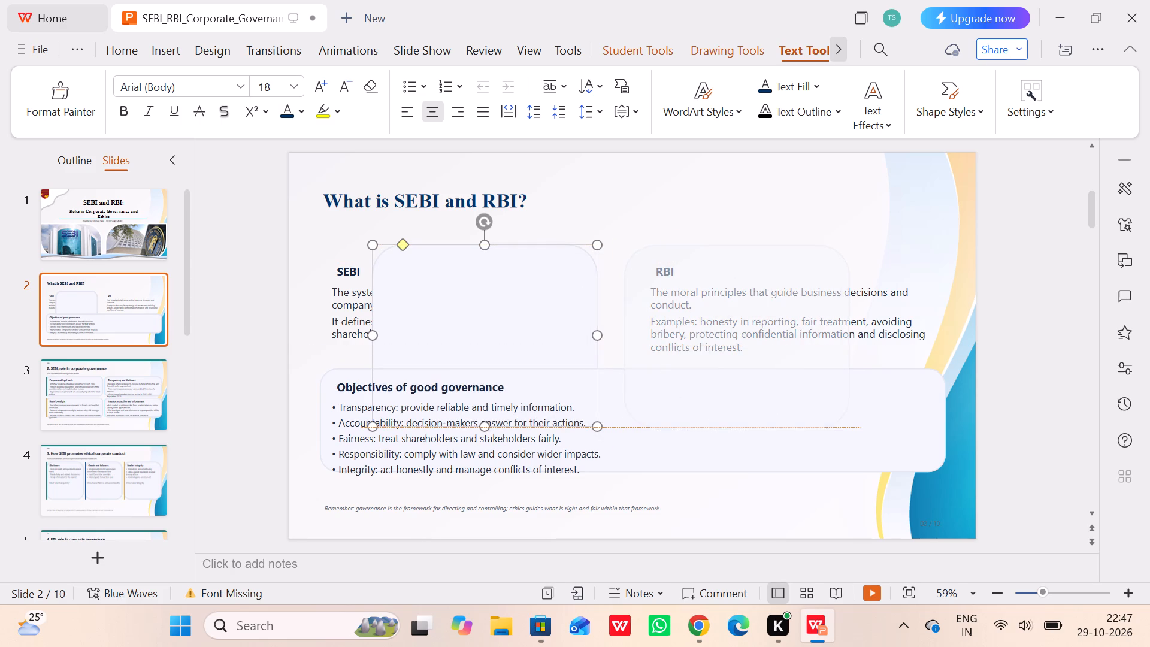
drag(768, 311, 770, 304)
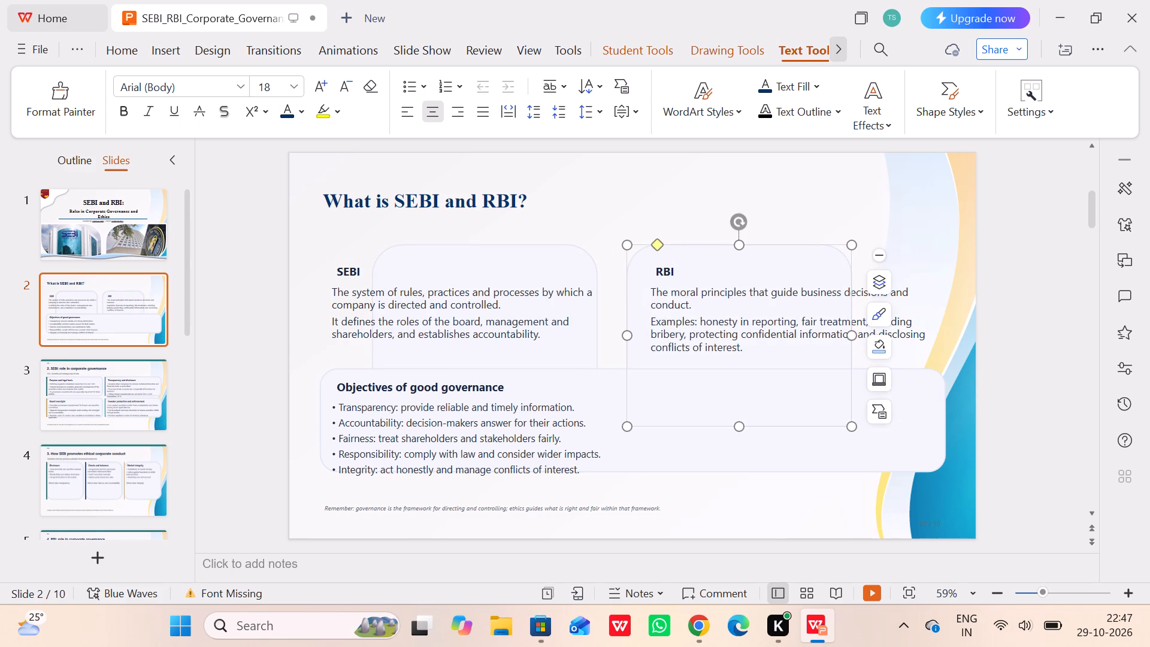
Move the SEBI heading on slide 2 inward so it sits centred near the top of its card.
click(349, 268)
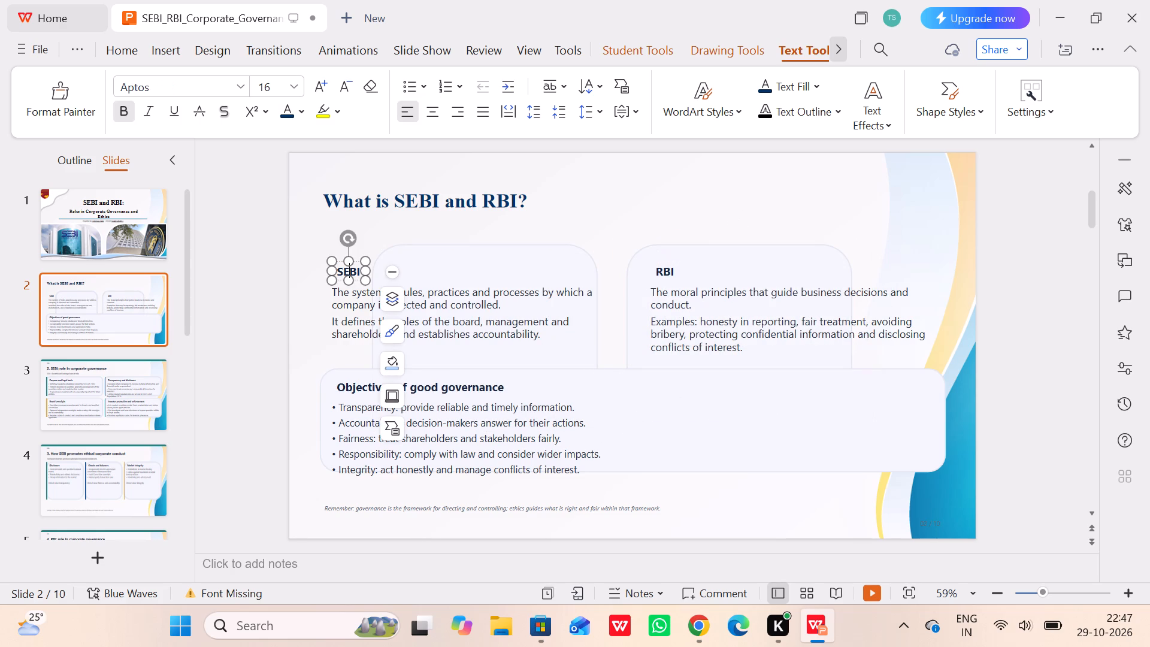
drag(356, 262, 489, 265)
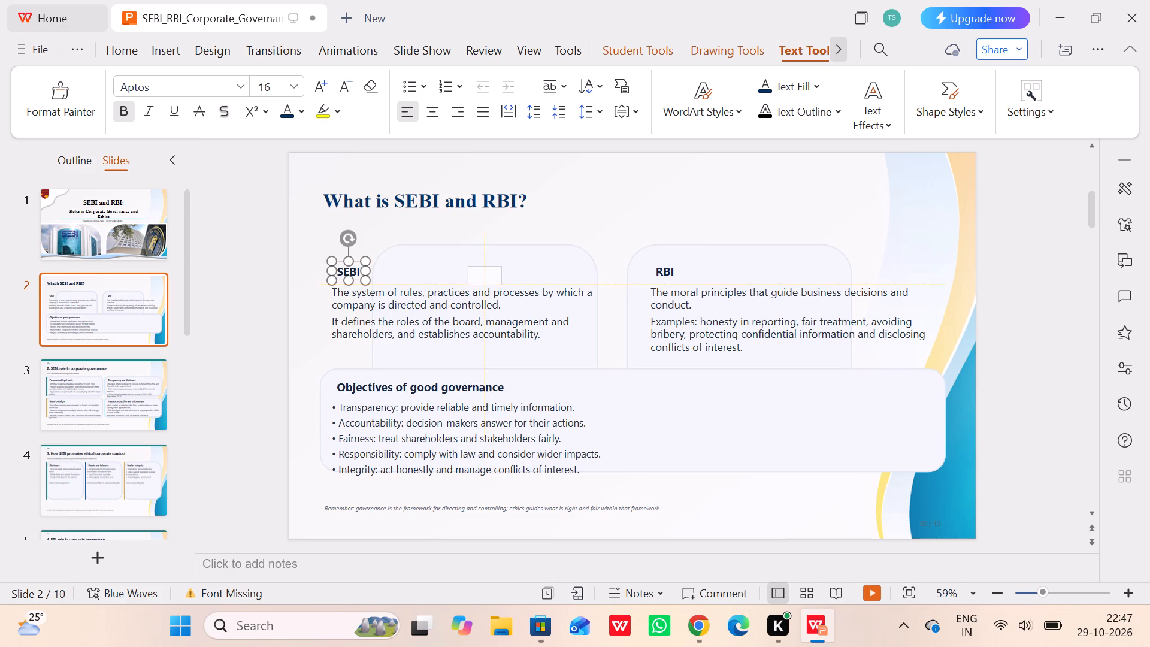
drag(489, 265, 485, 260)
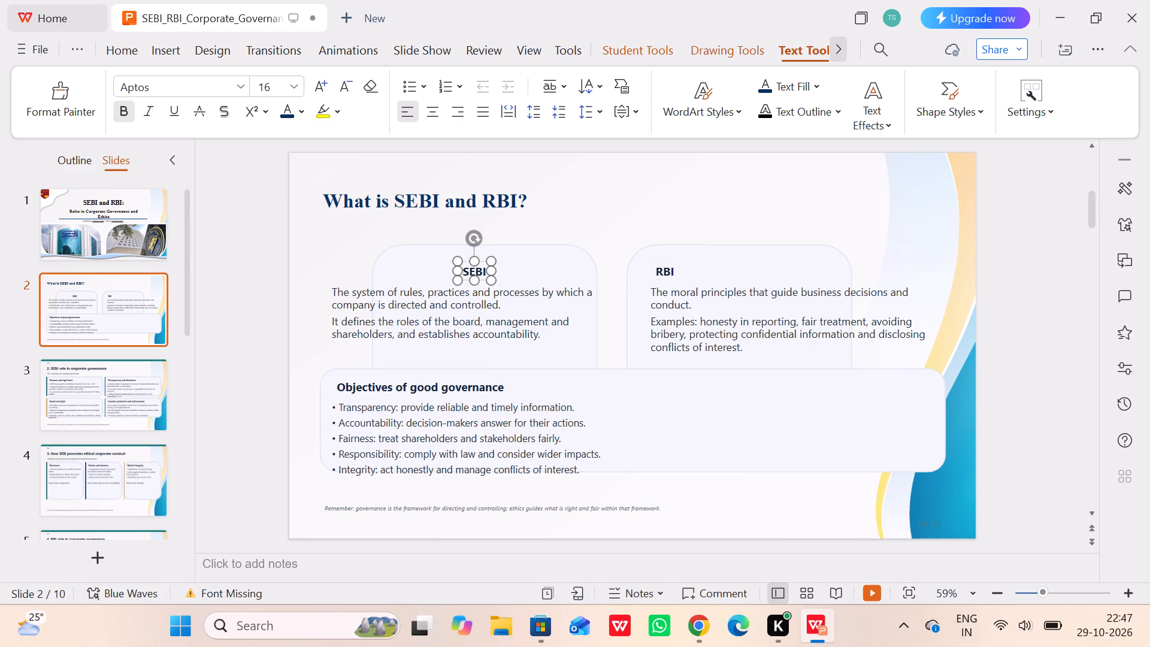
click(667, 268)
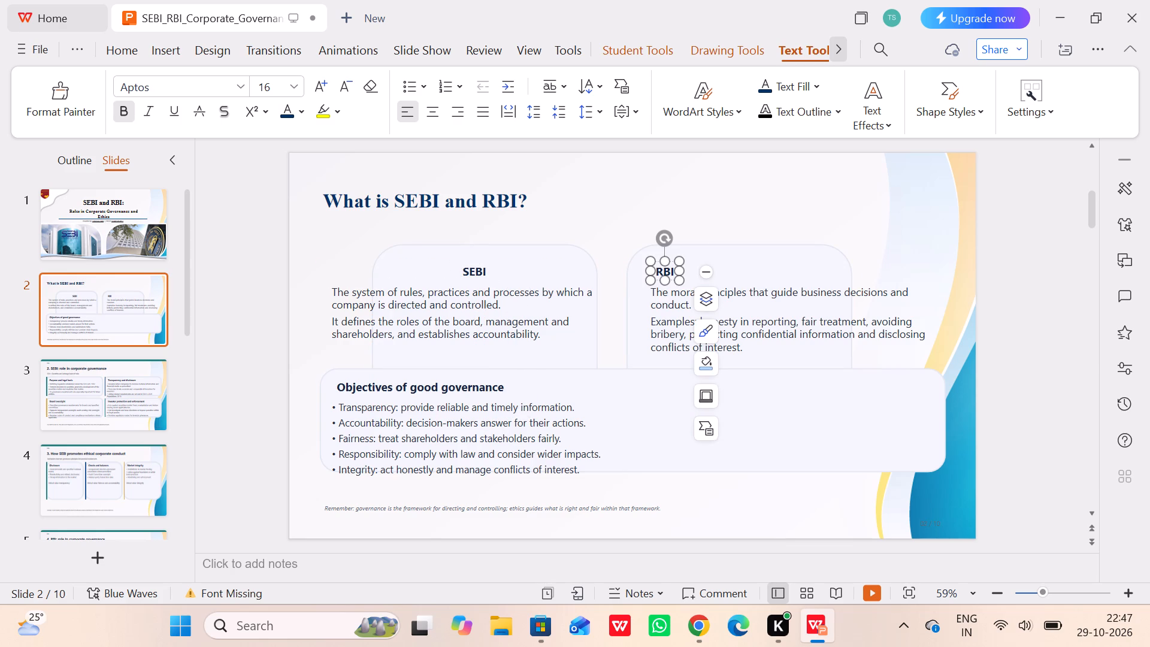
Move the Objectives of good governance card's background, heading and bullet list down the slide, placing the background below the SEBI and RBI cards.
drag(608, 370, 609, 439)
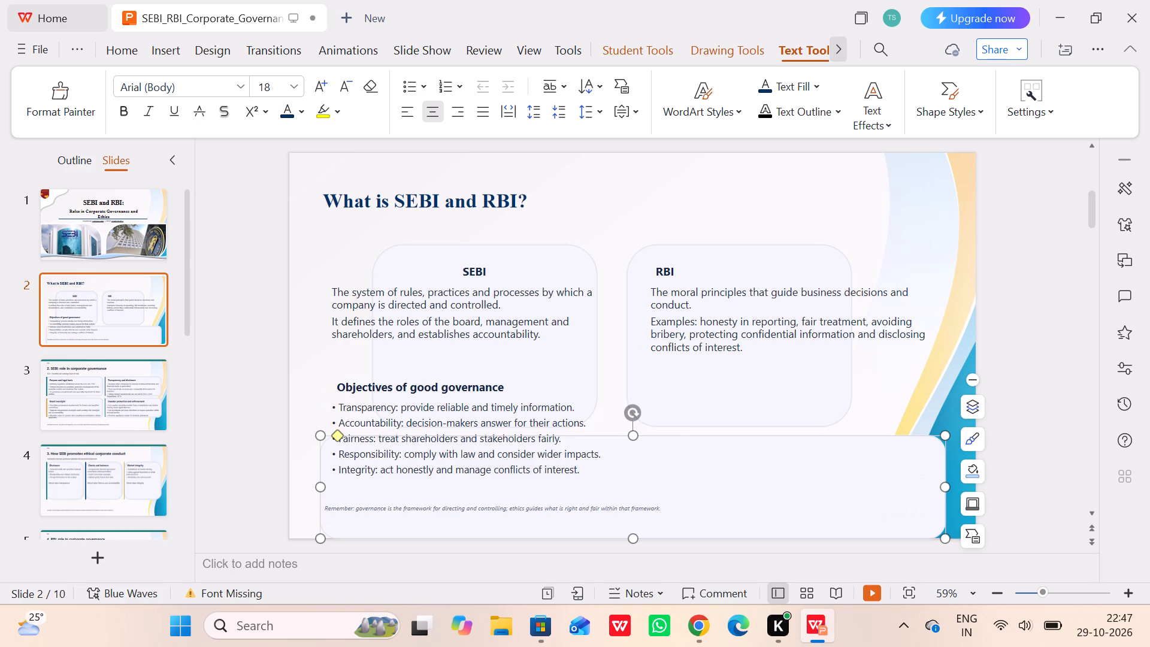
click(438, 387)
drag(542, 385, 550, 421)
click(522, 451)
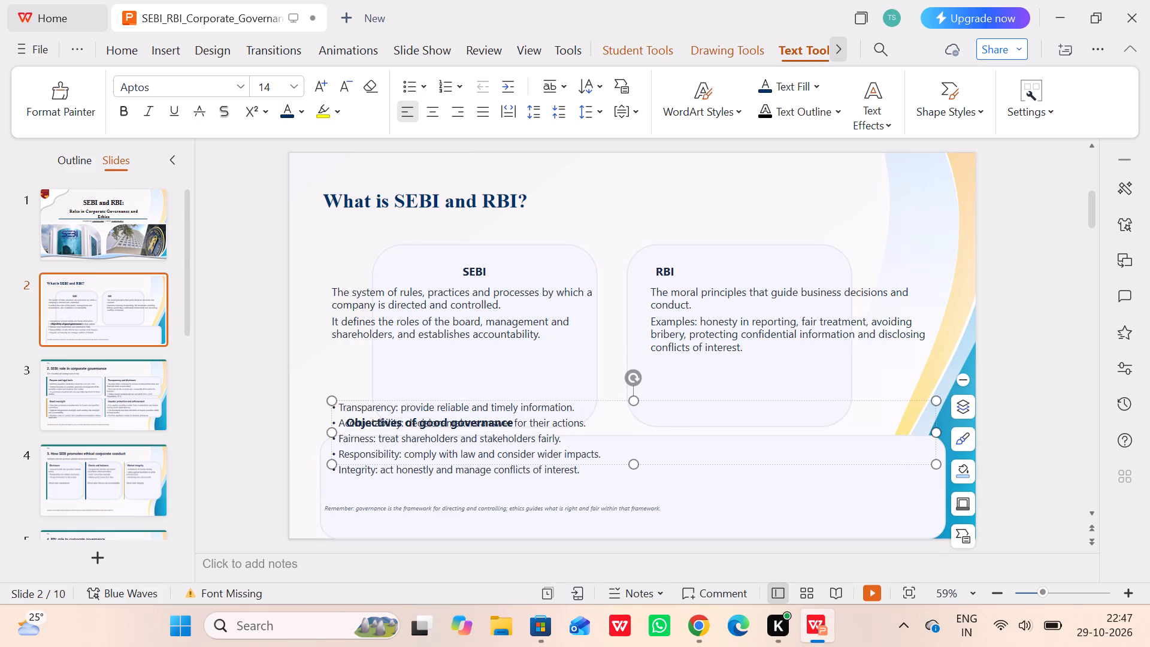
click(601, 474)
click(414, 426)
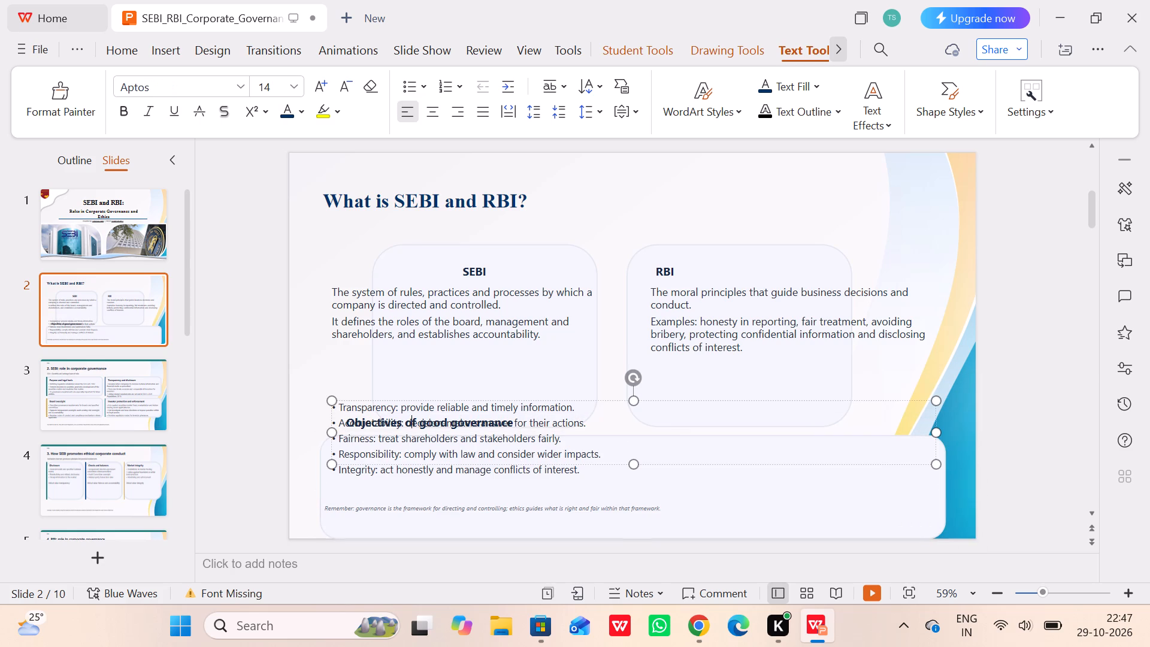
drag(643, 445, 658, 501)
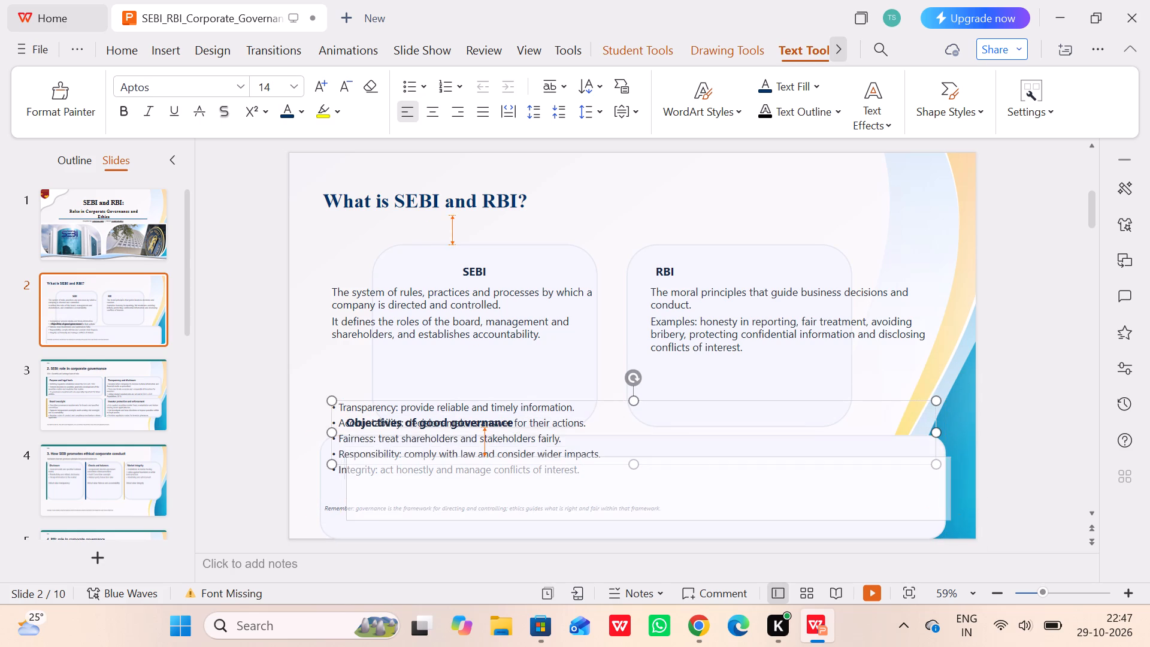
drag(658, 501, 636, 499)
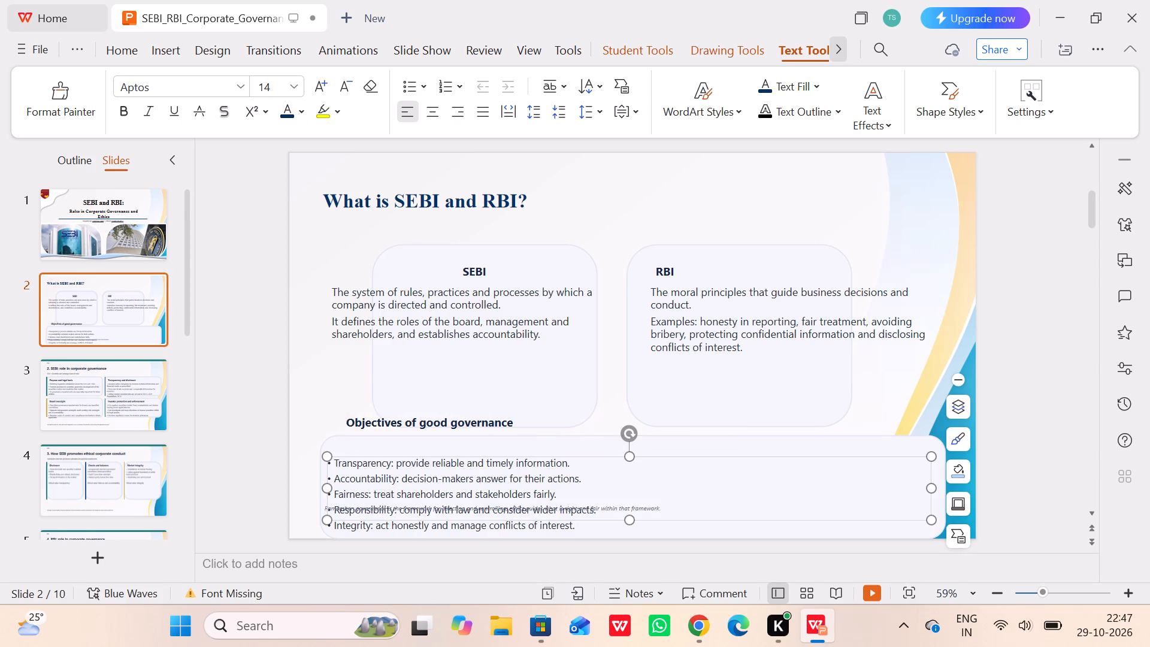
Check the slide 2 design in the ChatGPT reference image, and widen the SEBI card's background toward the RBI card.
click(691, 630)
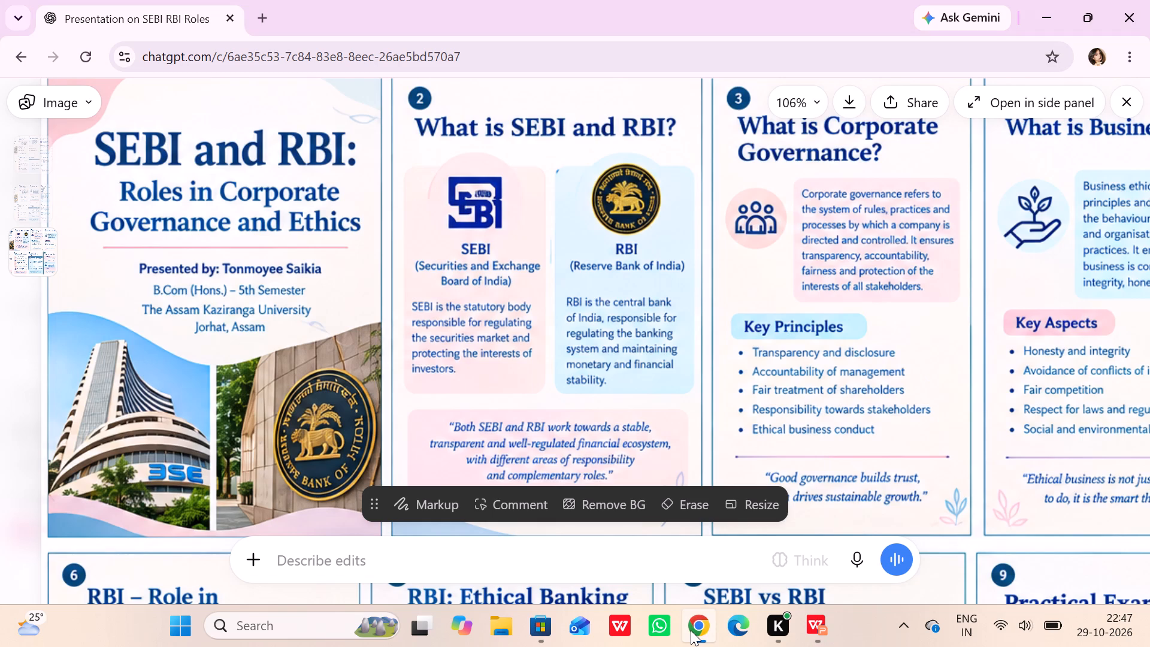
click(816, 627)
click(529, 368)
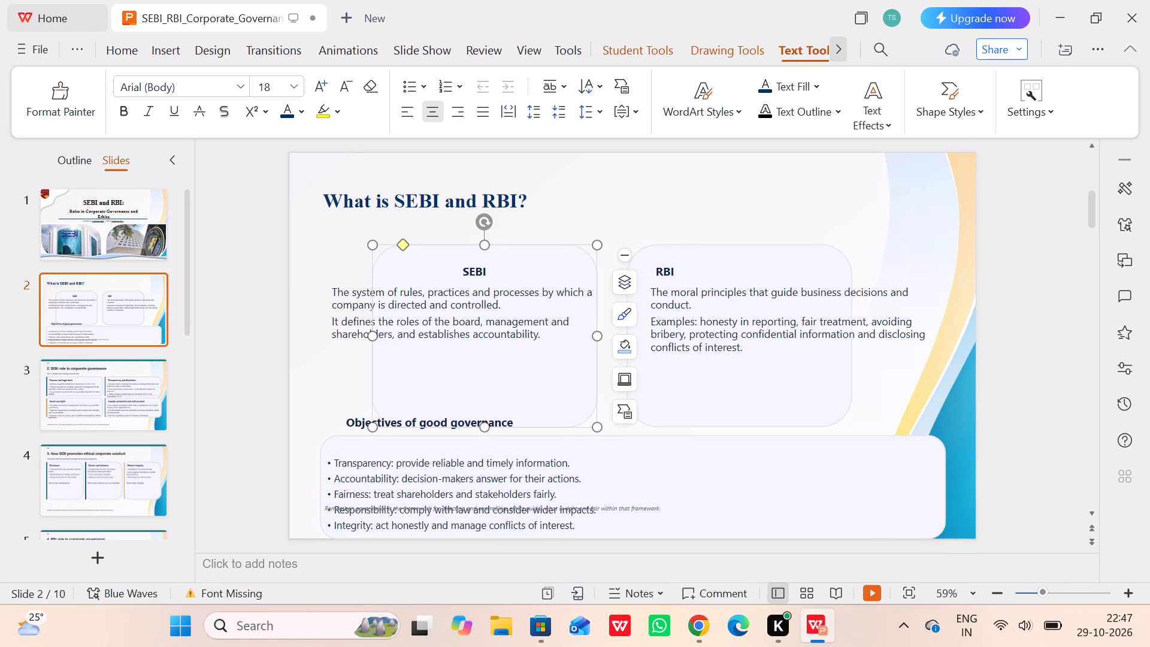
drag(598, 425, 609, 425)
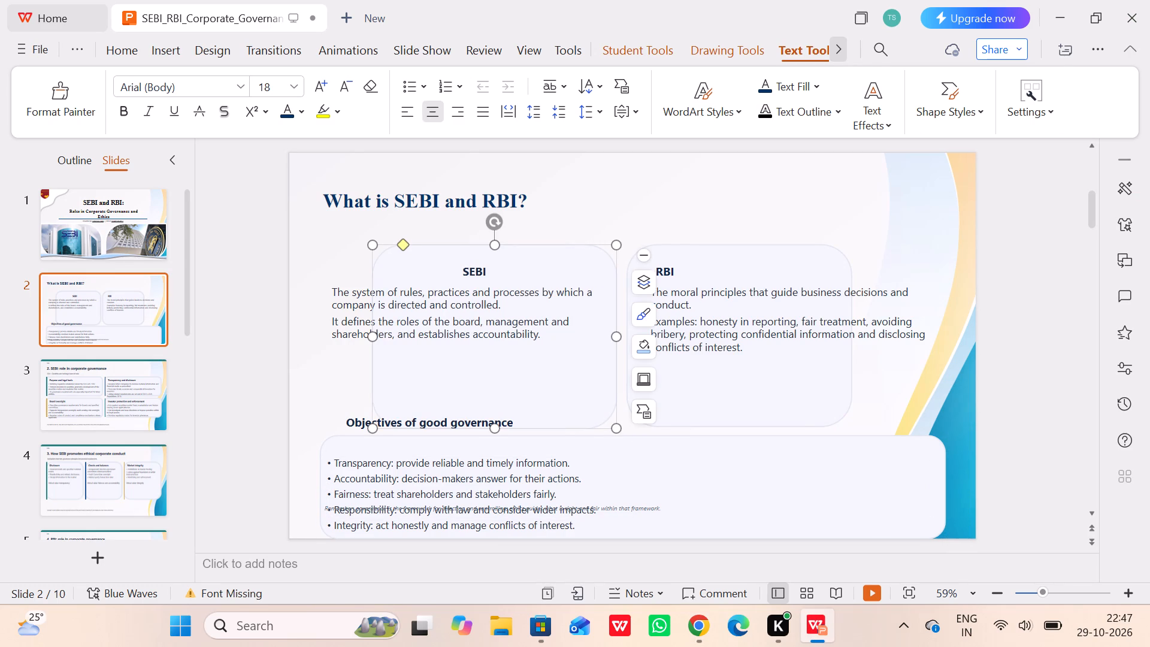
drag(491, 248, 492, 231)
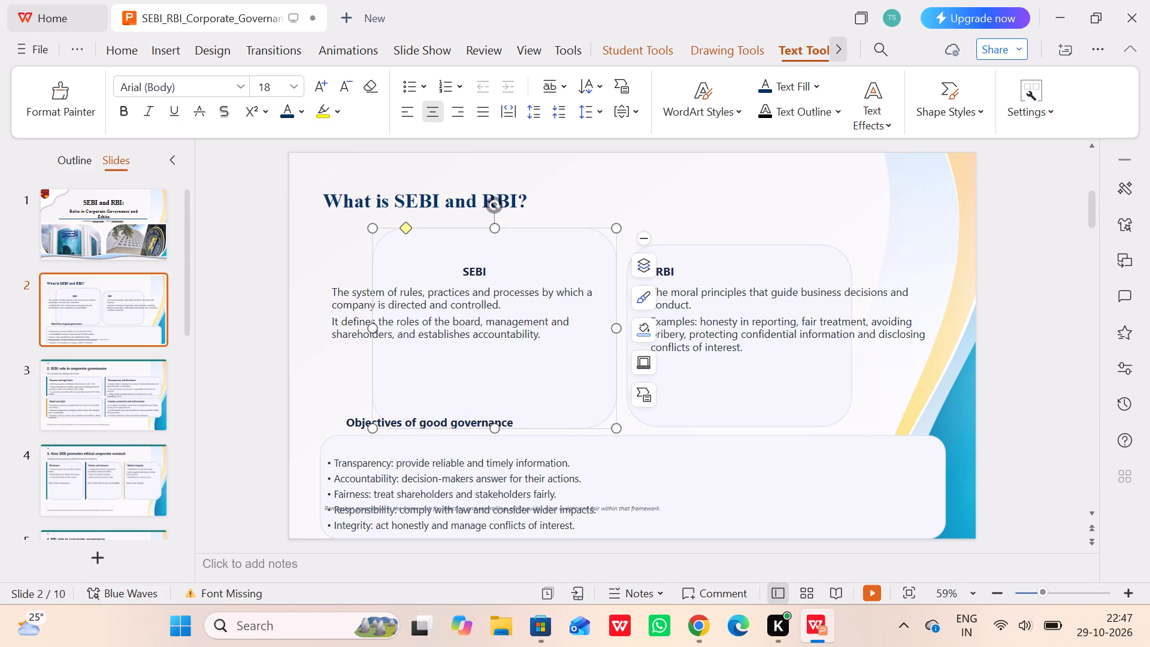
drag(494, 229, 493, 236)
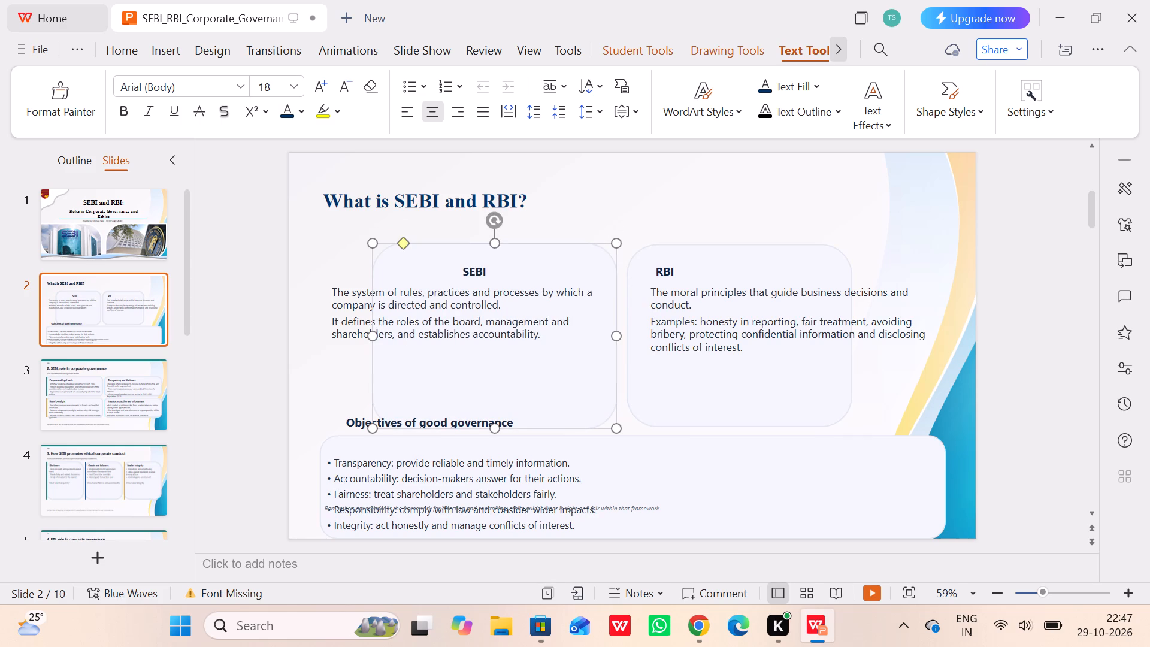
Extend the RBI card's background to align its top and bottom with the SEBI card's, and widen it outward.
click(722, 248)
click(742, 243)
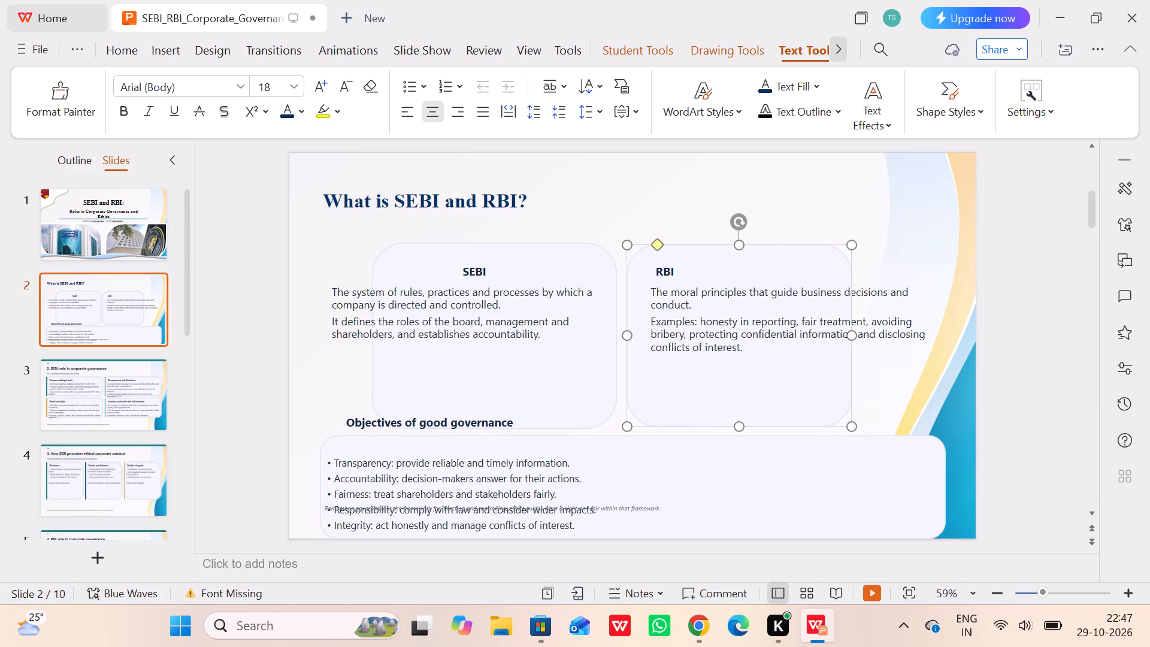
click(736, 428)
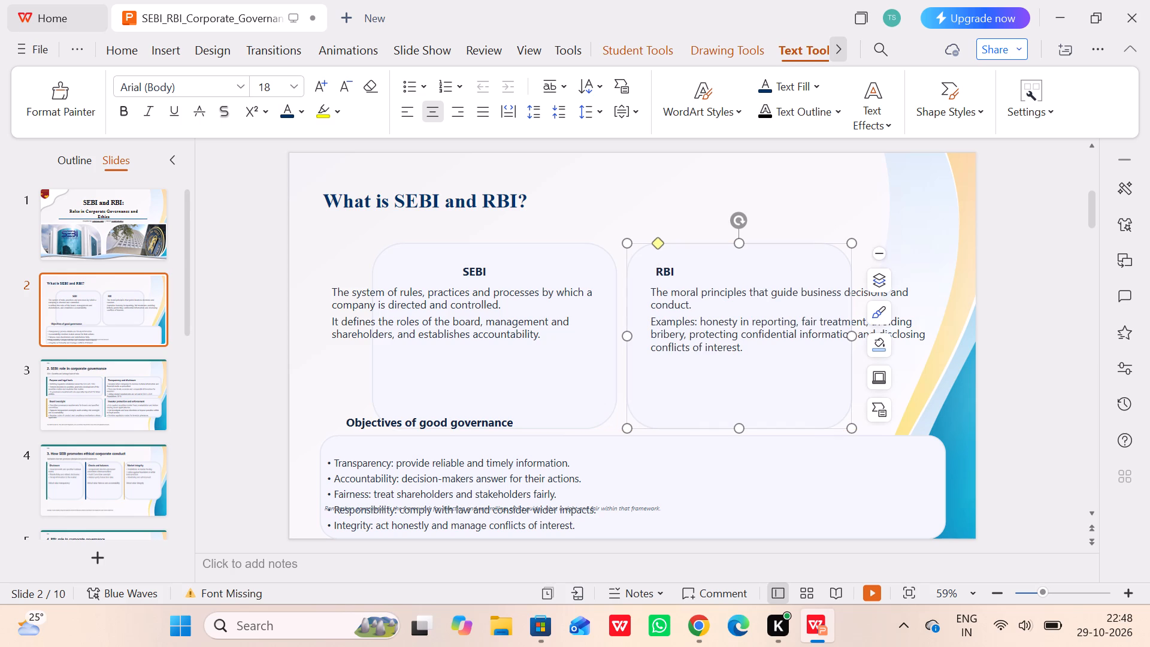
drag(852, 339, 876, 335)
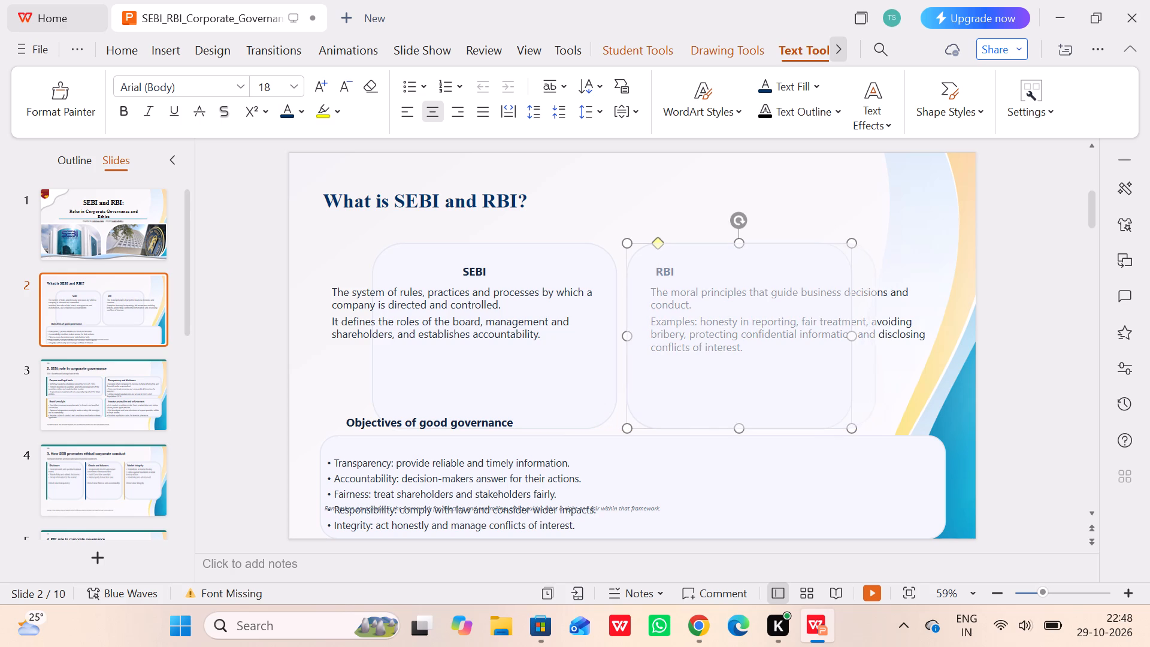
drag(876, 335, 852, 339)
drag(852, 339, 868, 343)
Move the RBI body text off its card to the area above it, beside the slide title.
drag(765, 353, 538, 338)
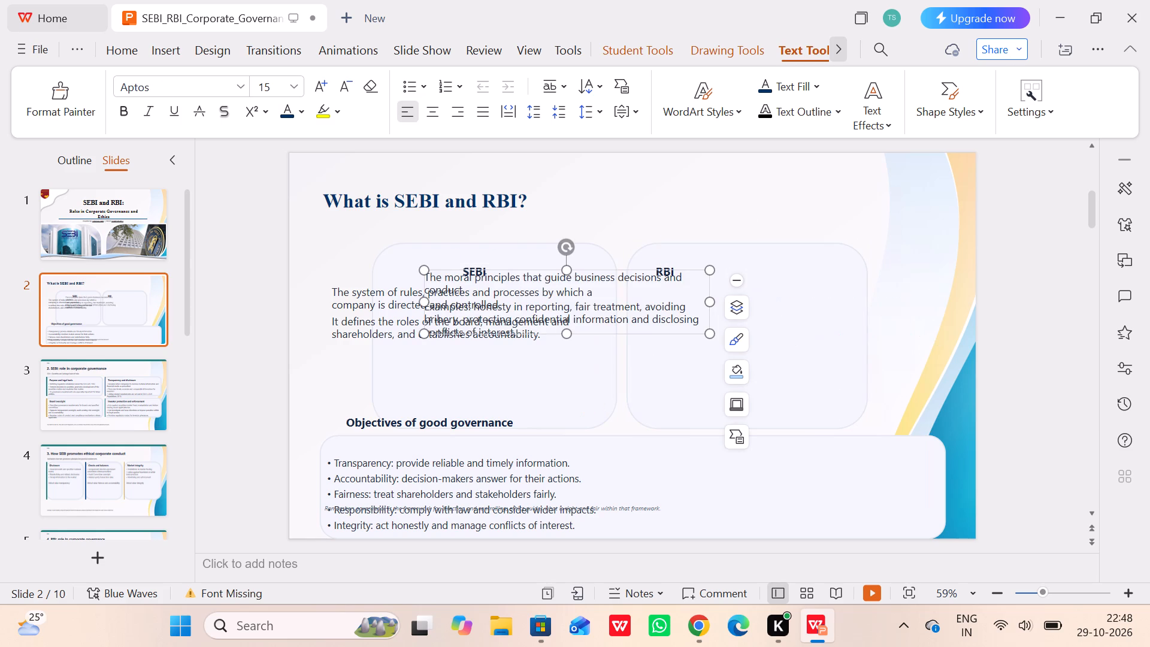
drag(701, 289, 717, 286)
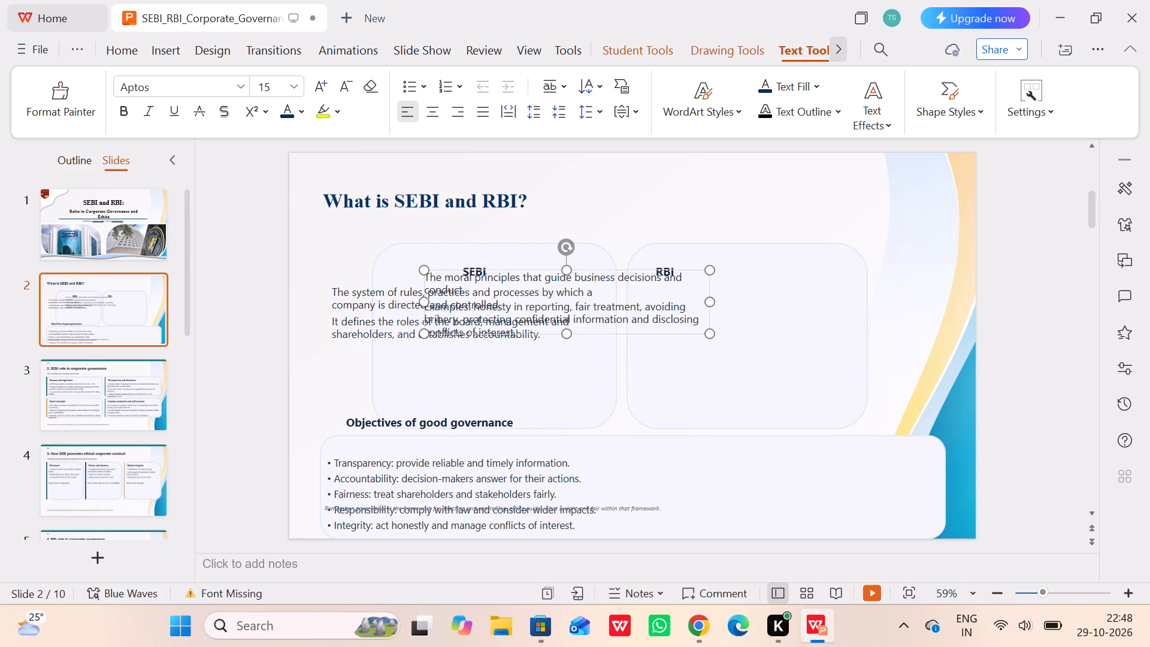
drag(717, 286, 921, 223)
Overlay the RBI card's background on the SEBI card's to match their widths, and place it back with a wider gap between the cards.
click(801, 323)
drag(801, 323, 780, 326)
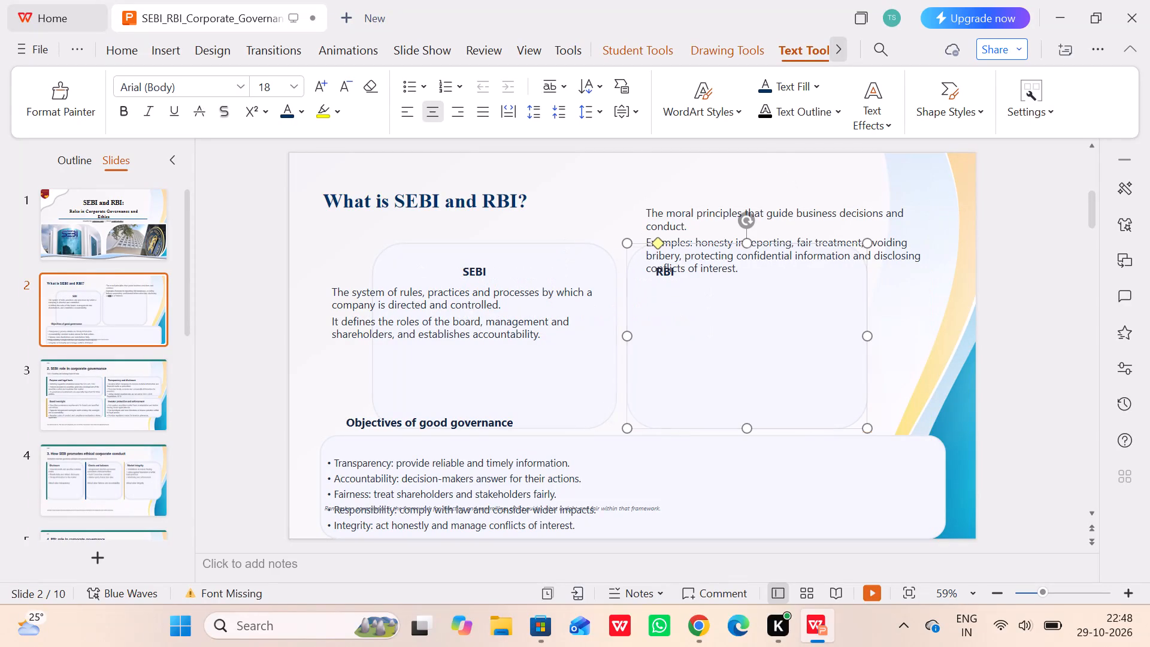
drag(780, 326, 545, 321)
click(614, 334)
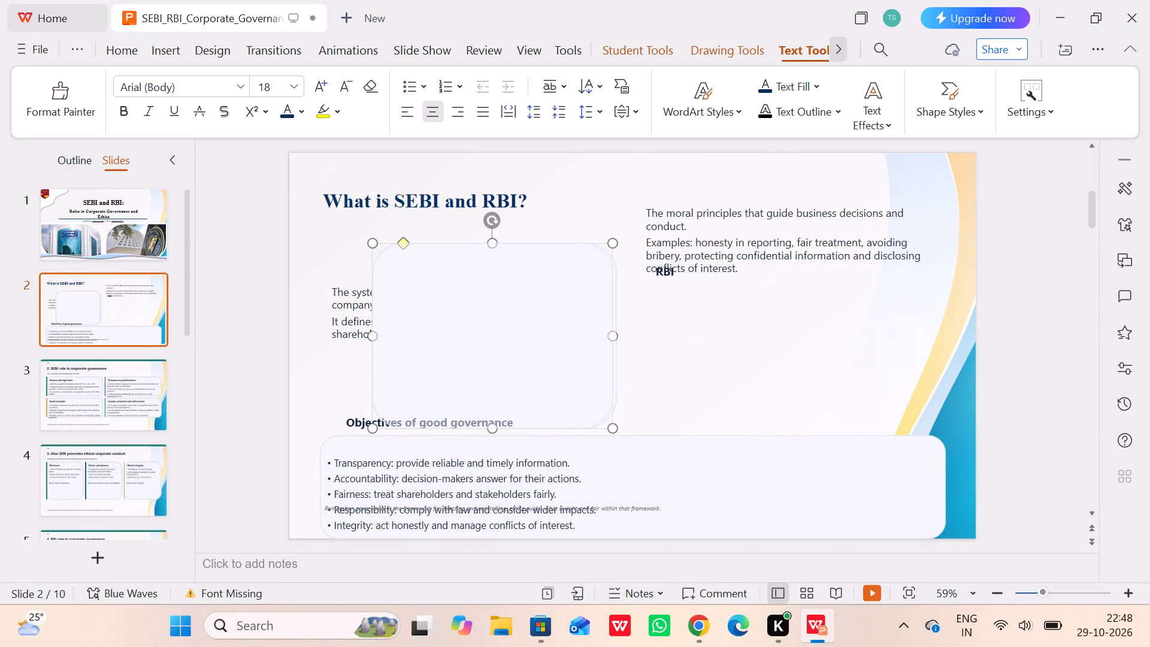
drag(535, 331, 740, 333)
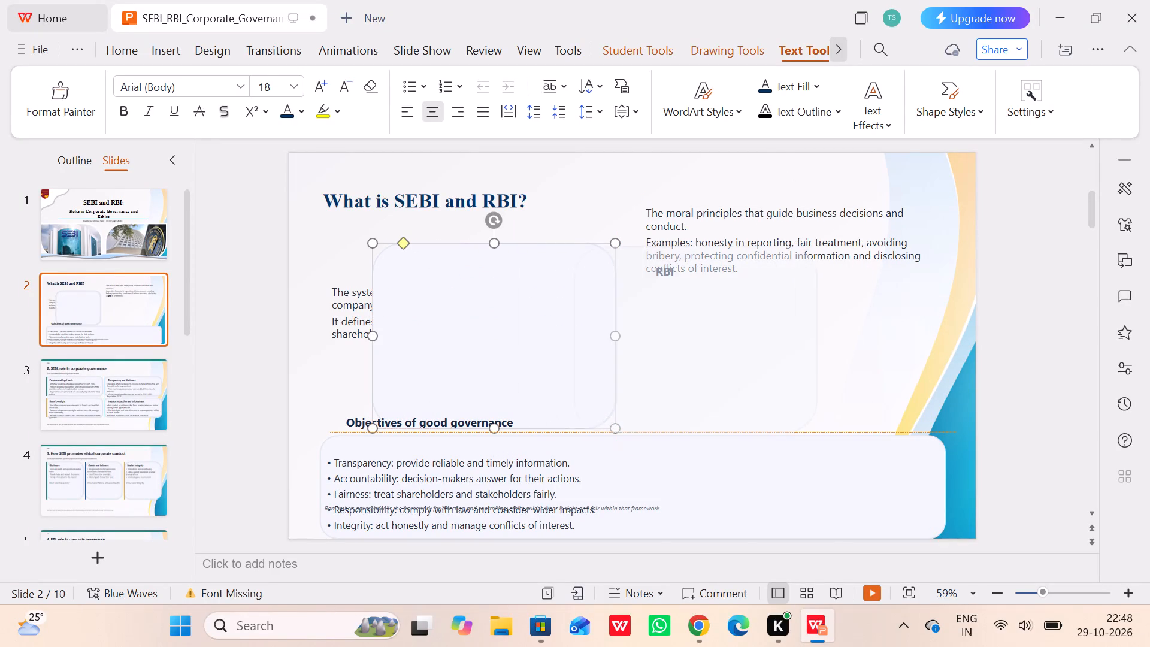
drag(740, 333, 808, 329)
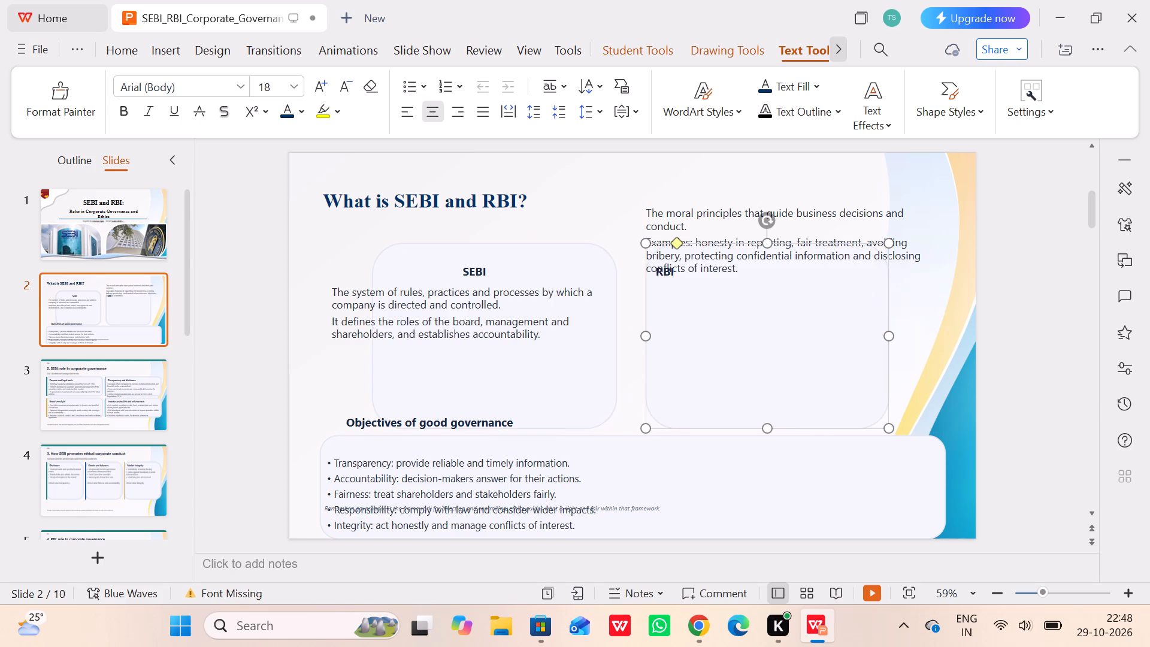
click(1001, 280)
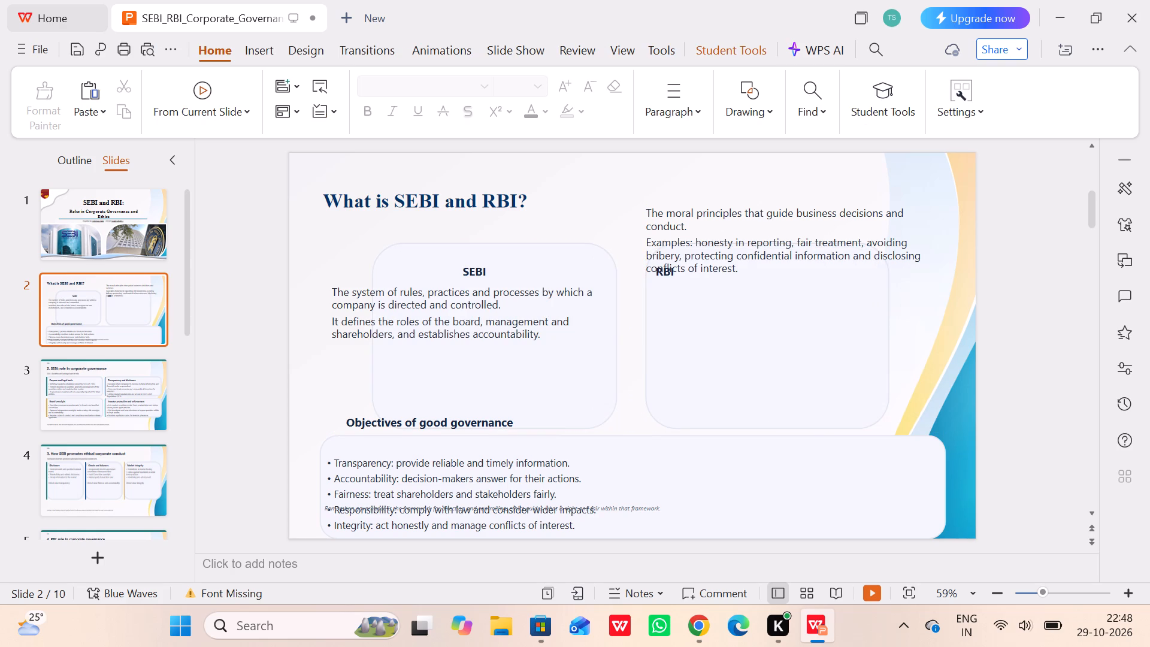
In Chrome, search Google in a new tab for "SEBI LOGO" and browse the image results.
click(693, 623)
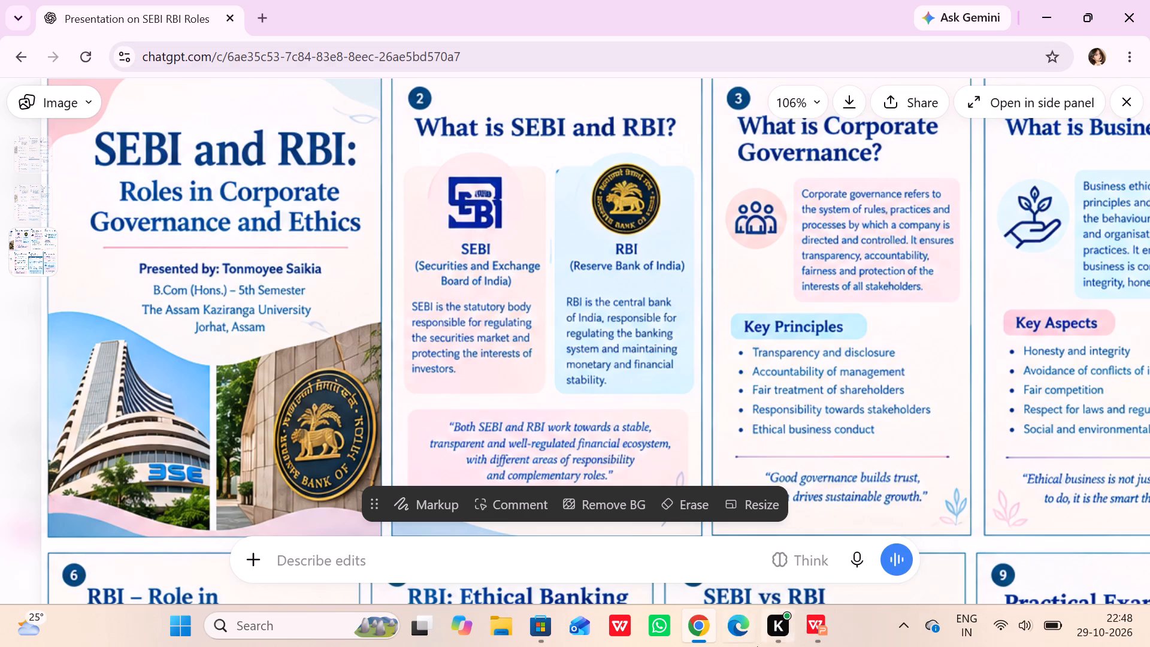
click(265, 20)
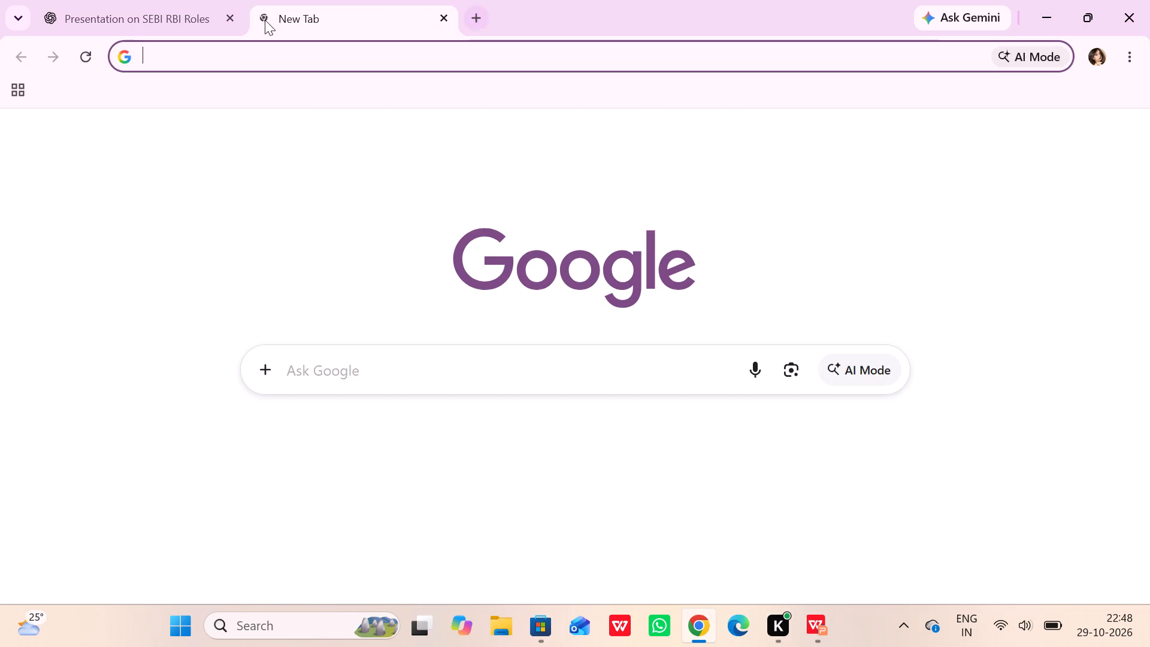
click(272, 62)
text(SEBI LOGO)
key(Return)
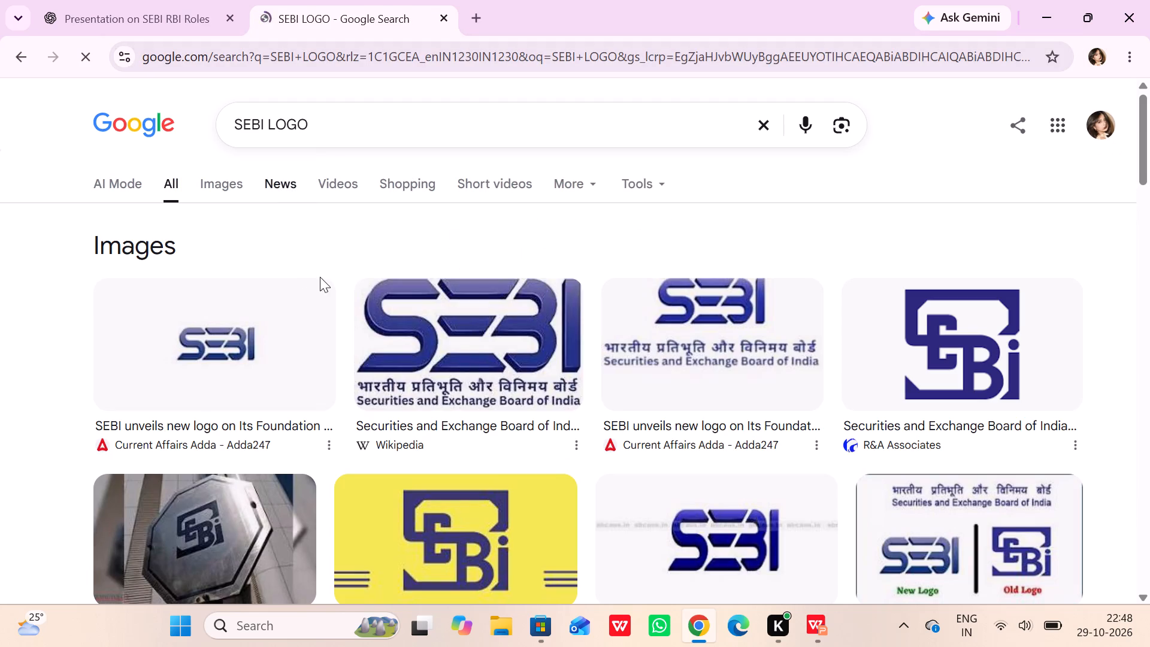
scroll(161, 375, down, 1)
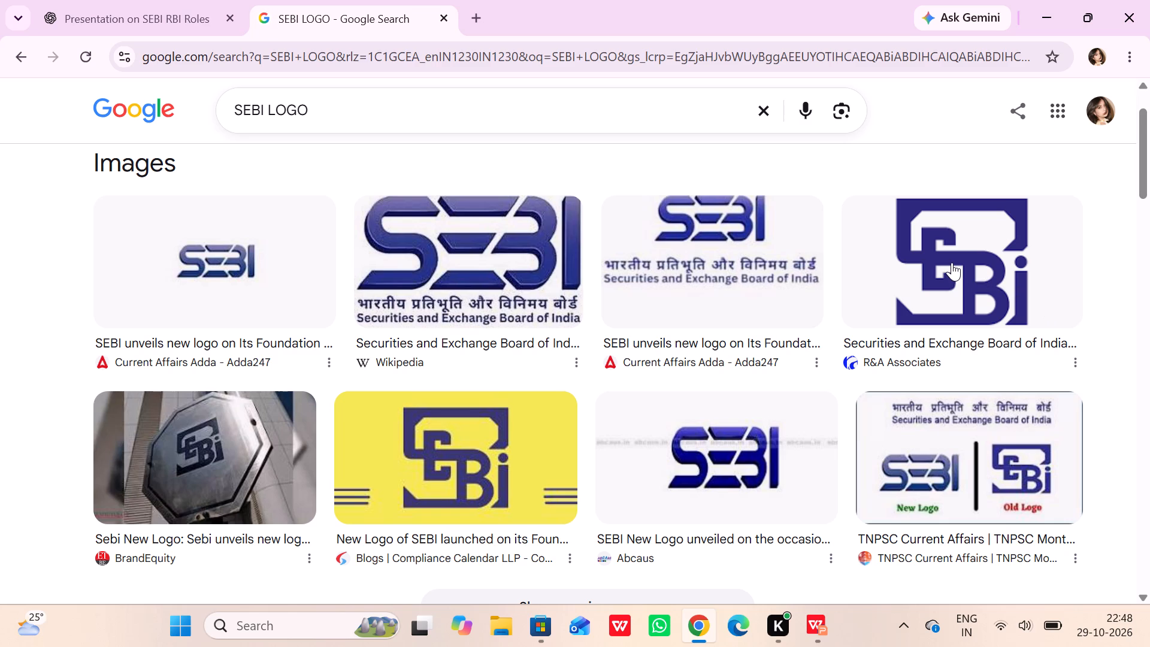
Save the Current Affairs Adda SEBI logo image to the Downloads folder as "SEBI LOGO".
click(202, 246)
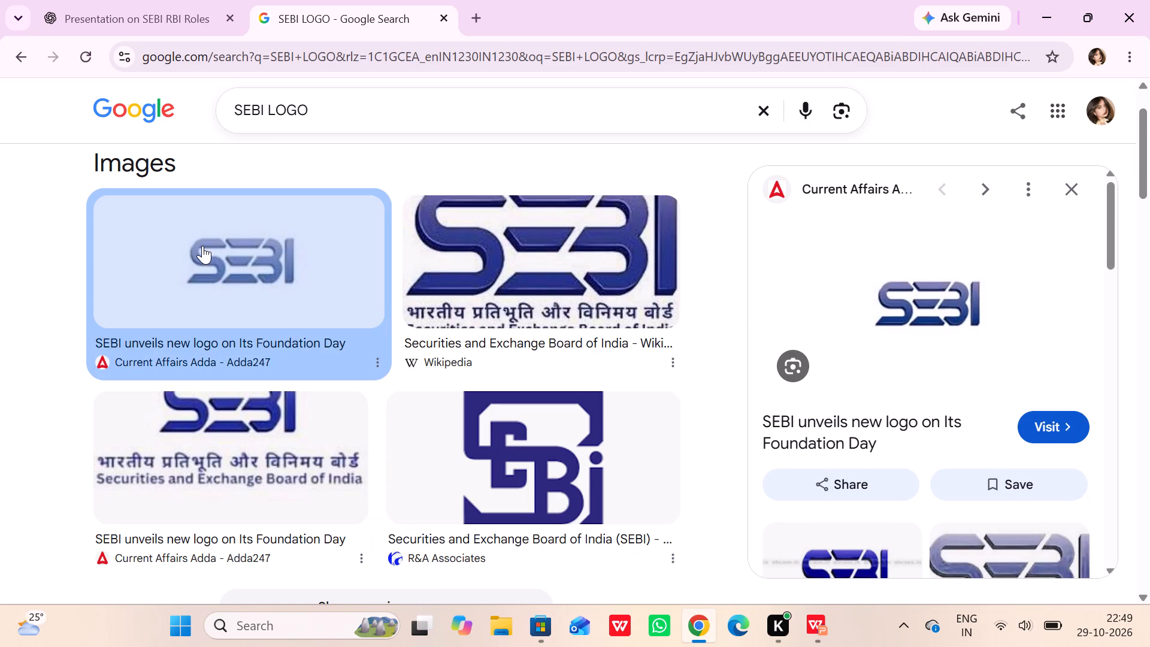
right_click(928, 321)
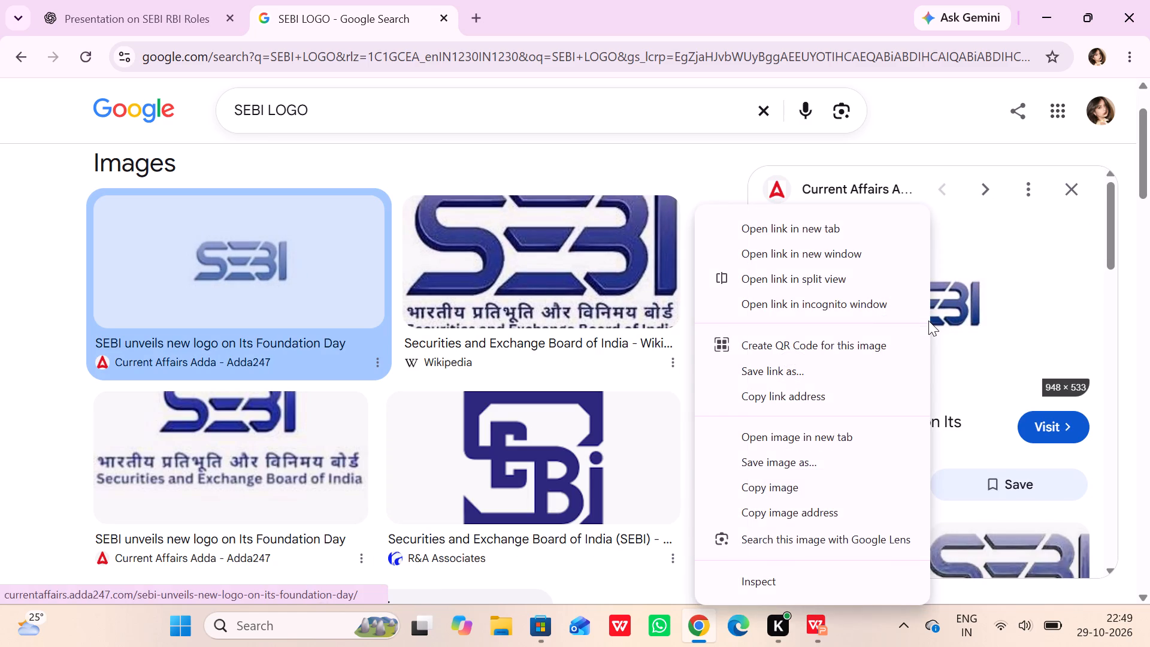
click(794, 473)
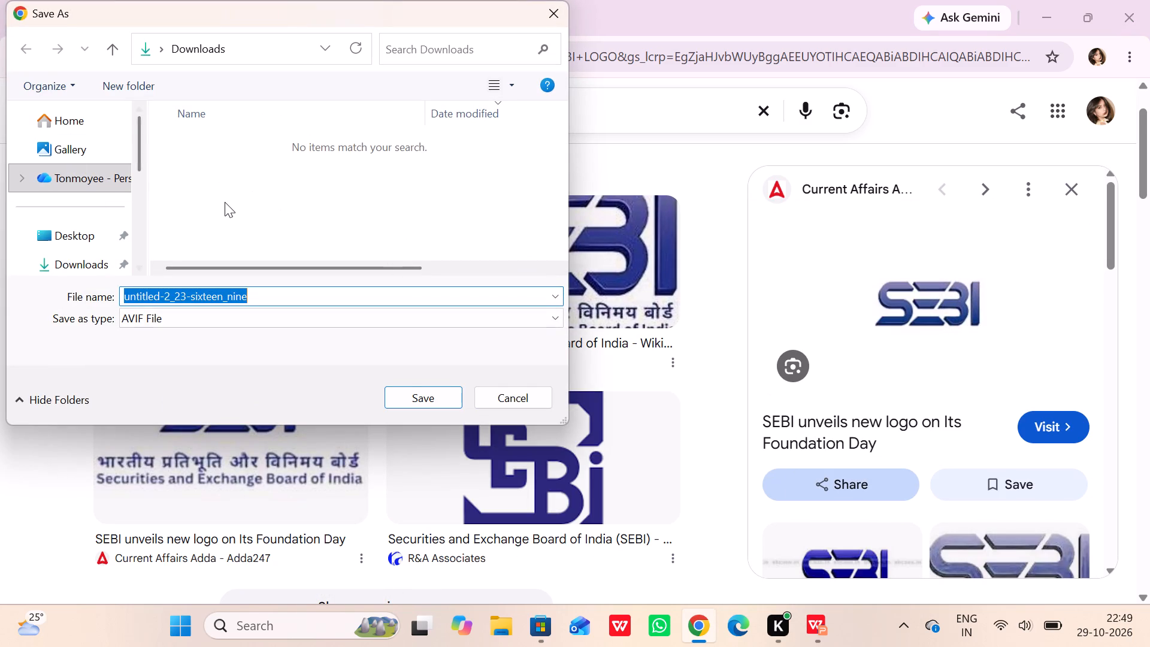
text(SEBI LOGOP)
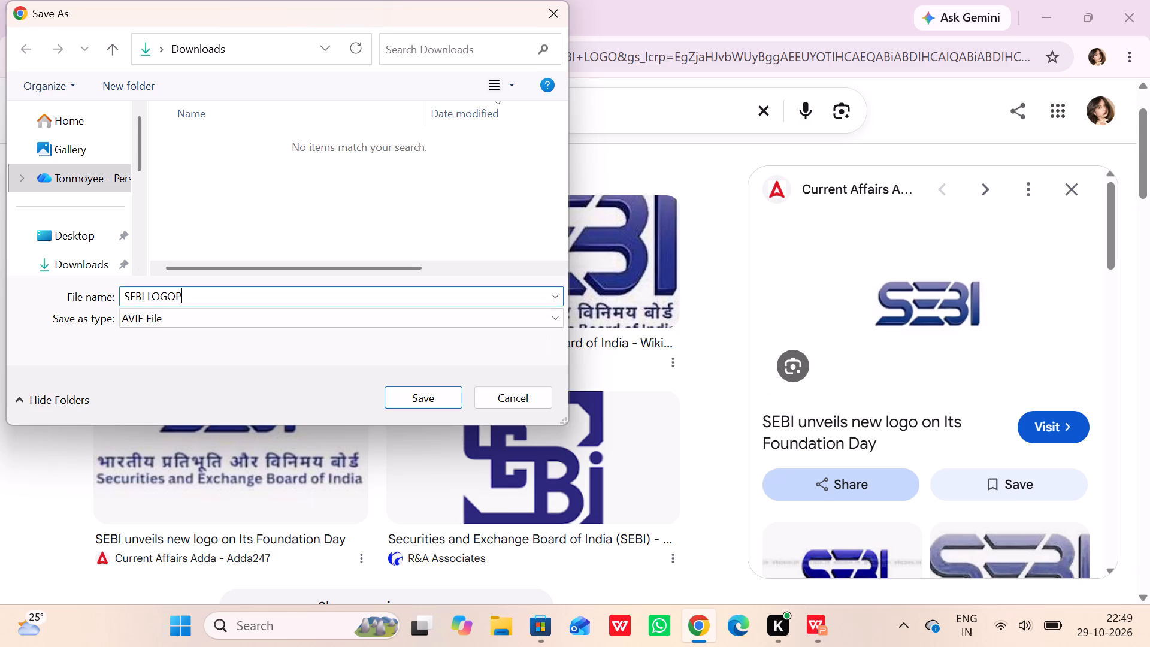
key(BackSpace)
click(95, 259)
click(433, 405)
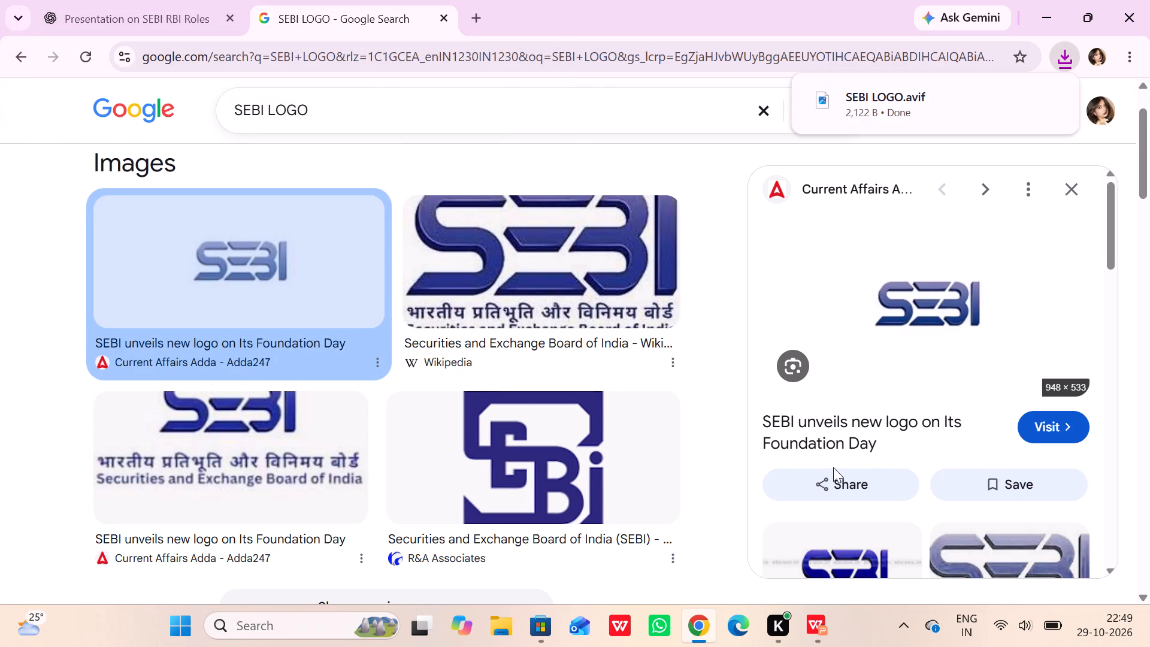
Search Google for "RBI LOGO" and browse to the image results.
click(809, 612)
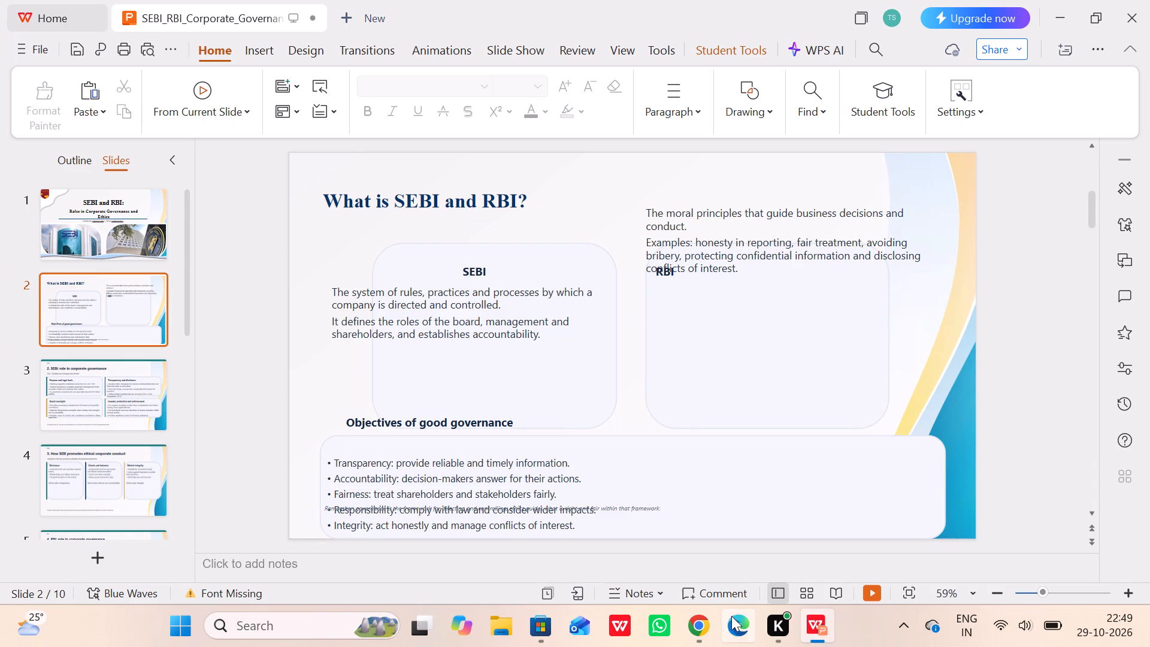
click(701, 620)
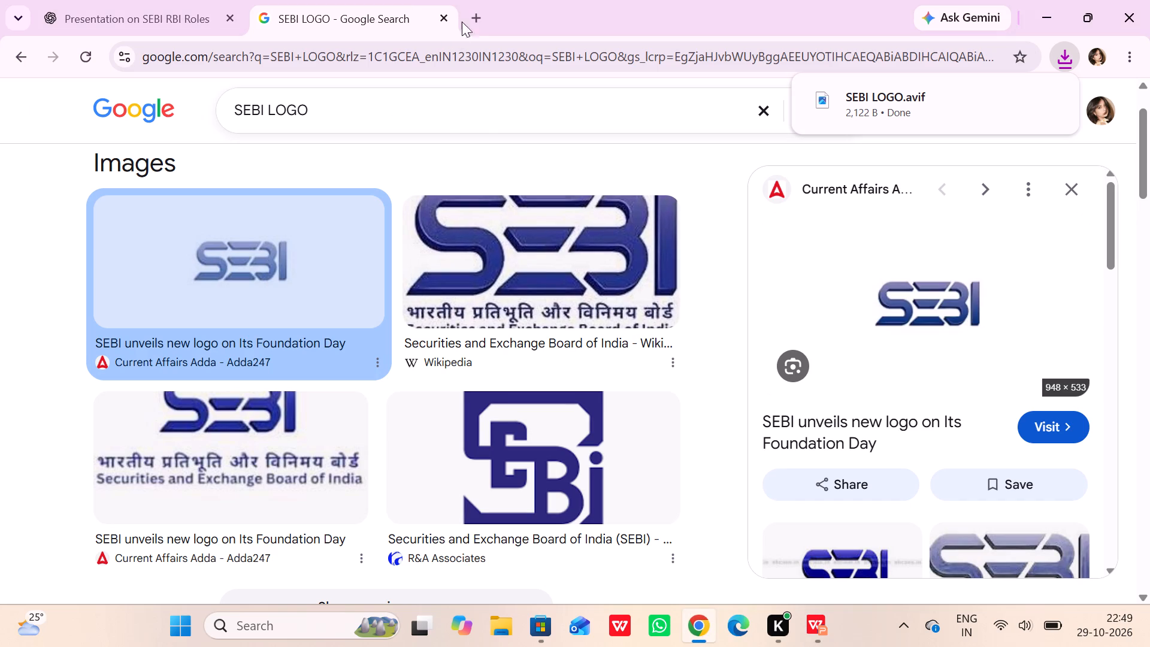
drag(267, 110, 252, 111)
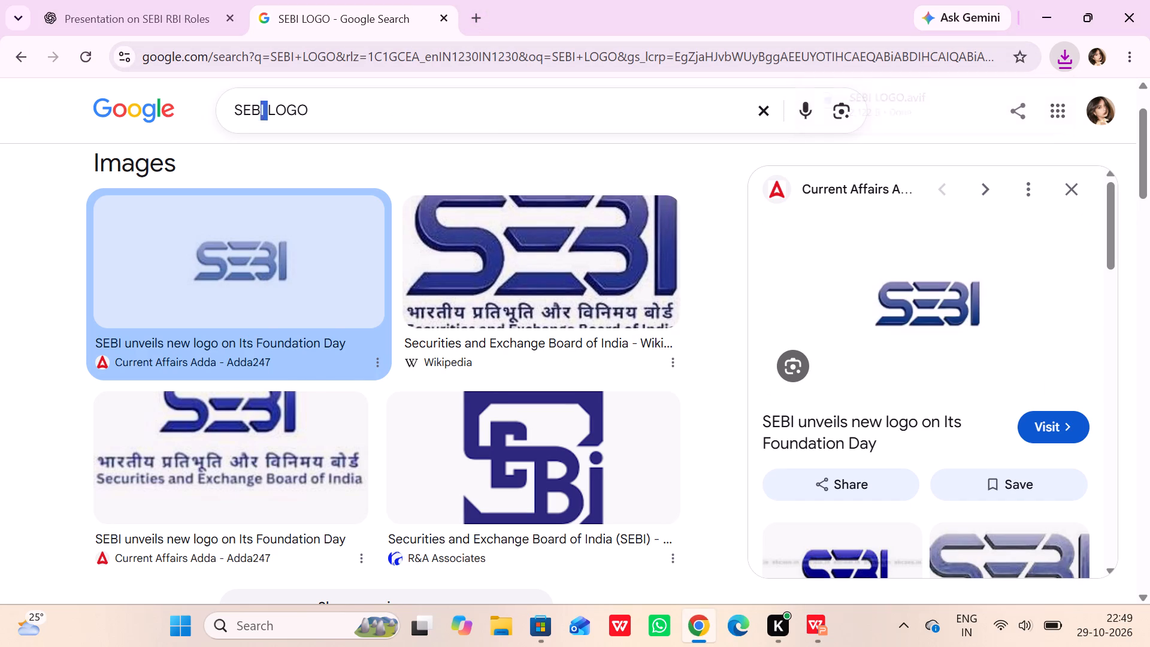
drag(252, 111, 223, 110)
text(RBI)
key(space)
key(Return)
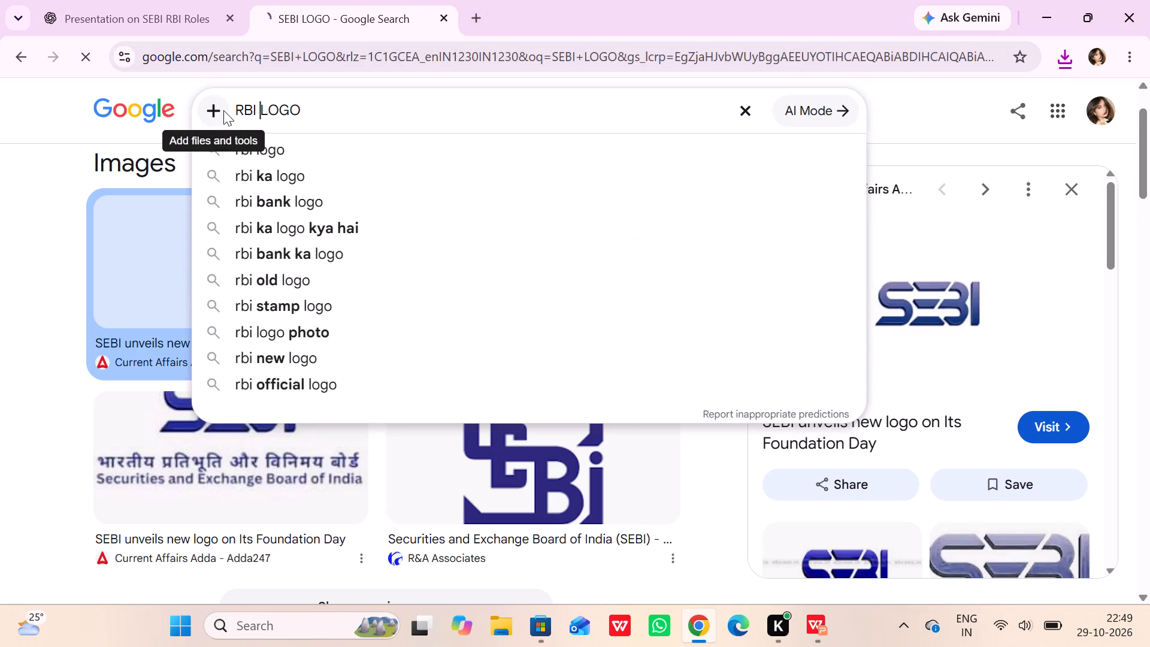
scroll(412, 254, down, 3)
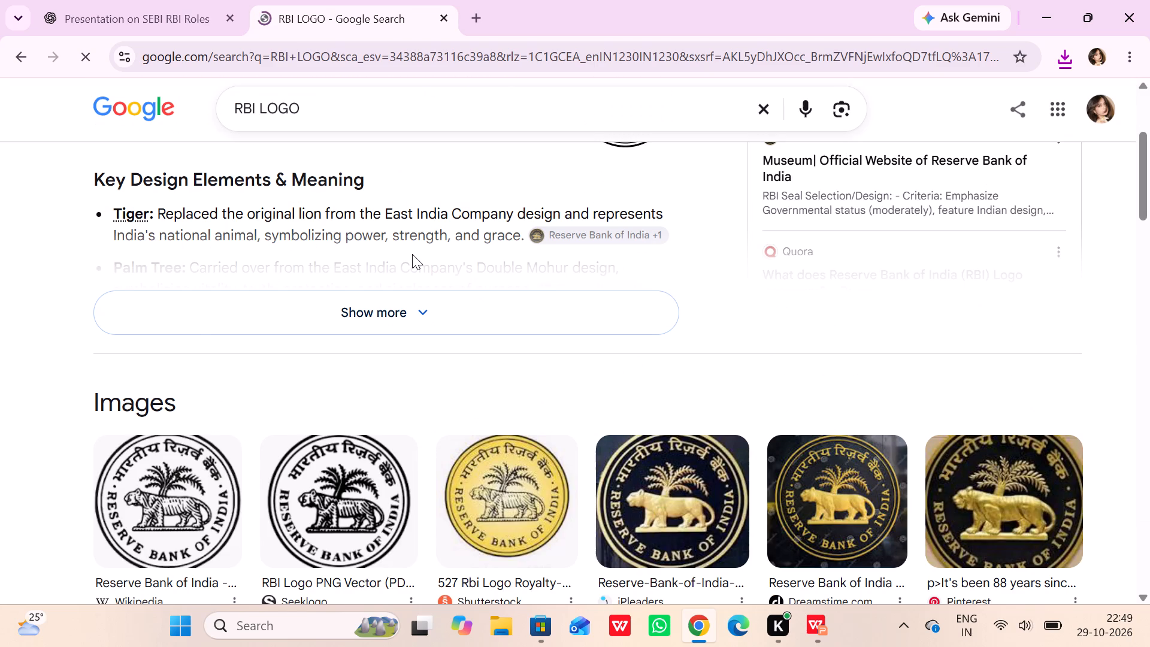
scroll(412, 254, down, 1)
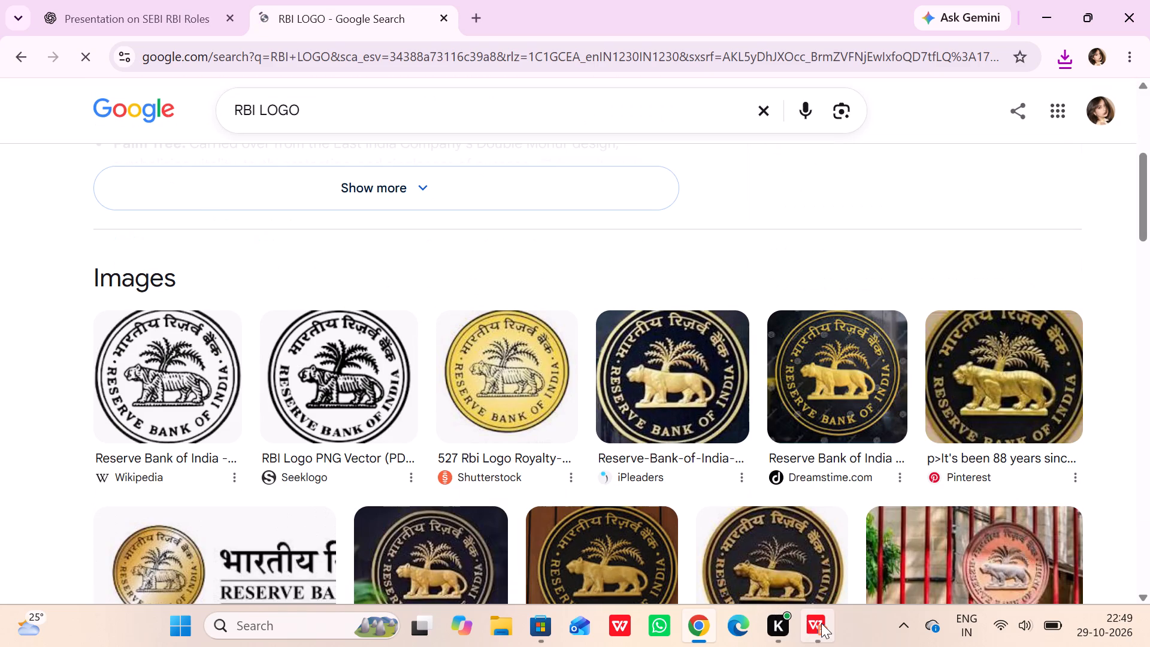
Compare the RBI logo image results with the logo on slide 2 of the ChatGPT reference, previewing the Dreamstime result.
click(821, 623)
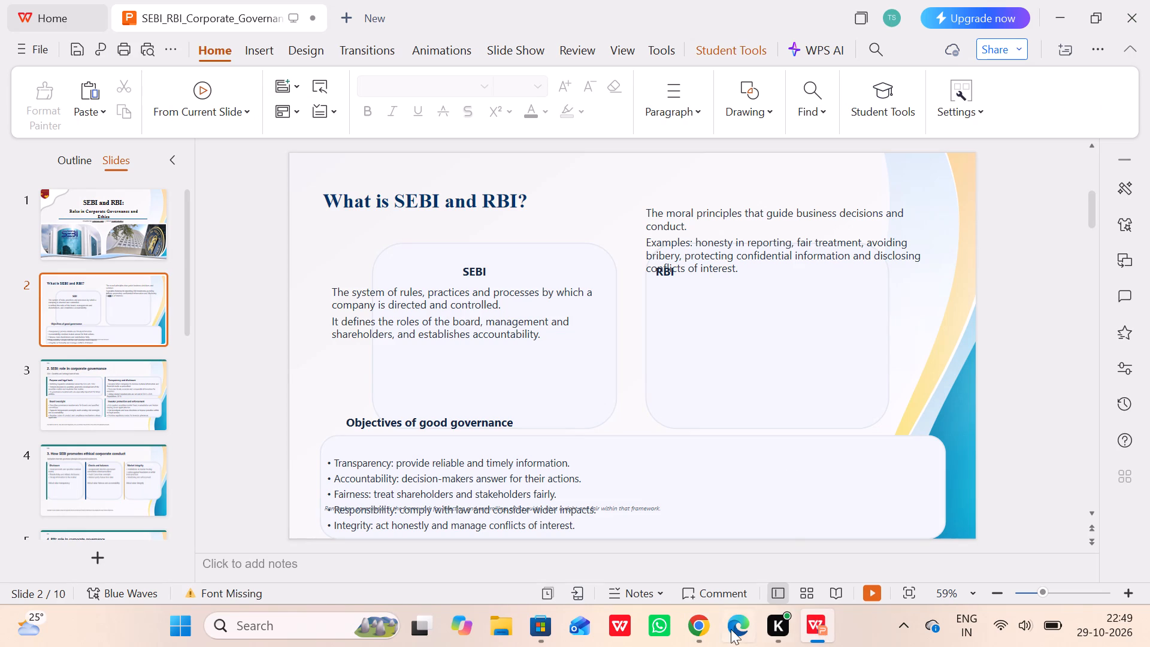
click(686, 623)
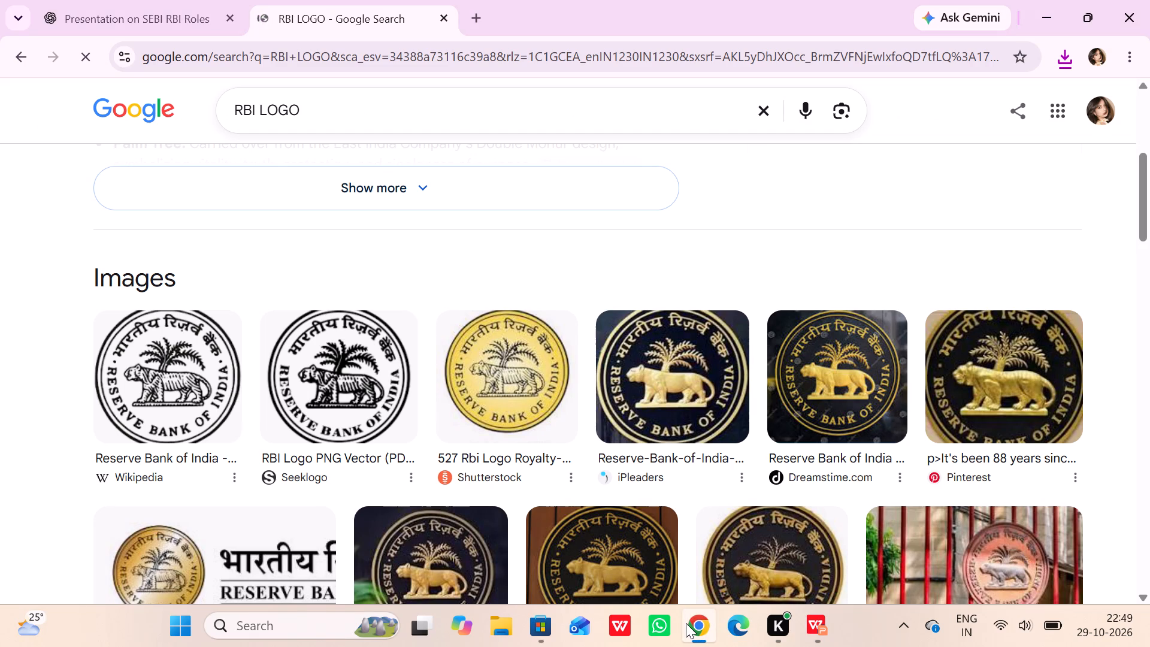
click(174, 0)
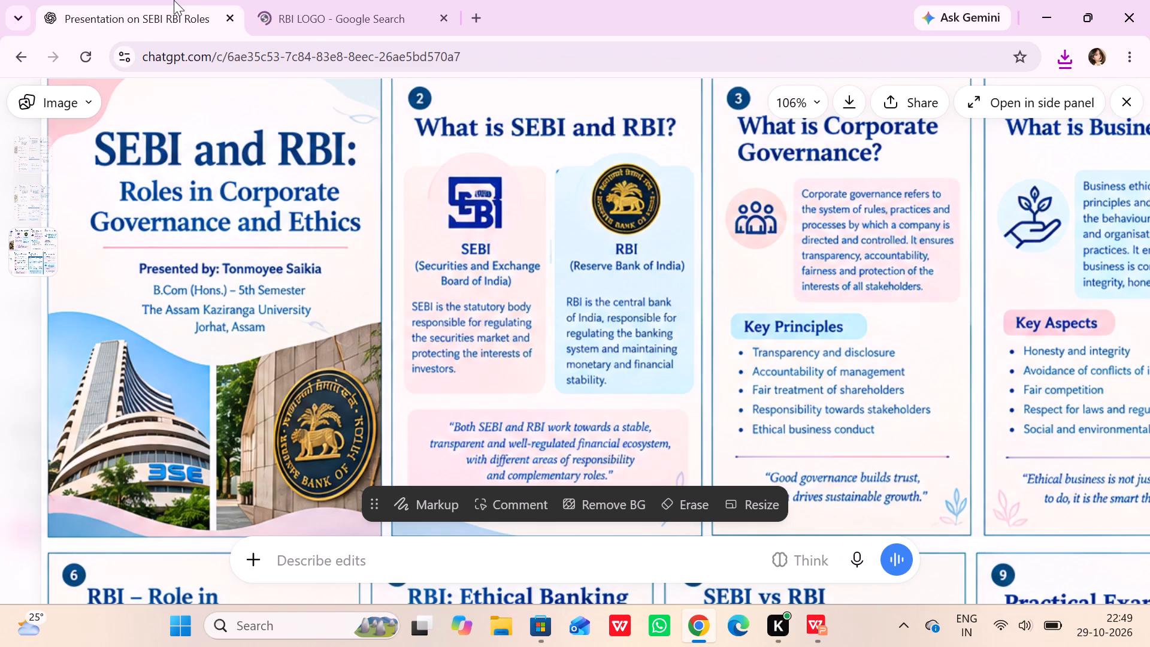
click(308, 0)
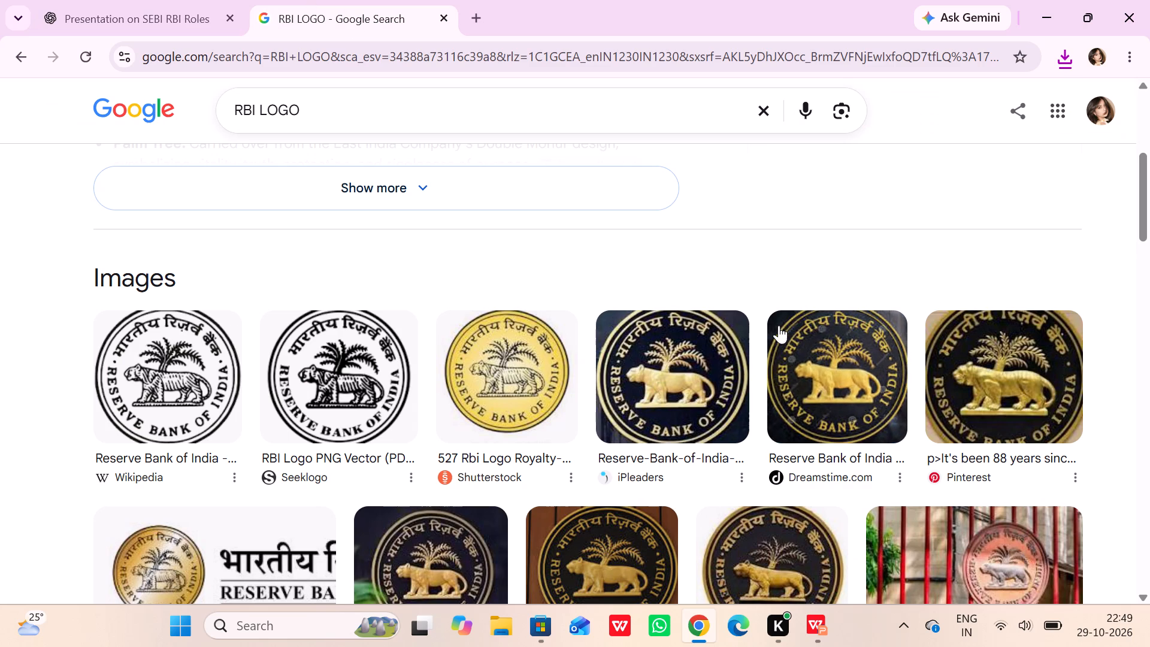
click(150, 0)
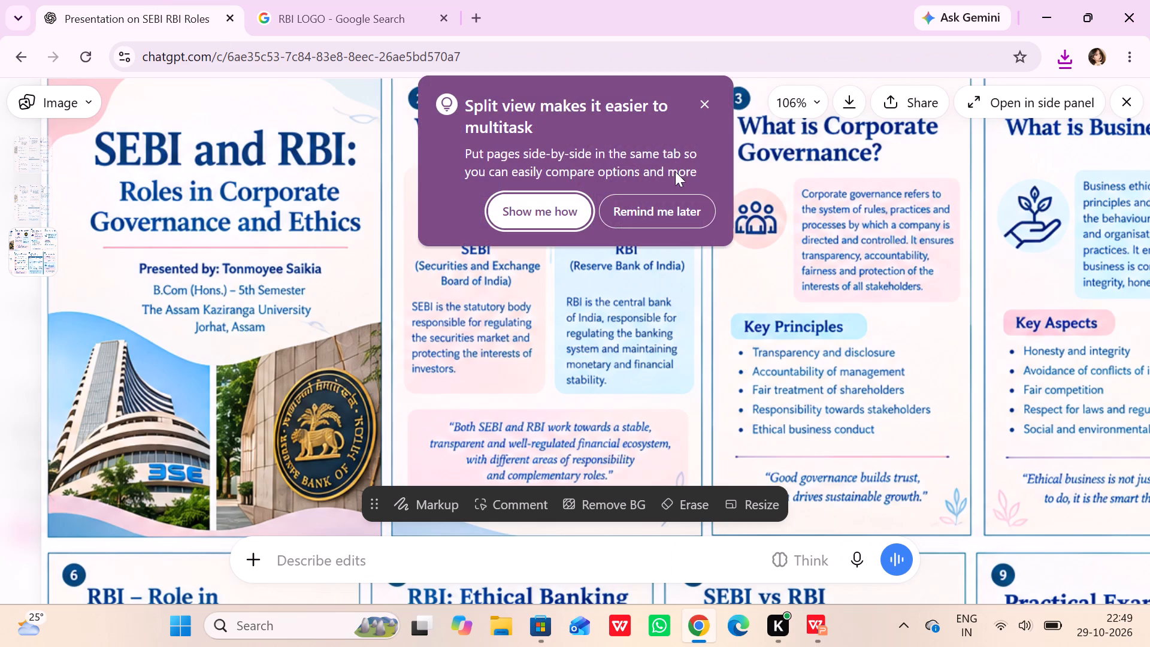
click(706, 104)
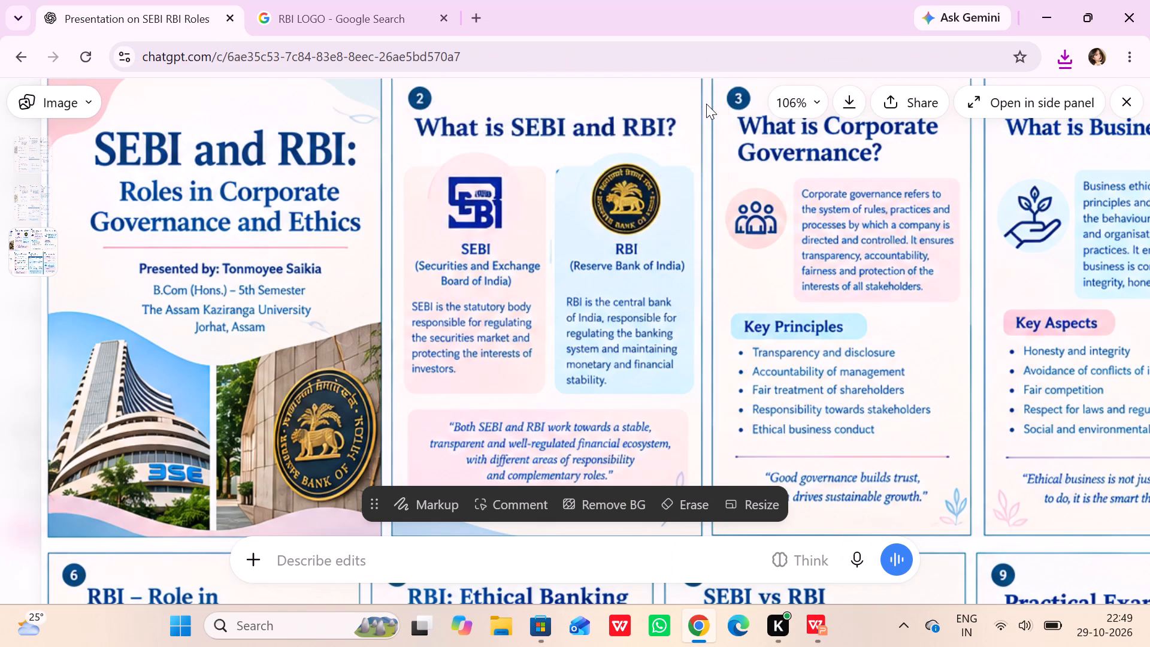
click(377, 0)
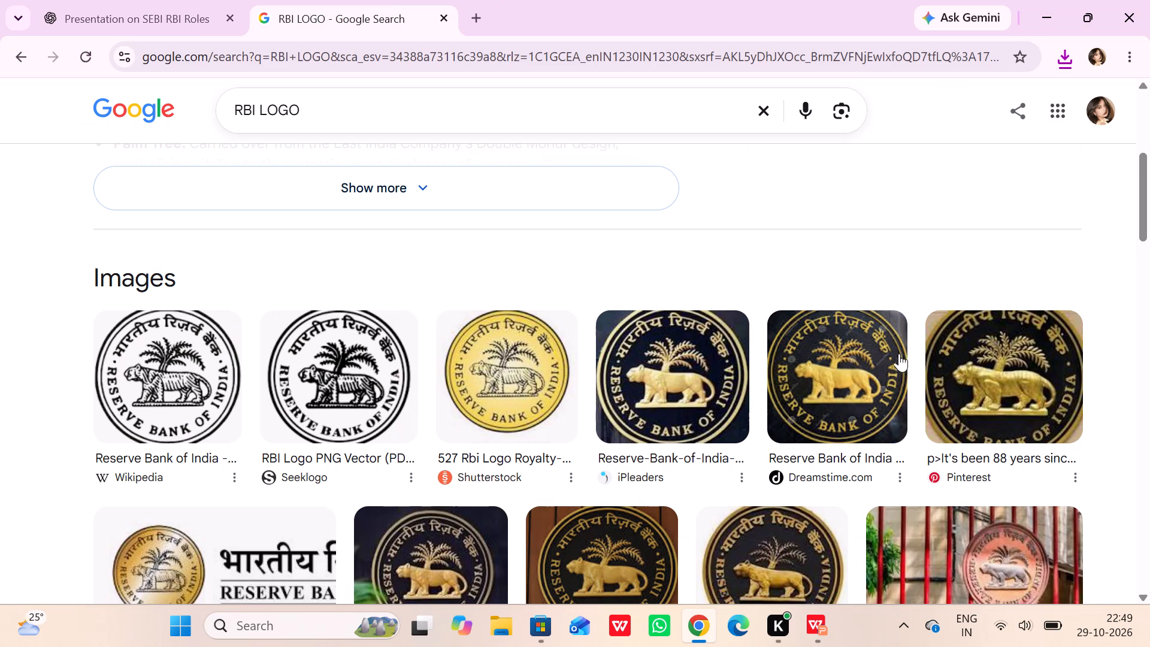
click(855, 358)
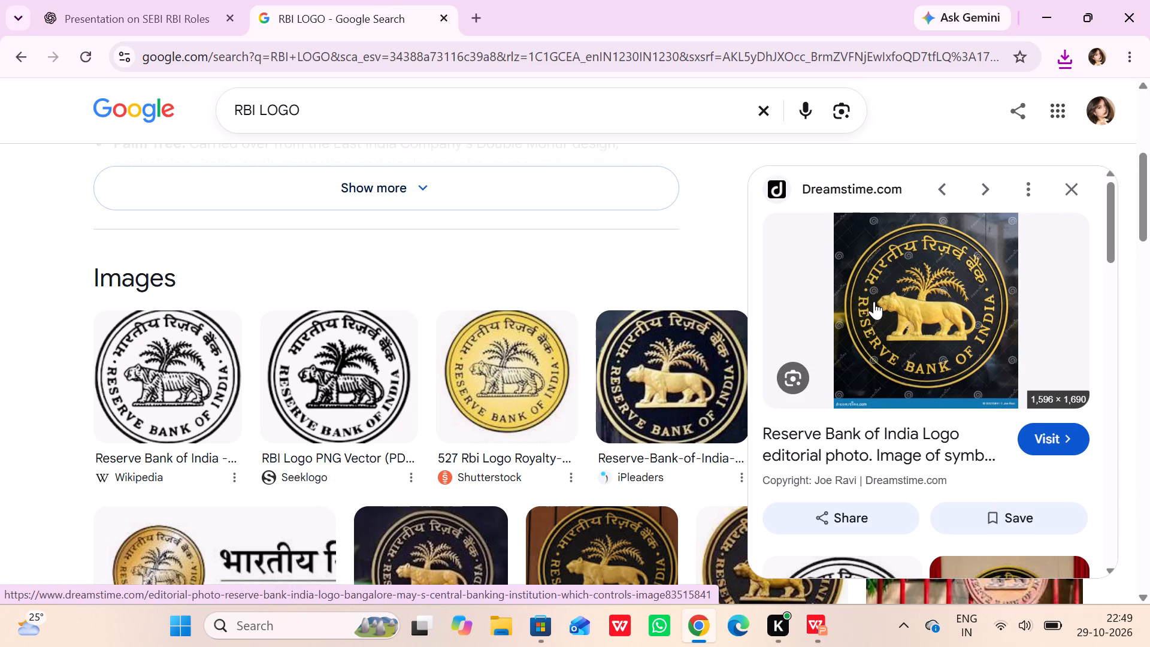
click(683, 267)
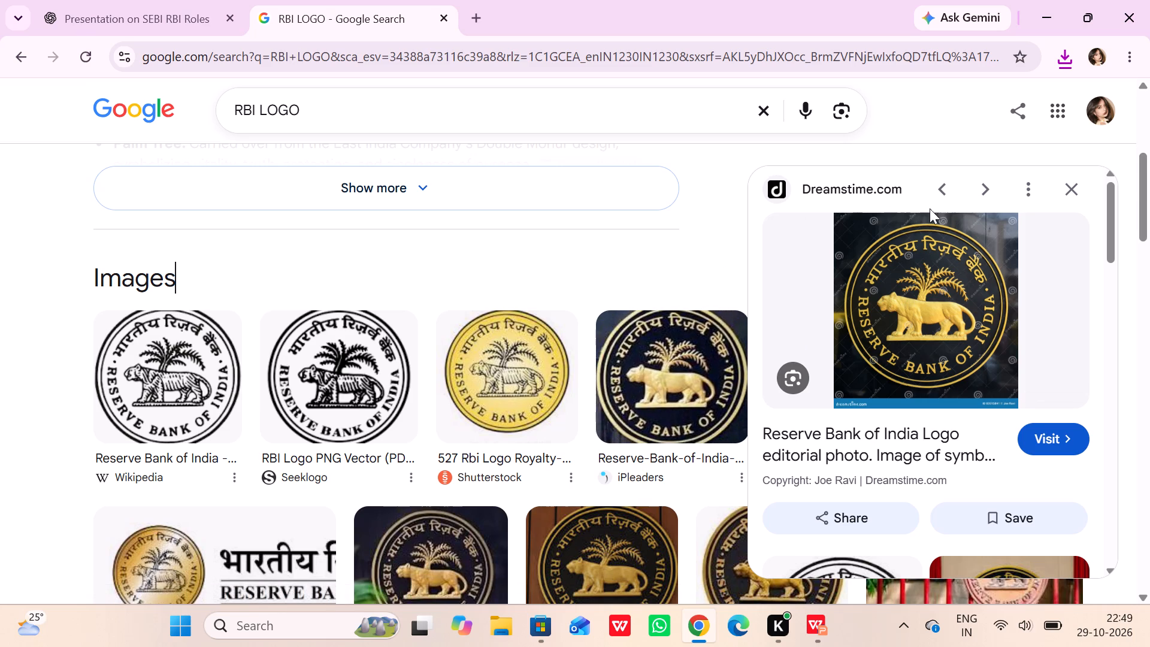
click(1072, 186)
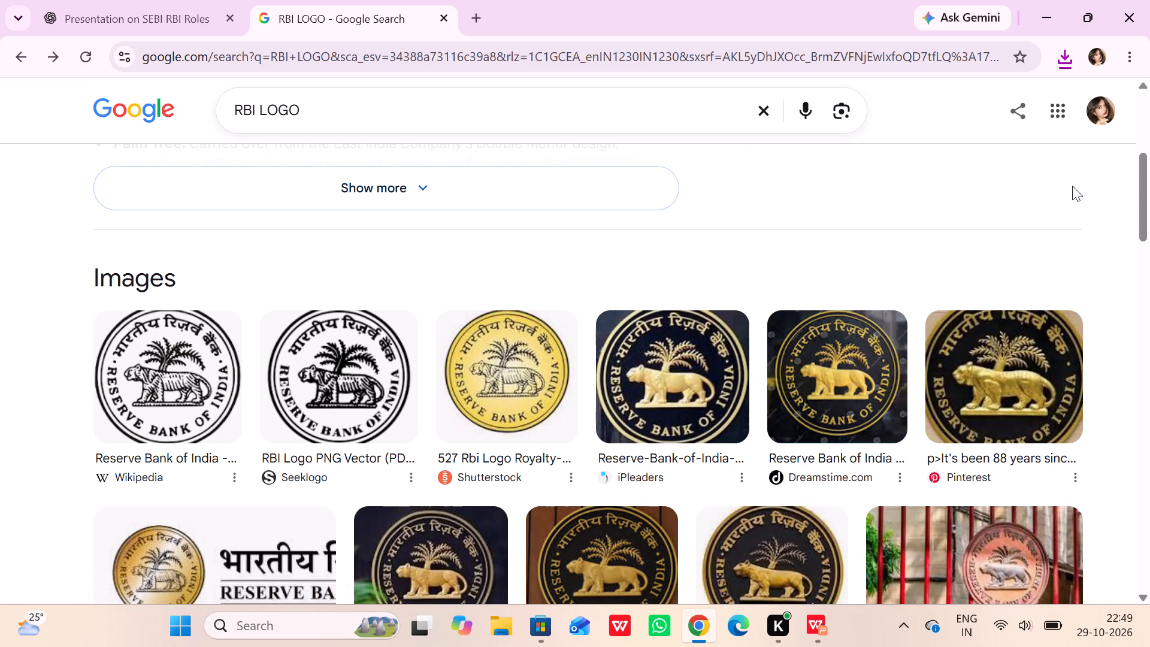
scroll(649, 360, down, 1)
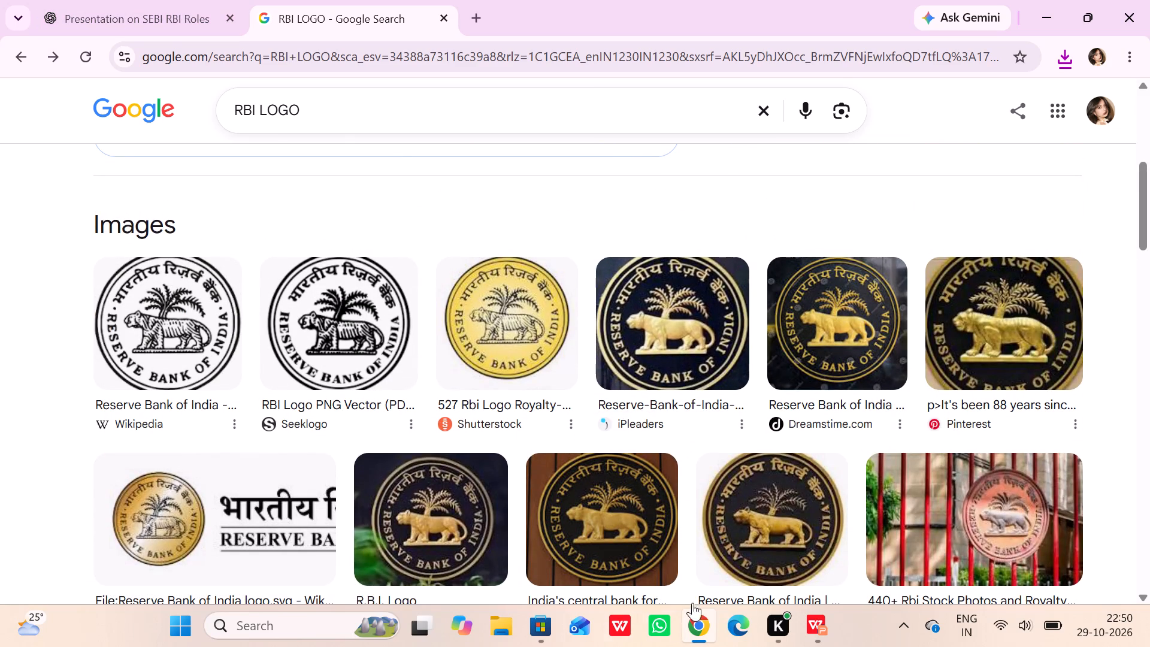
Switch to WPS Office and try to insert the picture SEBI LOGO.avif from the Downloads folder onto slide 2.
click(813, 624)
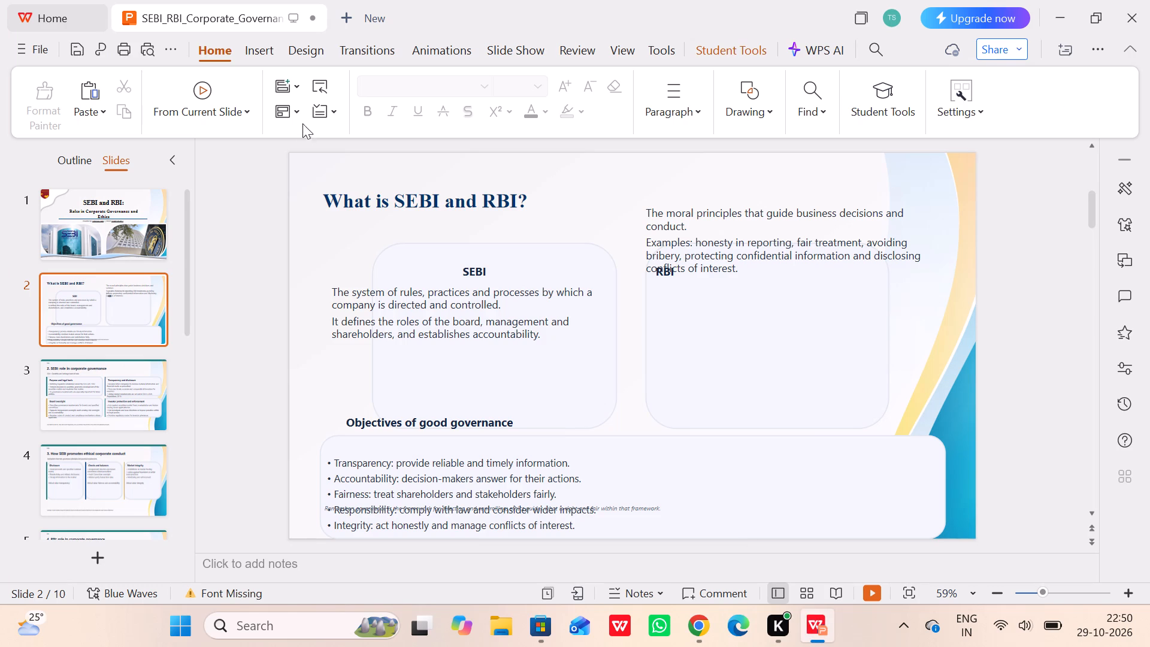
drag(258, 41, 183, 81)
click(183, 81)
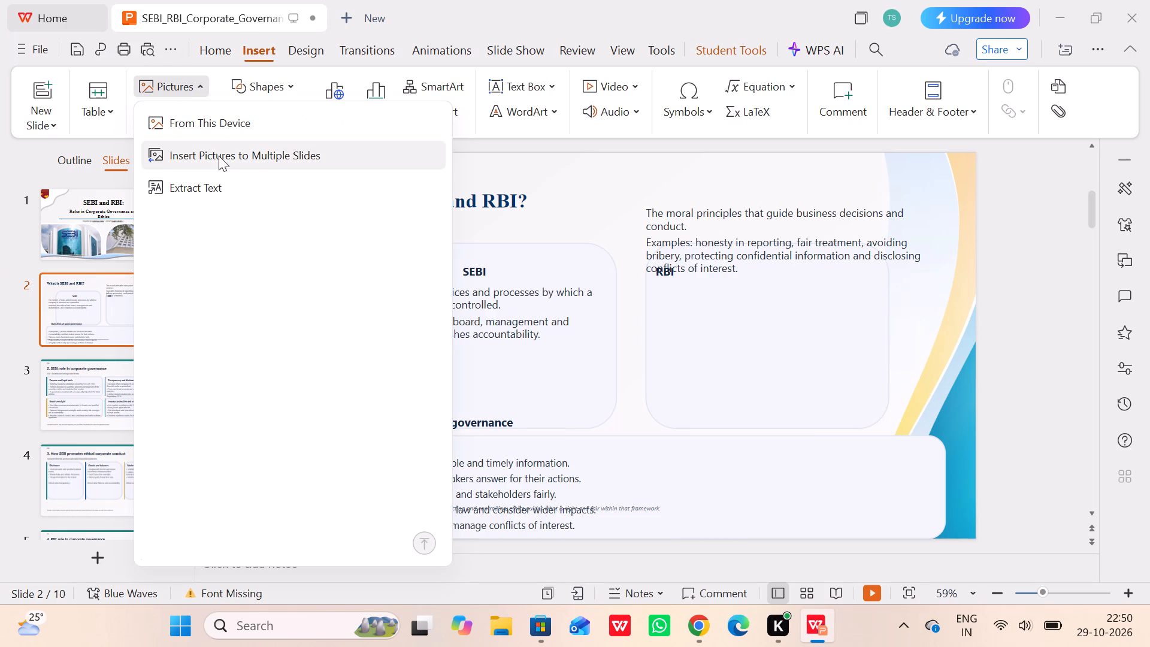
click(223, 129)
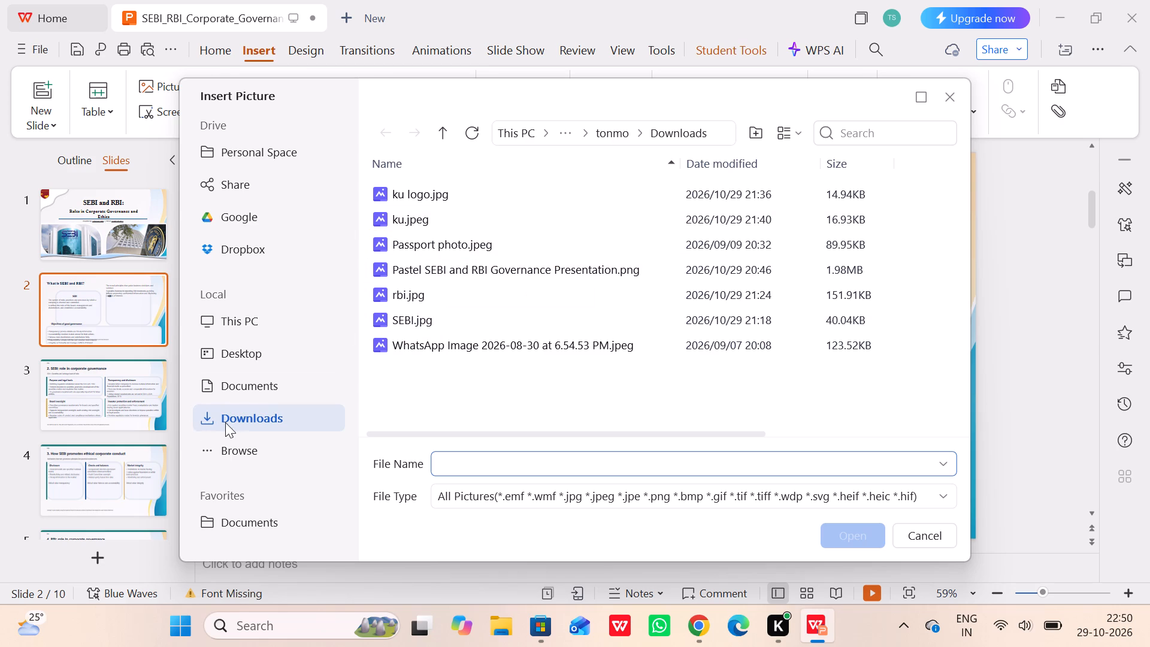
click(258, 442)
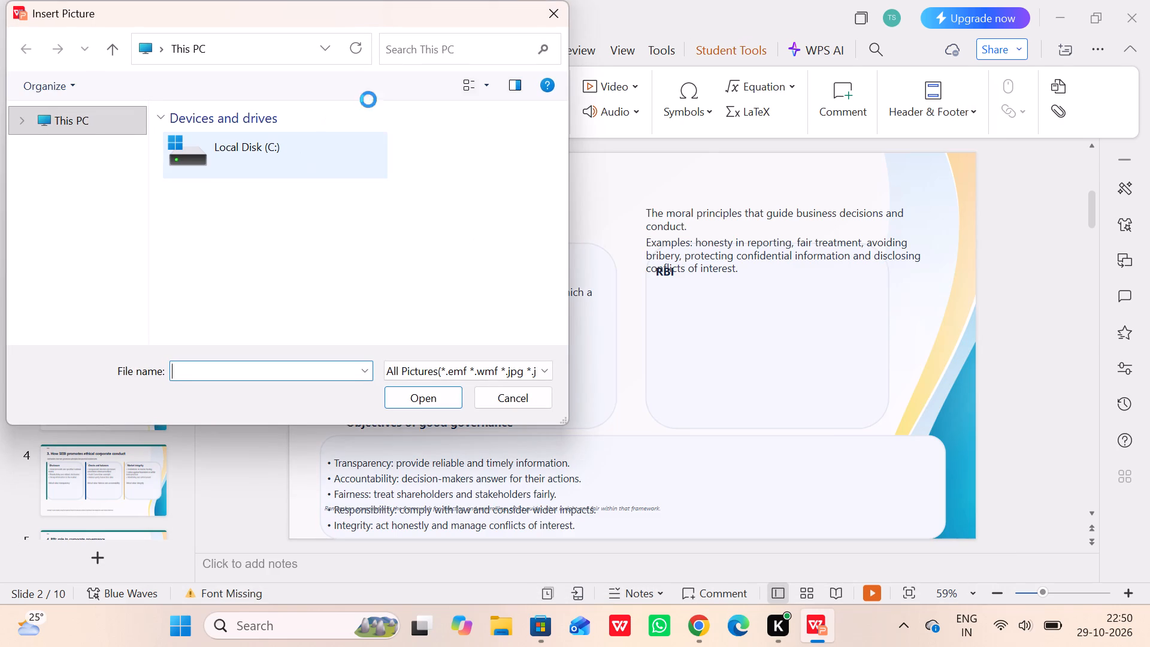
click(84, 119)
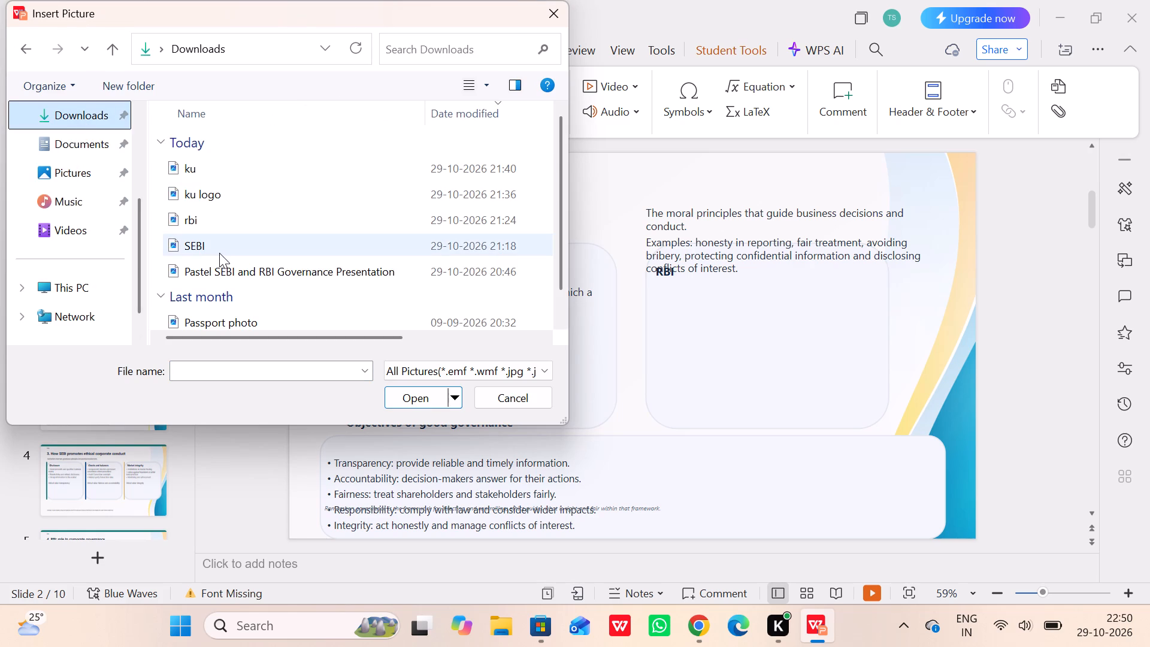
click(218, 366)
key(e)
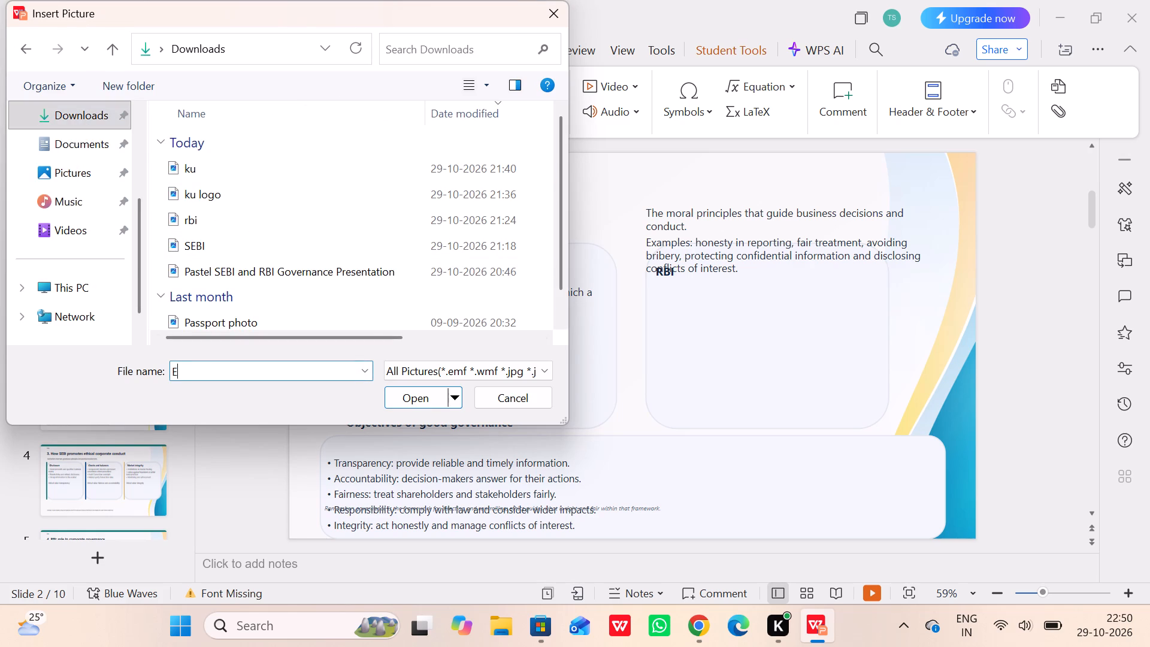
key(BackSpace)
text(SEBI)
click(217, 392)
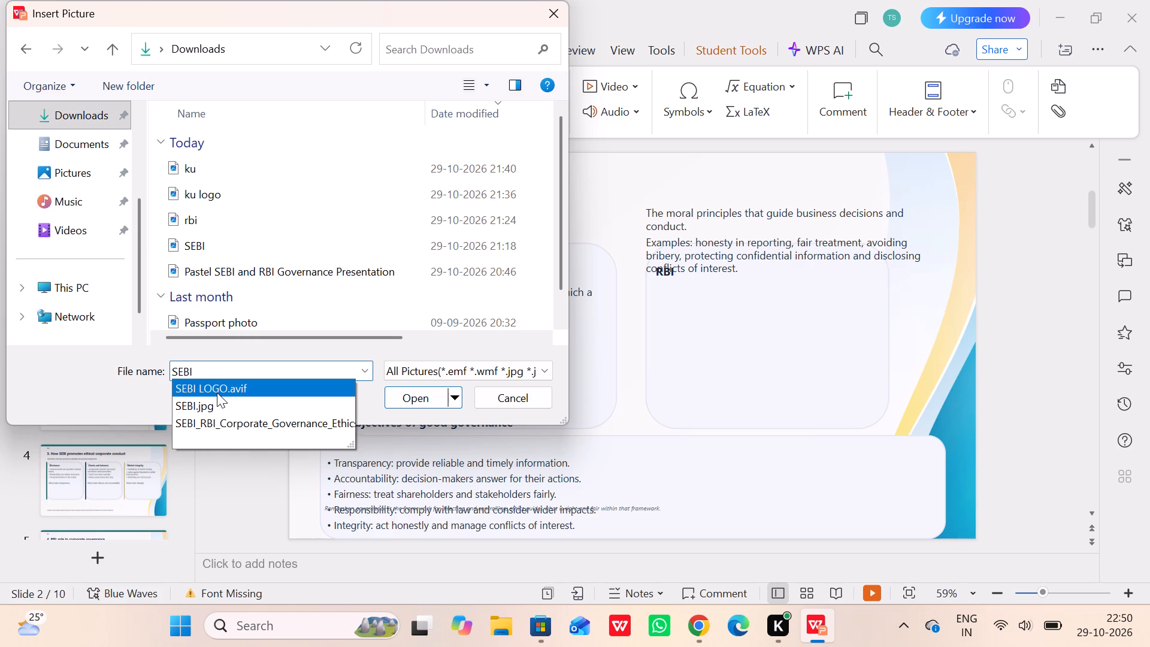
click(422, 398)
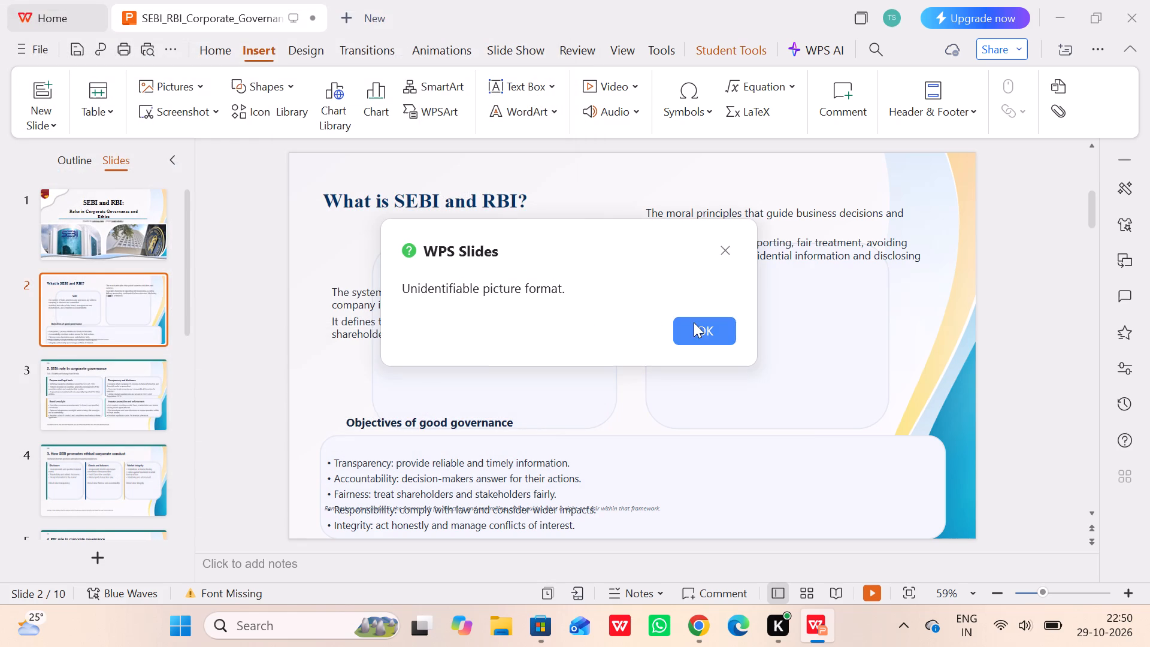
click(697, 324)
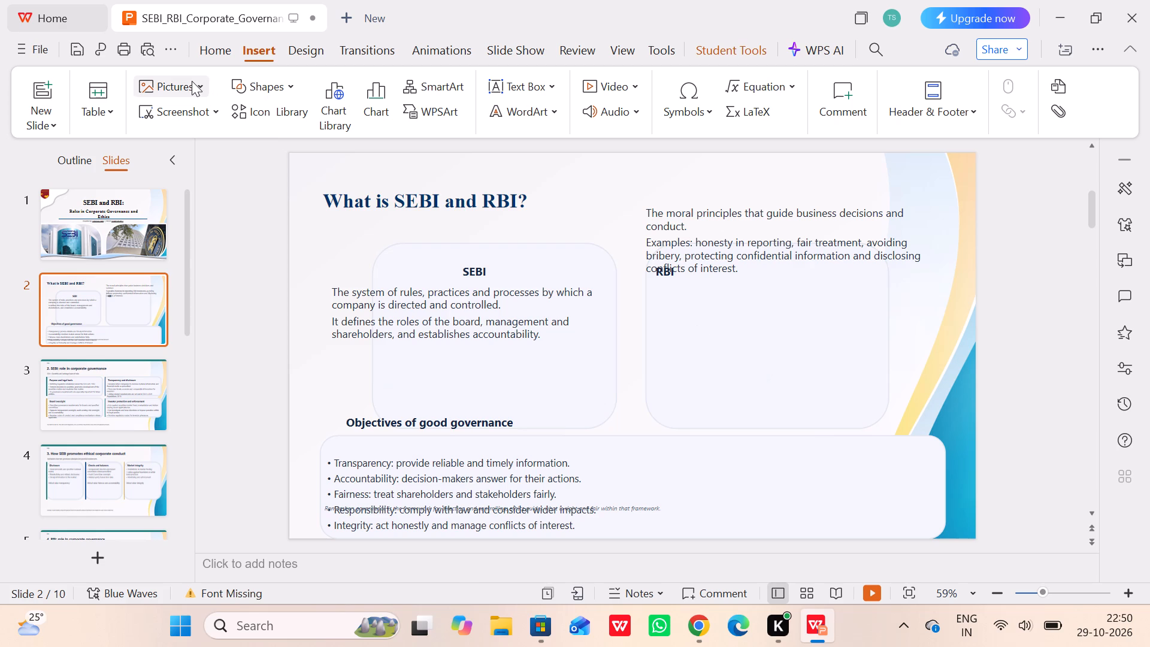
Look for the saved SEBI logo to insert on slide 2, checking the Desktop, Documents, Downloads and This PC locations.
click(192, 81)
click(252, 126)
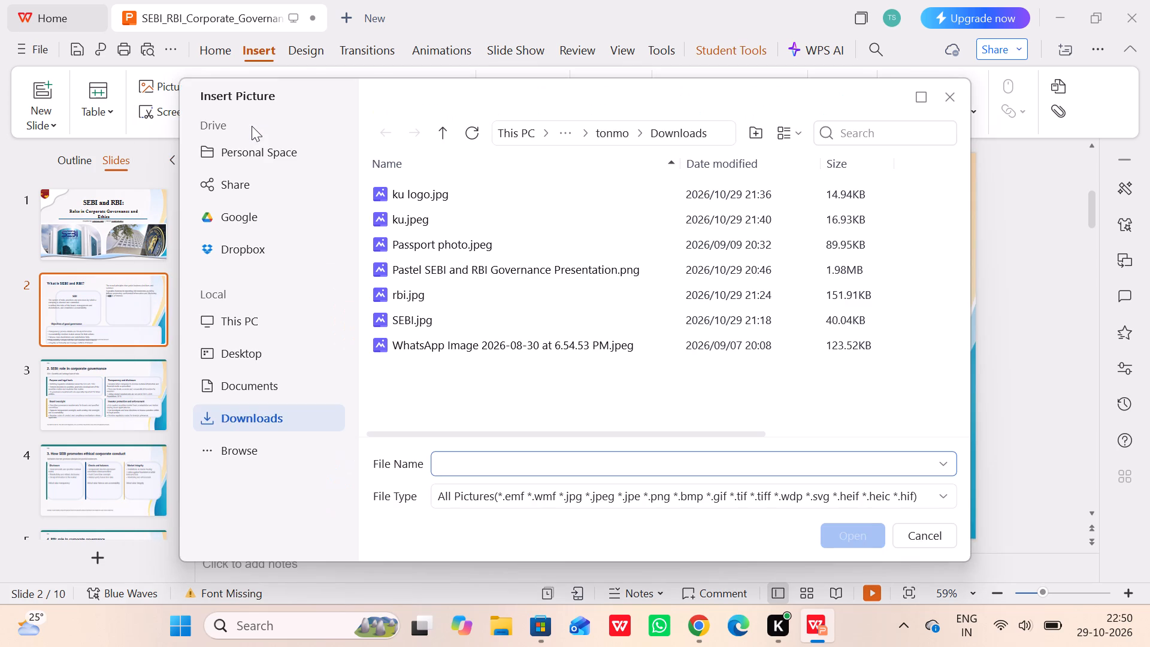
click(258, 347)
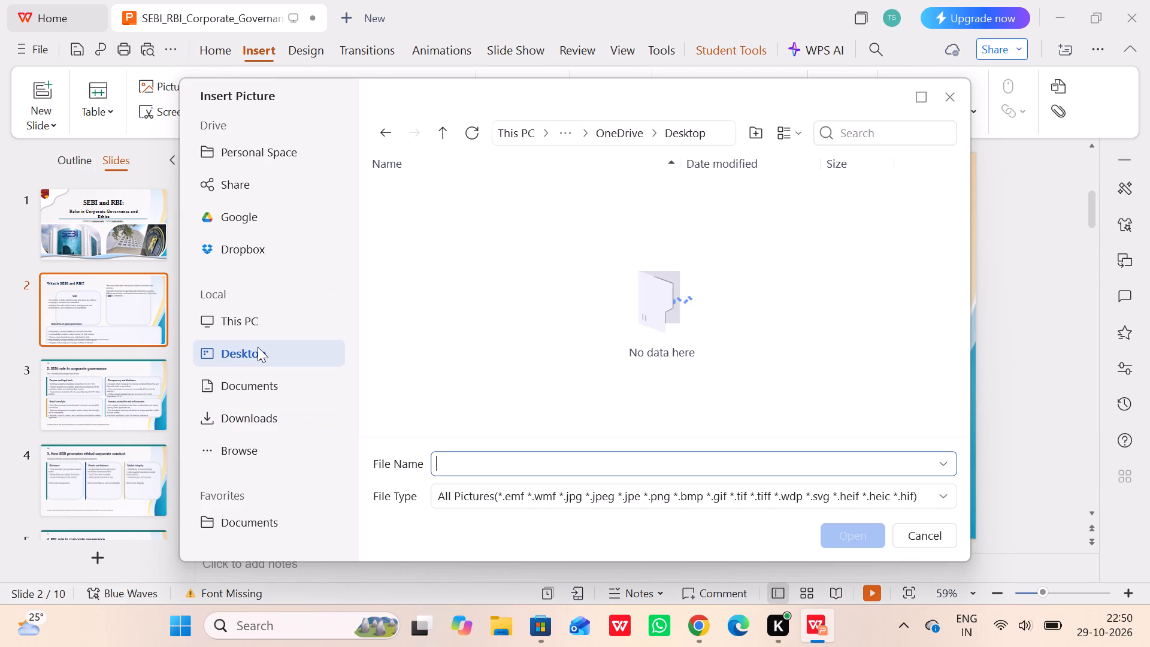
click(265, 380)
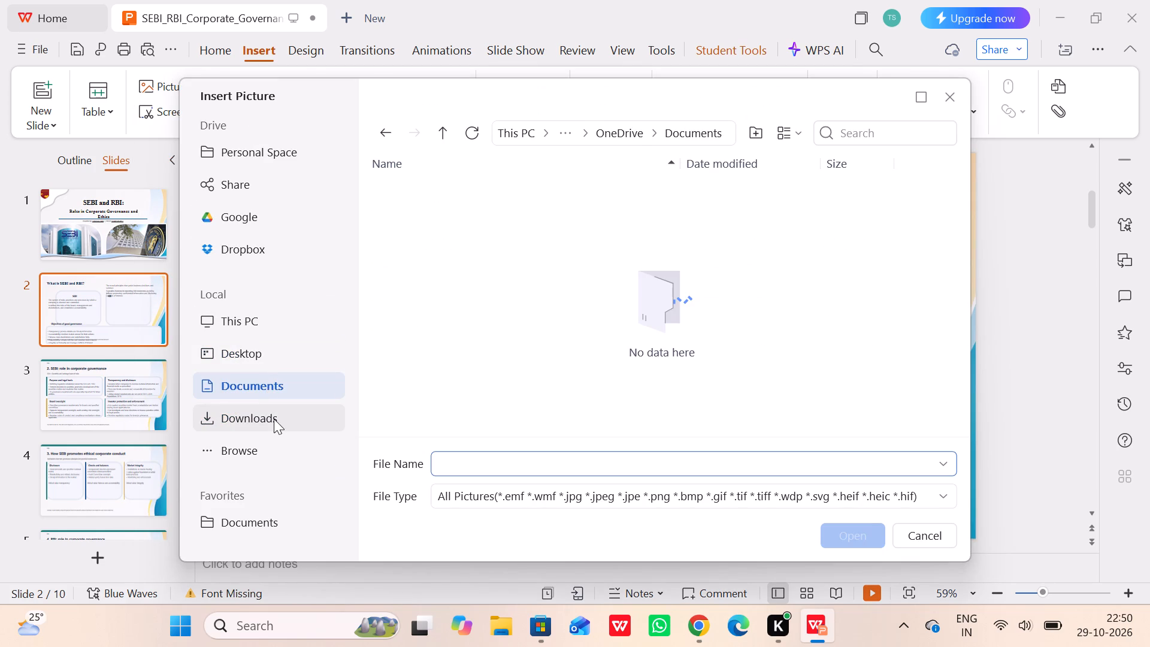
click(274, 419)
click(266, 329)
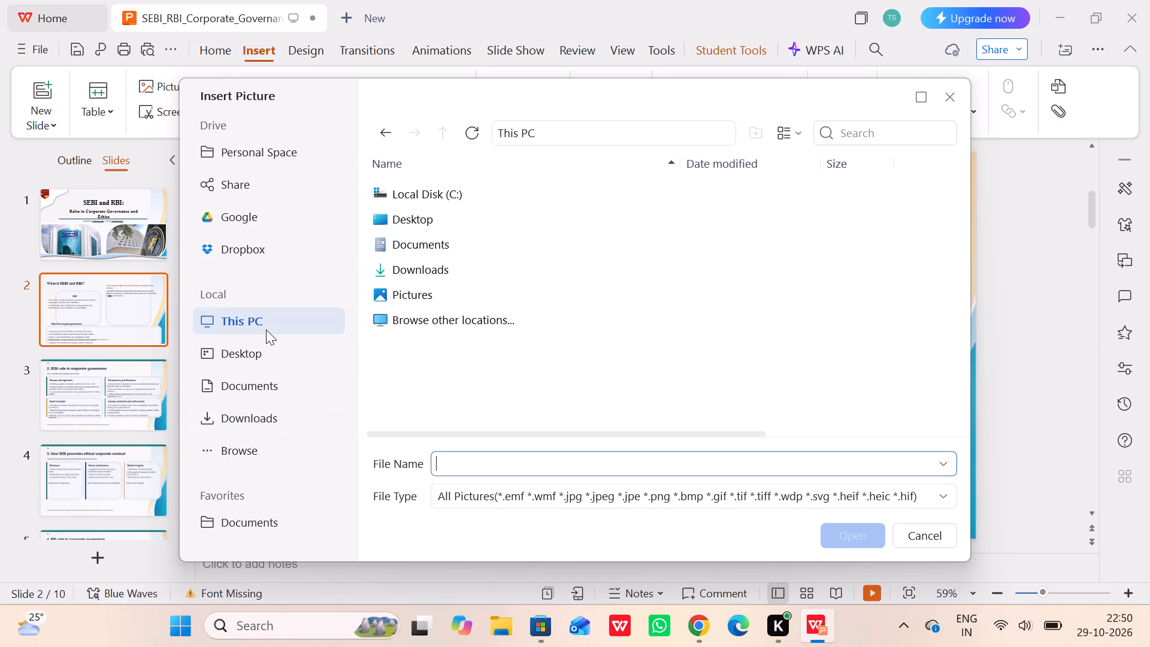
click(281, 416)
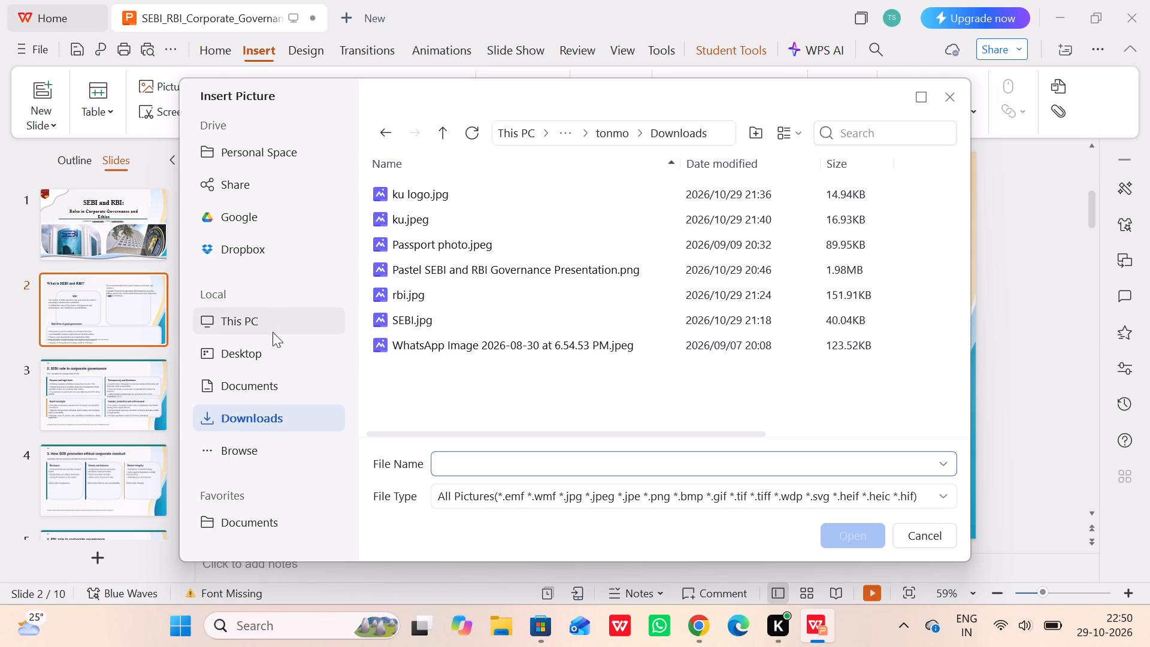
click(272, 315)
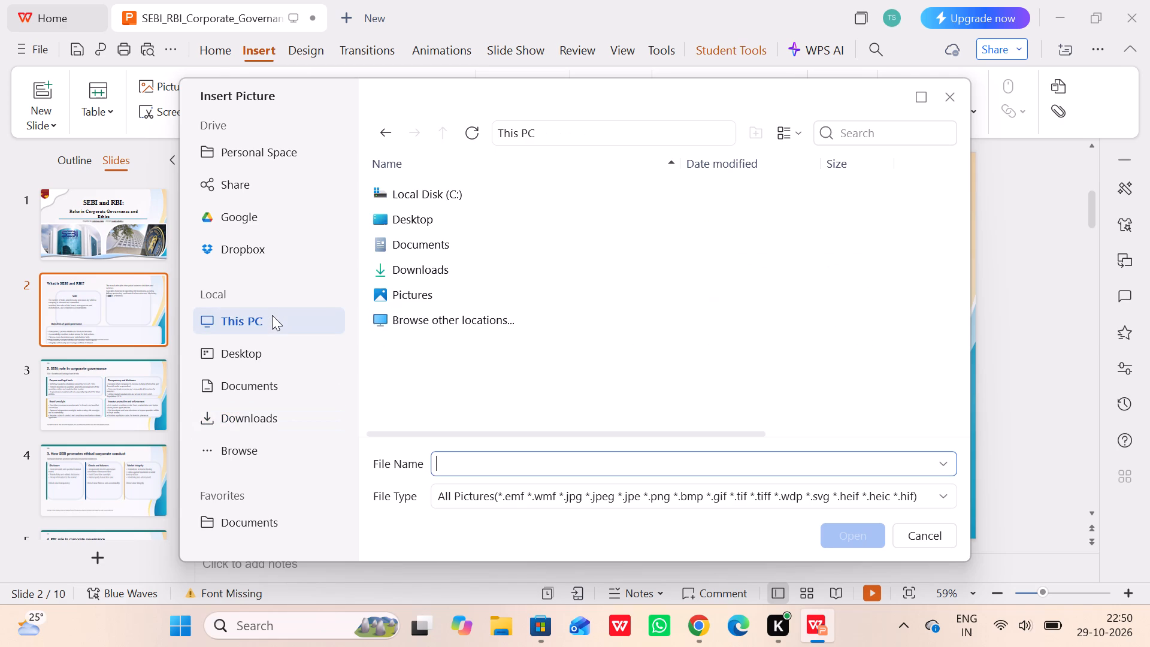
click(455, 288)
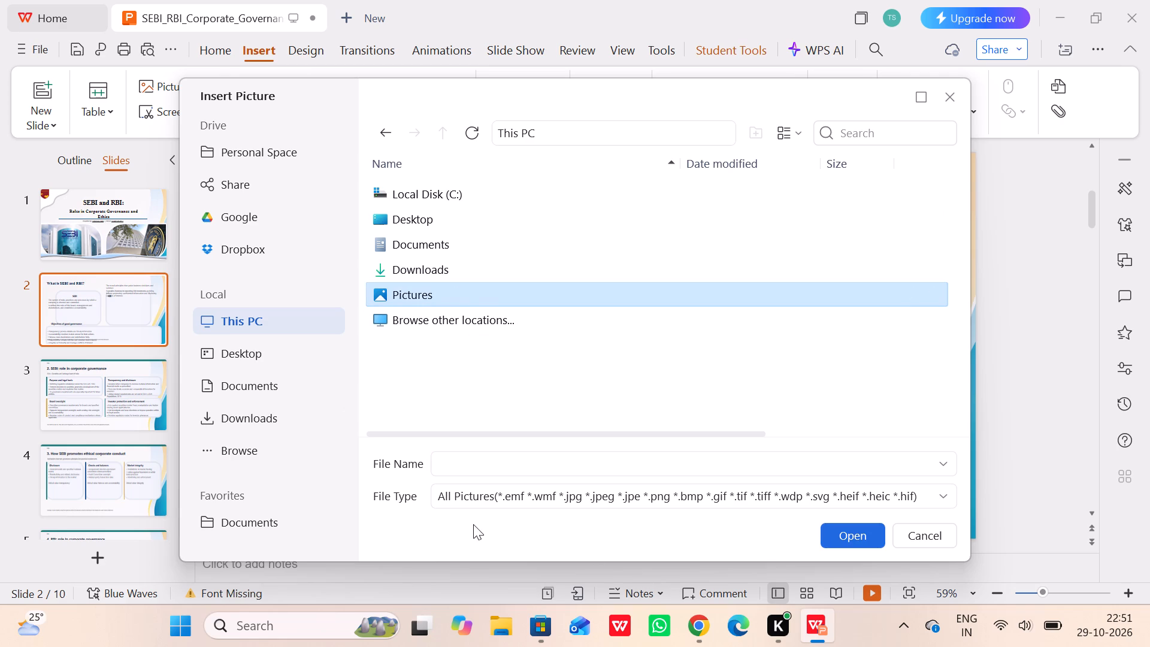
Switch to Chrome, return to the SEBI LOGO results and re-save the Current Affairs Adda image to Downloads as "SEBI LOGO", replacing the existing file.
click(695, 631)
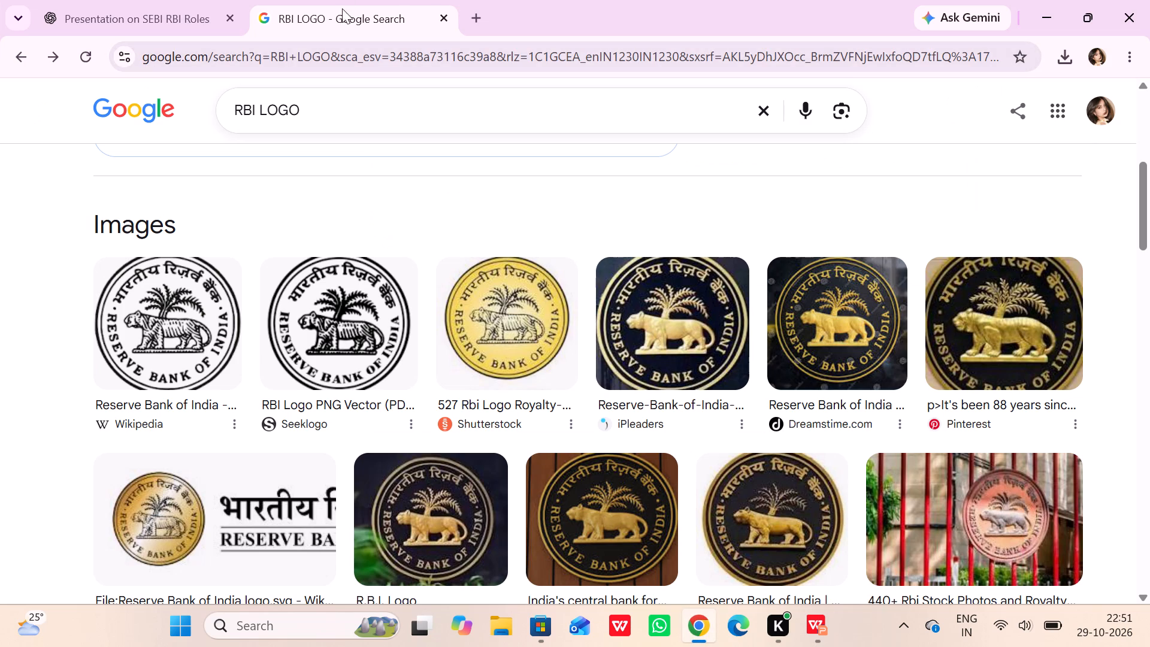
click(13, 56)
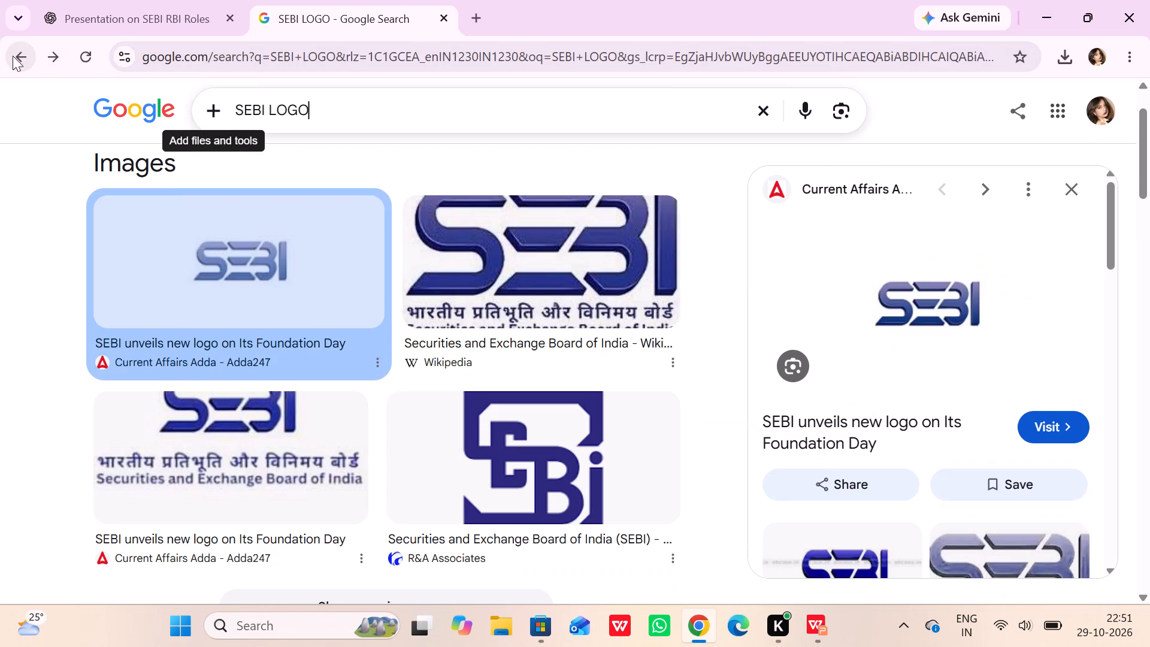
right_click(998, 286)
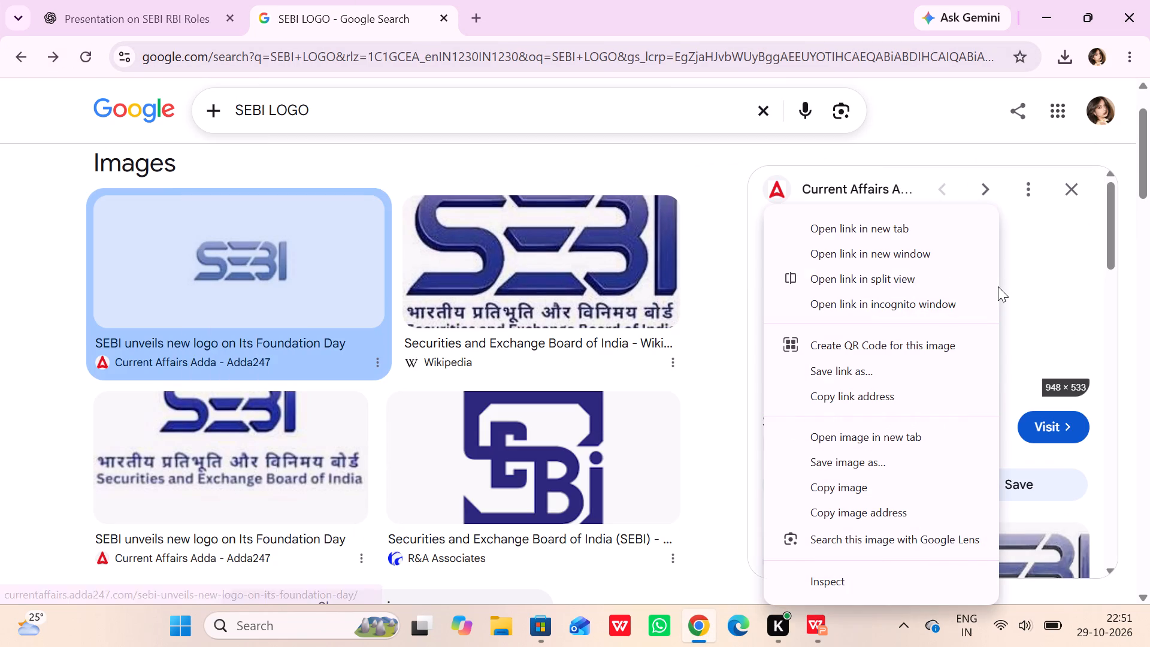
click(859, 453)
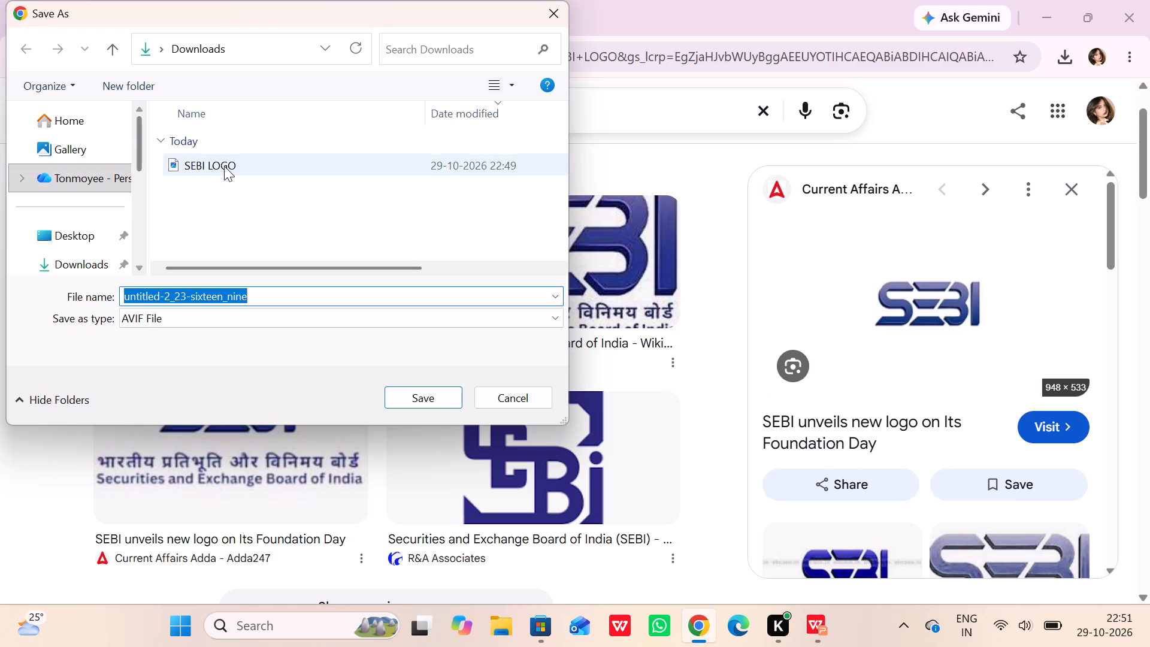
click(83, 252)
click(271, 294)
text(SE)
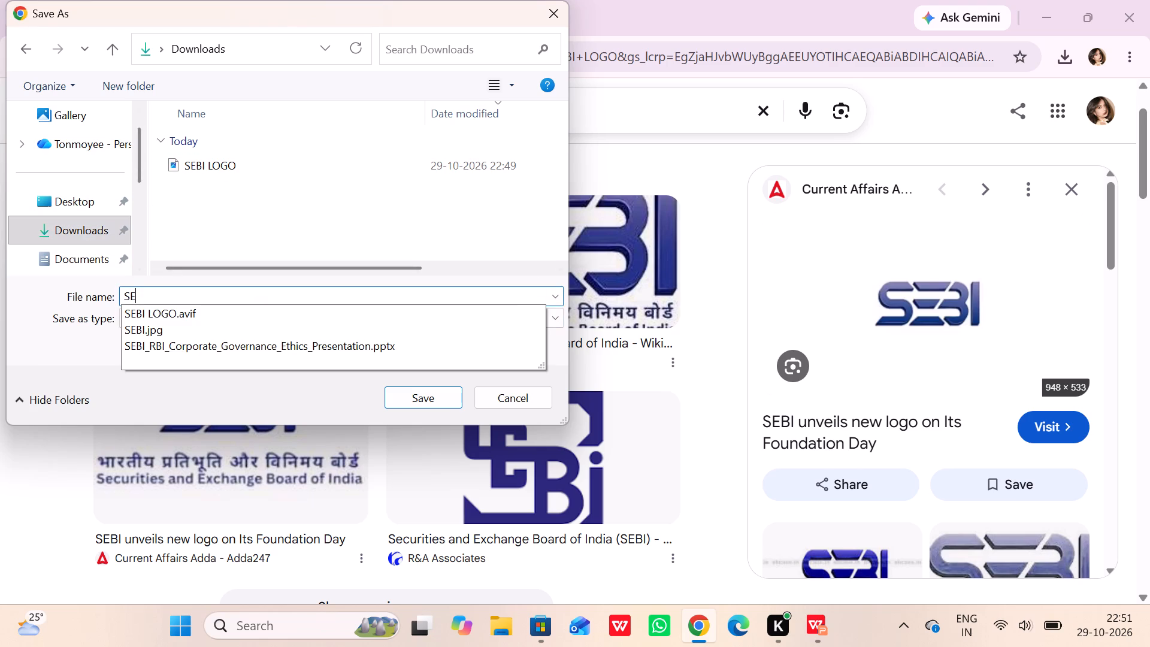
click(192, 309)
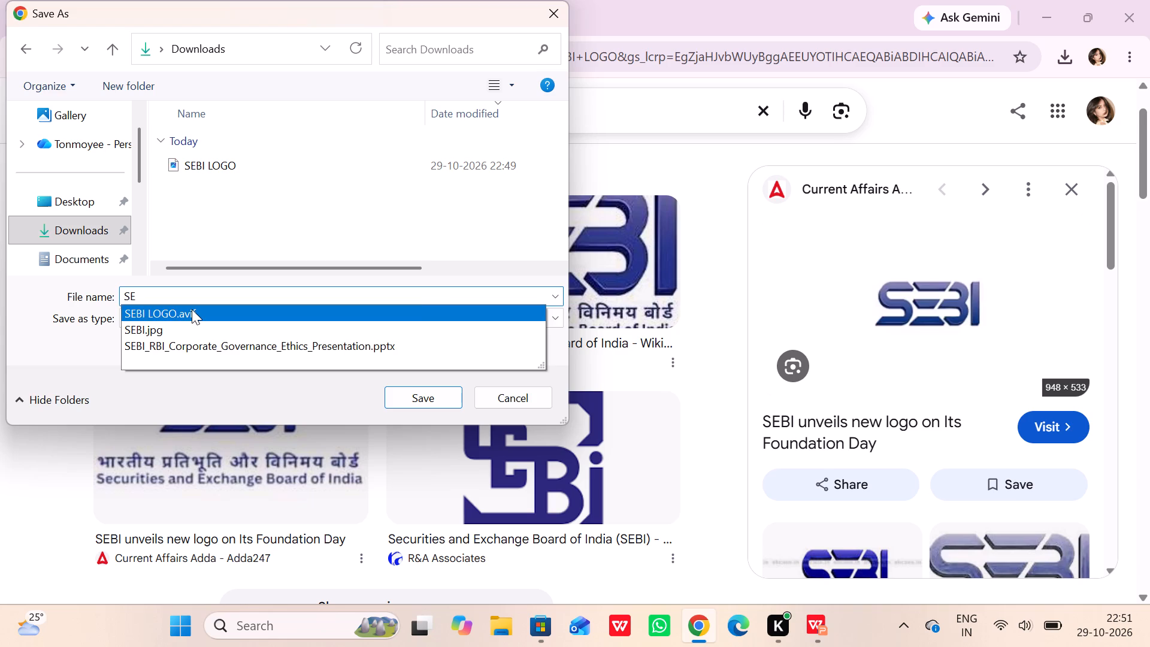
click(192, 309)
click(224, 294)
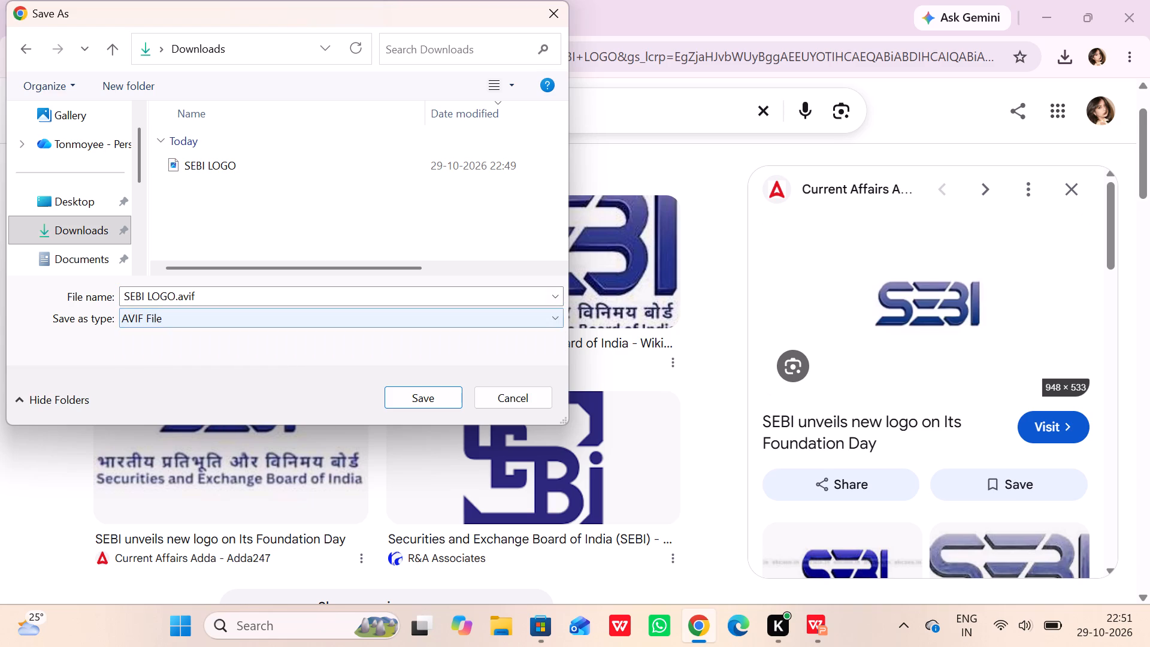
click(224, 294)
click(224, 294)
click(224, 294)
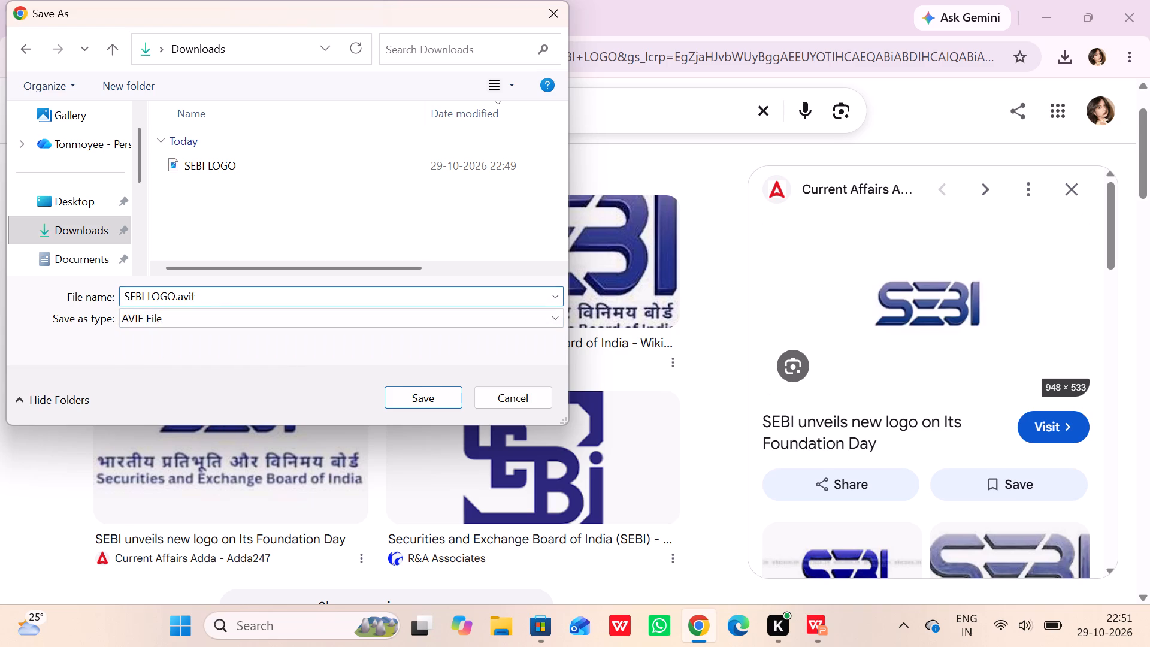
click(224, 294)
key(BackSpace)
key(BackSpace)
key(BackSpace)
key(BackSpace)
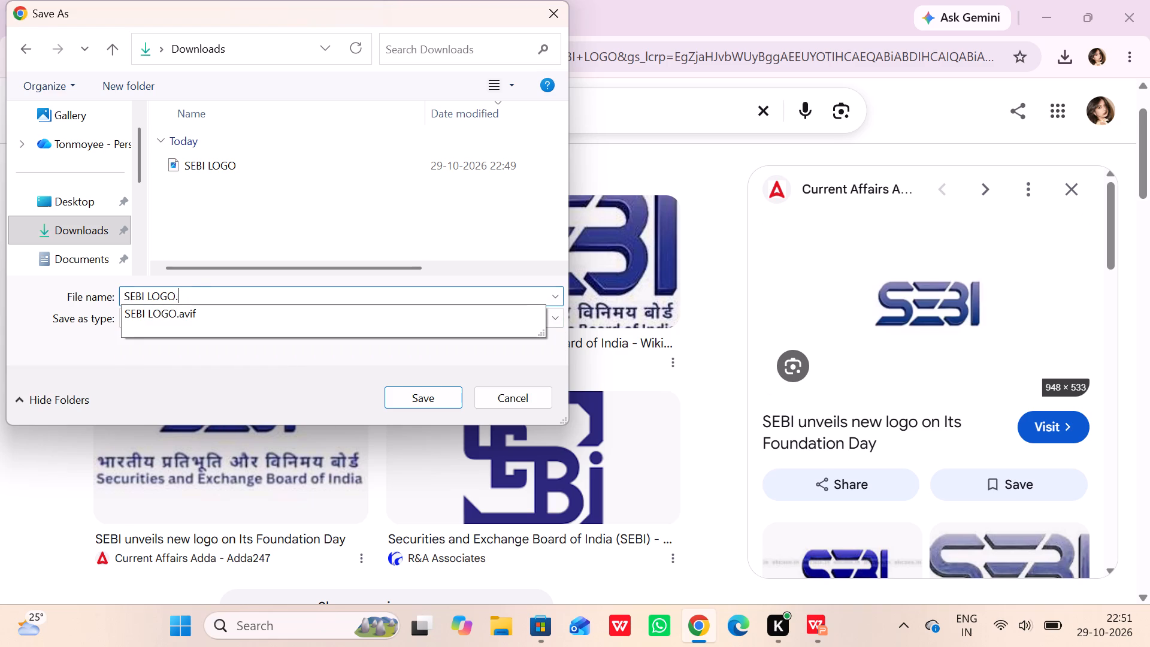
key(BackSpace)
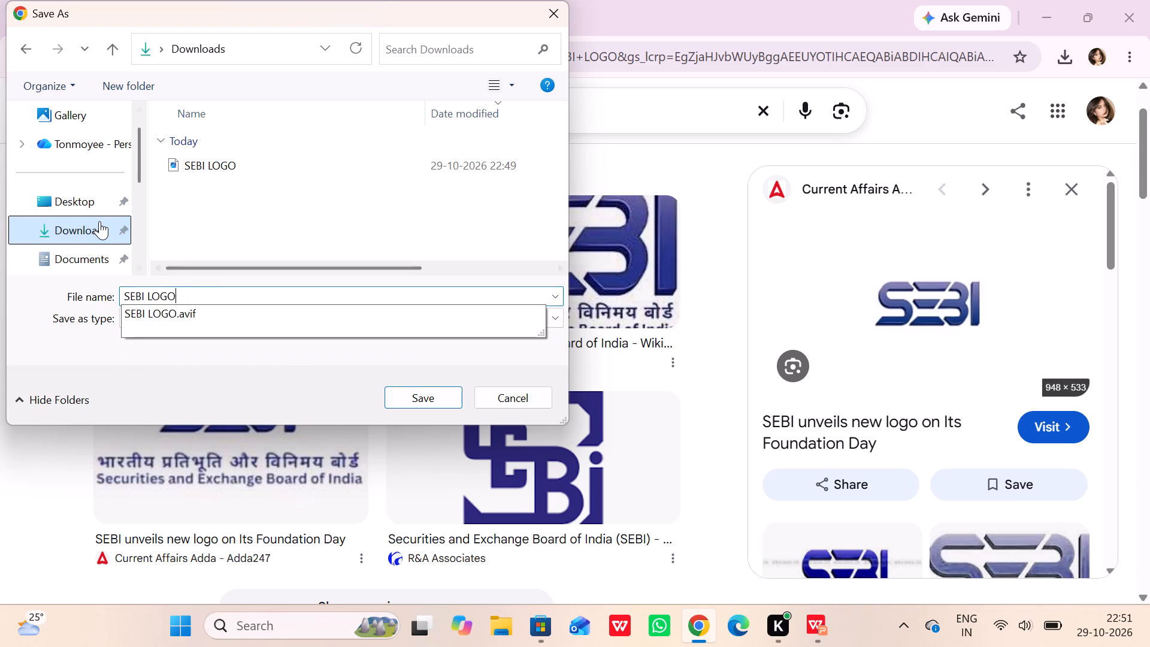
click(99, 221)
click(438, 400)
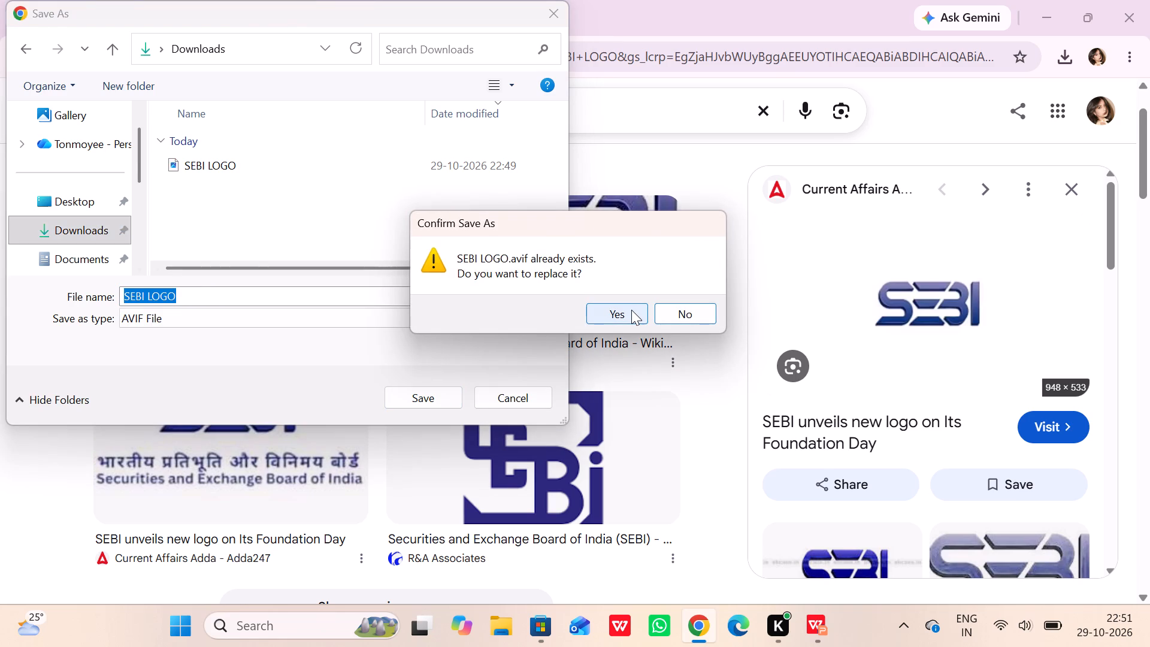
click(631, 310)
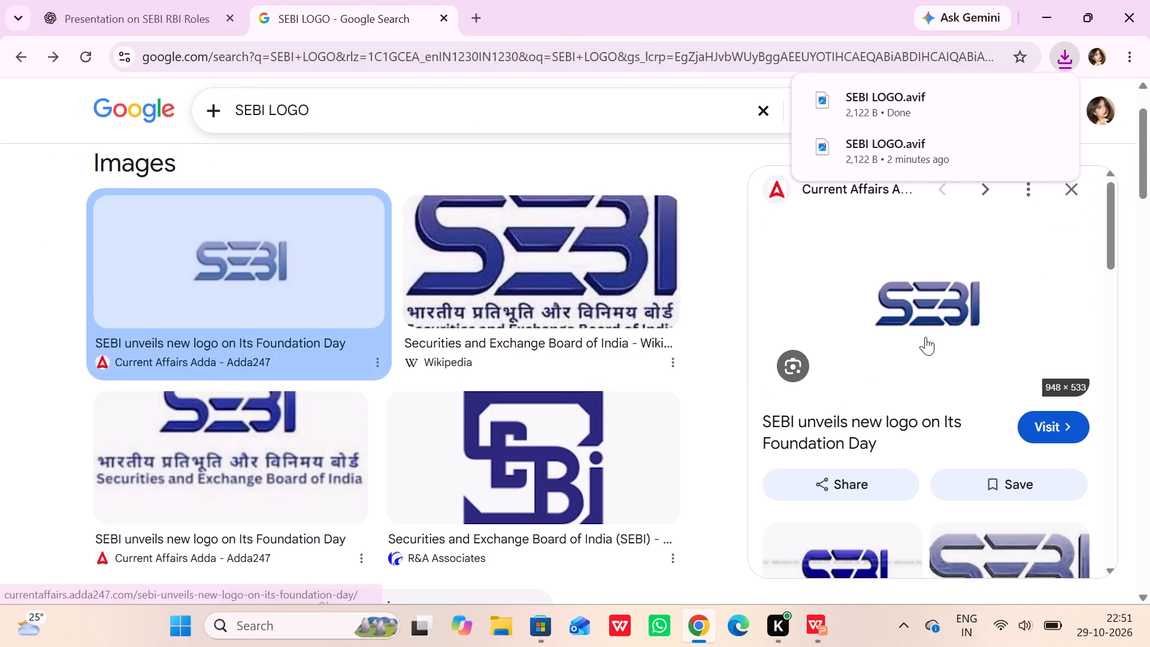
Switch to WPS Office and look for the logo picture in Downloads, Documents and This PC, then browse other locations.
click(806, 623)
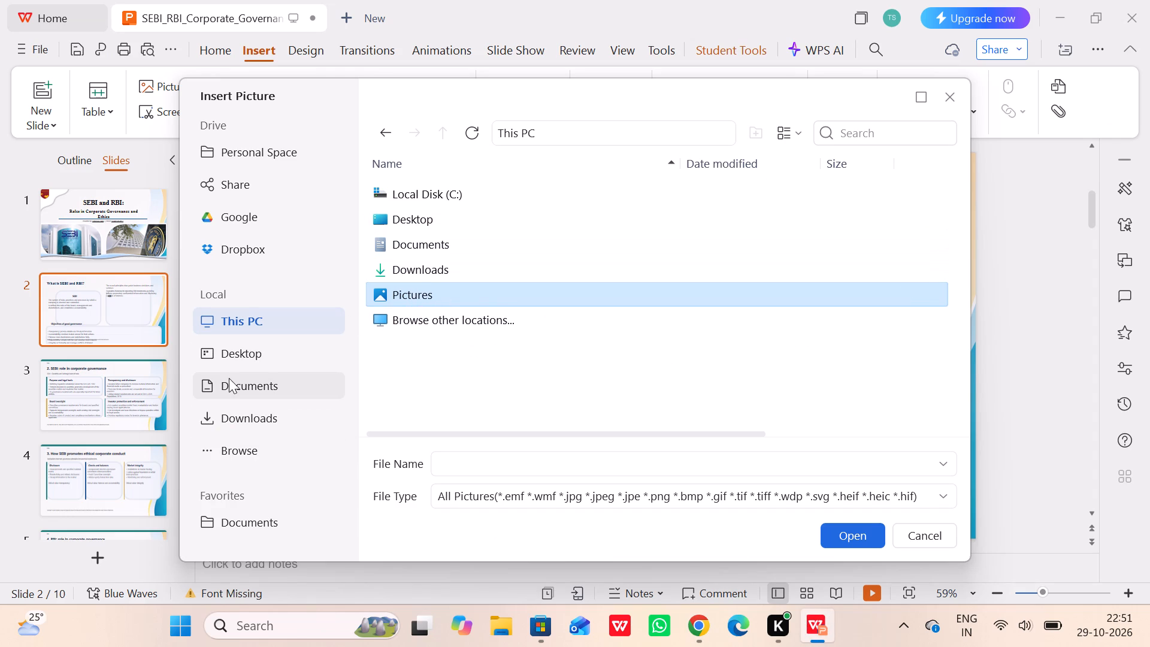
drag(234, 403, 235, 414)
click(235, 414)
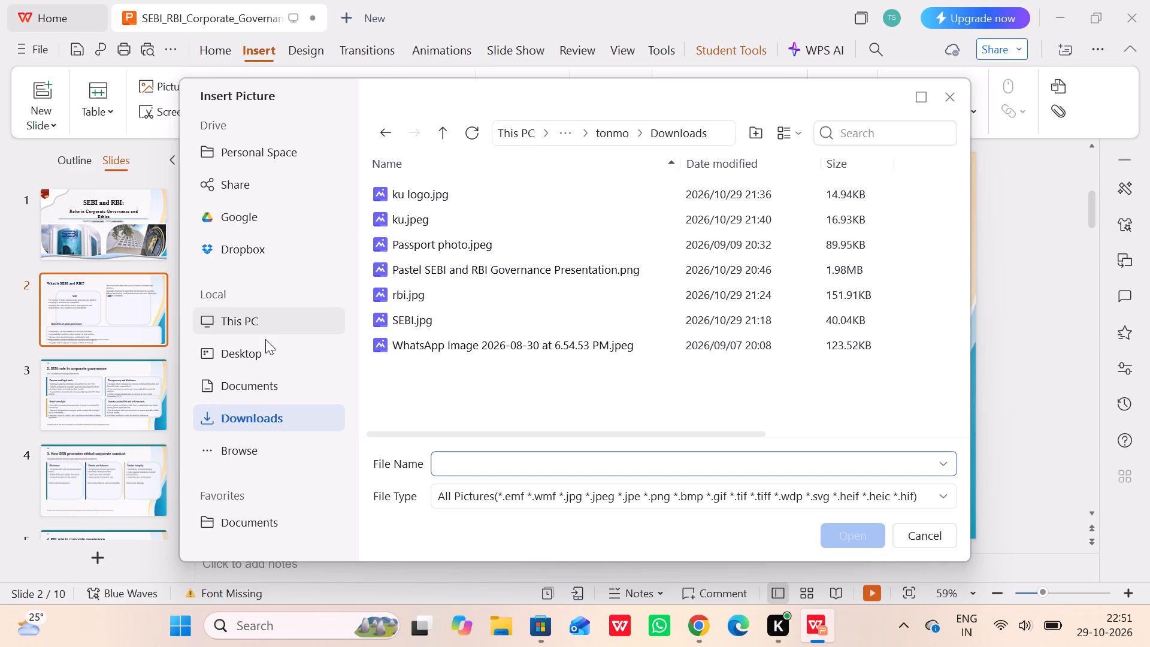
click(260, 374)
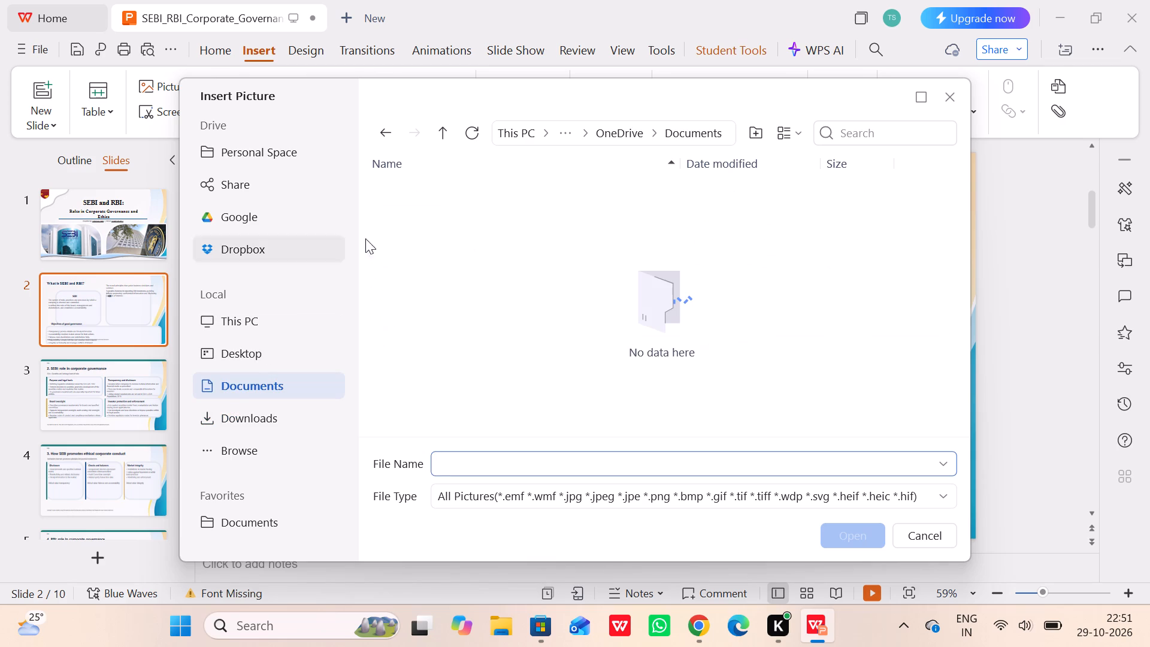
click(249, 328)
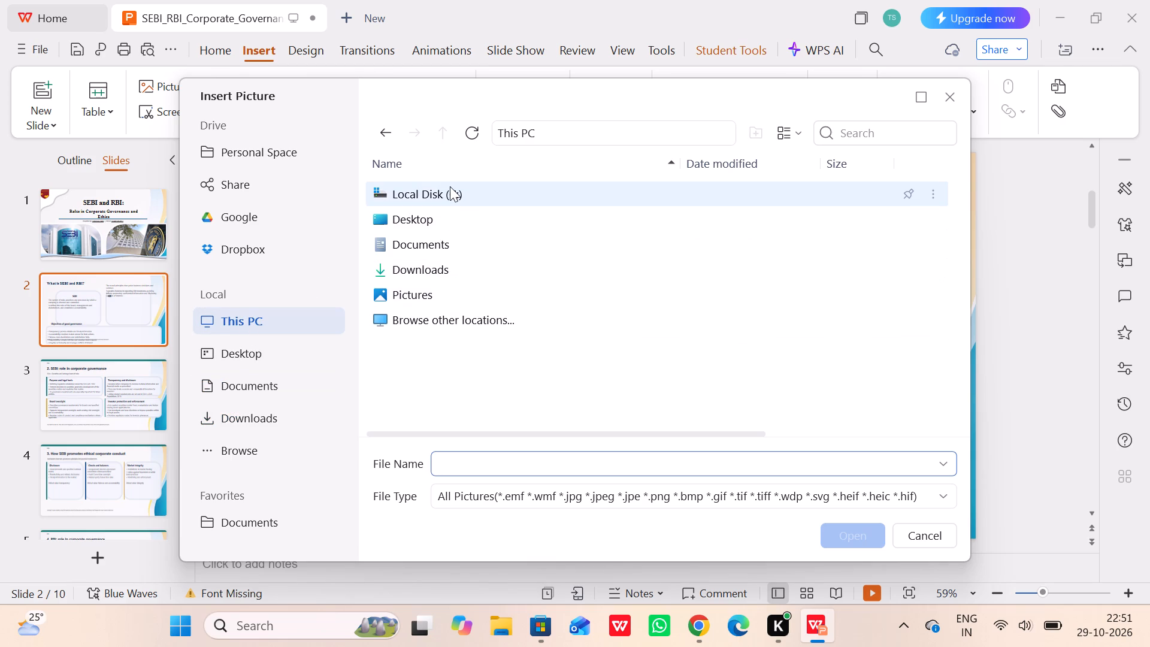
click(450, 186)
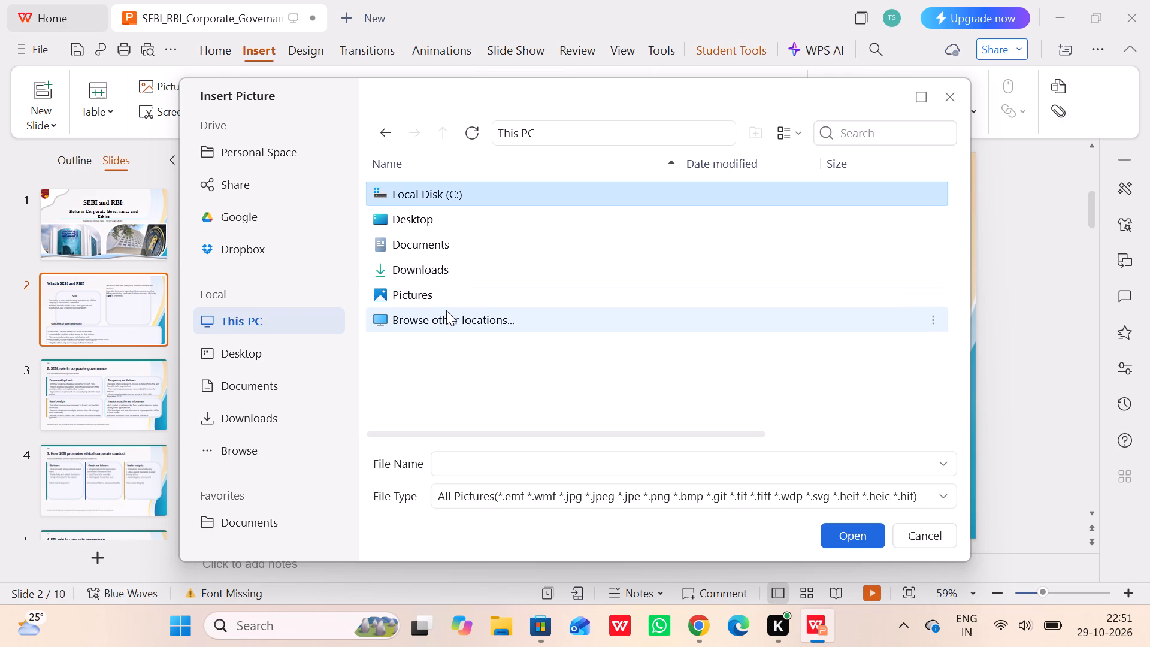
double_click(446, 310)
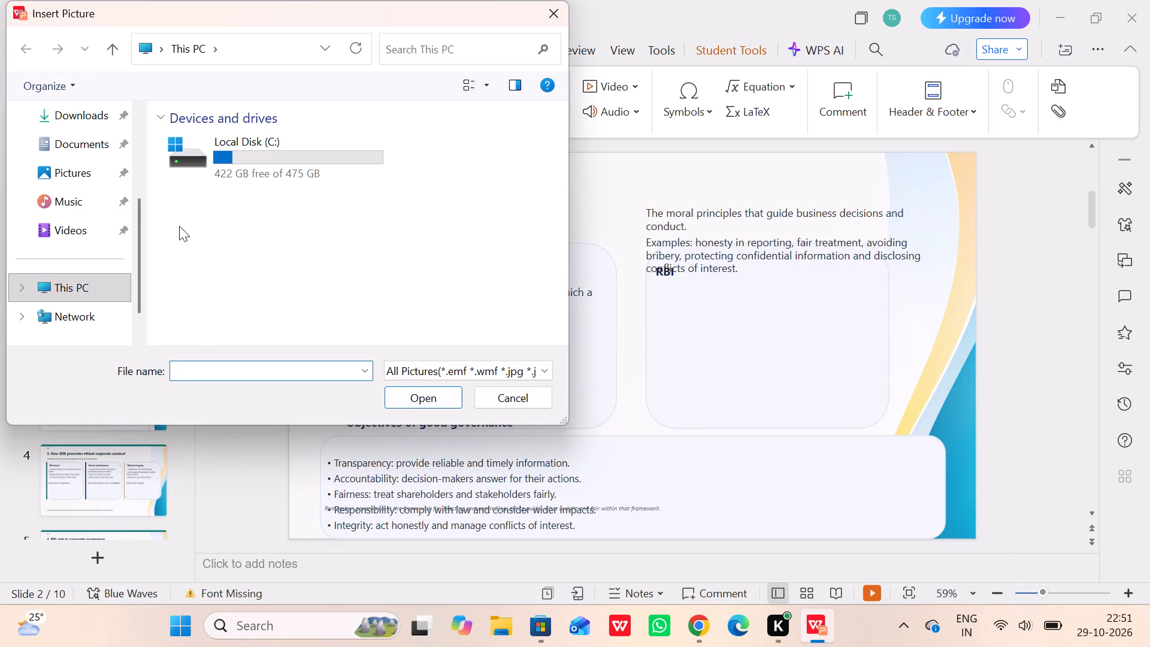
Check the personal OneDrive folder, its Pictures folder and the recent files in Home for the SEBI logo picture.
scroll(87, 188, up, 2)
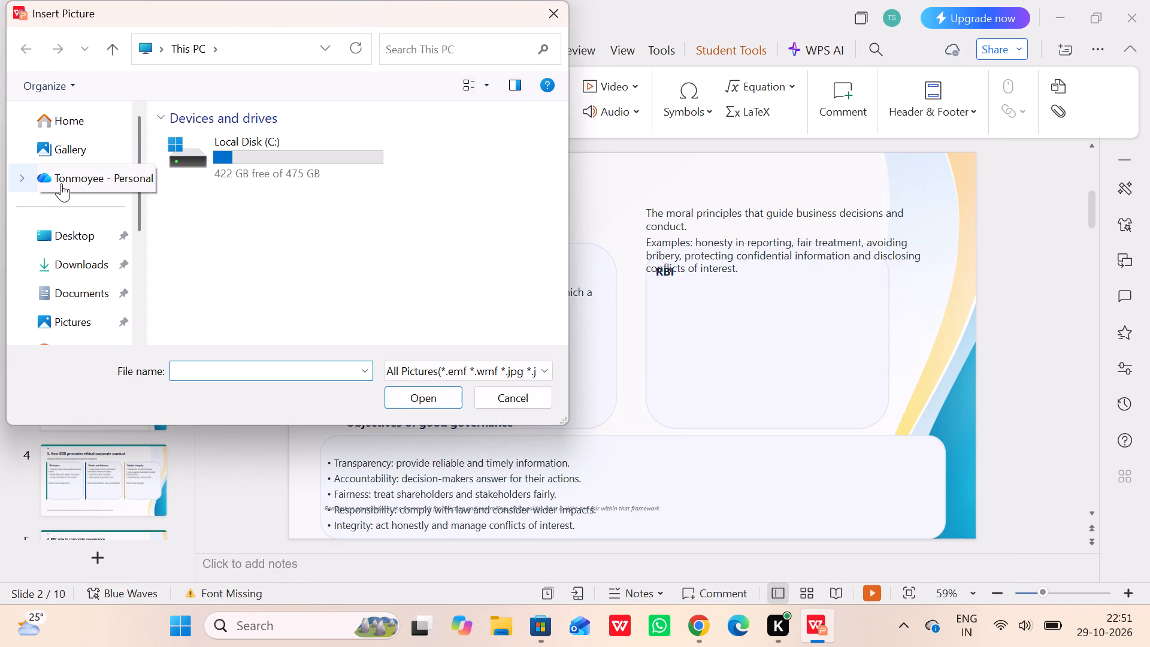
click(62, 183)
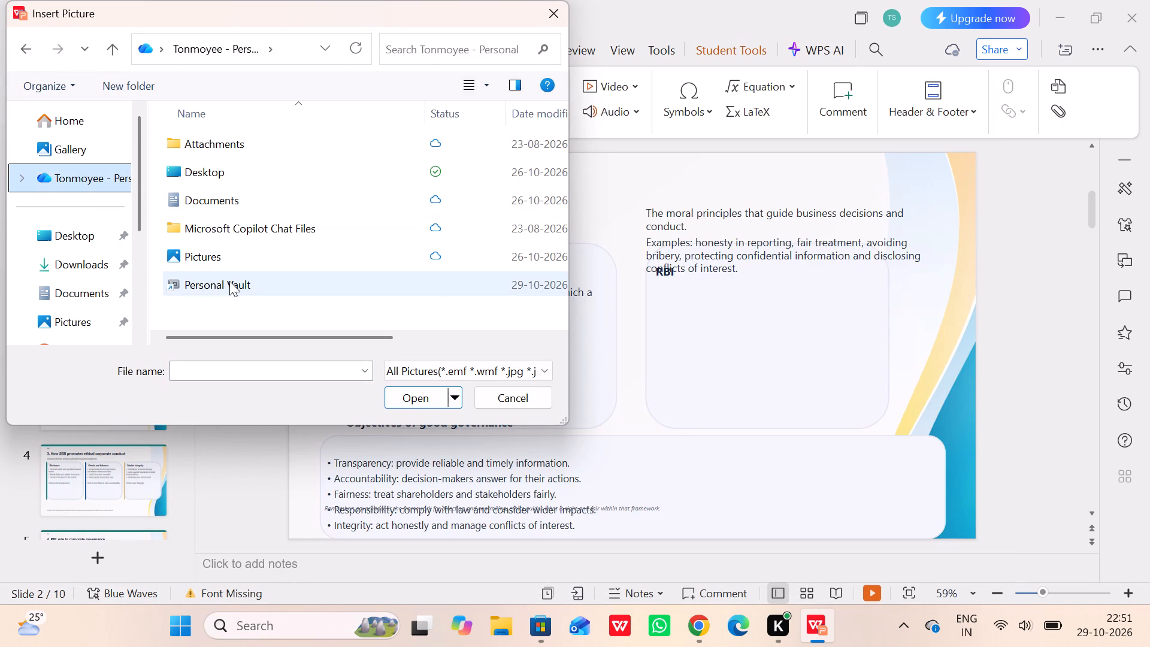
click(286, 285)
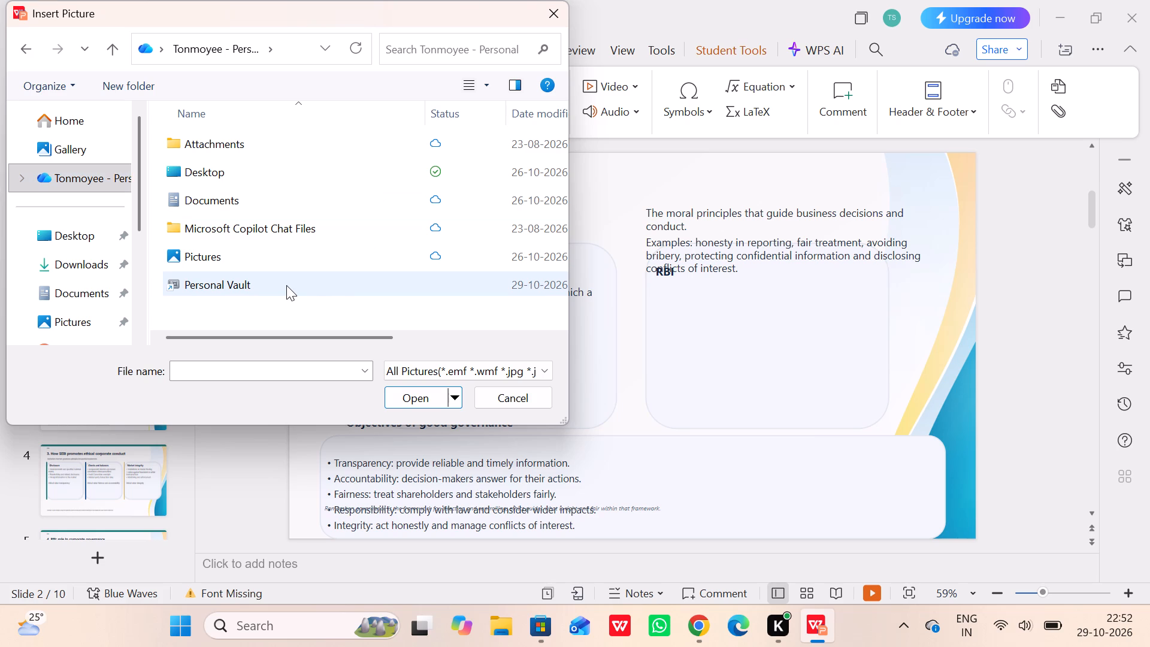
double_click(273, 249)
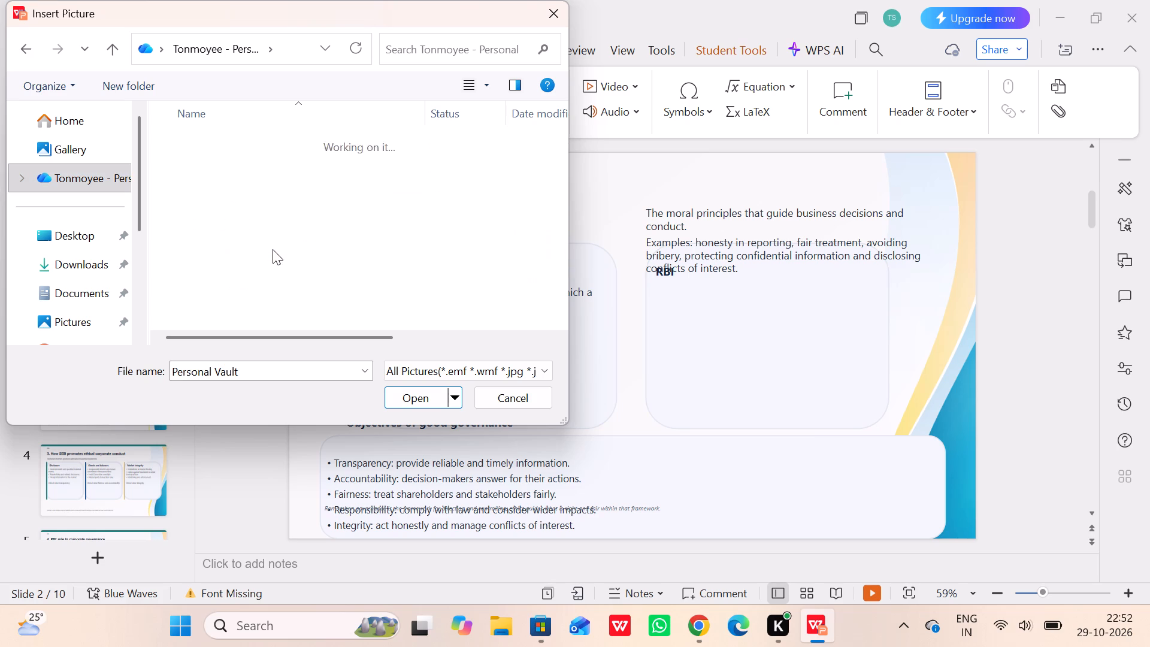
click(23, 46)
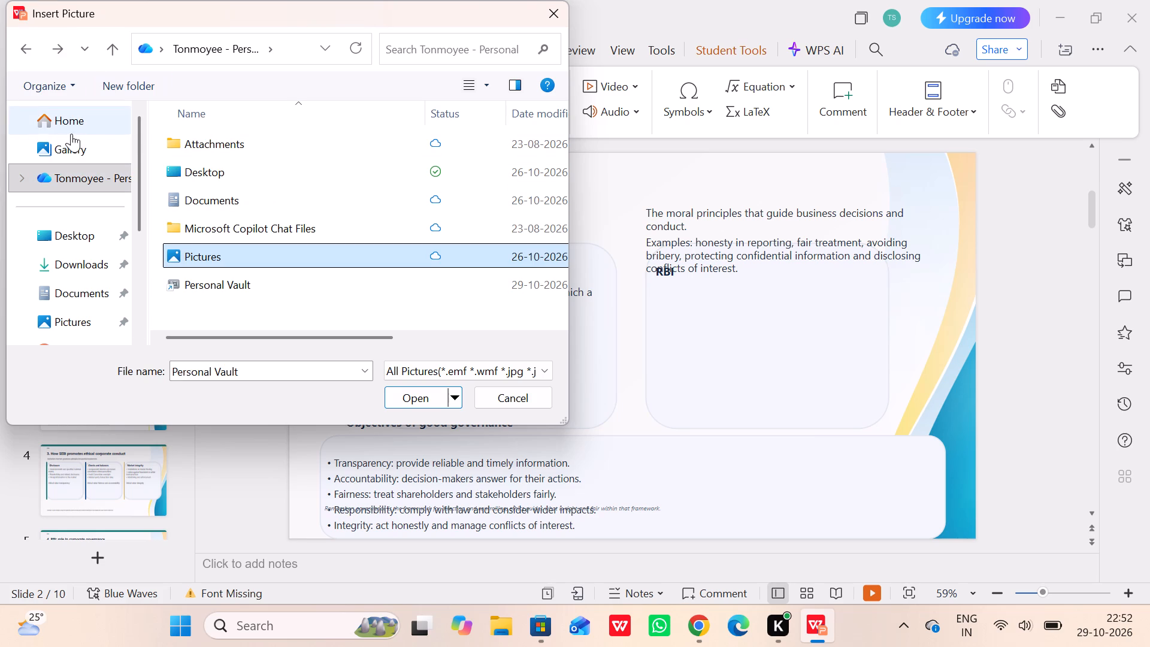
double_click(69, 120)
scroll(265, 254, down, 3)
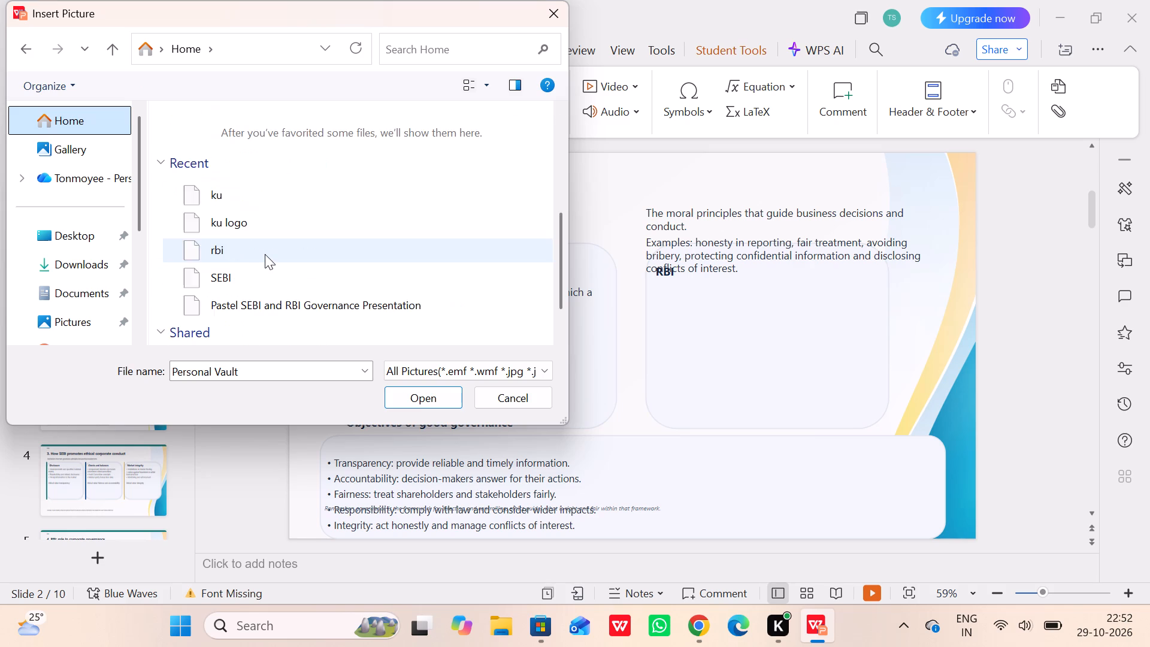
scroll(265, 254, down, 2)
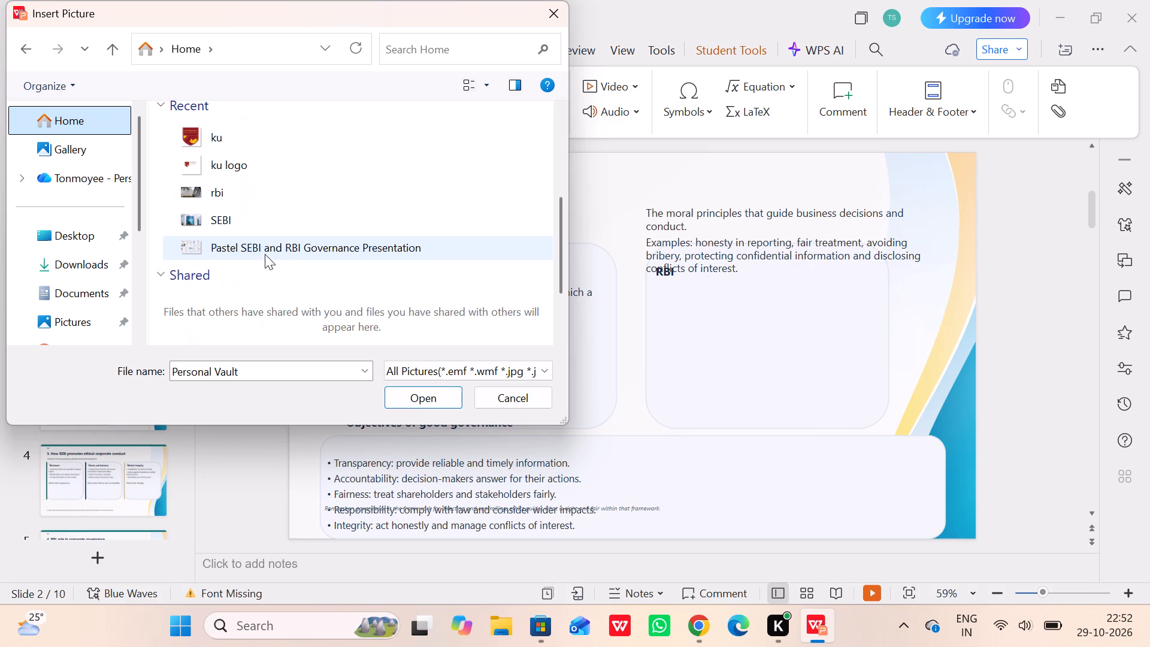
scroll(265, 254, down, 2)
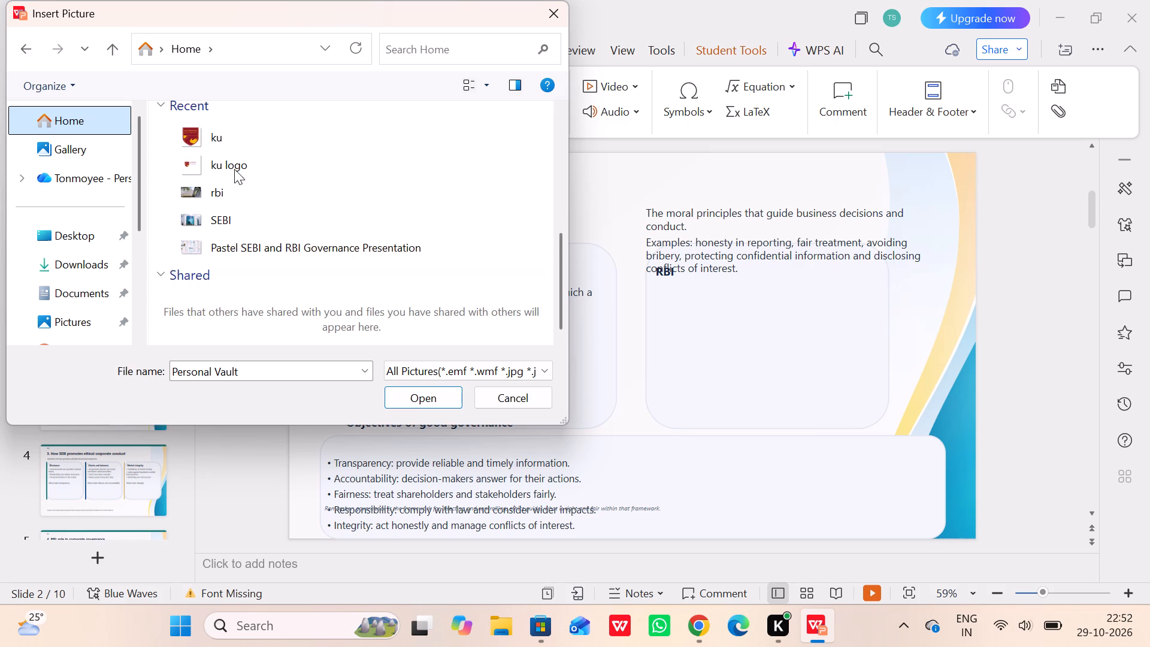
Search the Home location for "SEBI" to locate the logo picture.
drag(431, 37, 415, 44)
click(415, 44)
text(SEBI)
key(Return)
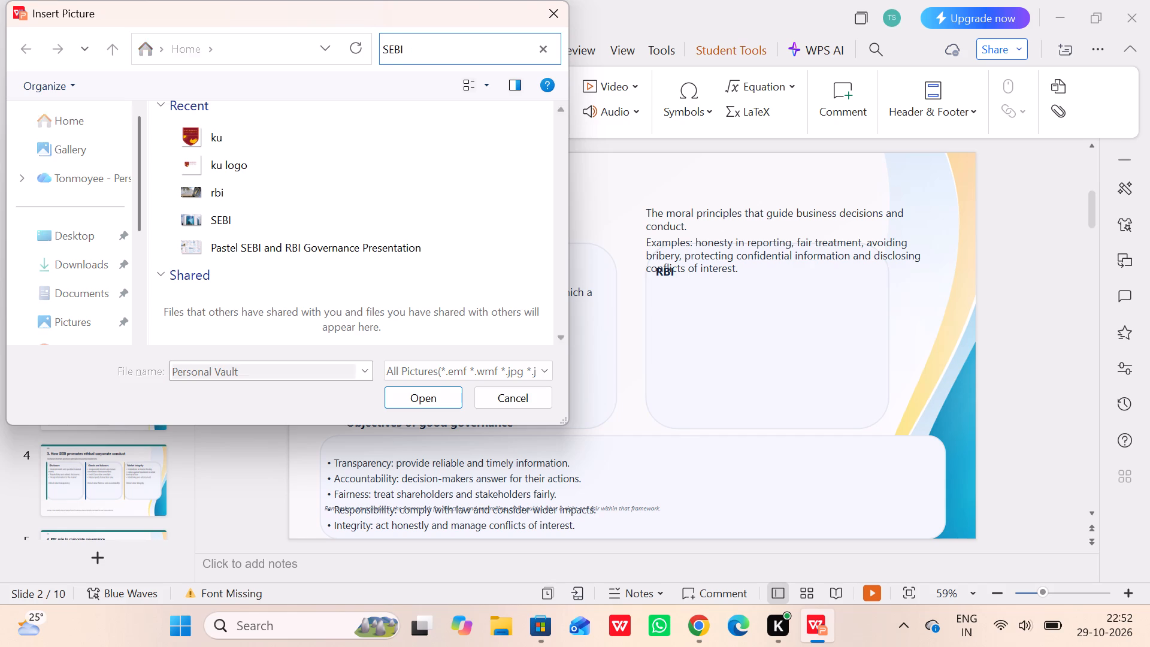
Look through the "SEBI" search results in Home for the saved SEBI logo picture.
scroll(289, 193, down, 2)
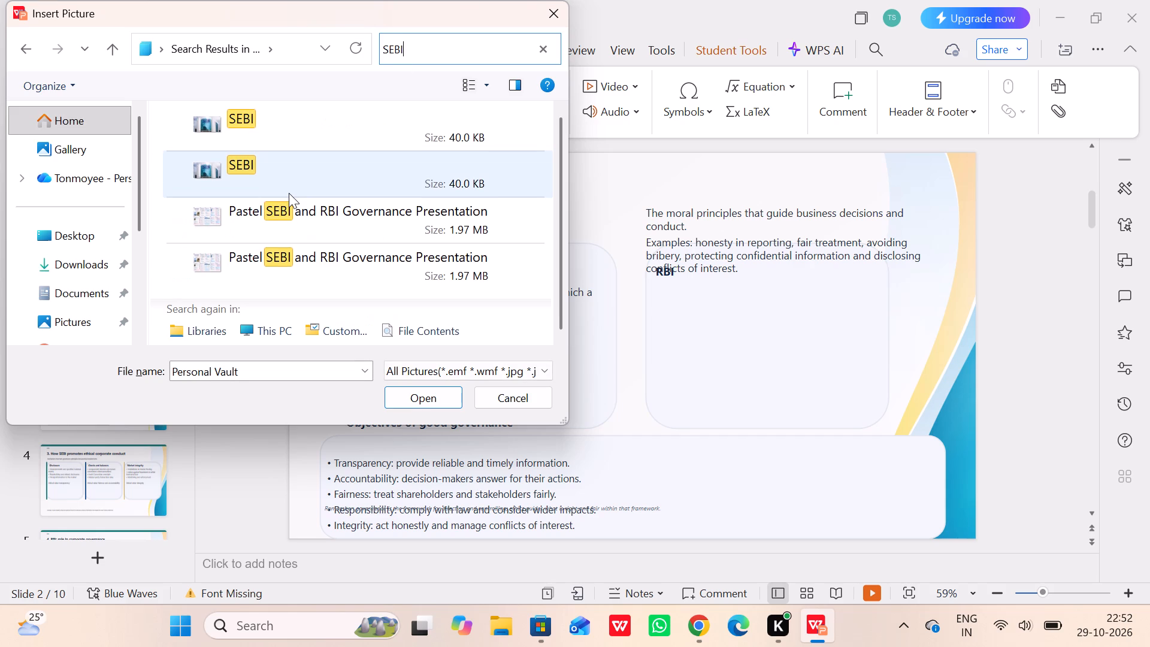
scroll(289, 193, down, 2)
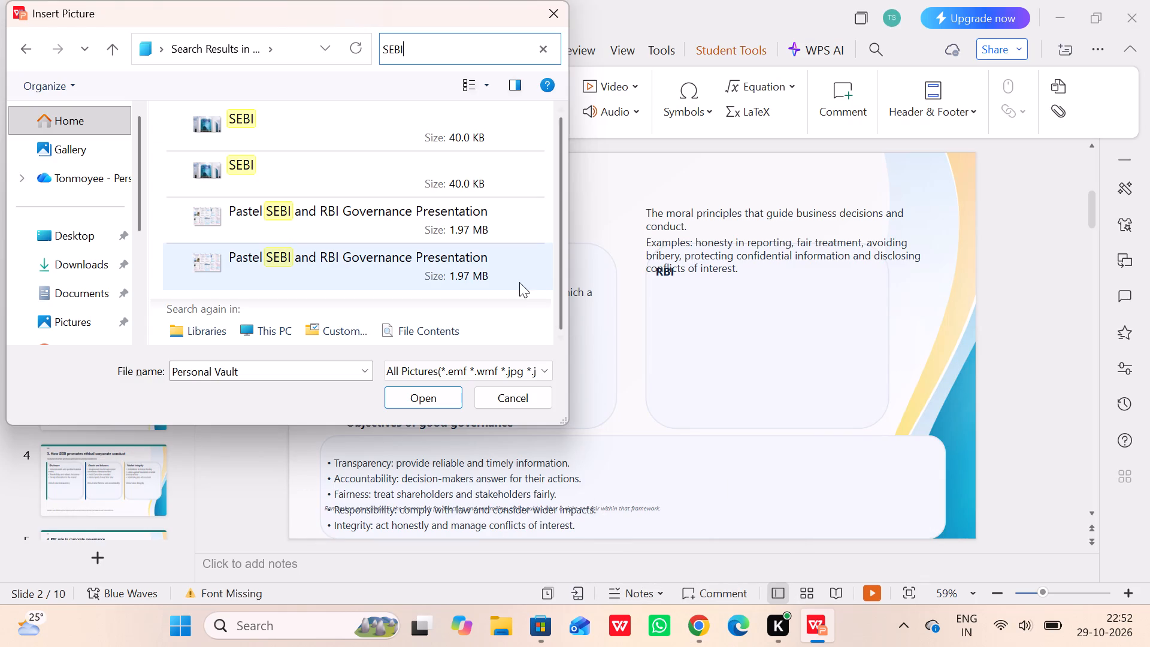
click(691, 628)
click(811, 633)
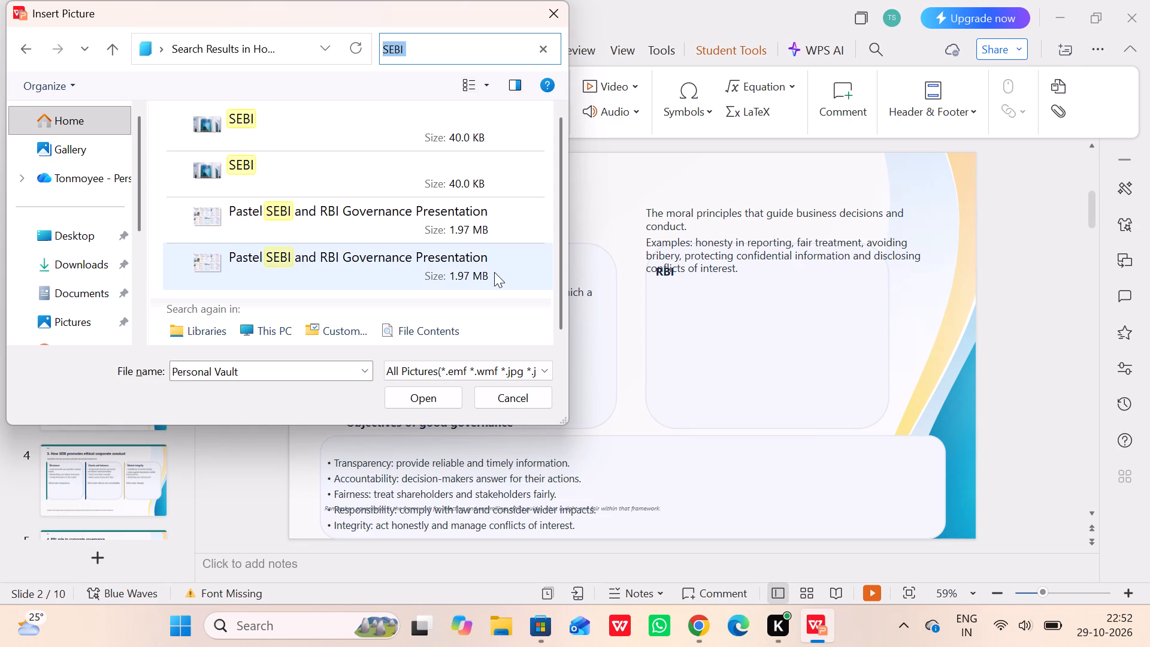
scroll(396, 235, down, 1)
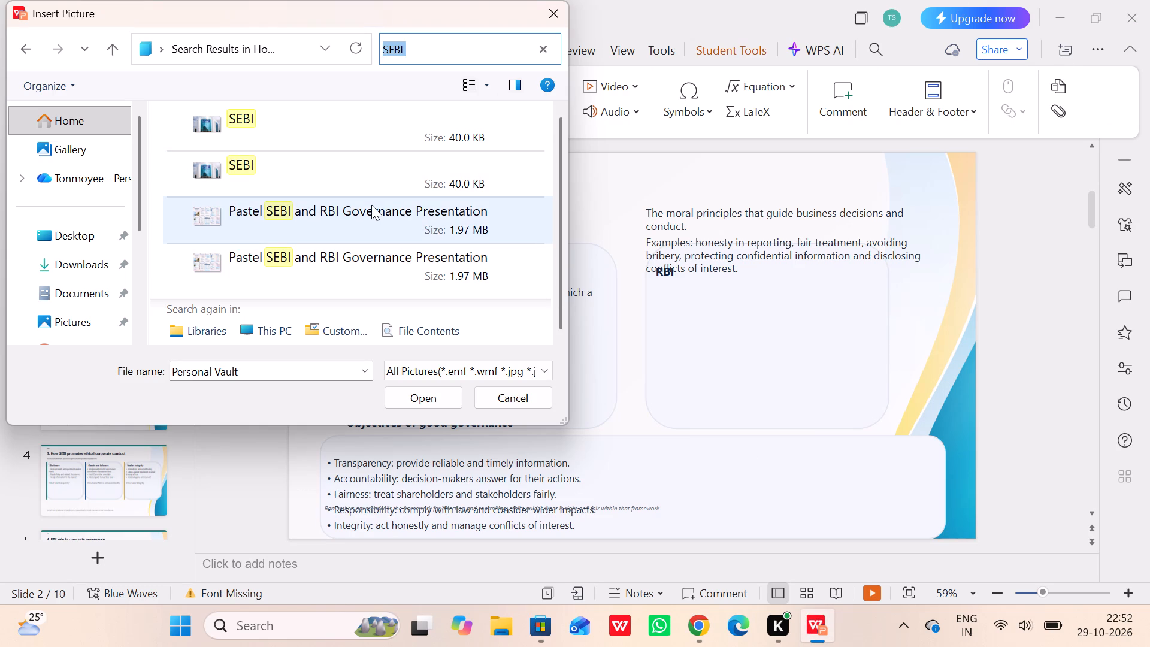
scroll(317, 237, down, 2)
Recheck Downloads, Documents and Home for the SEBI logo picture, and leave picture insertion without choosing a file.
click(113, 258)
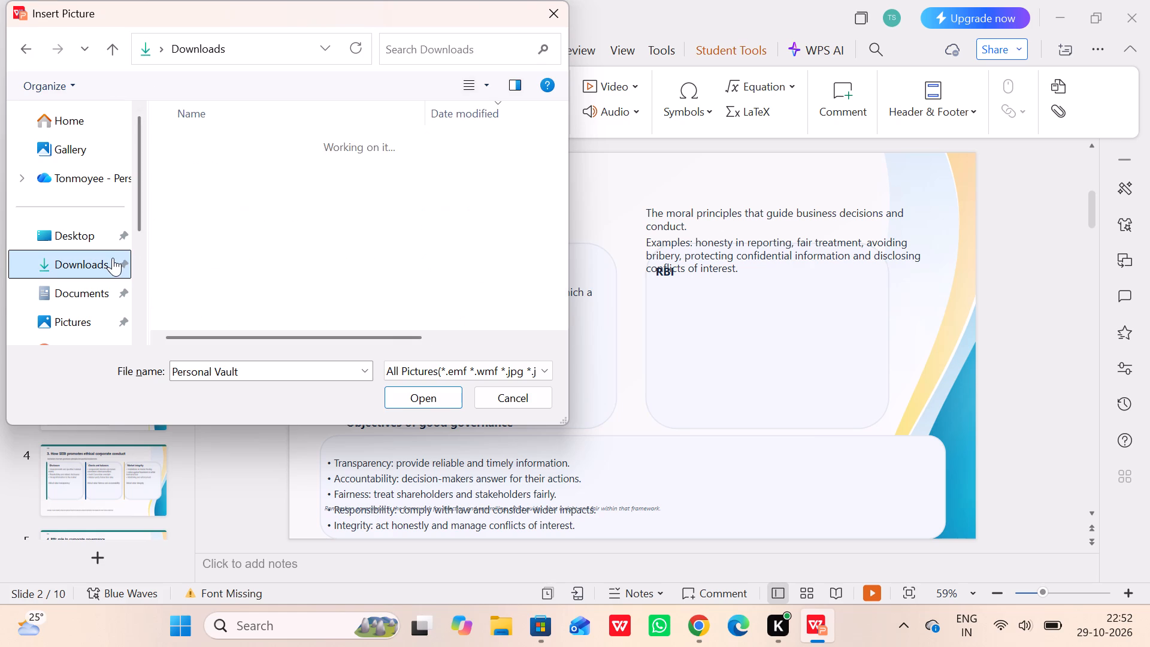
scroll(264, 199, down, 1)
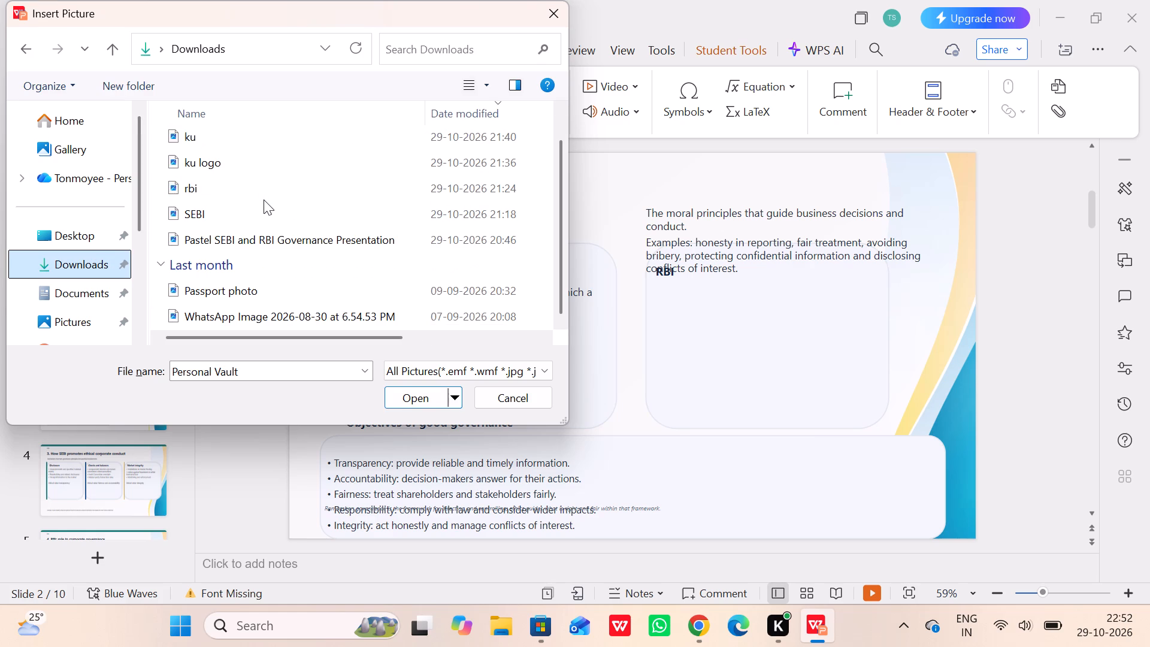
scroll(264, 199, down, 1)
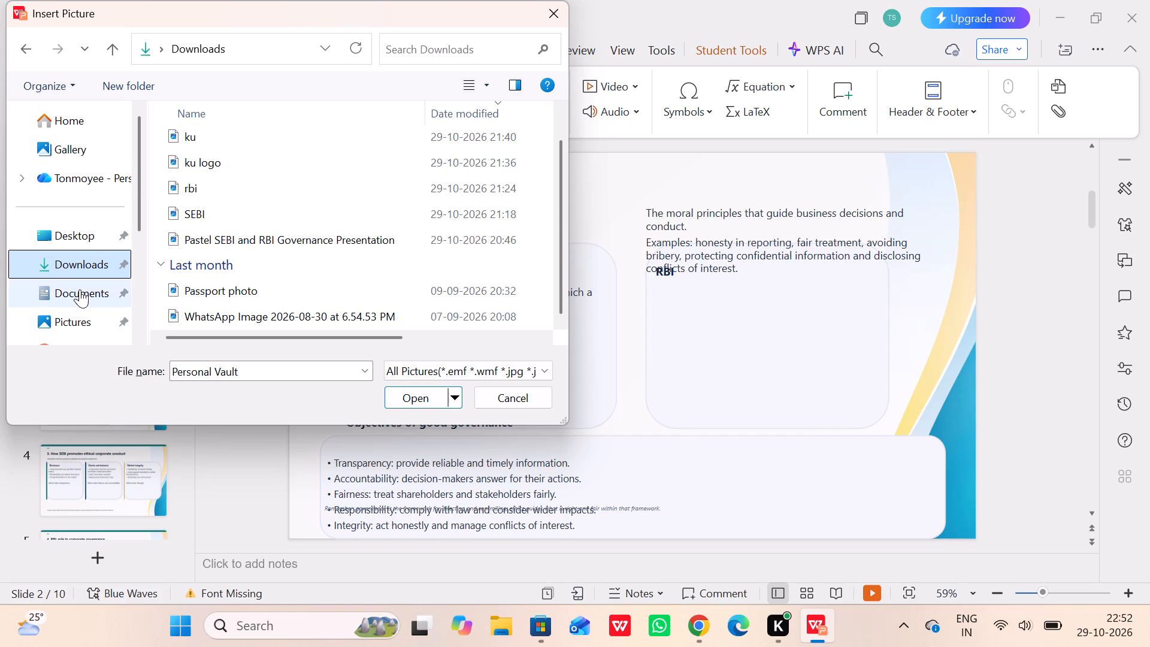
click(80, 289)
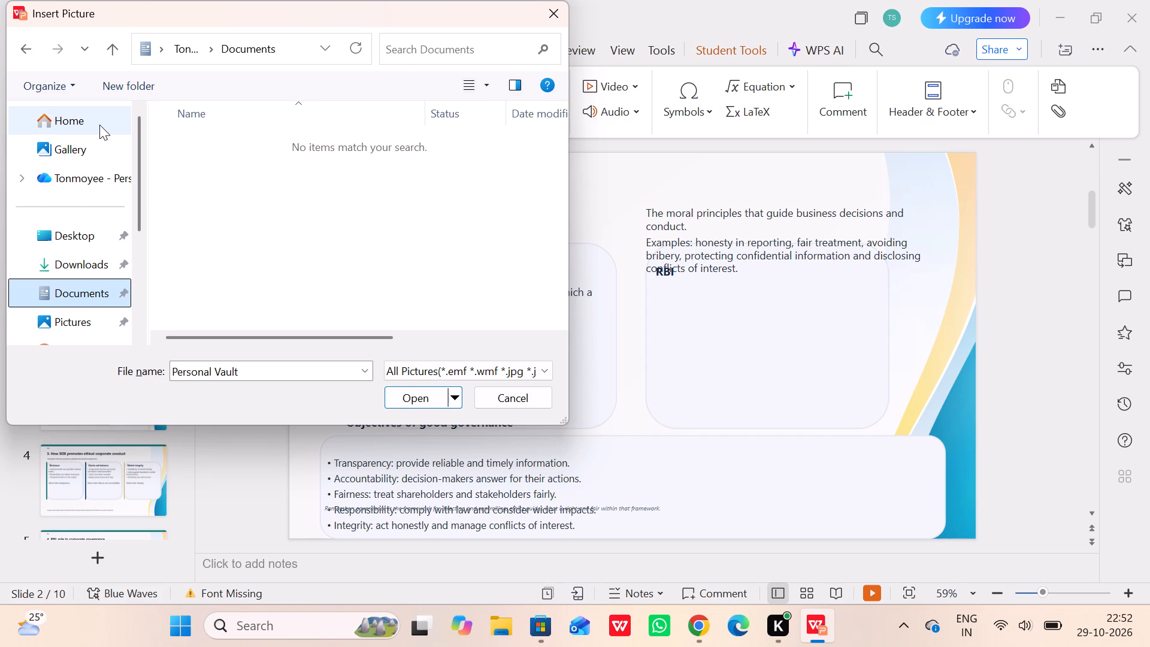
click(98, 128)
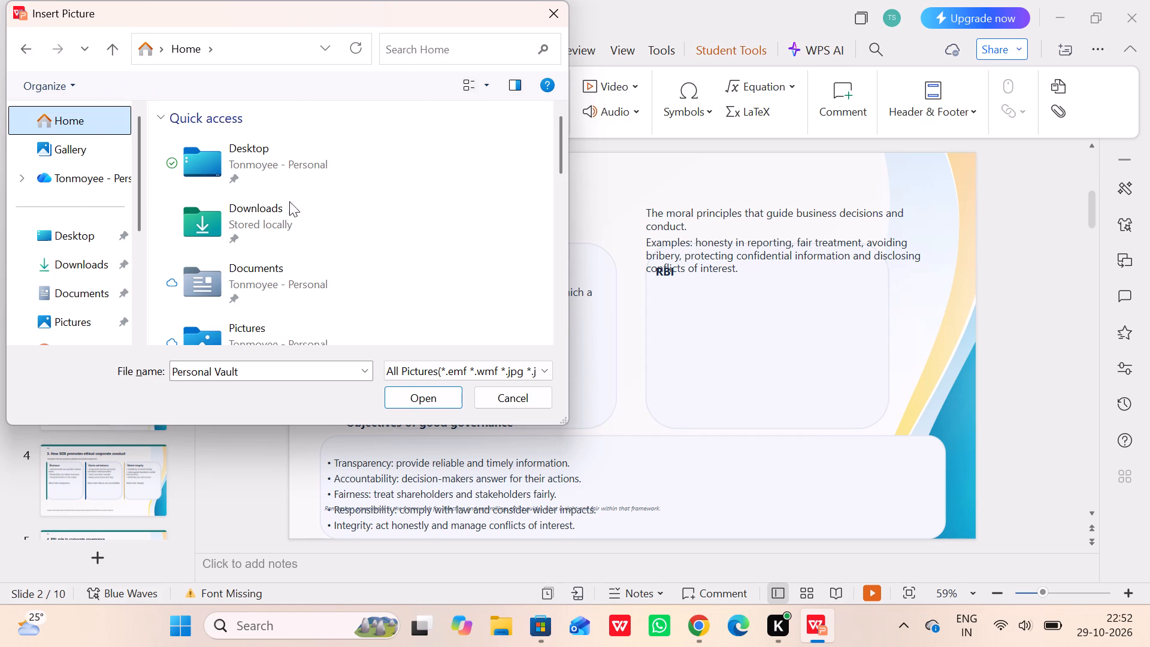
double_click(290, 211)
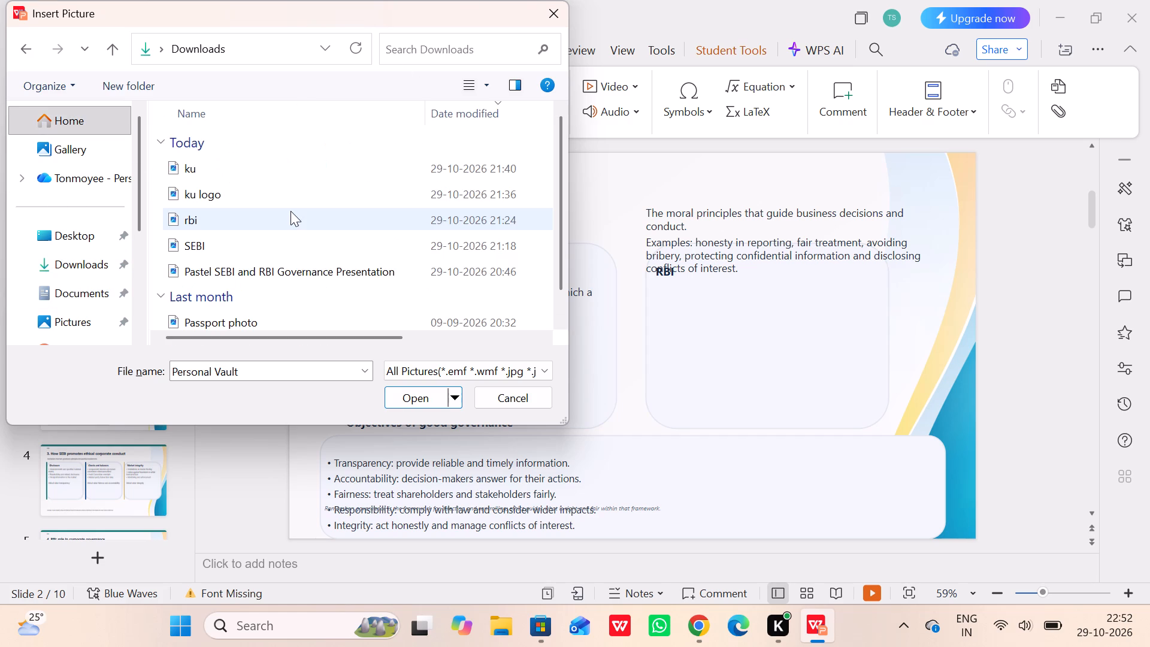
scroll(290, 211, down, 2)
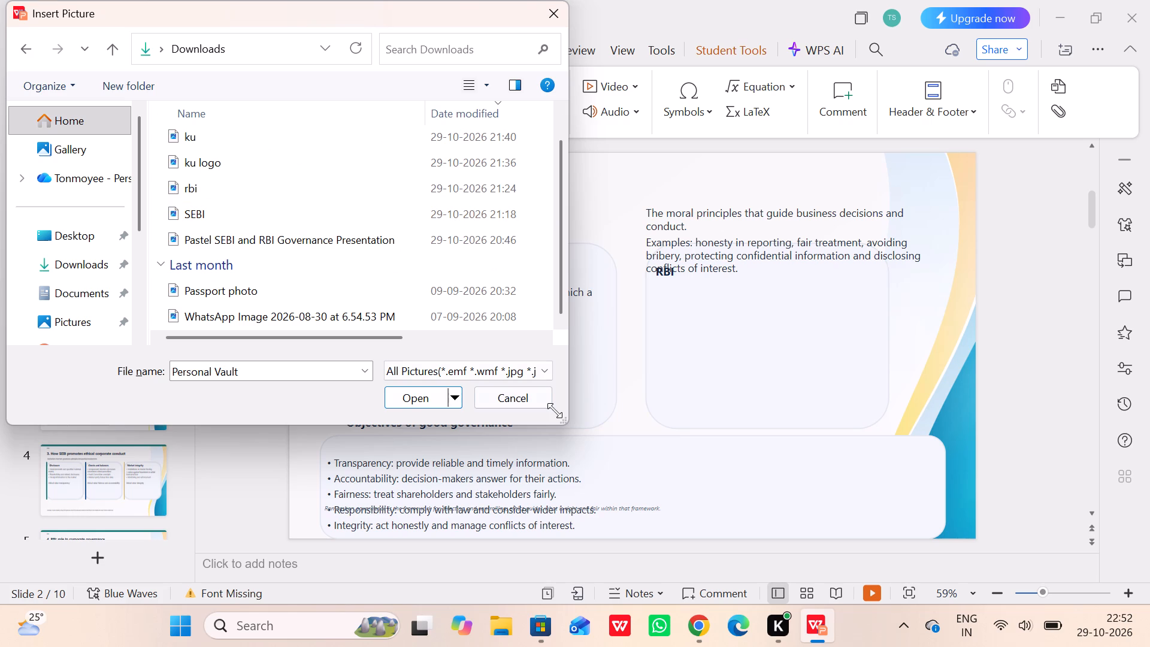
click(562, 8)
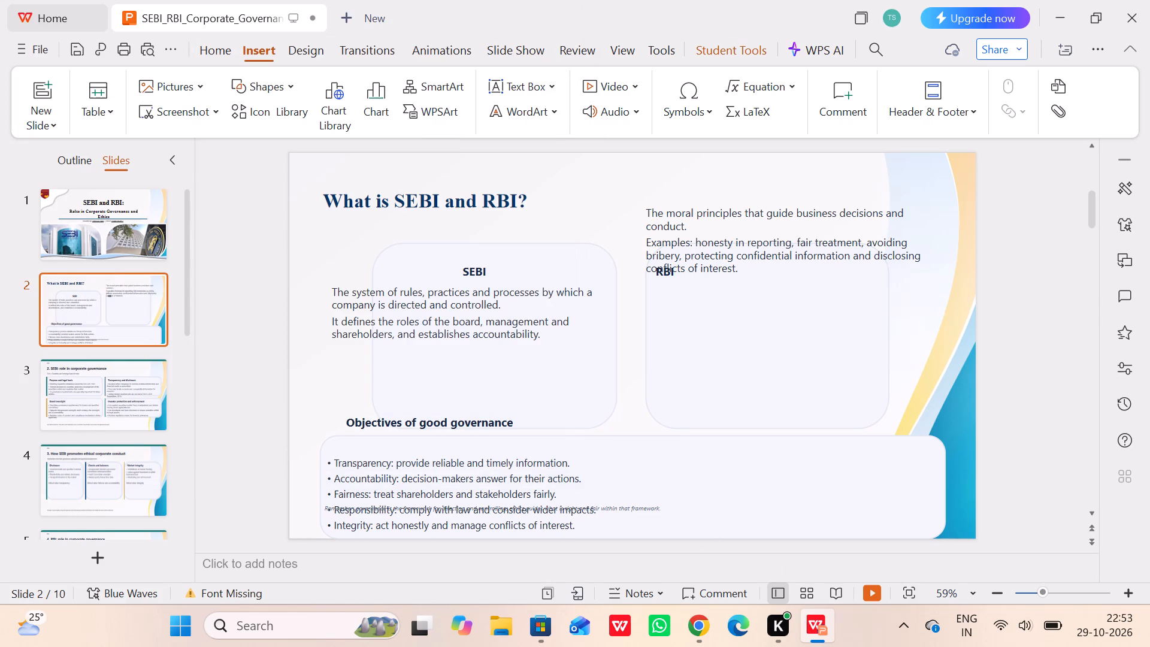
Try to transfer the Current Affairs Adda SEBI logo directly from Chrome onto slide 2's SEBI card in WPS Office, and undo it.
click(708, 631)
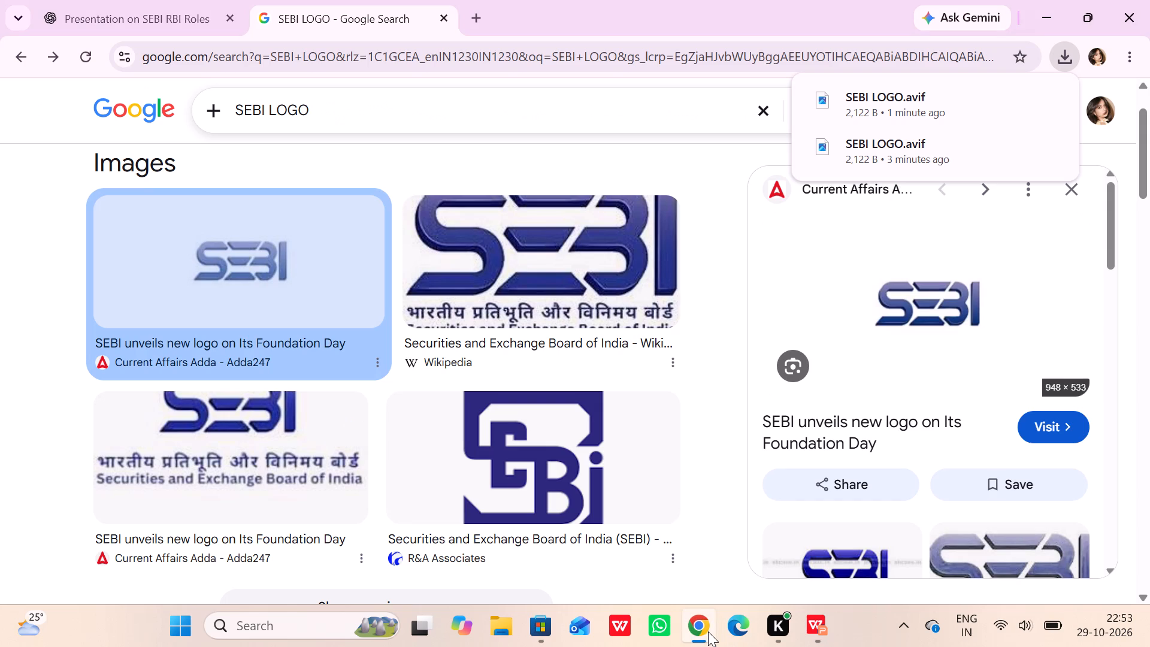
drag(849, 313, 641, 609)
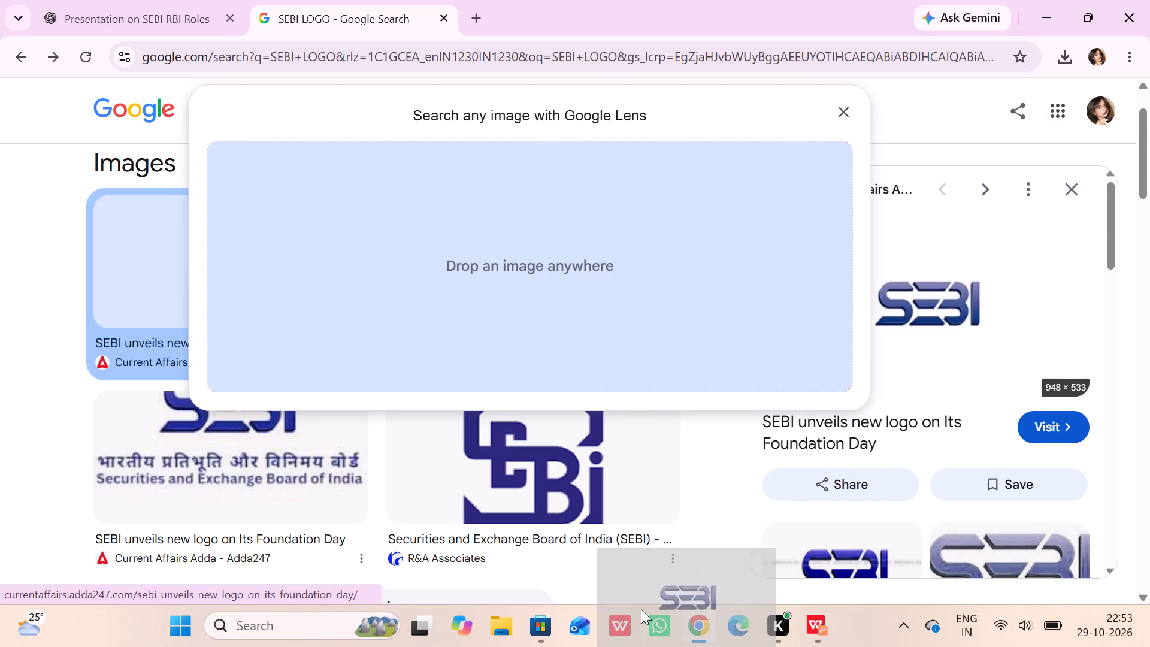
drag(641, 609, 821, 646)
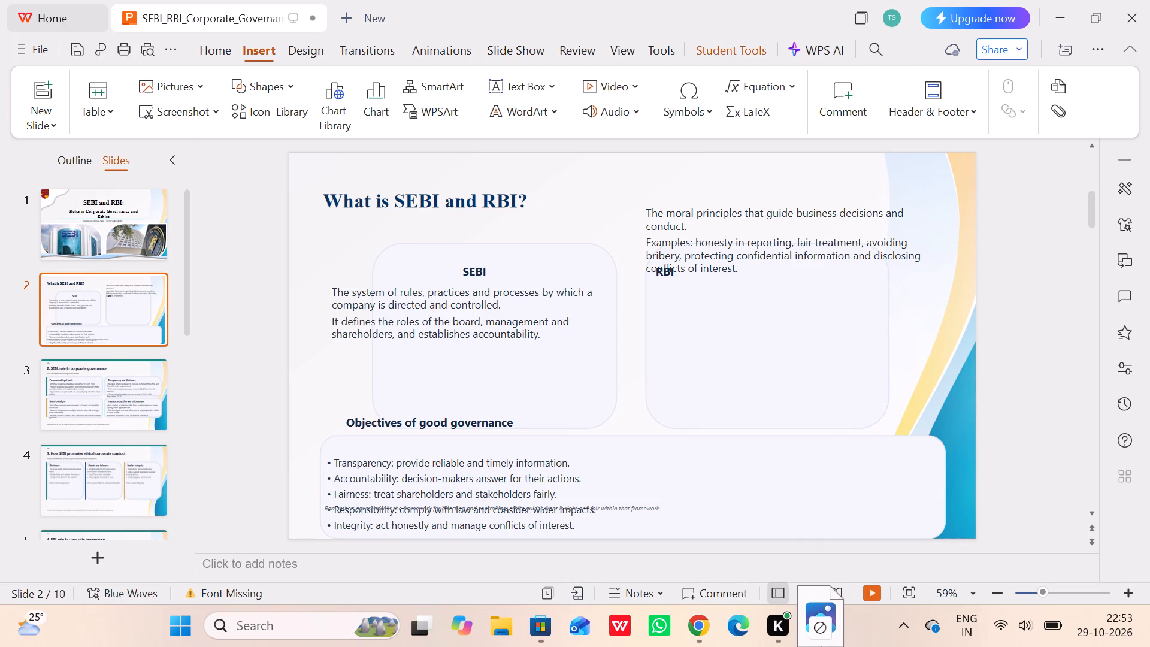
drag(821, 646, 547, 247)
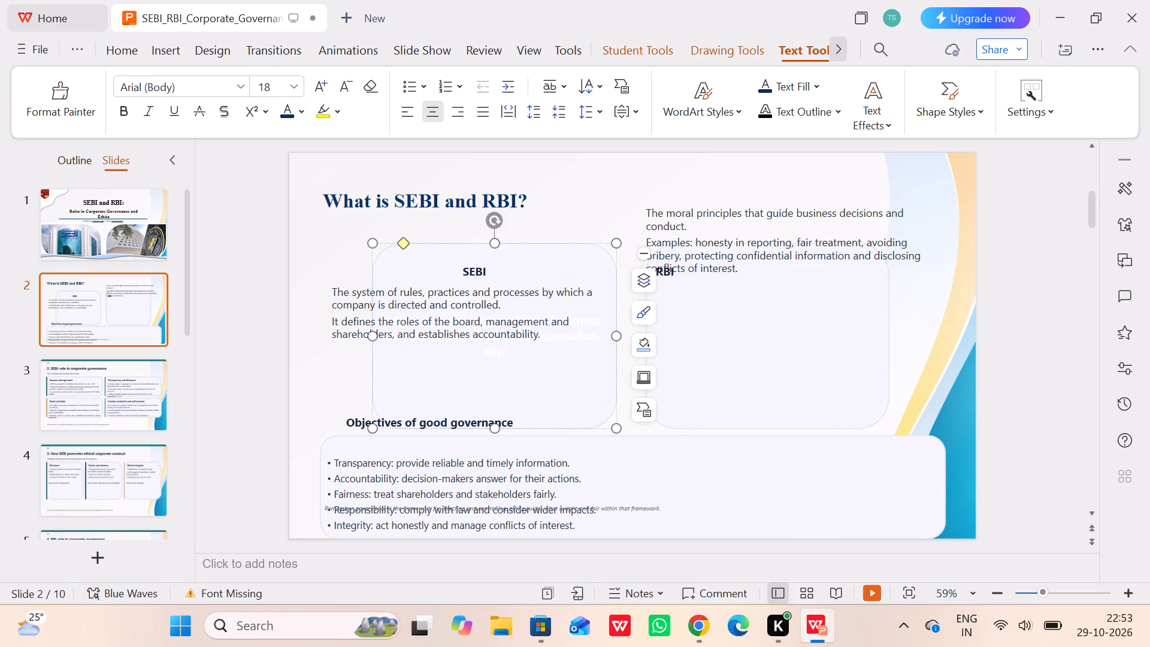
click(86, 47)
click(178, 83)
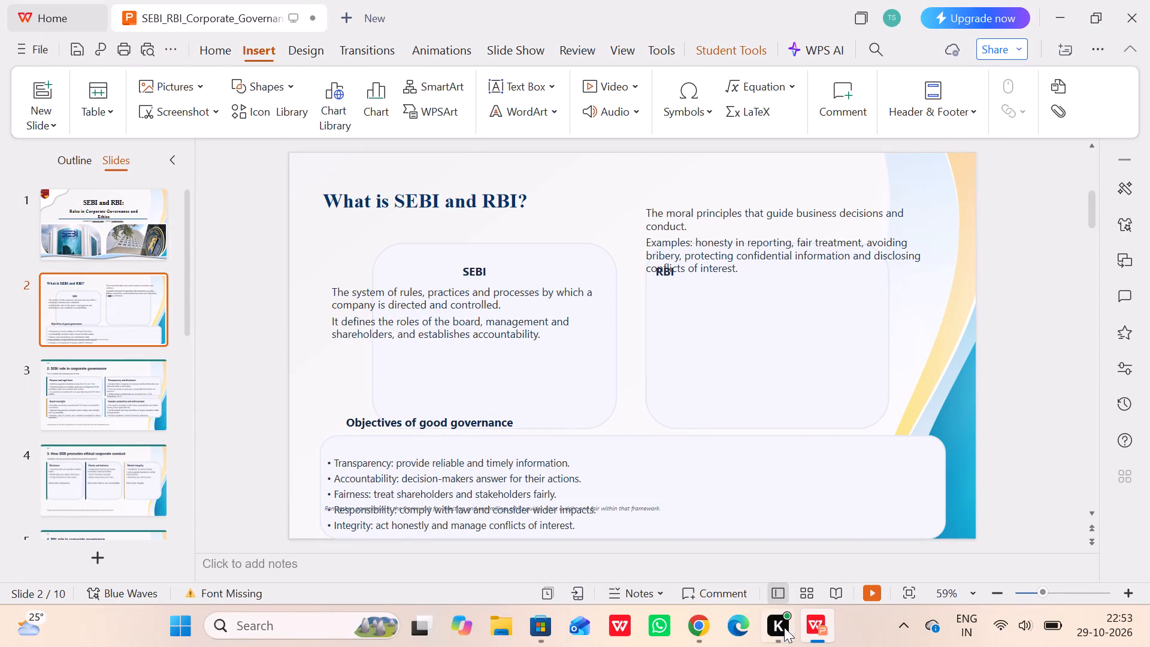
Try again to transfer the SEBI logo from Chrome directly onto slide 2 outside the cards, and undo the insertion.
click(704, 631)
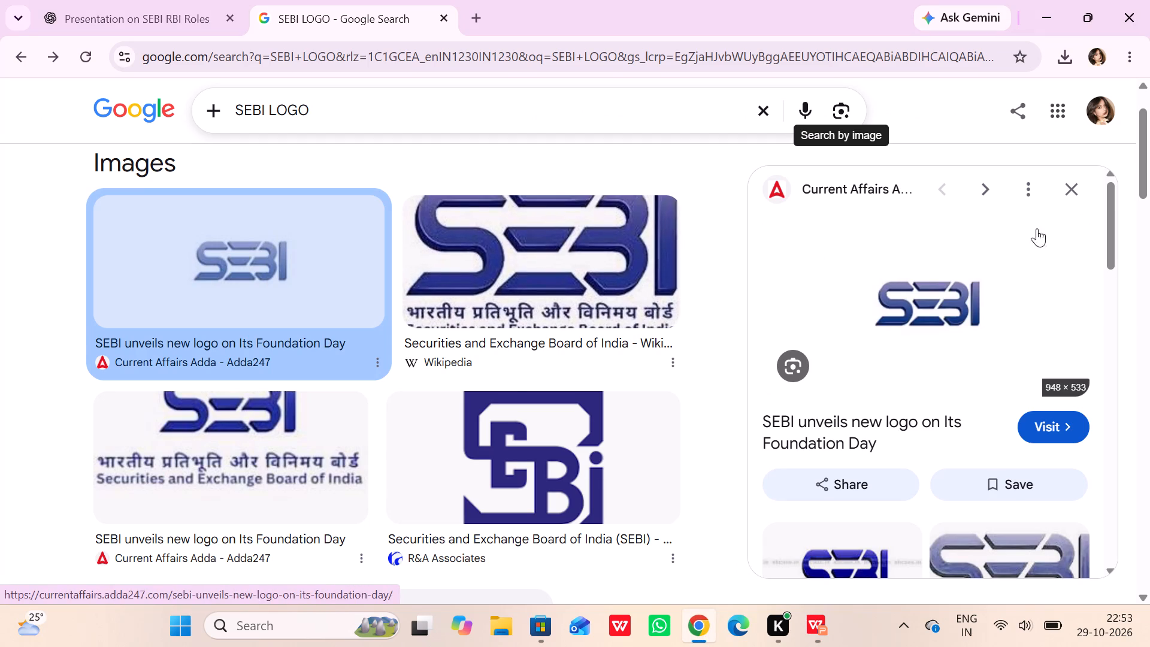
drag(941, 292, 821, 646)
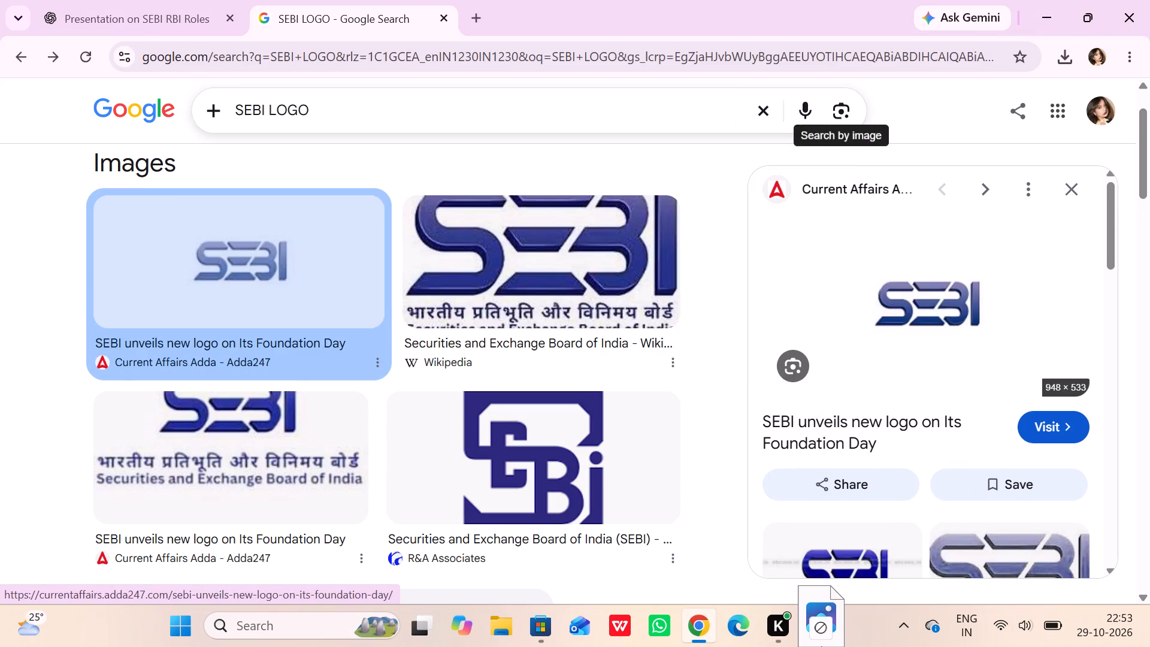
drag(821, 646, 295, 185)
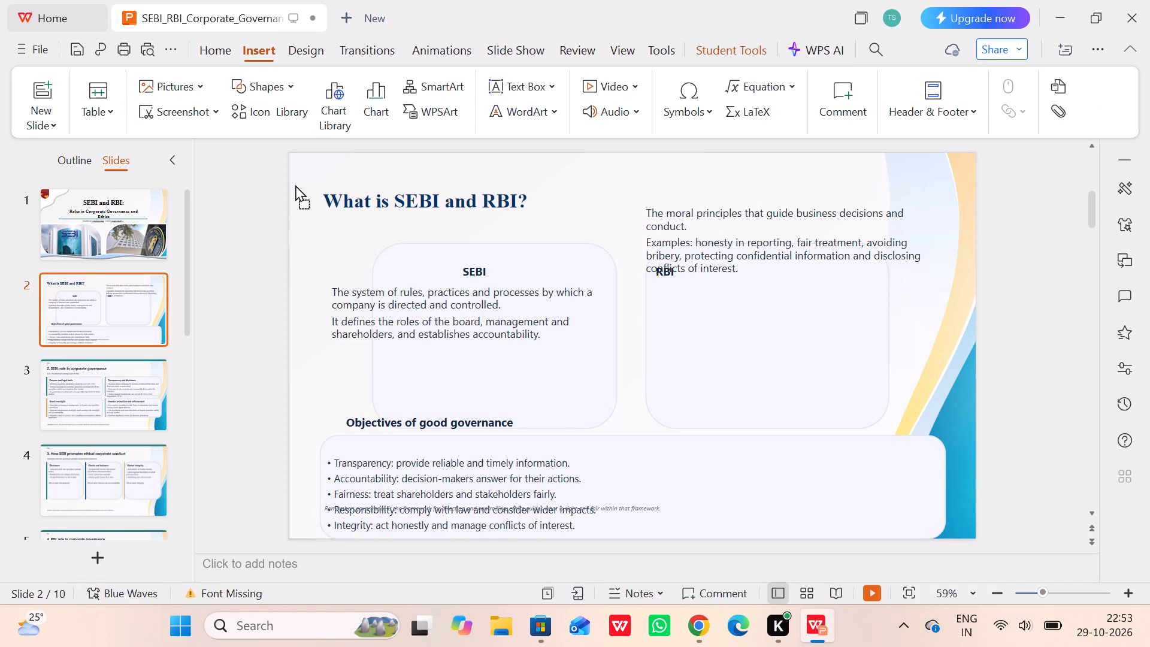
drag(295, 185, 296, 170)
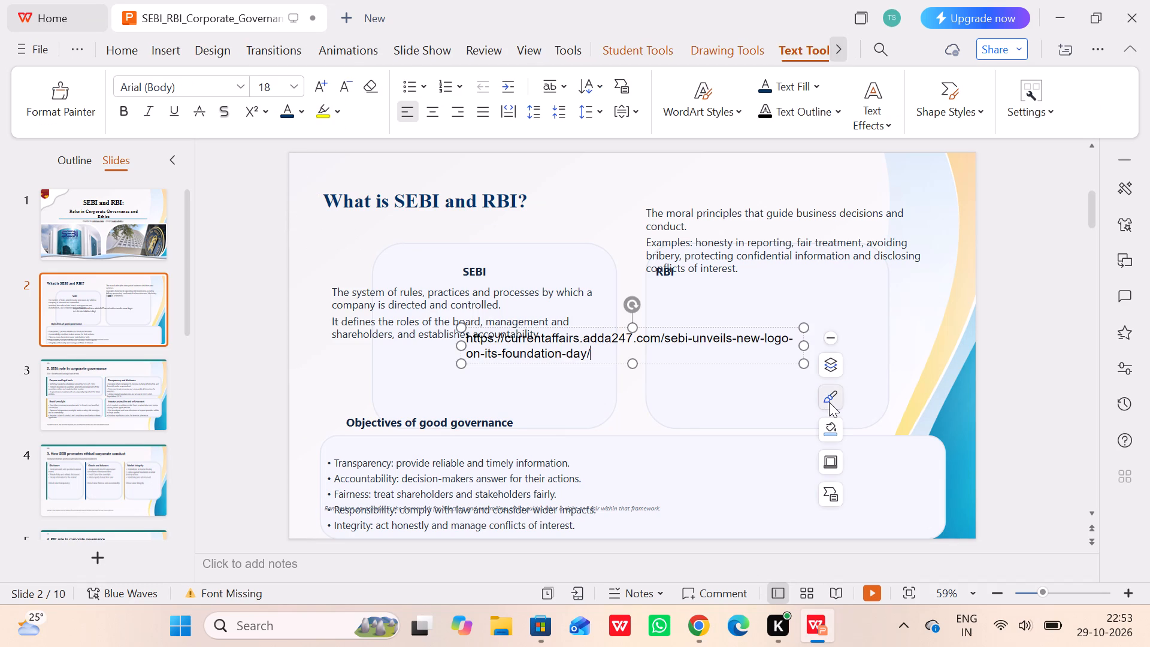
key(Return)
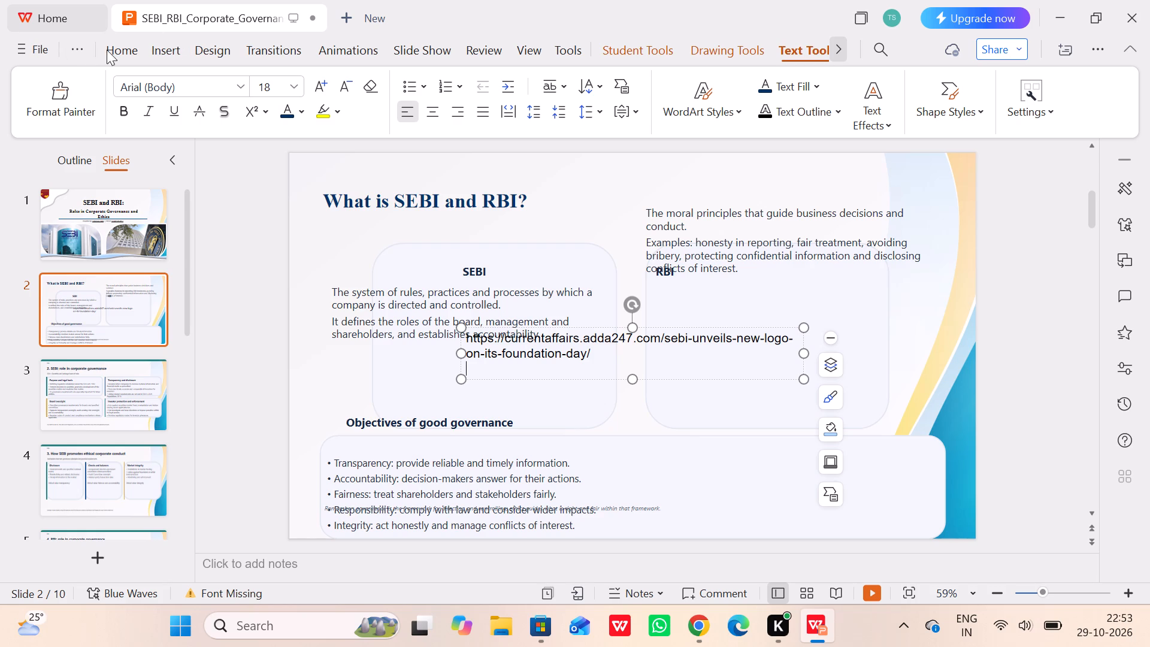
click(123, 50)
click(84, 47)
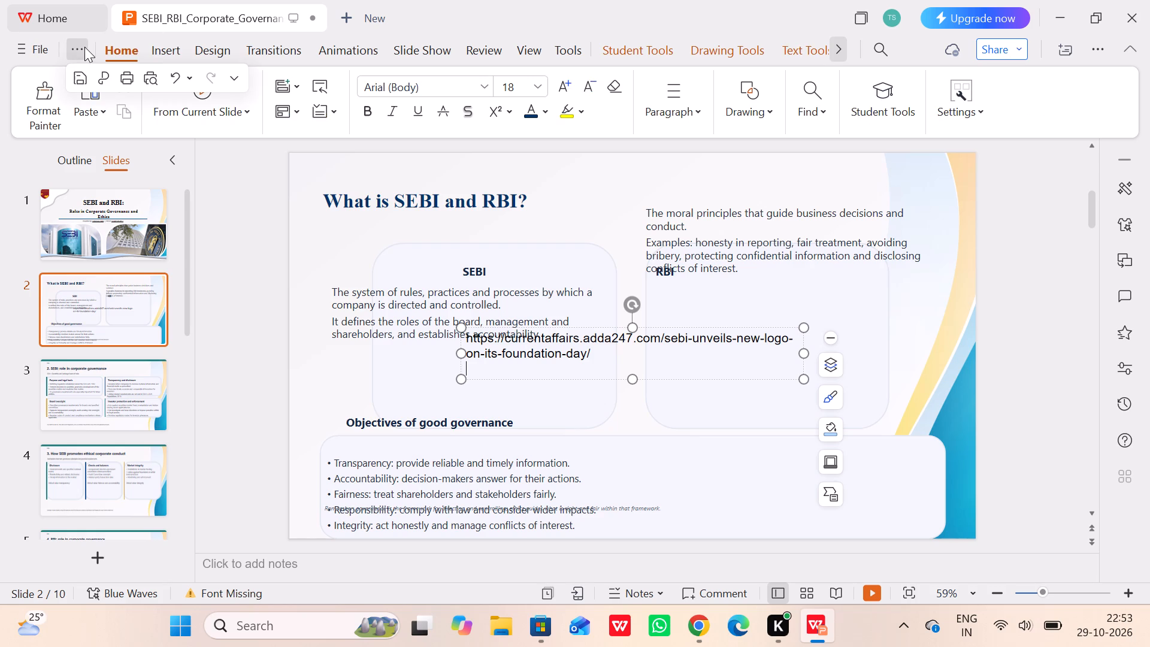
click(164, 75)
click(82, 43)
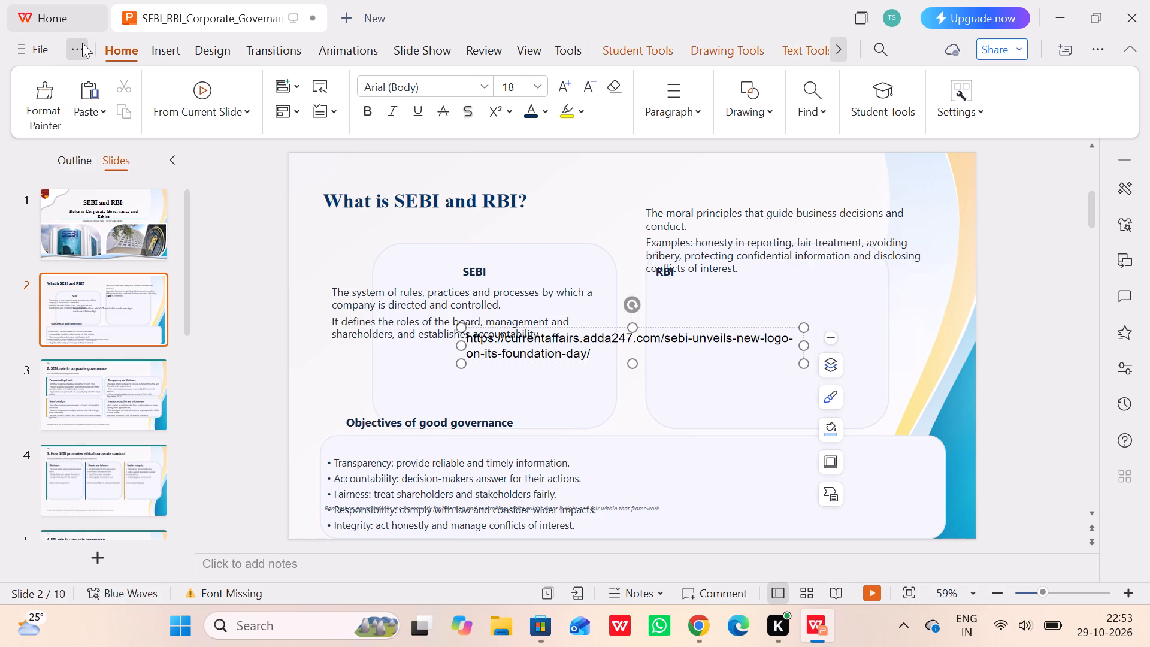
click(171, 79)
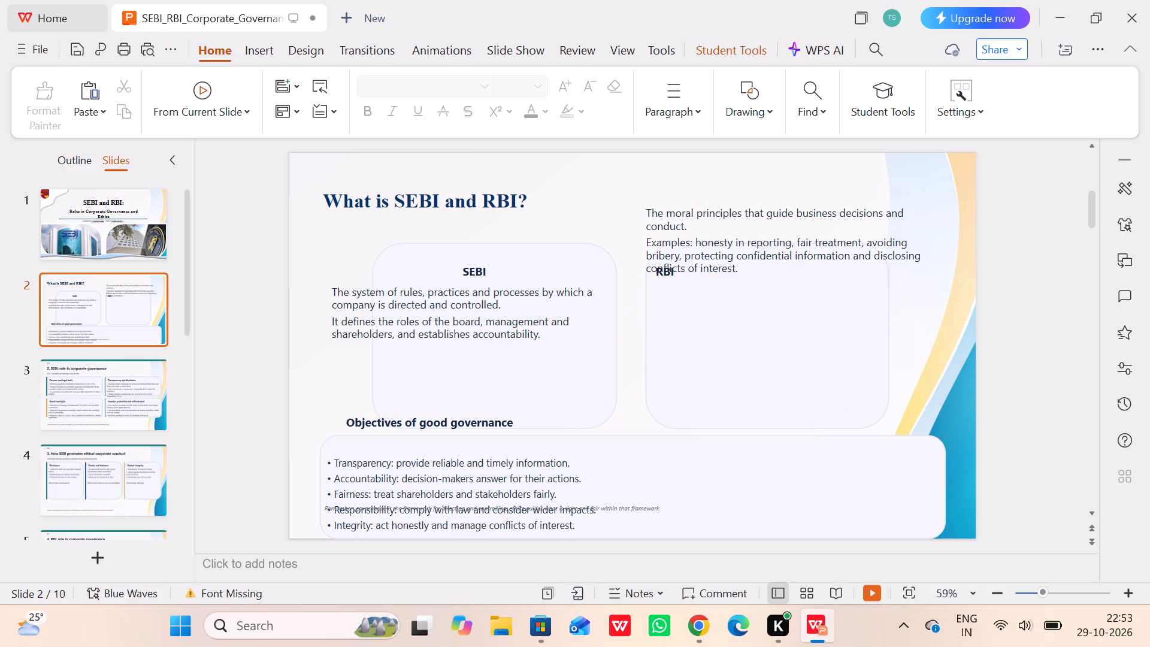
Switch to Chrome, return to the RBI LOGO results and save the Logopedia Reserve Bank of India image to Downloads as "RBI (1)".
click(705, 622)
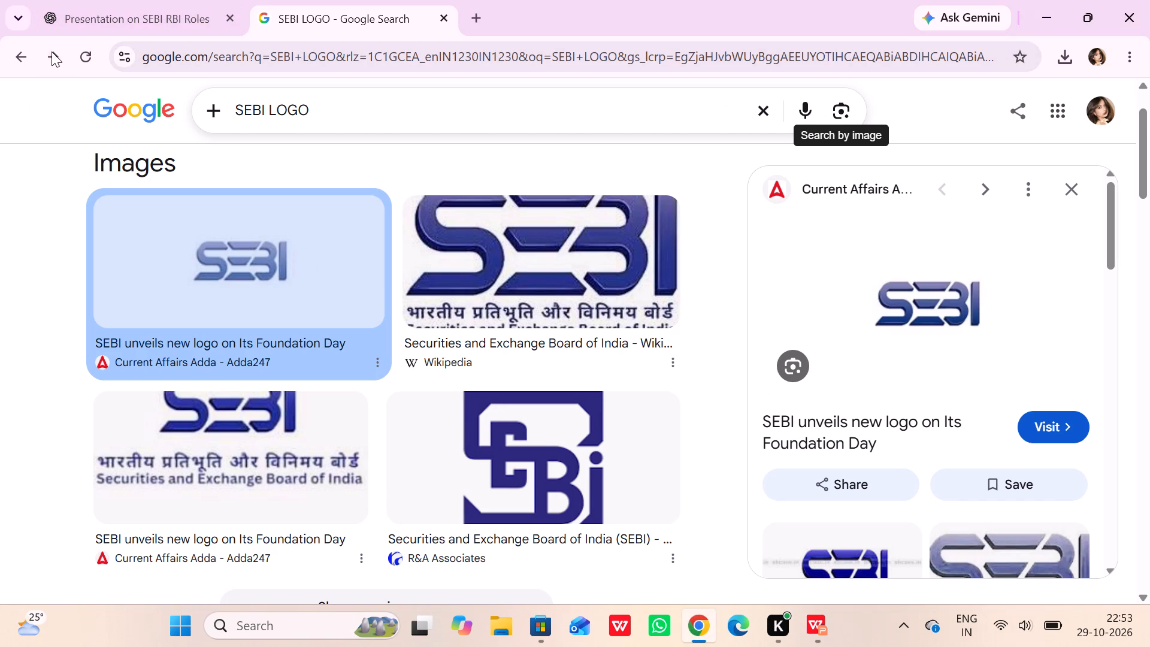
click(57, 56)
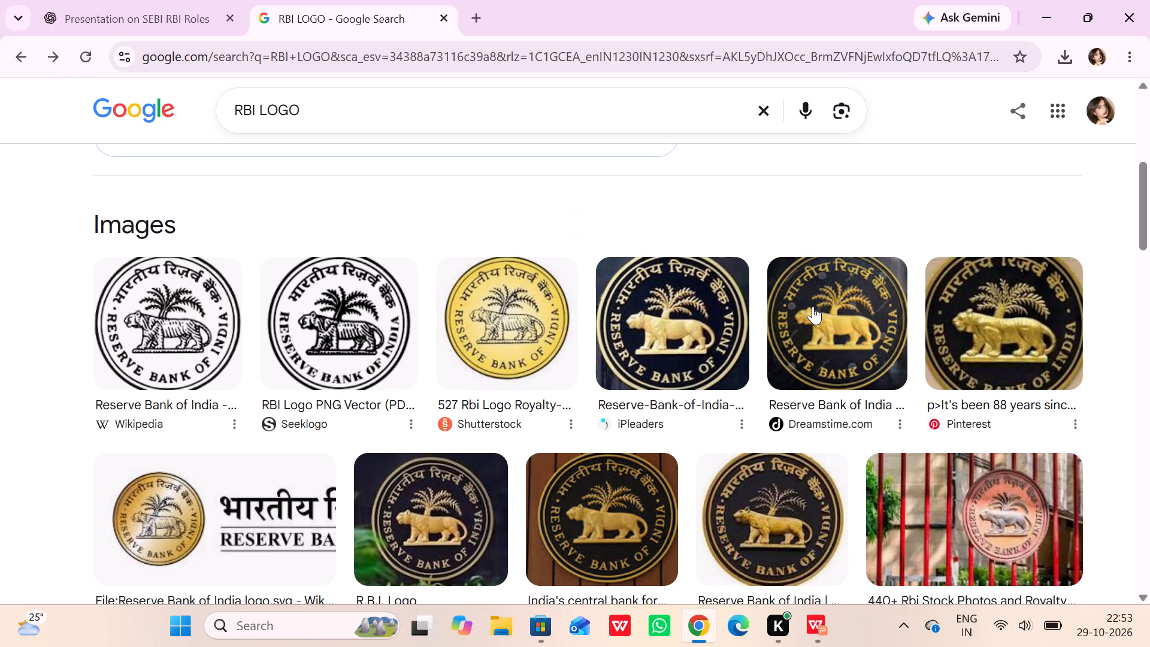
click(761, 474)
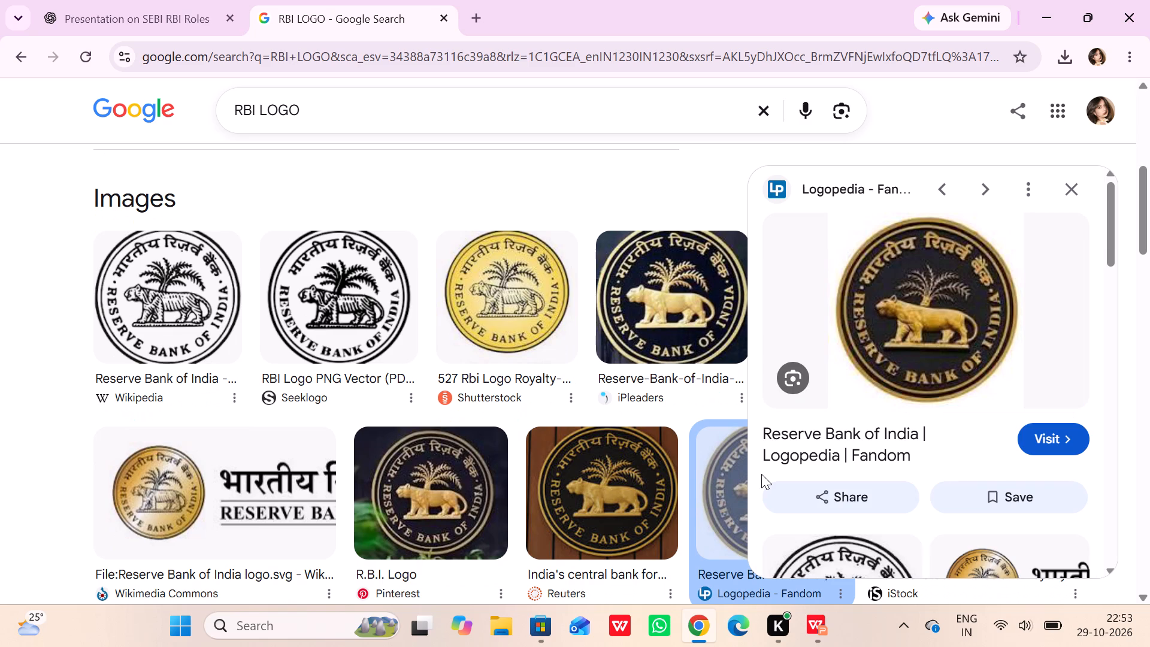
right_click(944, 297)
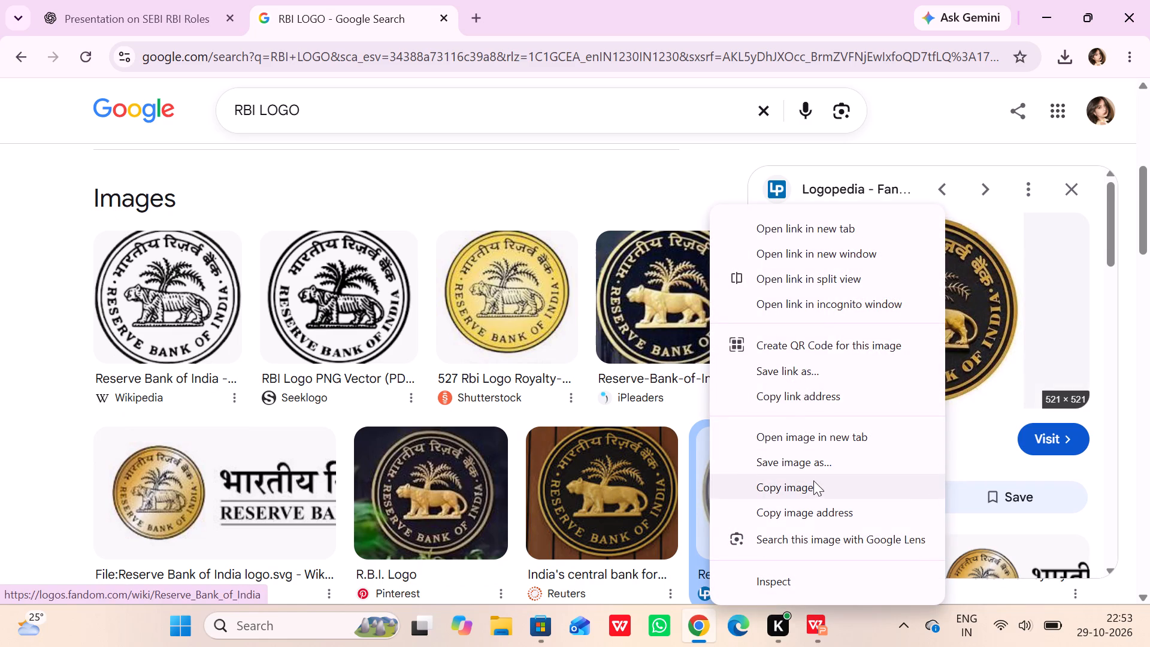
click(814, 461)
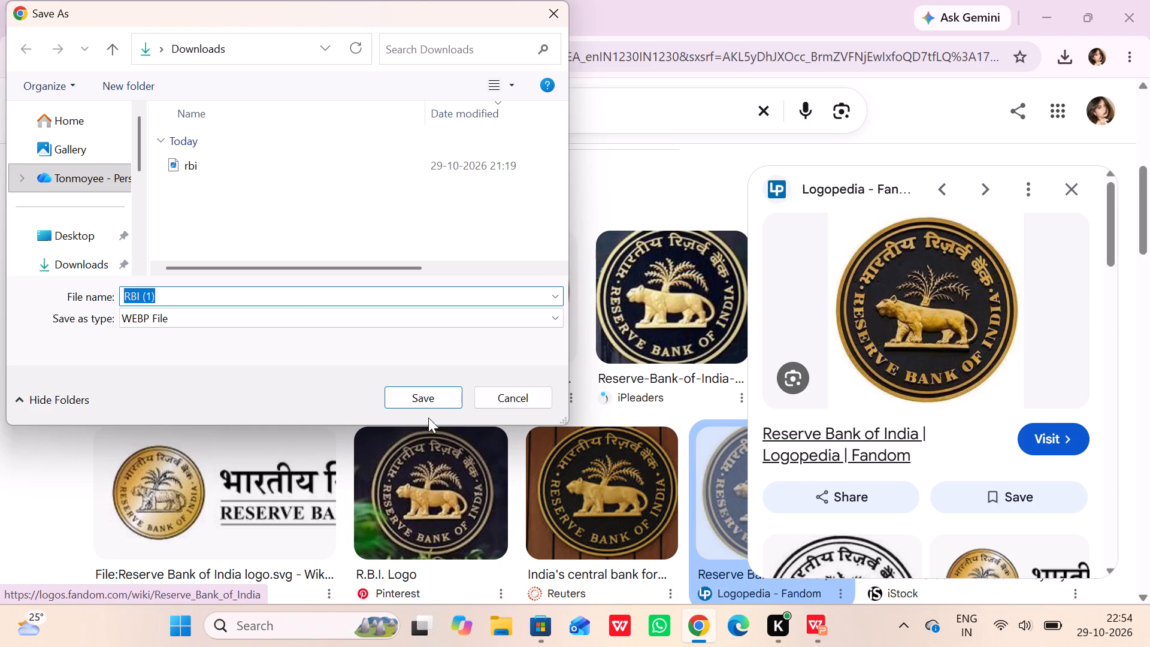
click(84, 255)
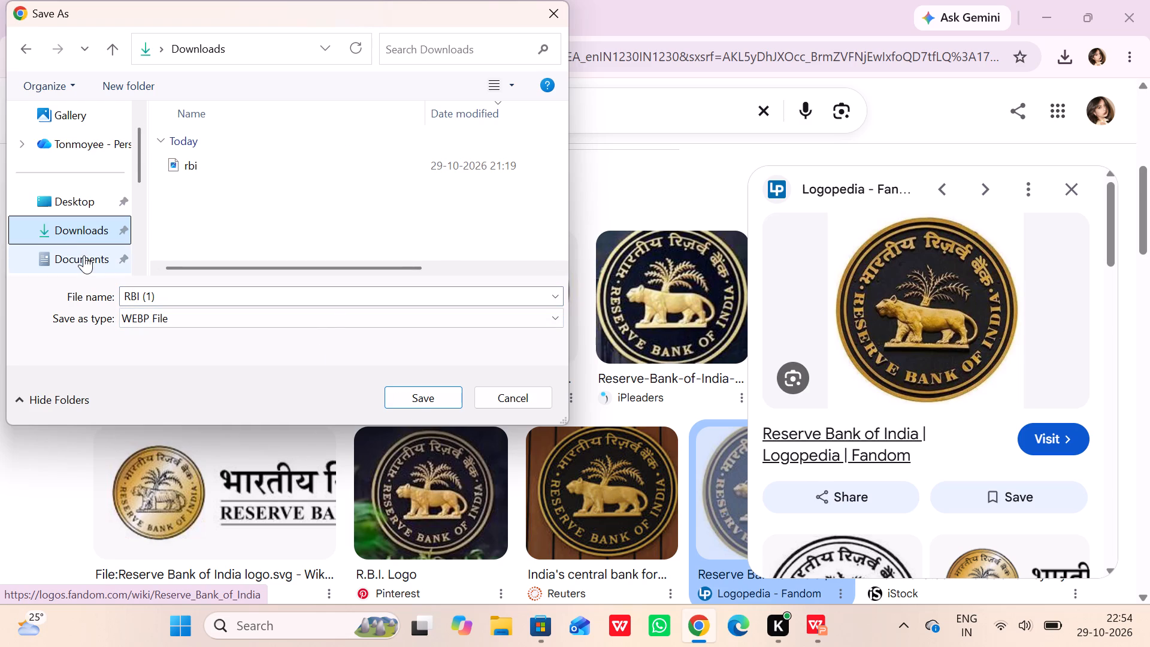
click(441, 396)
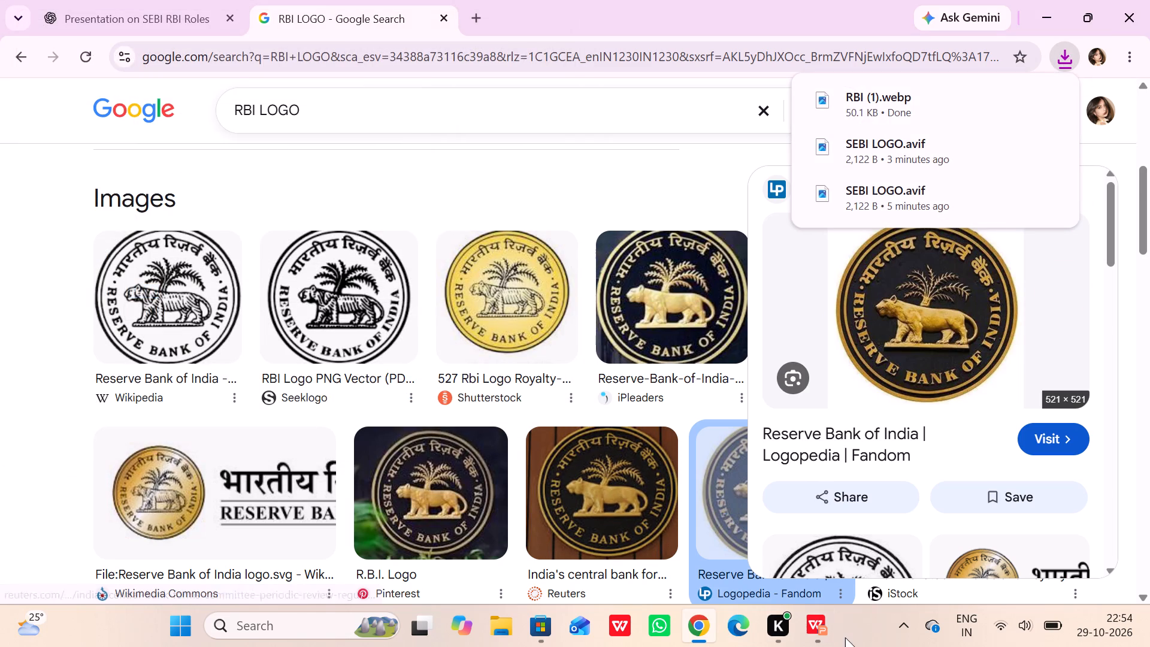
Switch to WPS Office and check Downloads, Documents and This PC for the saved RBI logo picture, leaving picture insertion without choosing a file.
drag(845, 636, 828, 633)
click(828, 633)
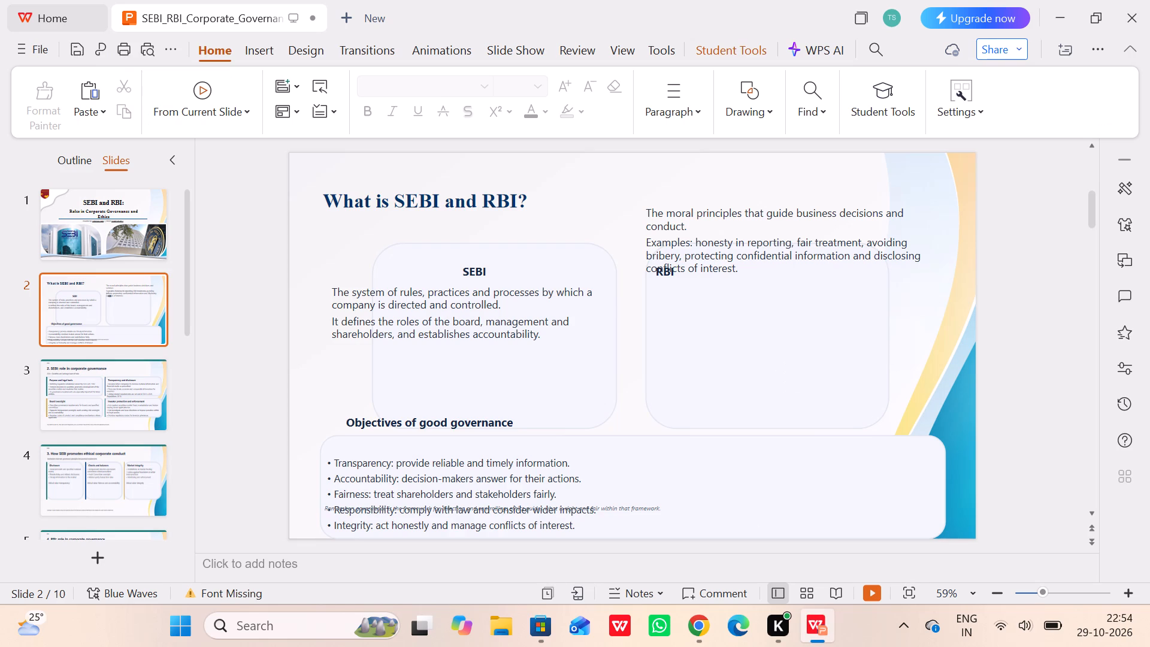
click(247, 45)
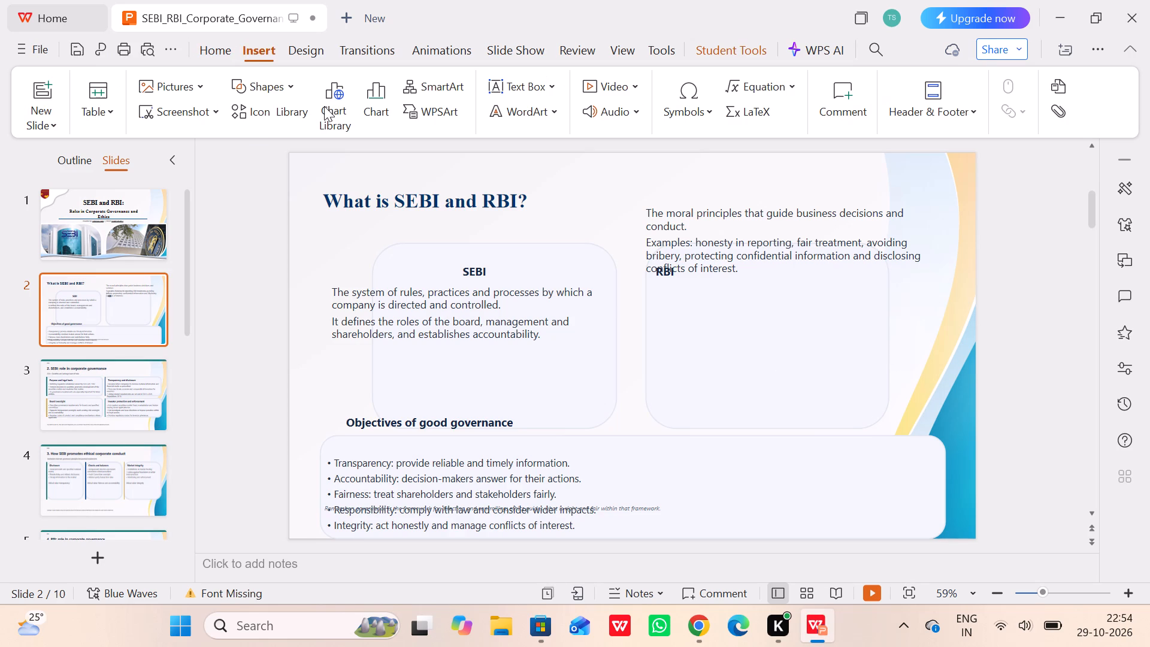
click(190, 89)
click(217, 133)
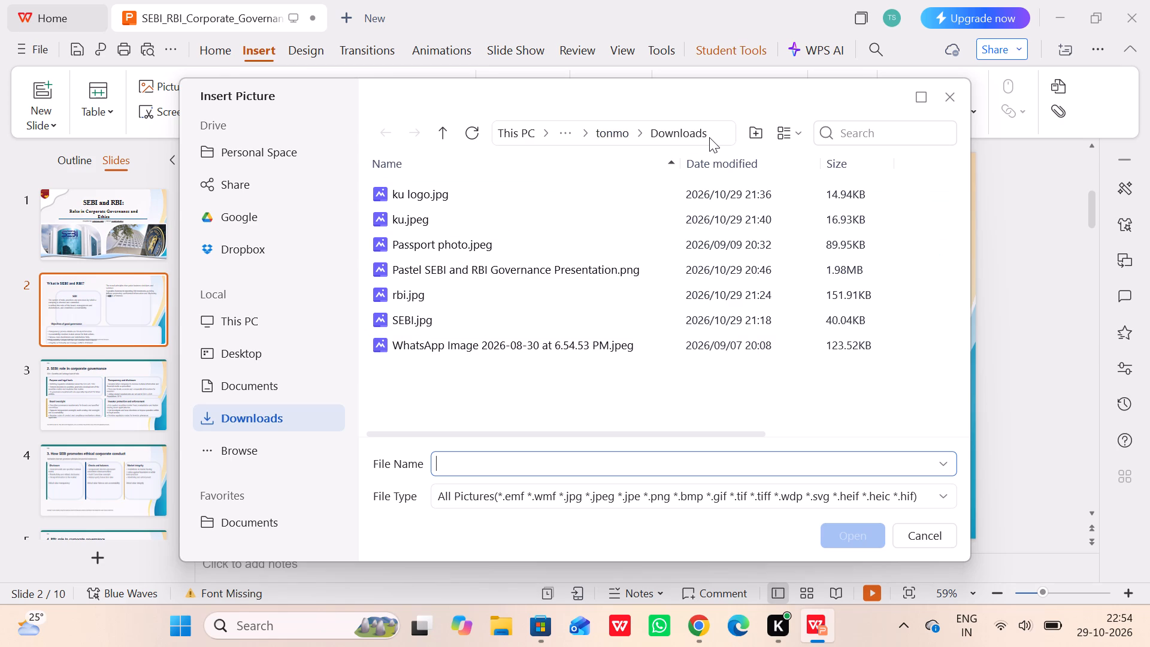
click(268, 149)
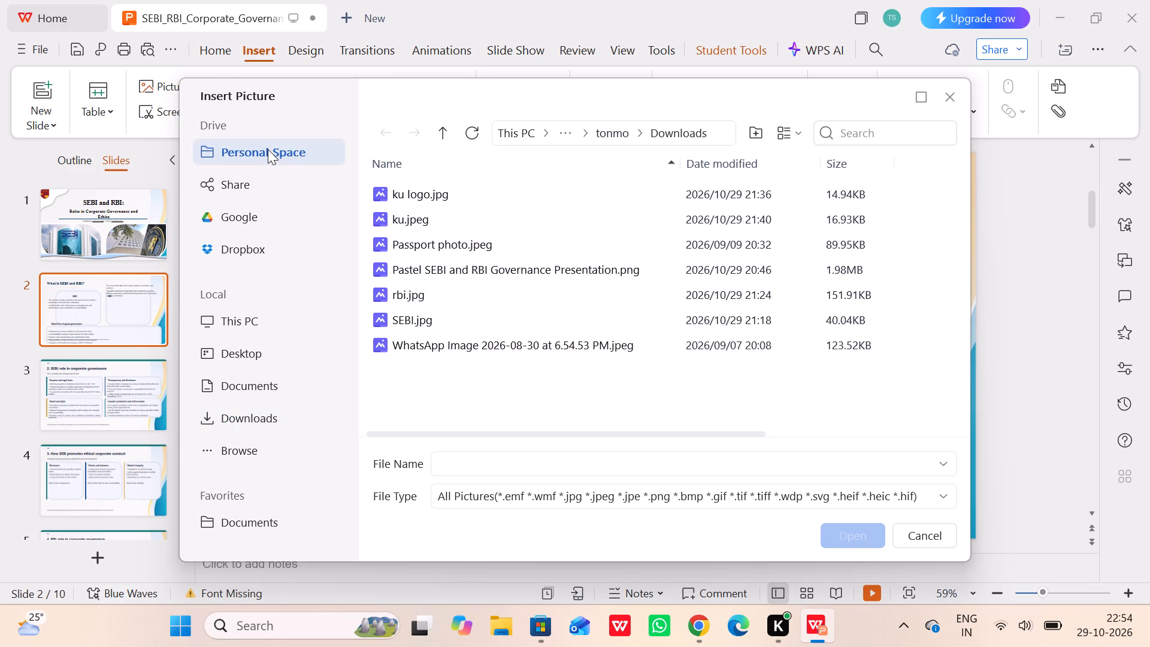
click(243, 387)
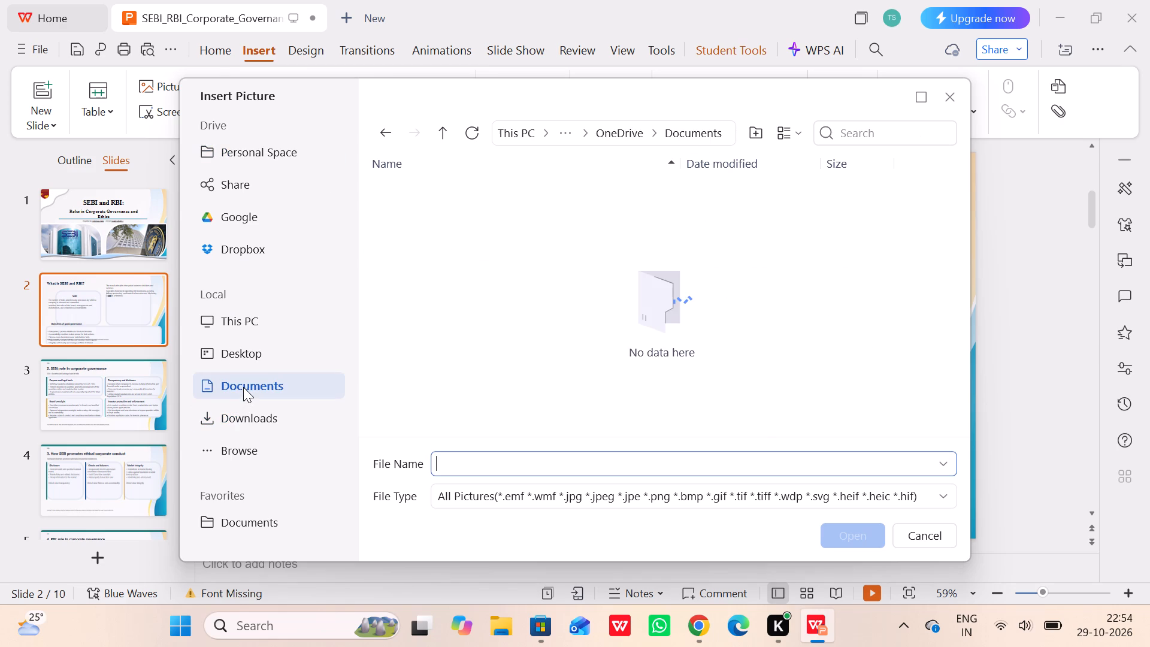
click(241, 311)
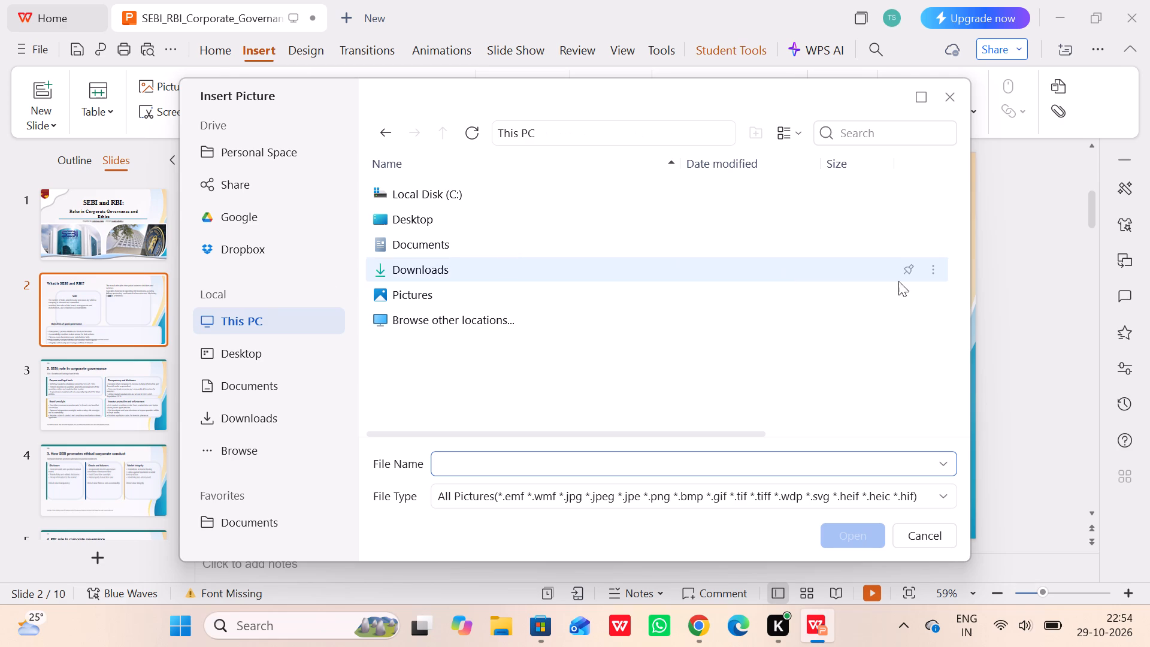
click(1000, 259)
click(1000, 259)
click(951, 87)
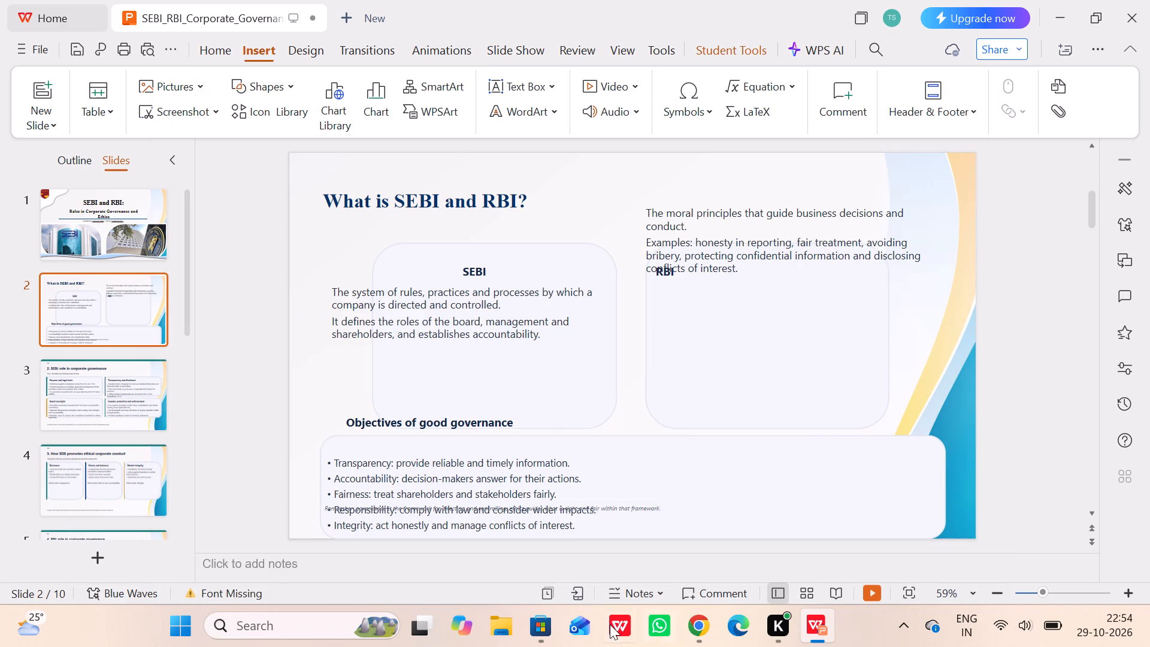
Switch to File Explorer and look through the recent files for the saved RBI and SEBI logos.
click(504, 630)
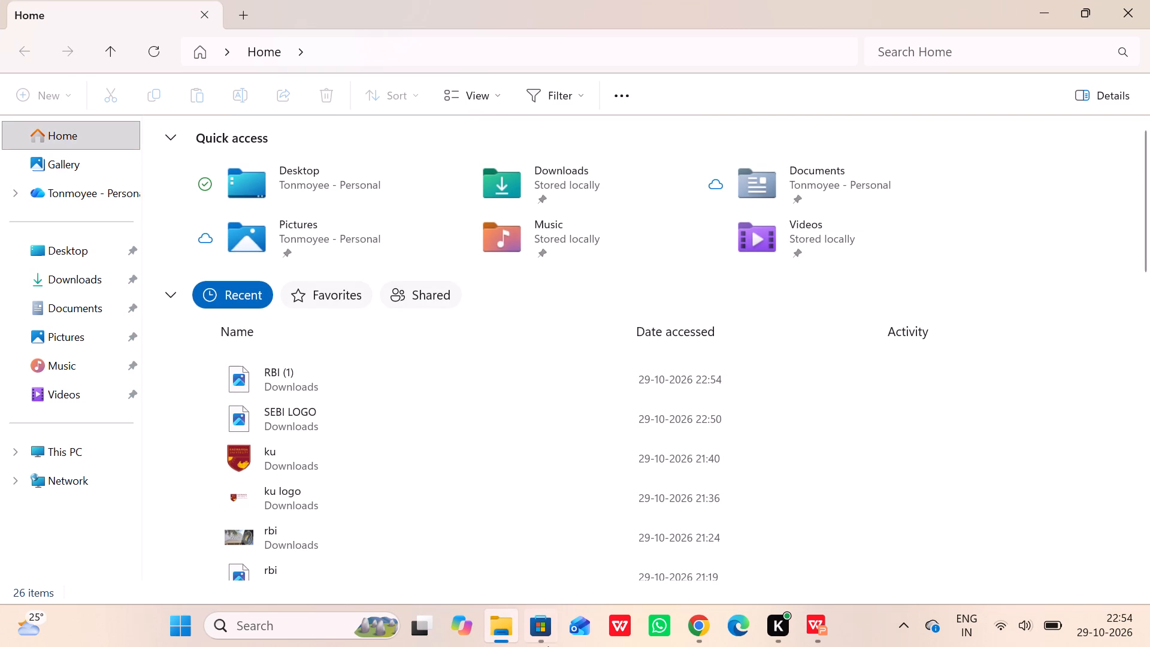
scroll(428, 411, down, 1)
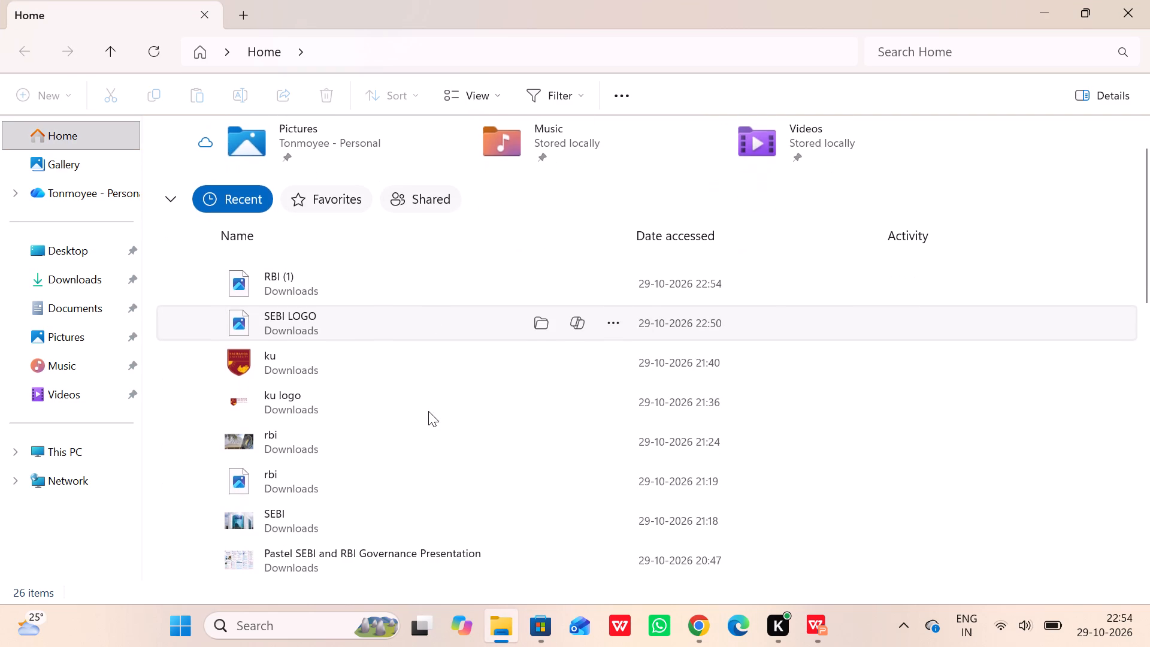
scroll(428, 411, down, 1)
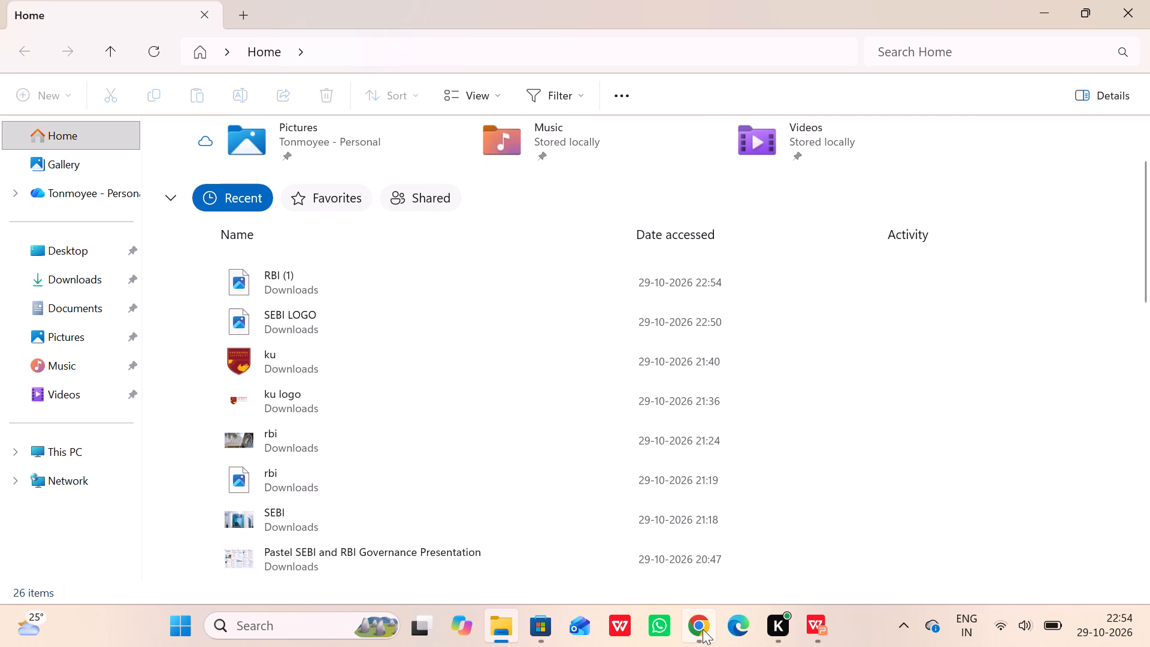
Switch back to WPS Office and move the moral principles text down into slide 2's RBI card, below the heading.
click(810, 630)
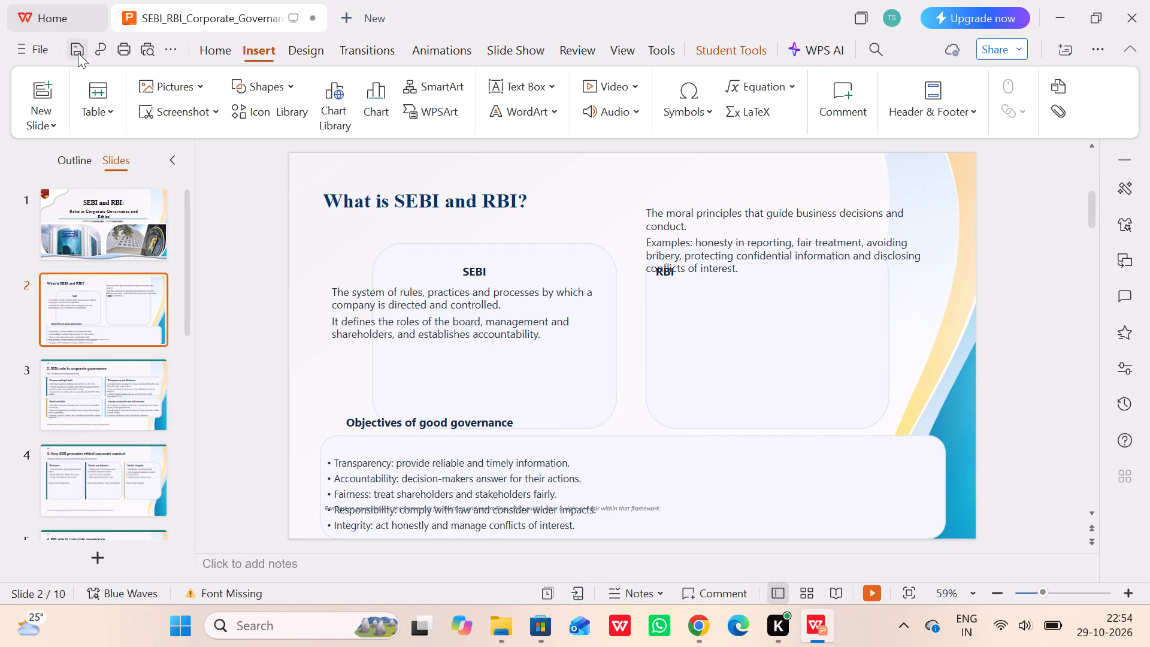
click(727, 261)
drag(755, 205, 764, 319)
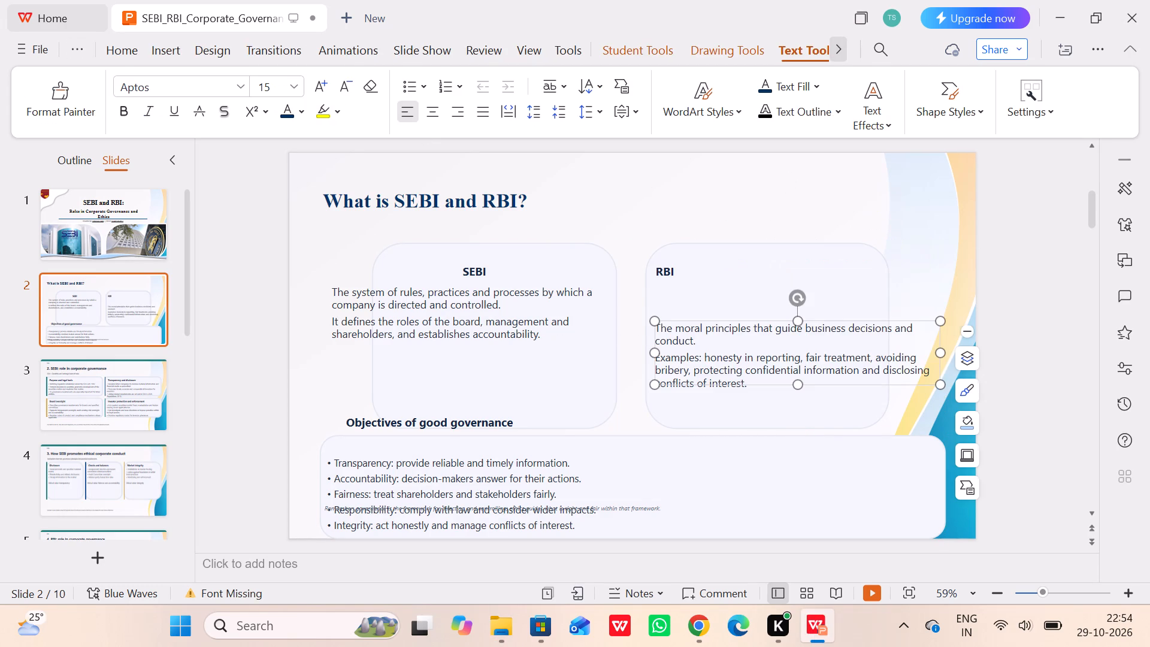
Keep the RBI heading left-aligned and move it across the card to just above the moral principles text.
click(670, 268)
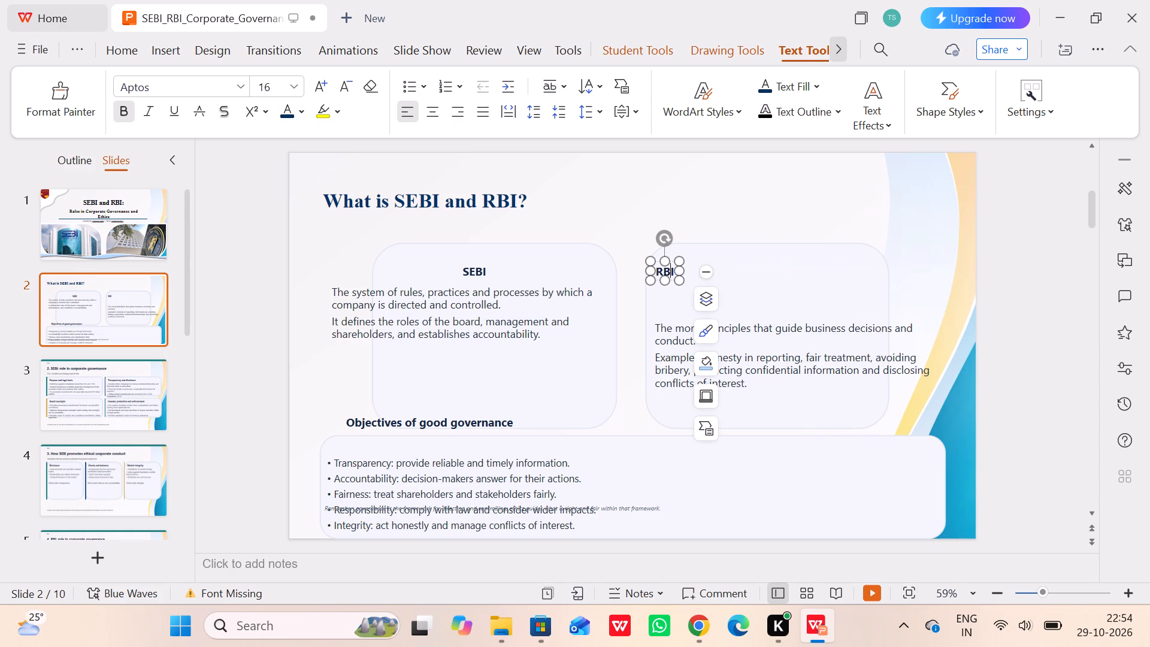
click(440, 107)
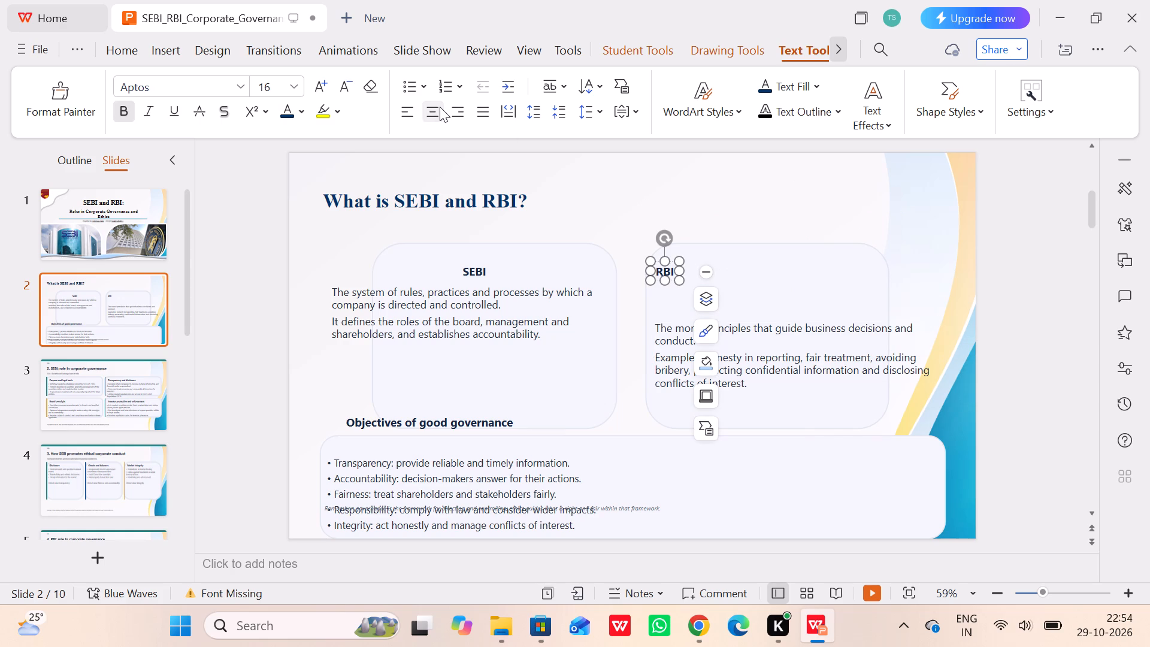
click(414, 106)
ctrl+scroll(671, 277, up, 4)
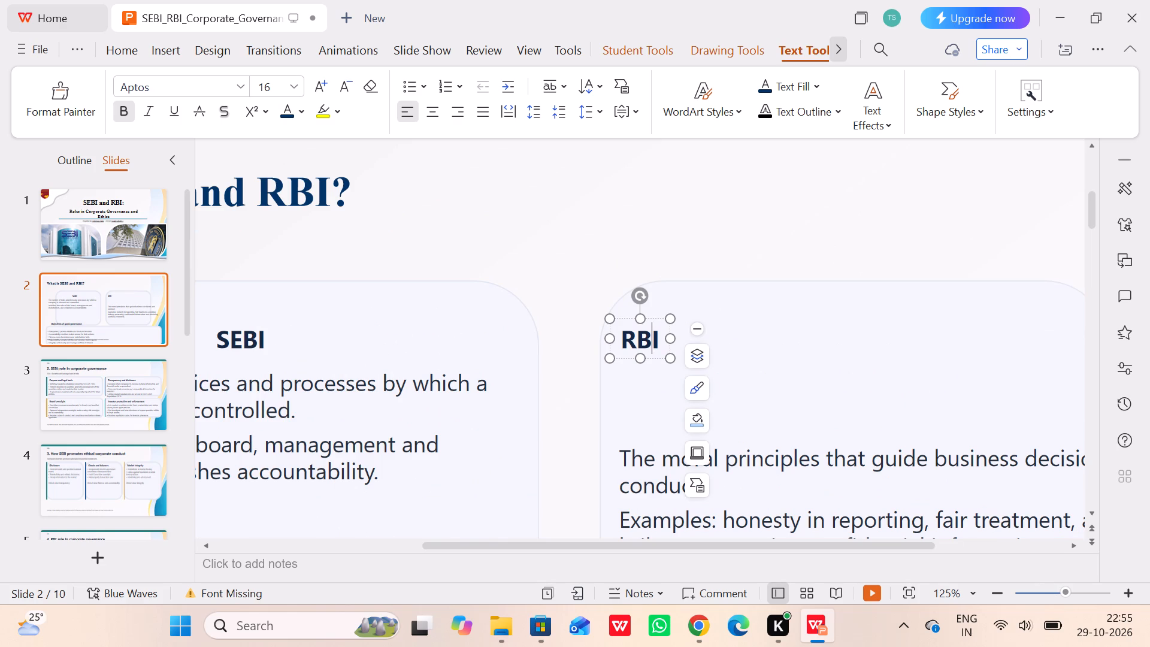
drag(656, 320, 969, 341)
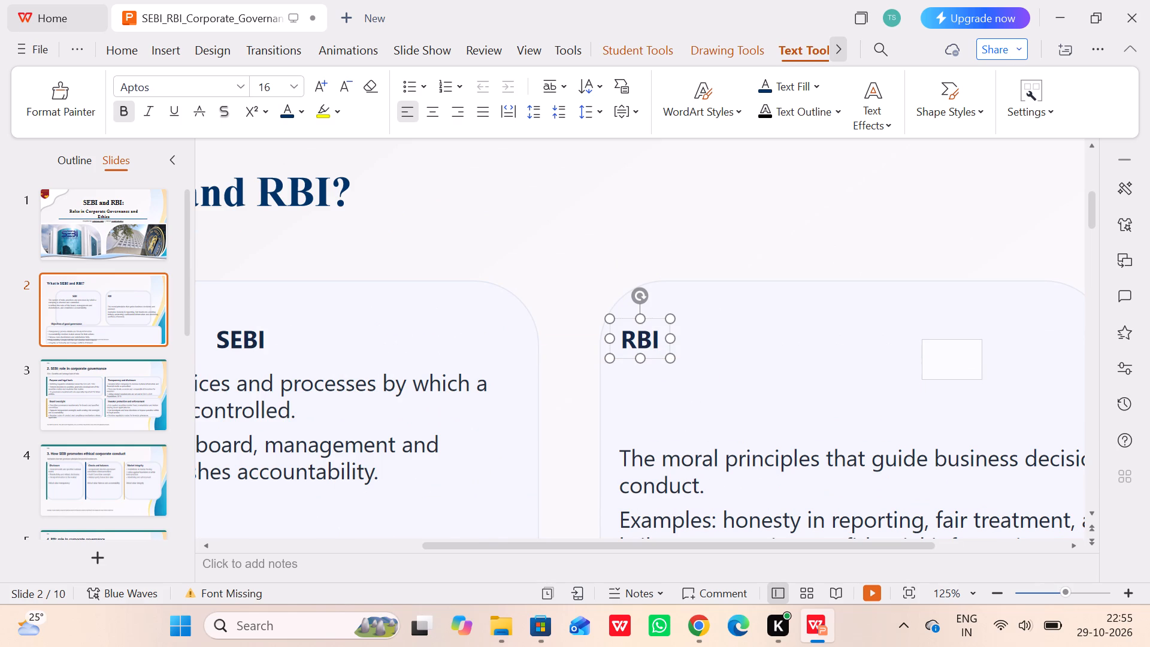
drag(969, 341, 977, 395)
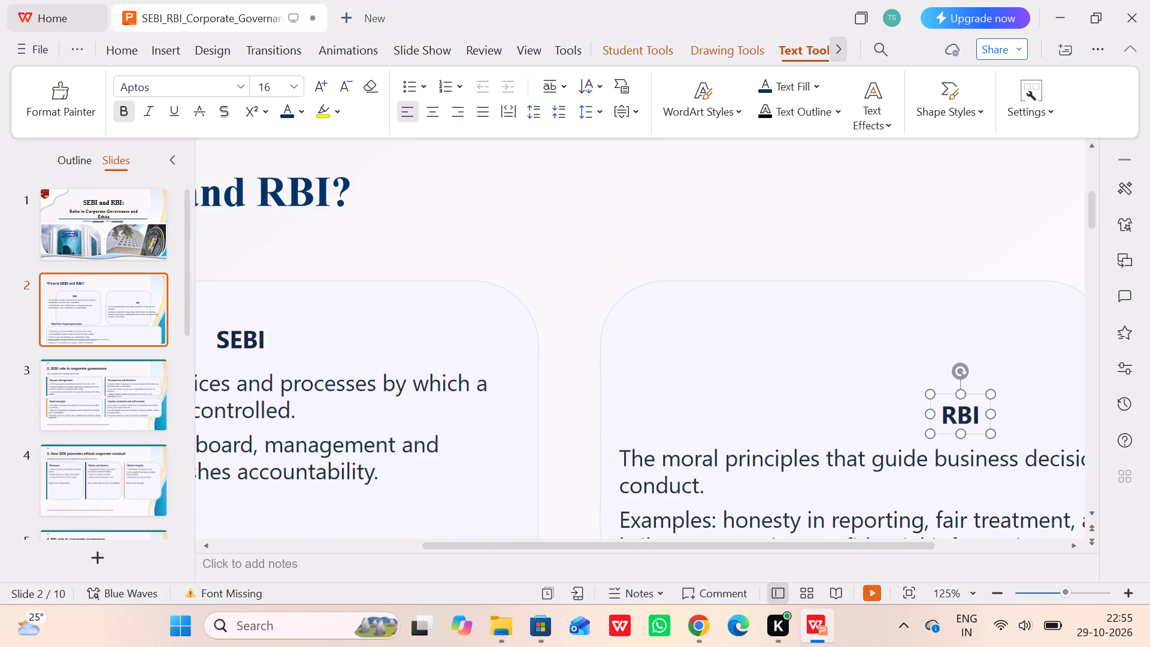
ctrl+scroll(612, 177, down, 3)
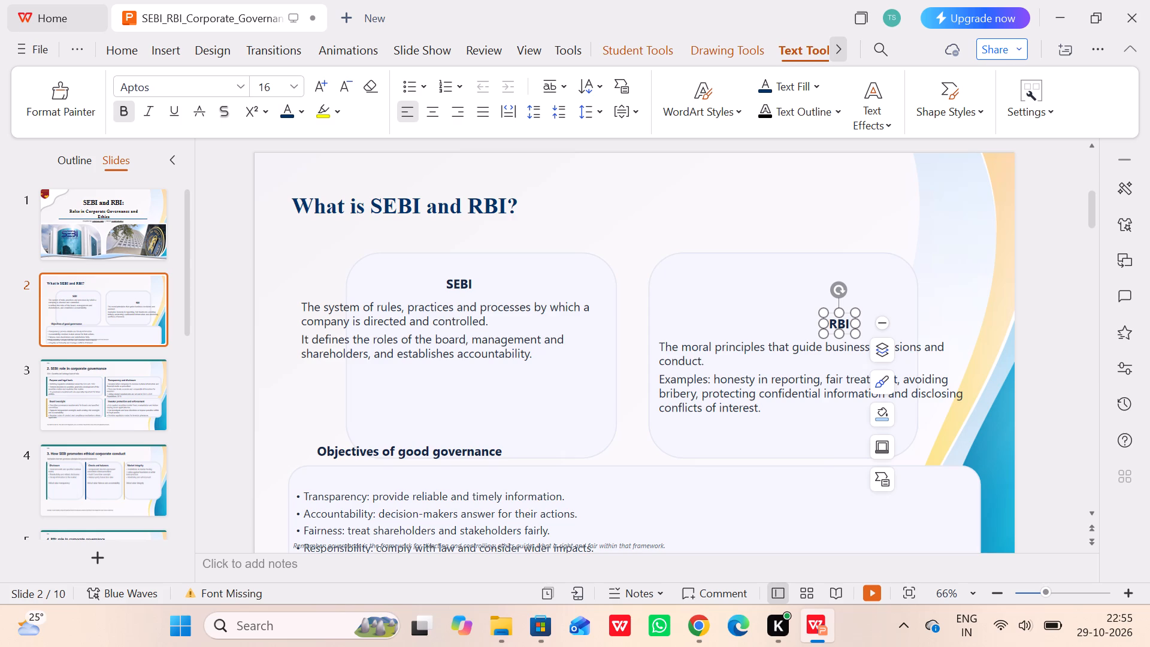
ctrl+scroll(832, 323, up, 1)
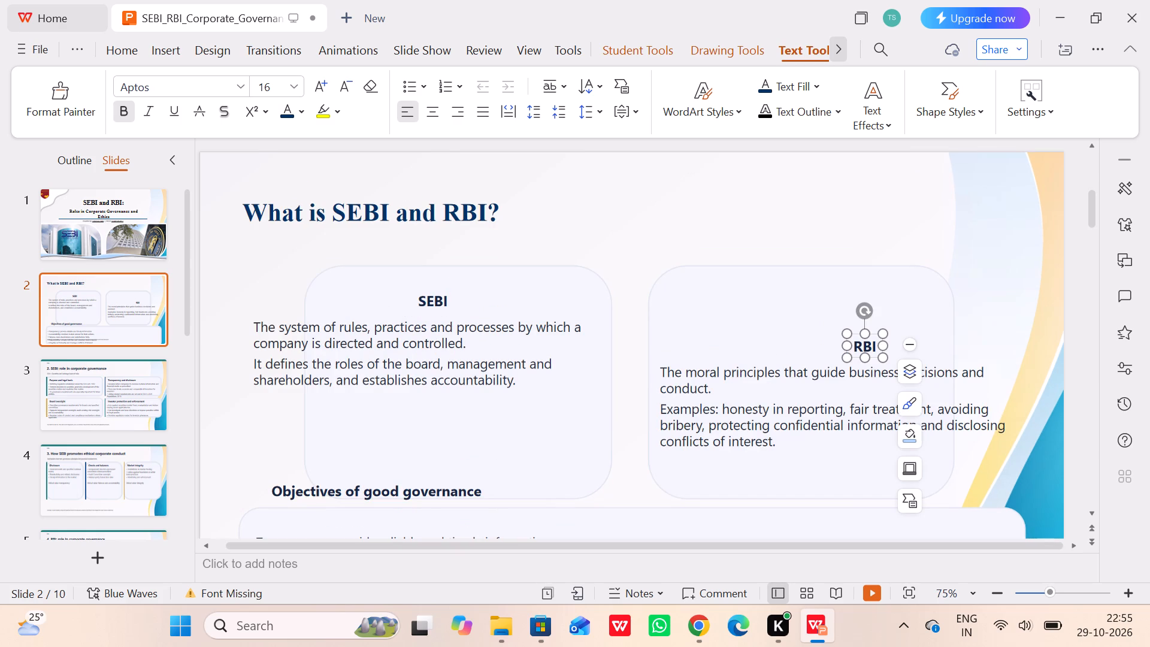
Shift the moral principles text to the RBI card's left edge and centre the RBI heading above it within the card.
drag(856, 359, 844, 358)
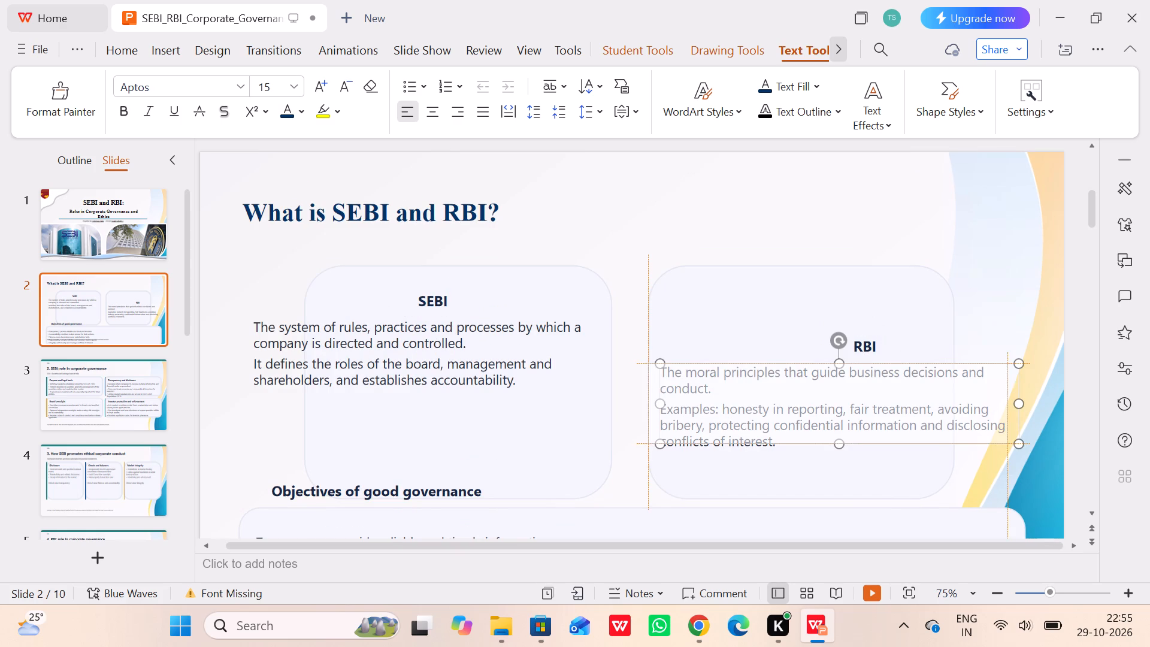
drag(844, 358, 845, 358)
click(864, 346)
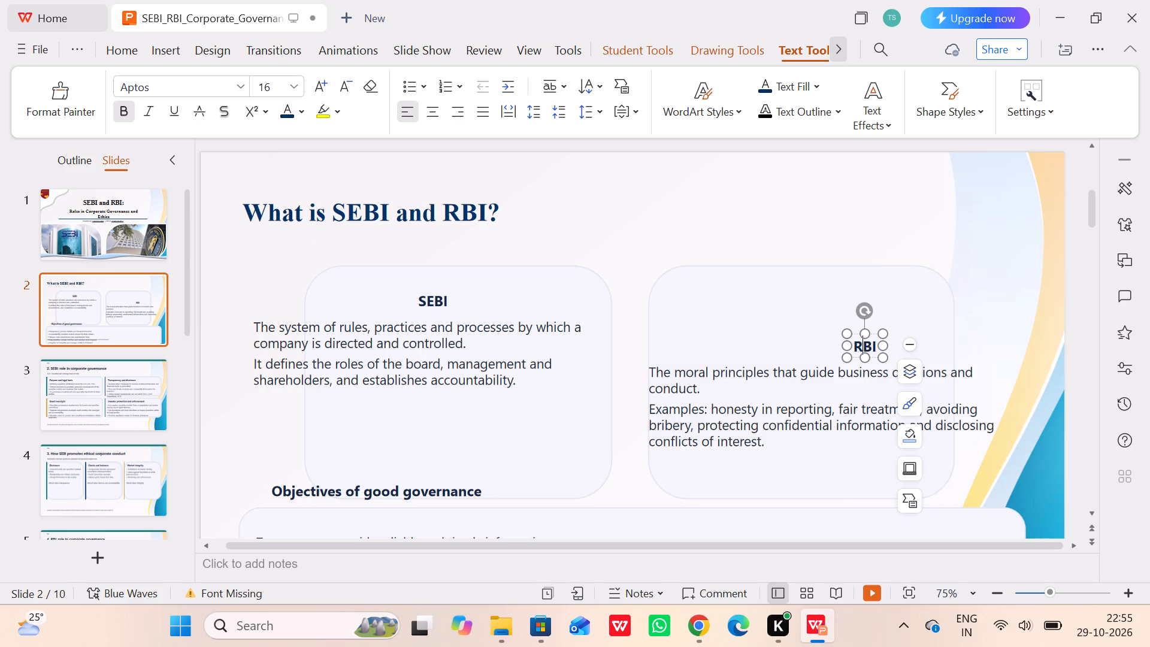
drag(872, 357, 814, 353)
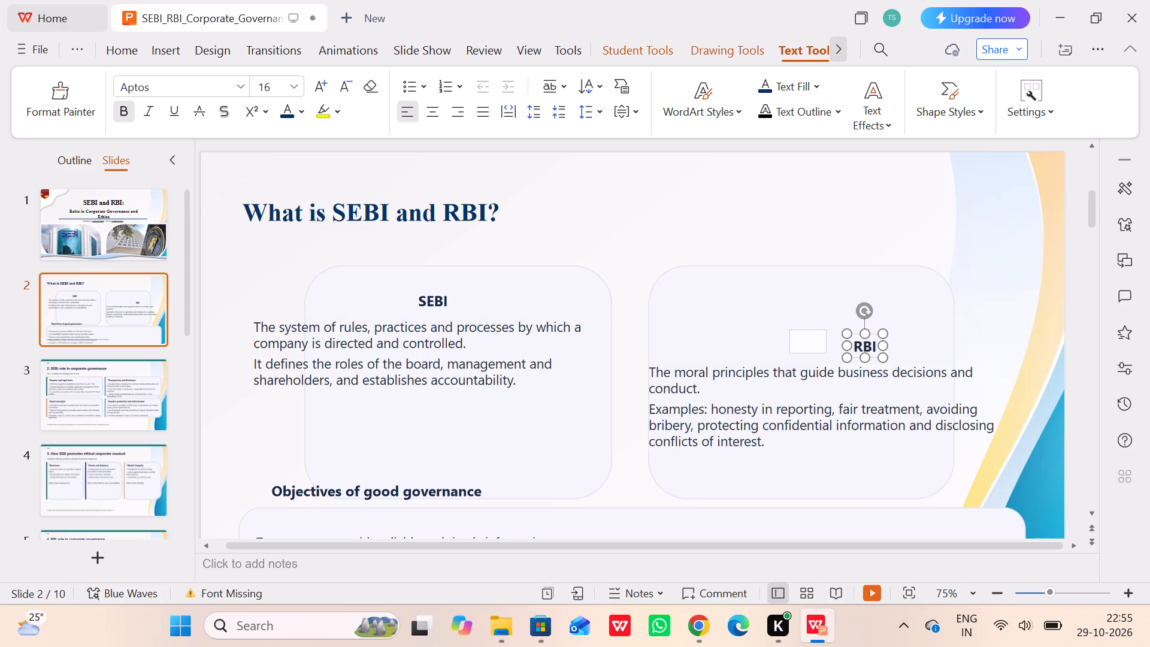
drag(814, 353, 810, 352)
Move the SEBI card's description text down so its top lines up with the RBI card's description.
click(425, 297)
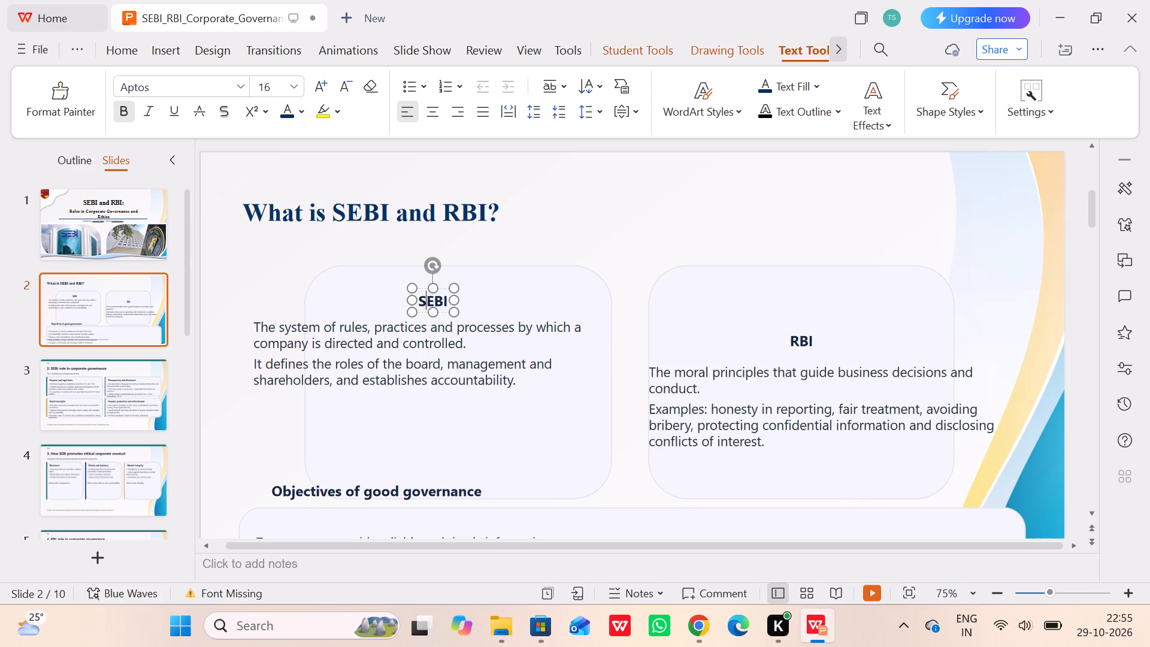
click(409, 372)
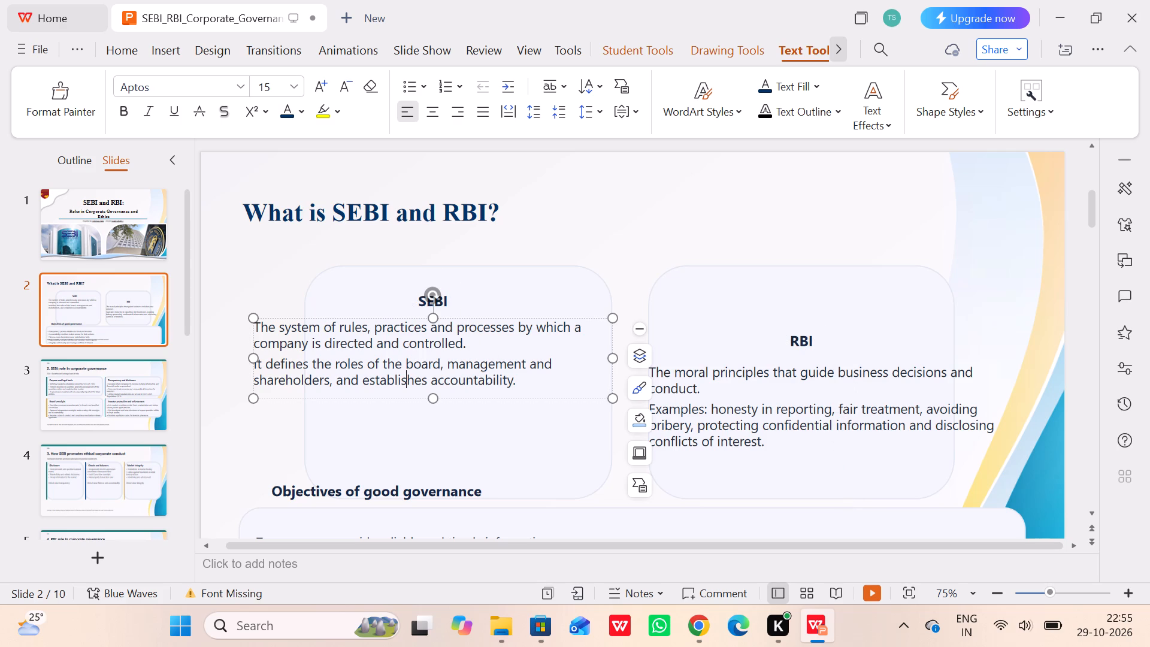
drag(549, 393, 547, 438)
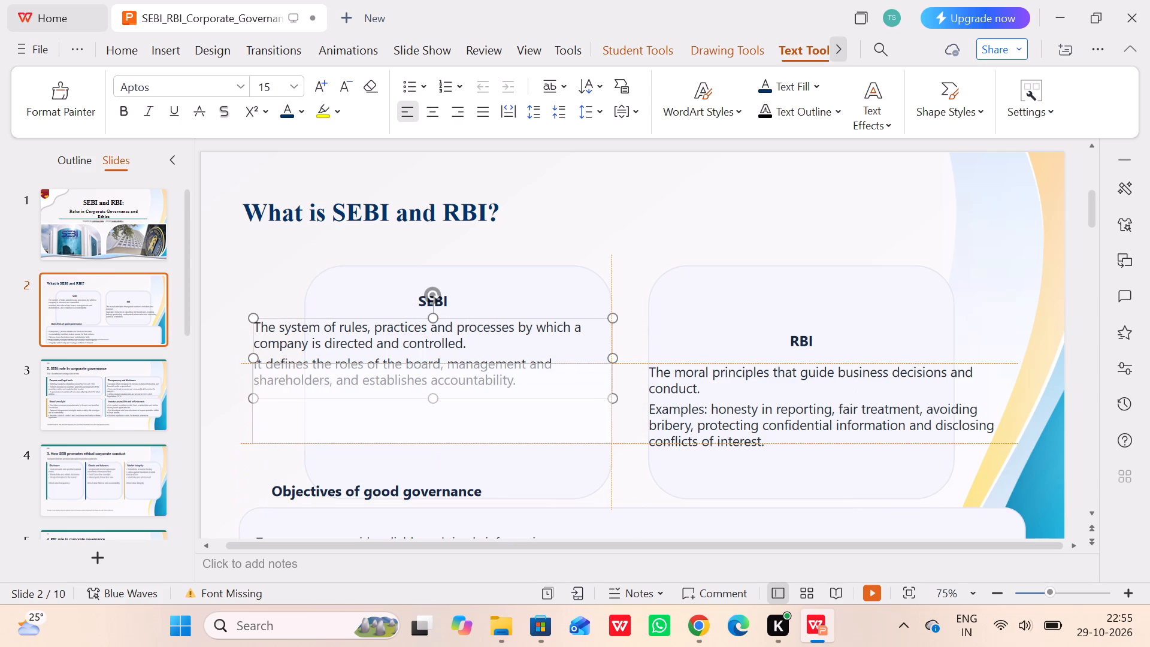
drag(547, 438, 547, 437)
Move the SEBI heading down to just above its description, level with the RBI heading.
click(442, 292)
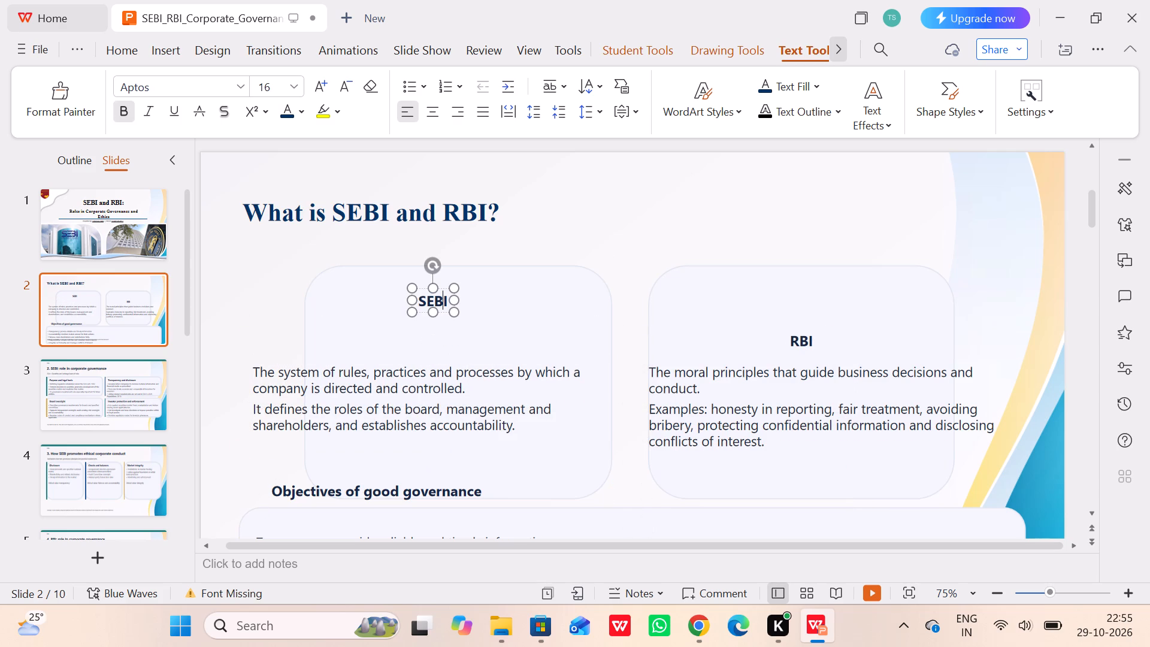
drag(442, 312, 440, 326)
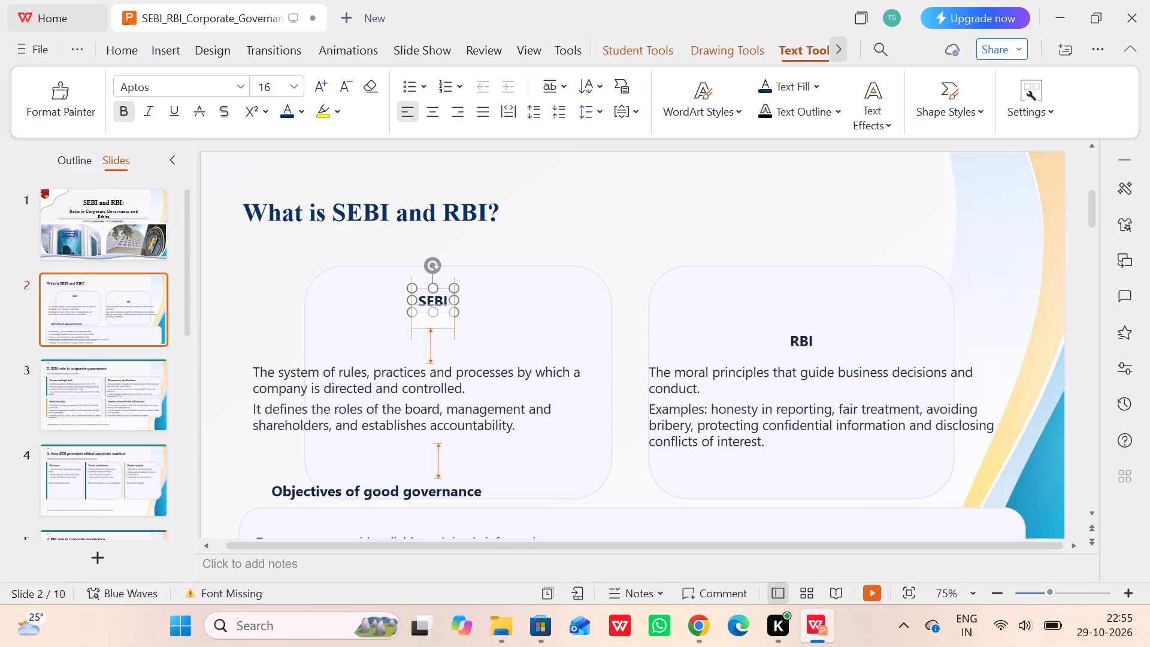
drag(440, 326, 441, 350)
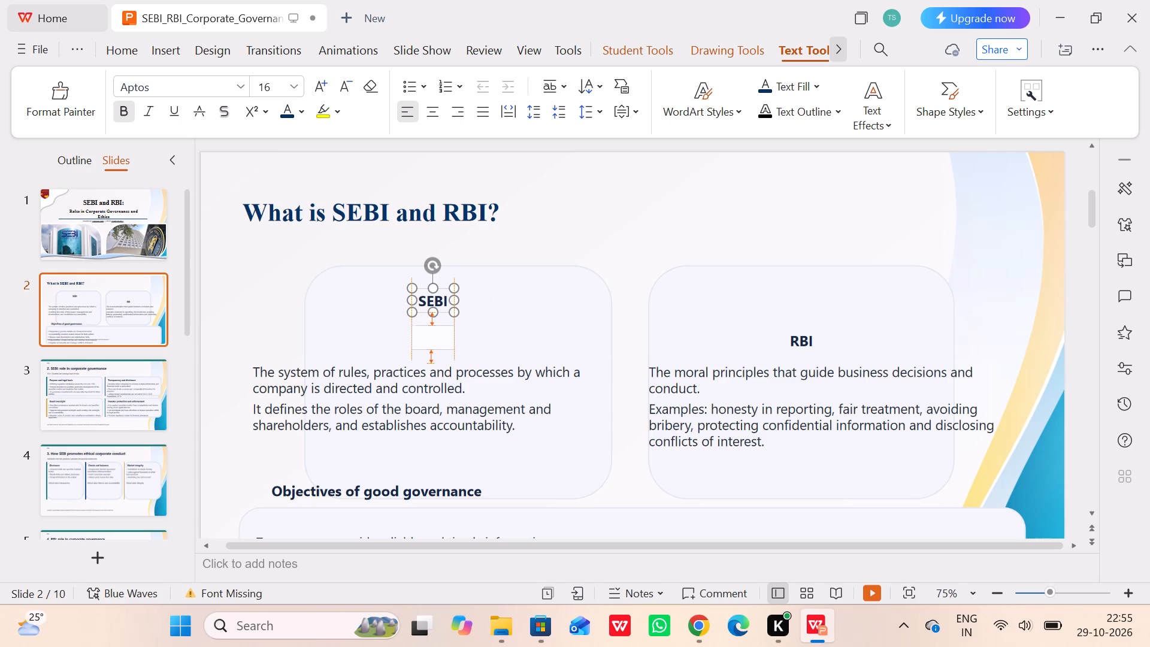
drag(441, 350, 443, 352)
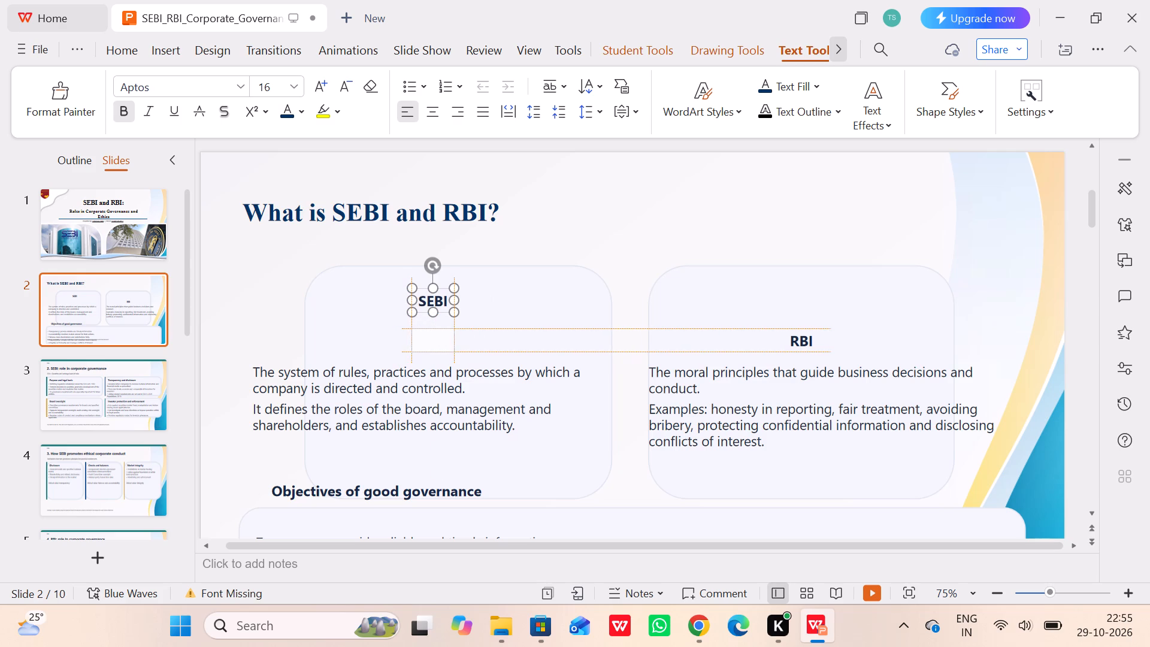
drag(443, 352, 455, 353)
click(568, 240)
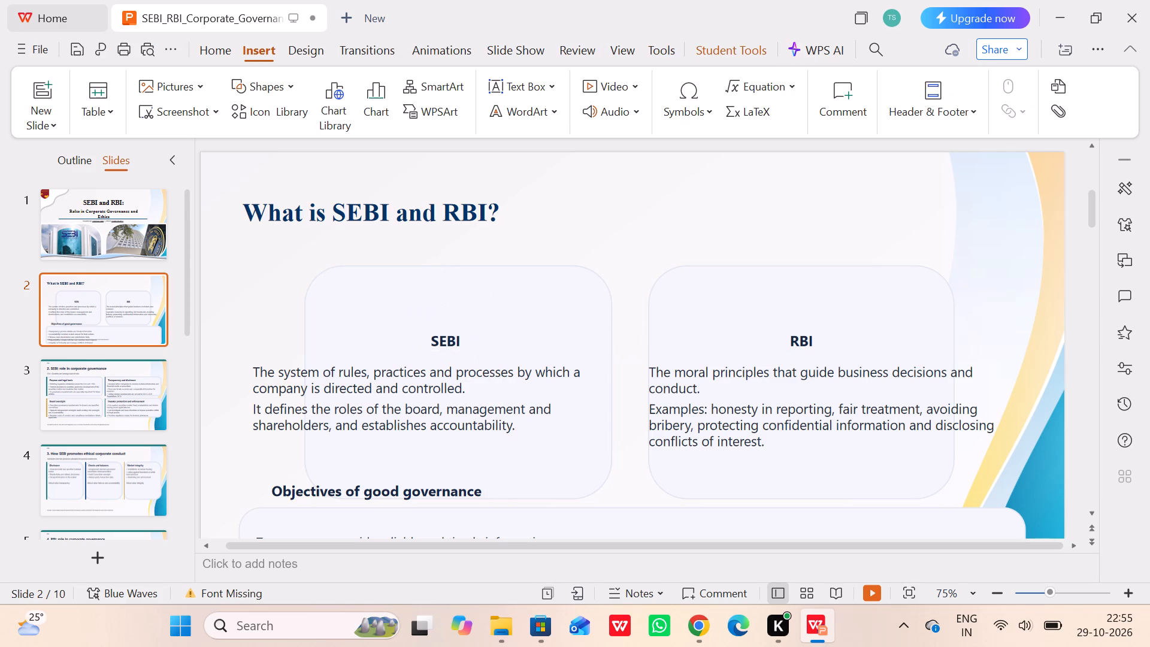
Move the SEBI description inside the SEBI card and narrow its text box to end at the card's right edge.
click(444, 413)
drag(250, 398, 308, 408)
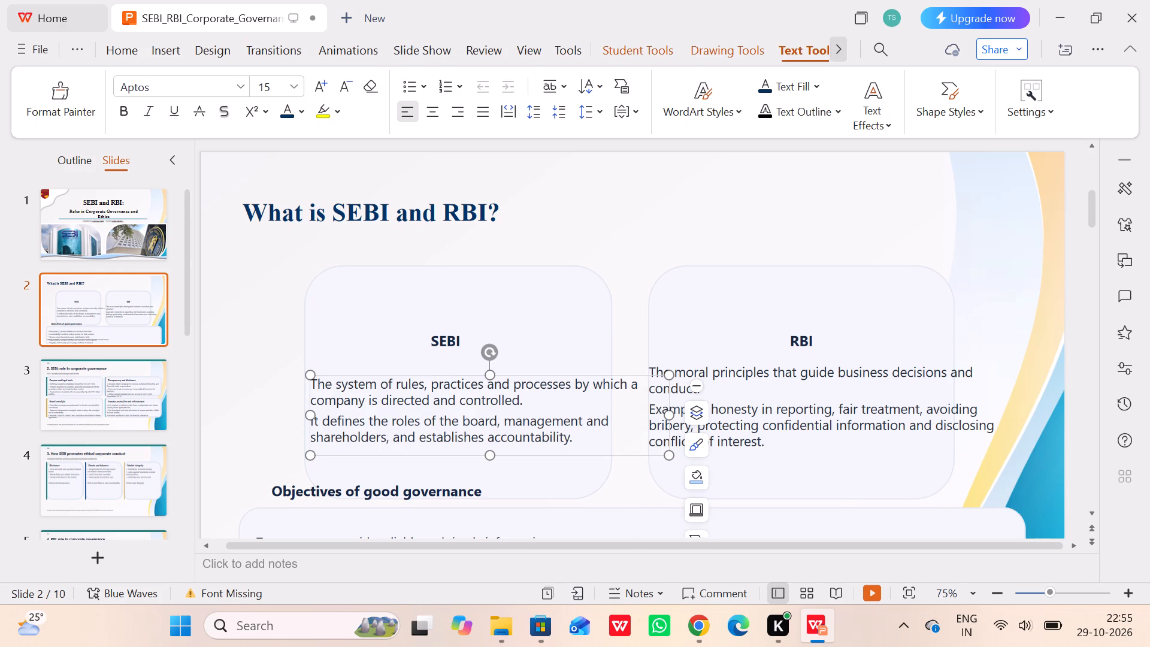
drag(668, 416, 601, 417)
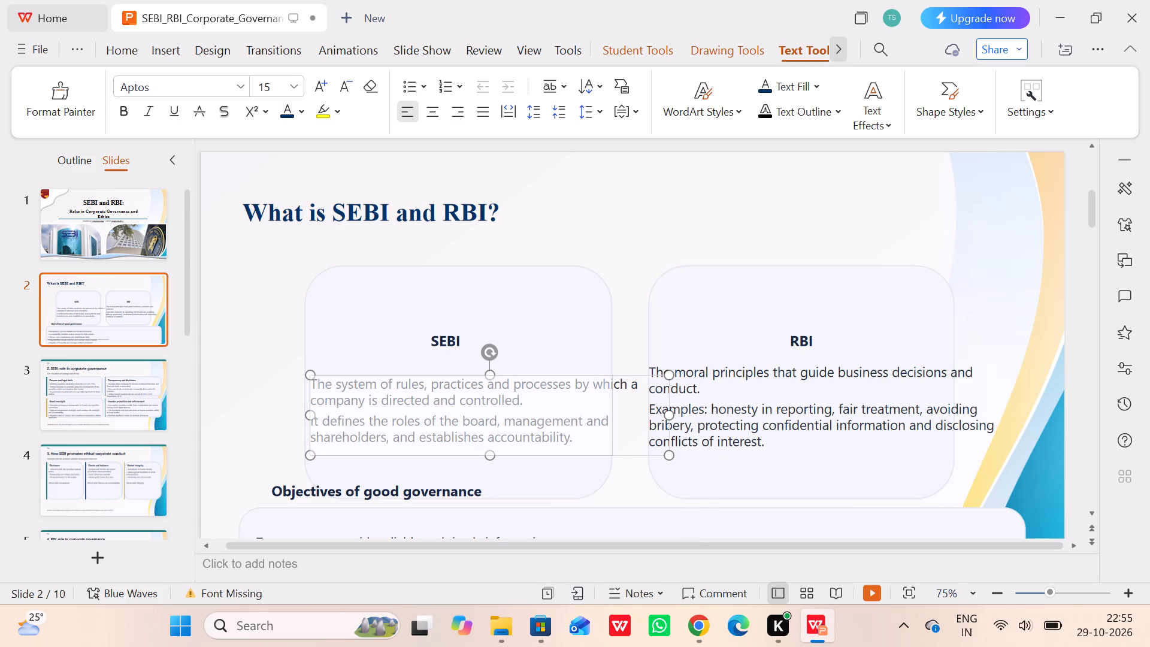
drag(601, 417, 601, 418)
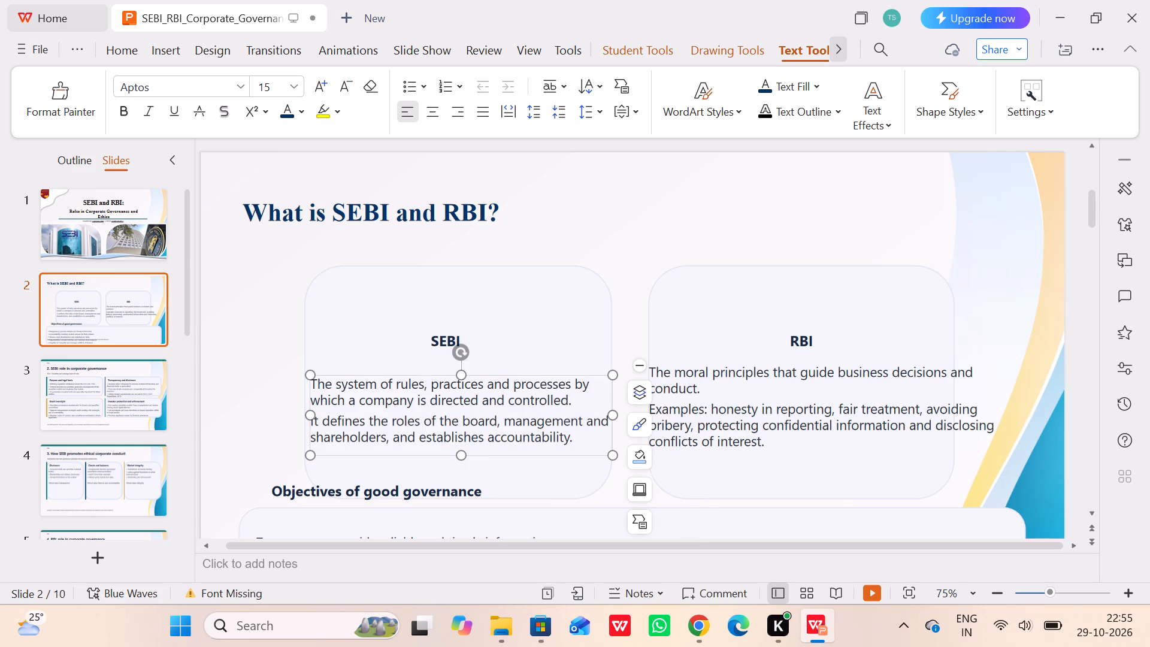
Narrow the RBI description's text box so that it ends at the RBI card's right edge.
click(733, 416)
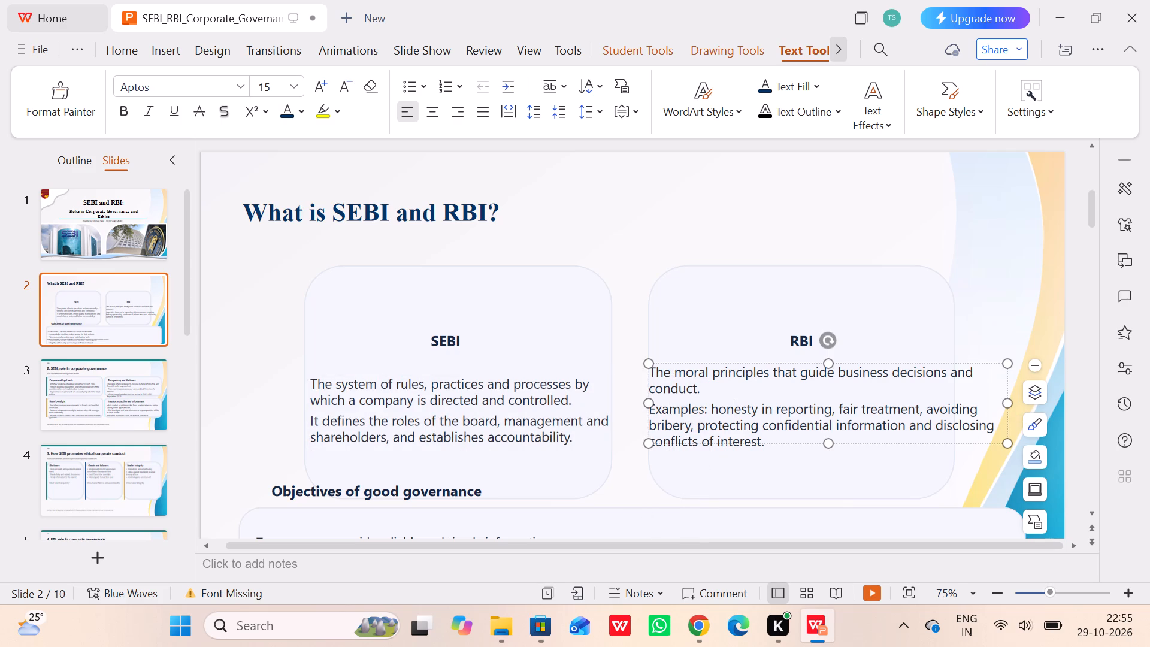
drag(1006, 403, 969, 413)
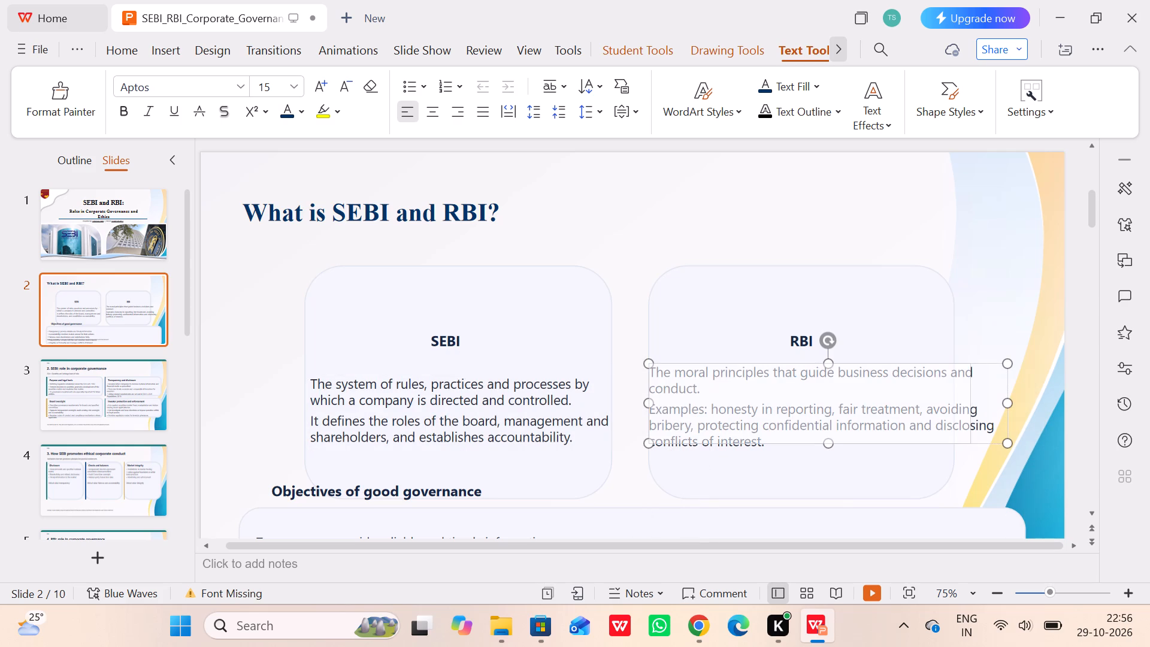
drag(969, 413, 953, 419)
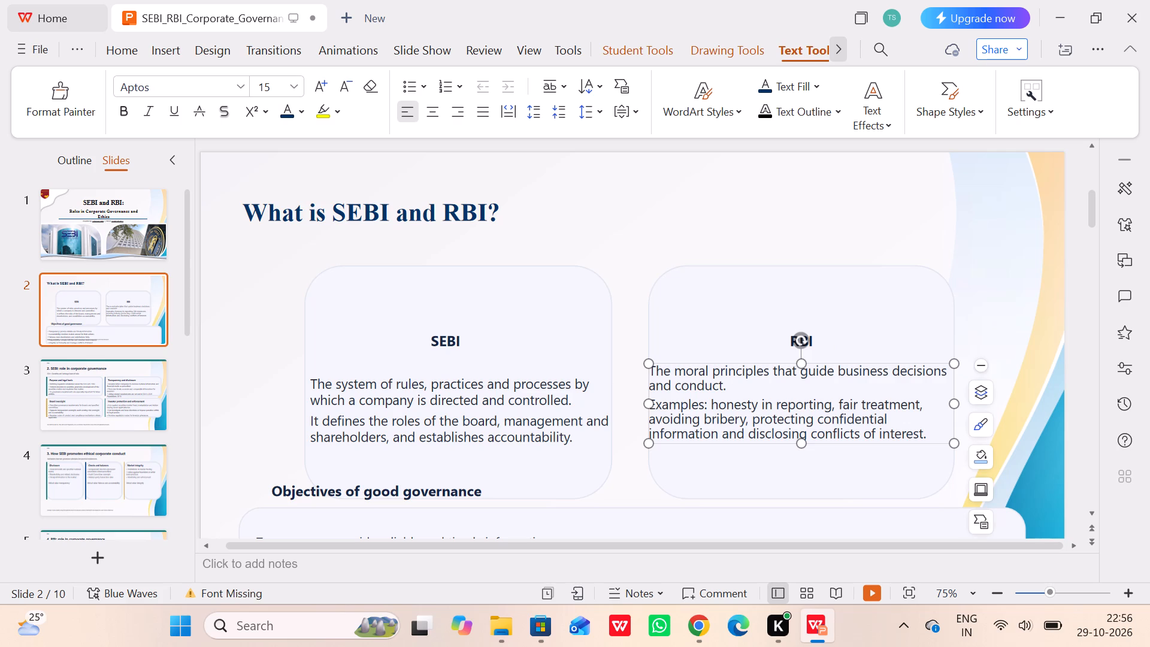
click(683, 247)
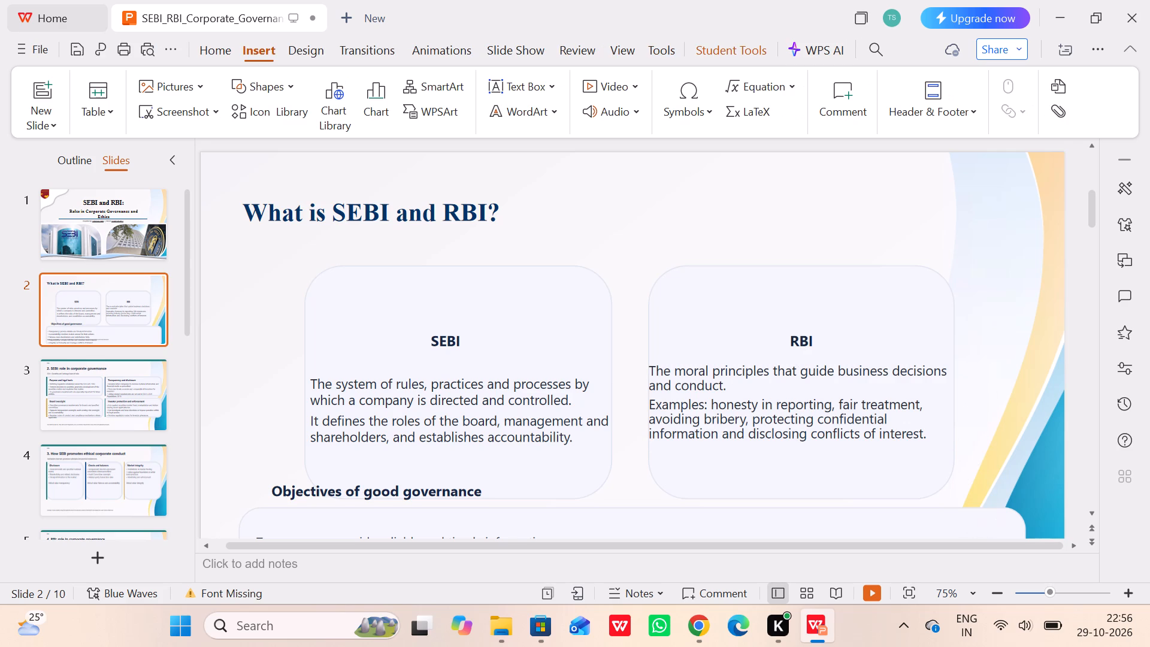
Look through the Downloads folder and recent files in Insert Picture for SEBI and RBI logo images for slide 2.
scroll(683, 247, down, 2)
ctrl+scroll(683, 247, down, 2)
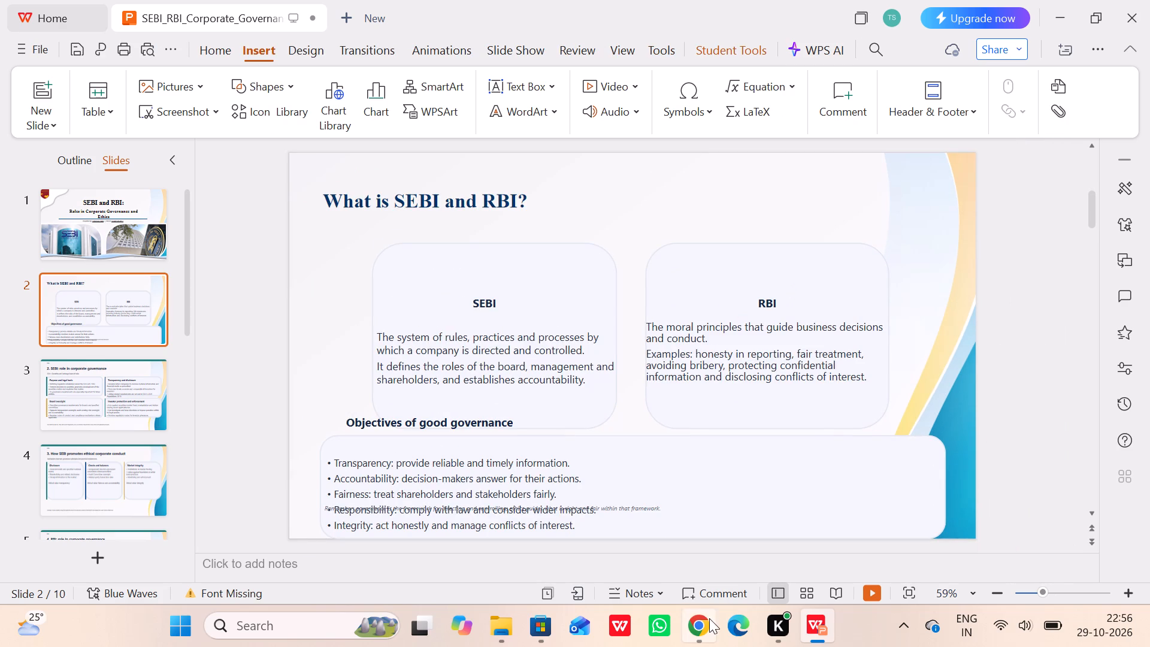
click(196, 78)
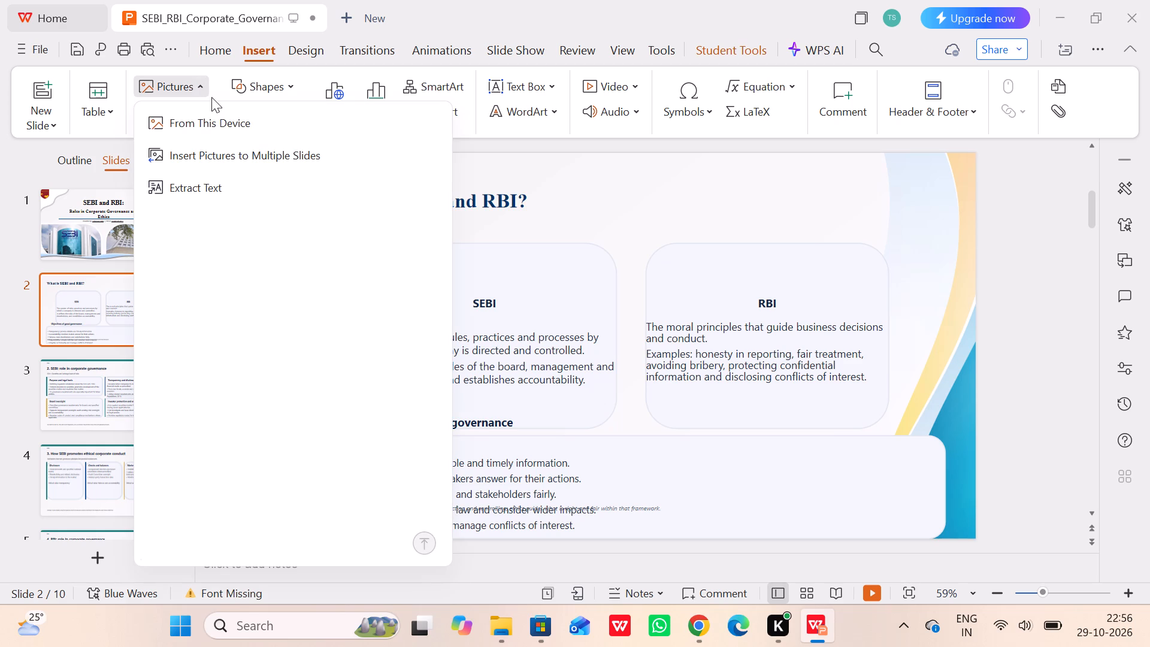
click(227, 114)
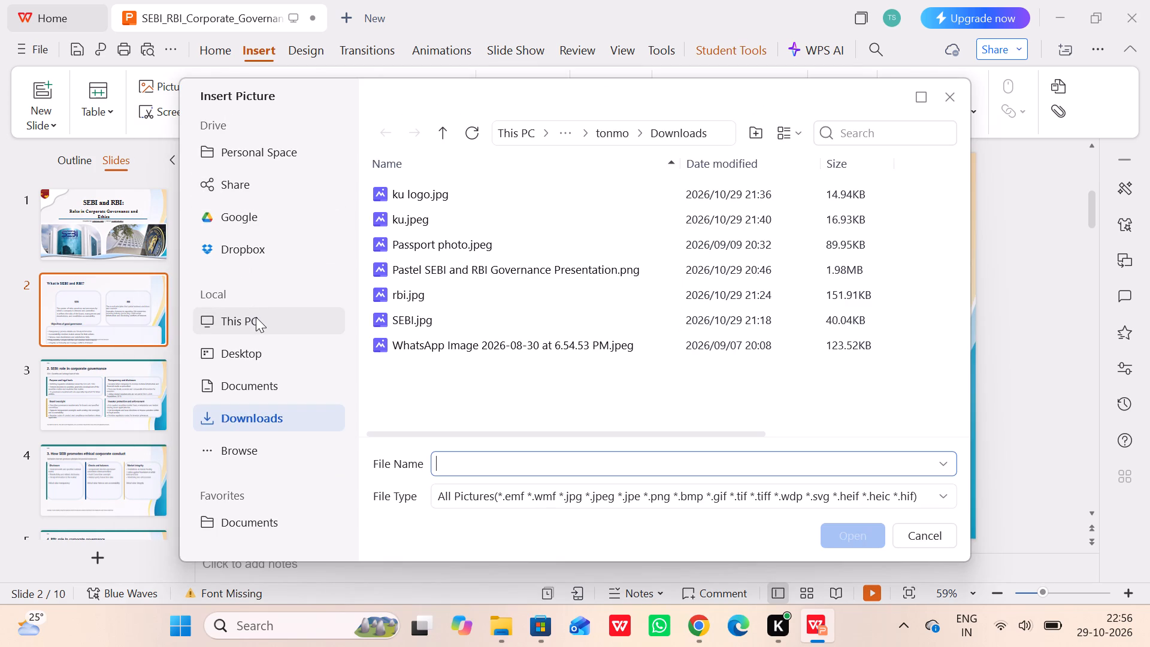
click(228, 323)
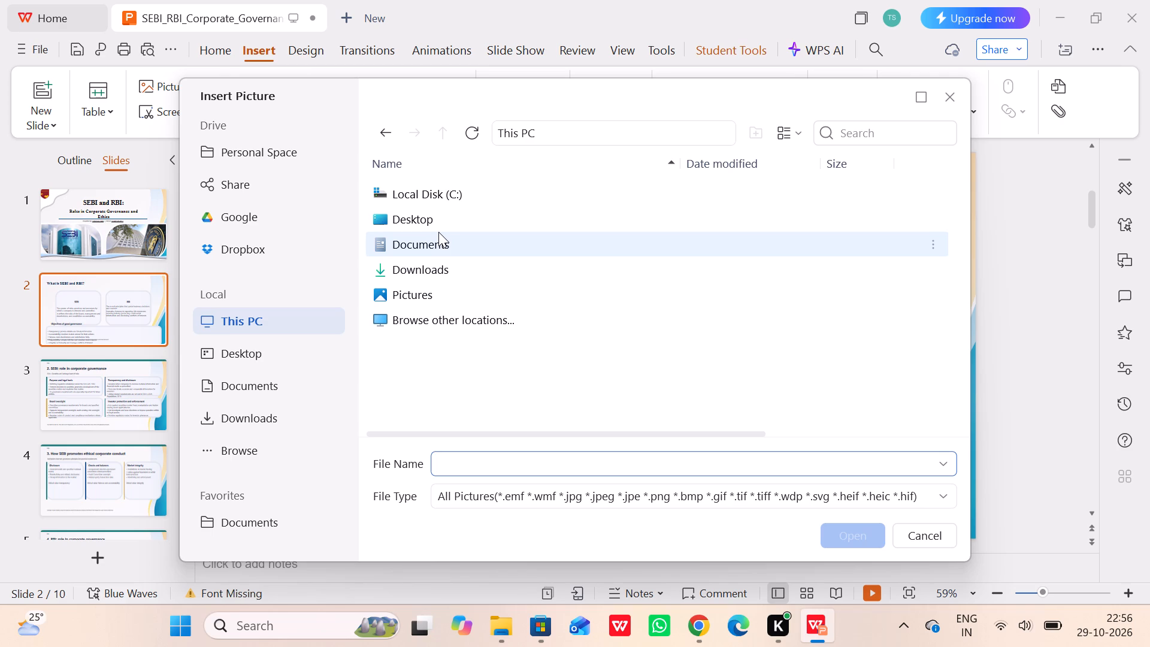
double_click(448, 261)
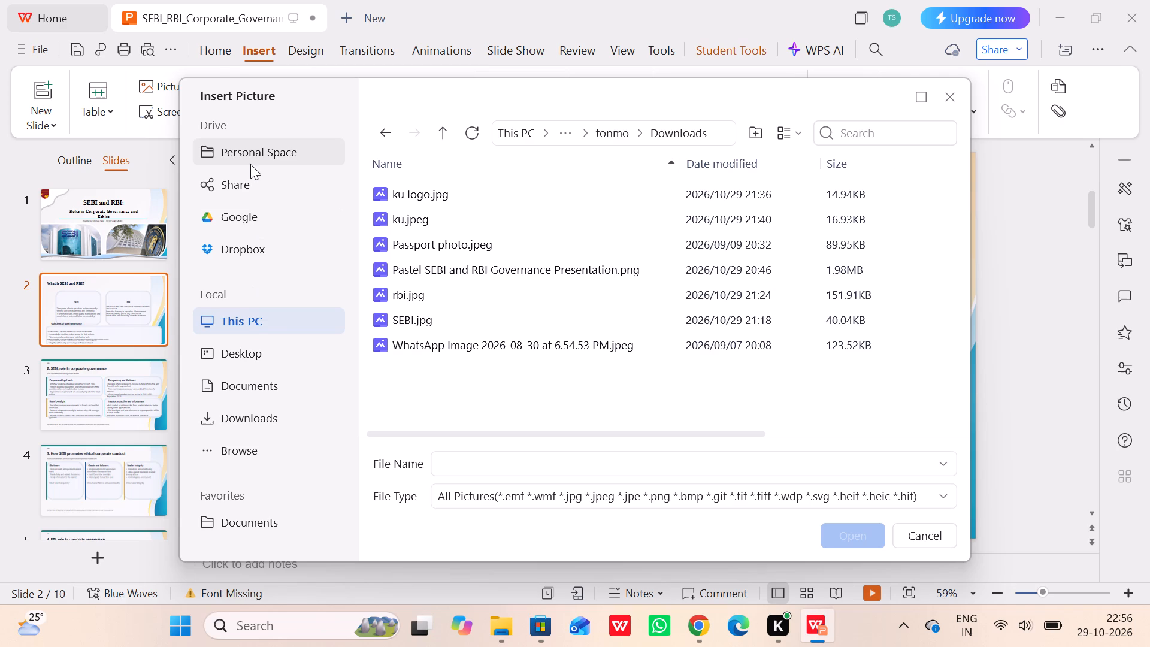
click(272, 468)
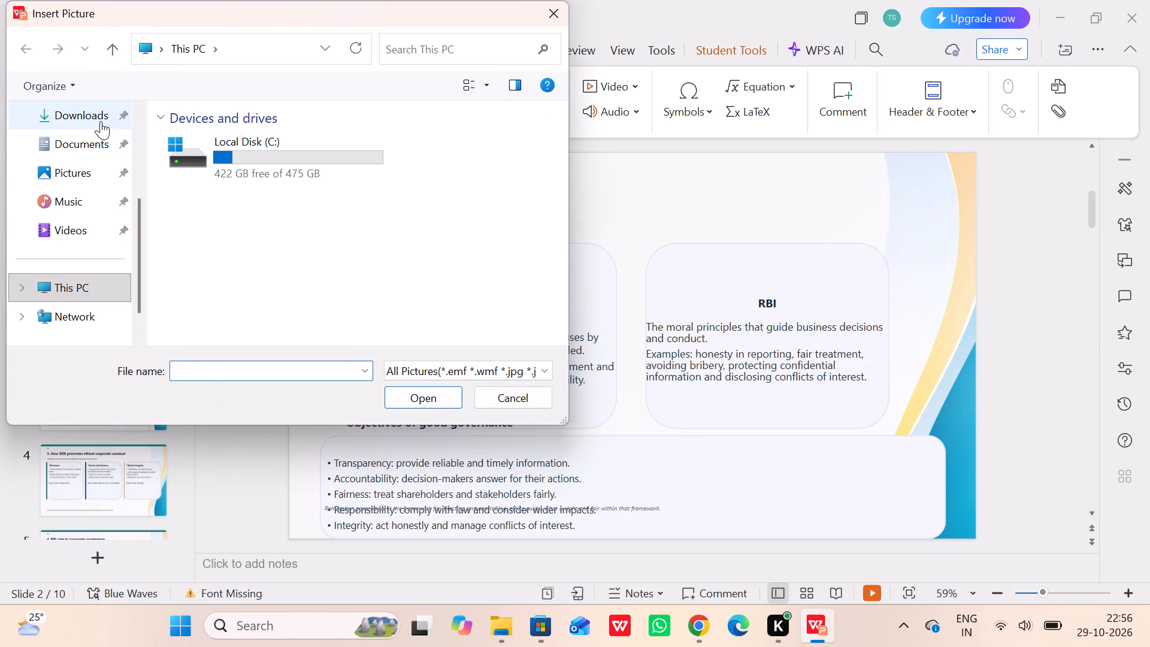
scroll(101, 121, up, 2)
click(89, 120)
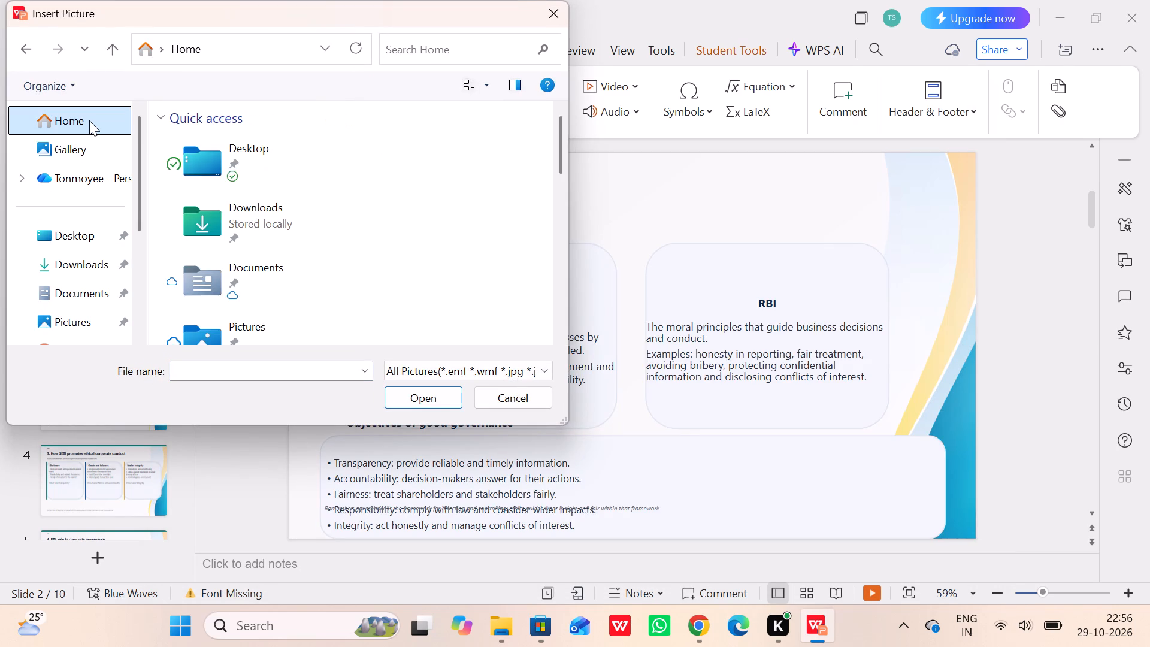
scroll(276, 241, down, 4)
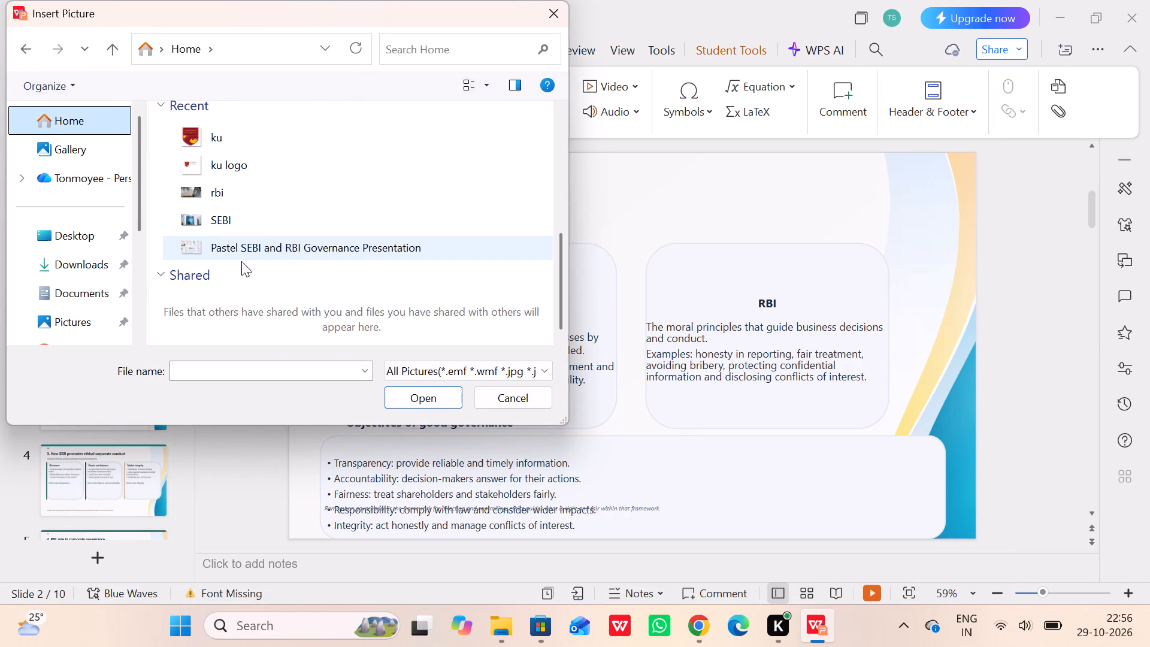
click(184, 276)
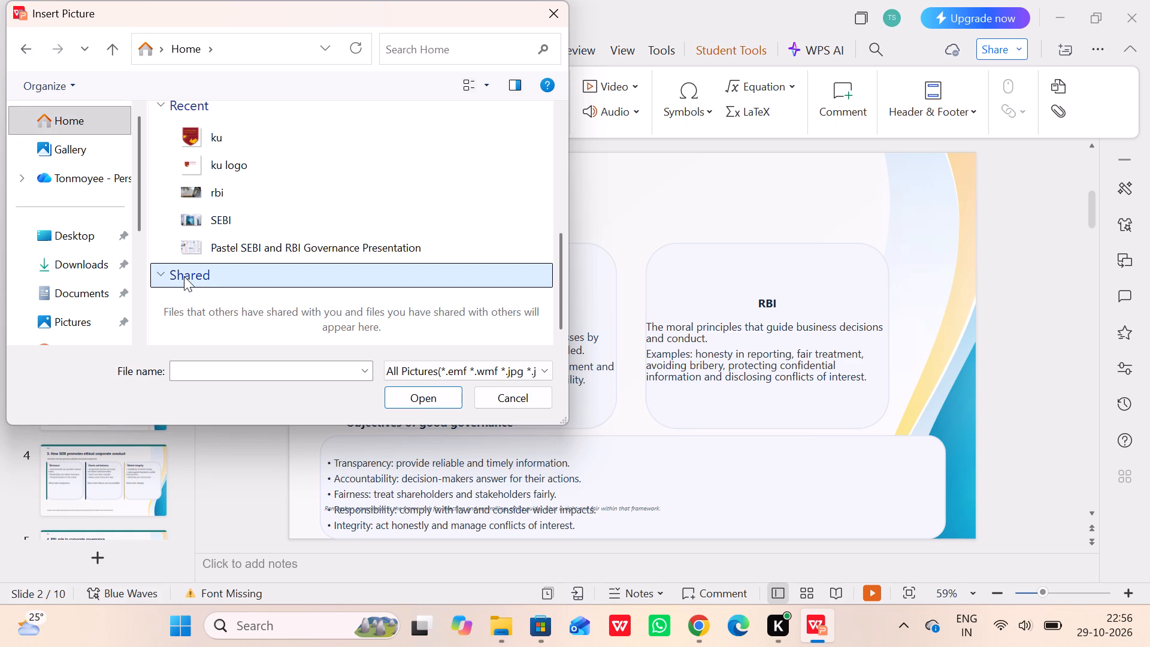
scroll(285, 191, right, 1)
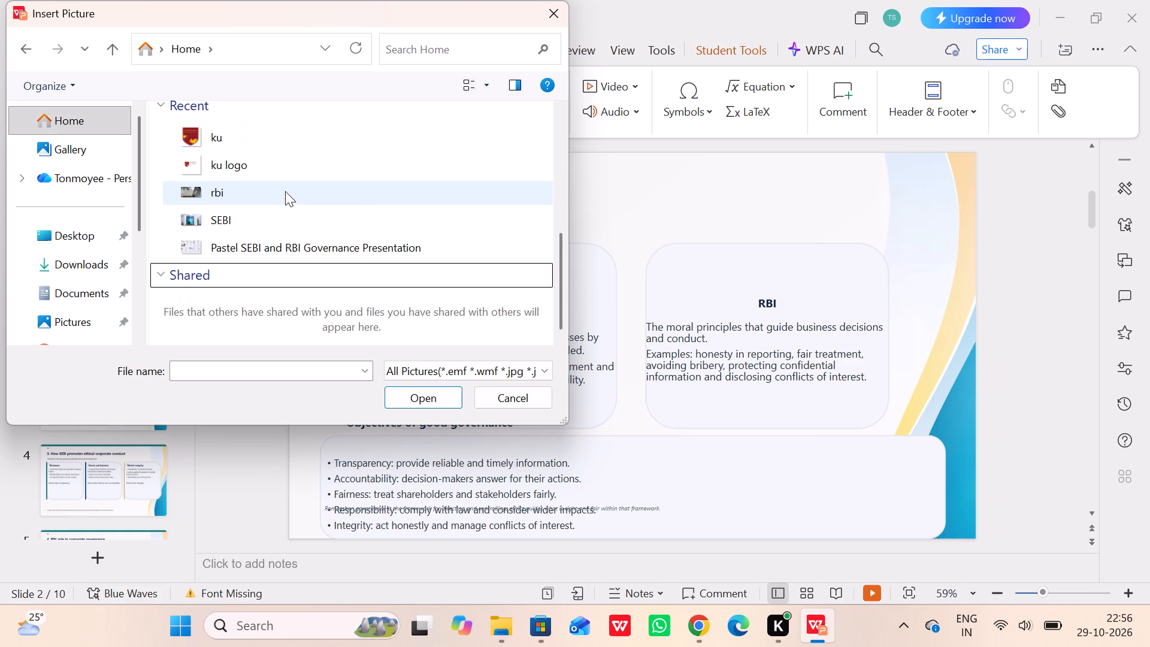
scroll(285, 191, down, 1)
scroll(251, 189, up, 5)
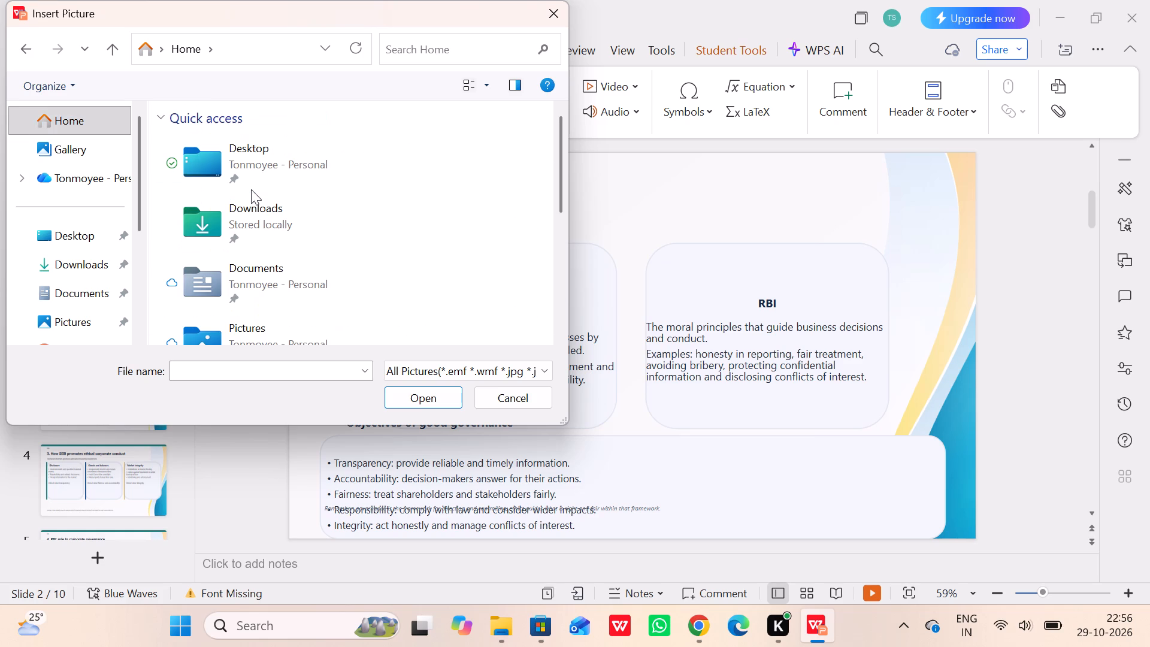
scroll(251, 189, up, 2)
scroll(275, 191, down, 5)
scroll(275, 191, up, 3)
scroll(275, 191, down, 2)
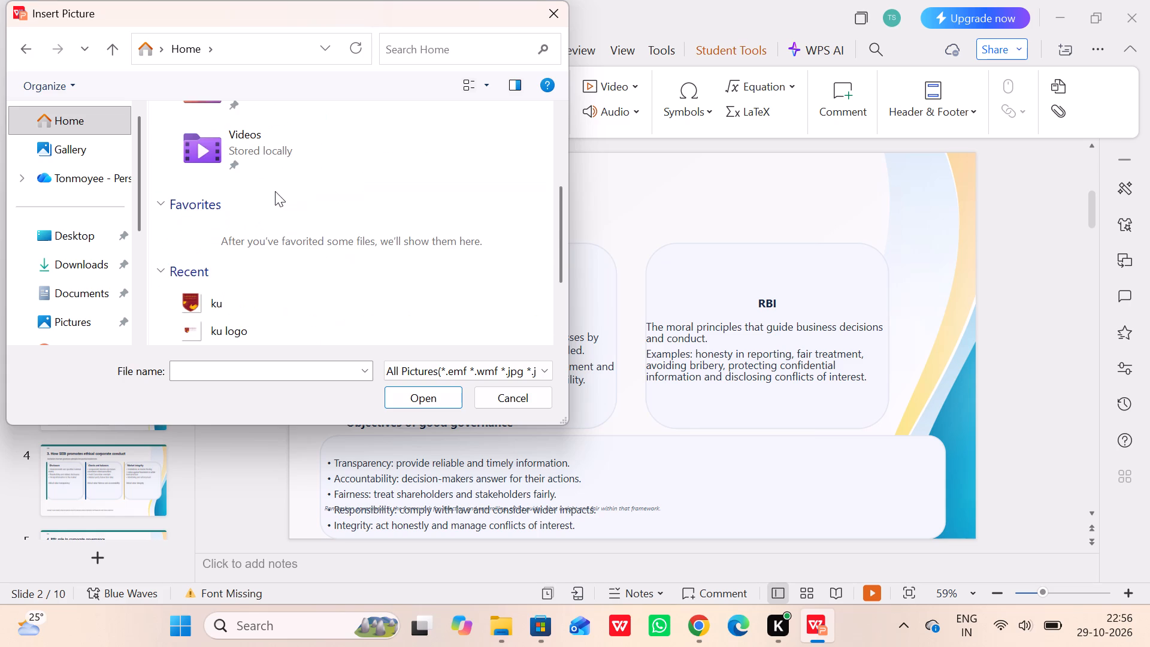
Leave Insert Picture without inserting an image and save the SEBI and RBI presentation.
click(549, 23)
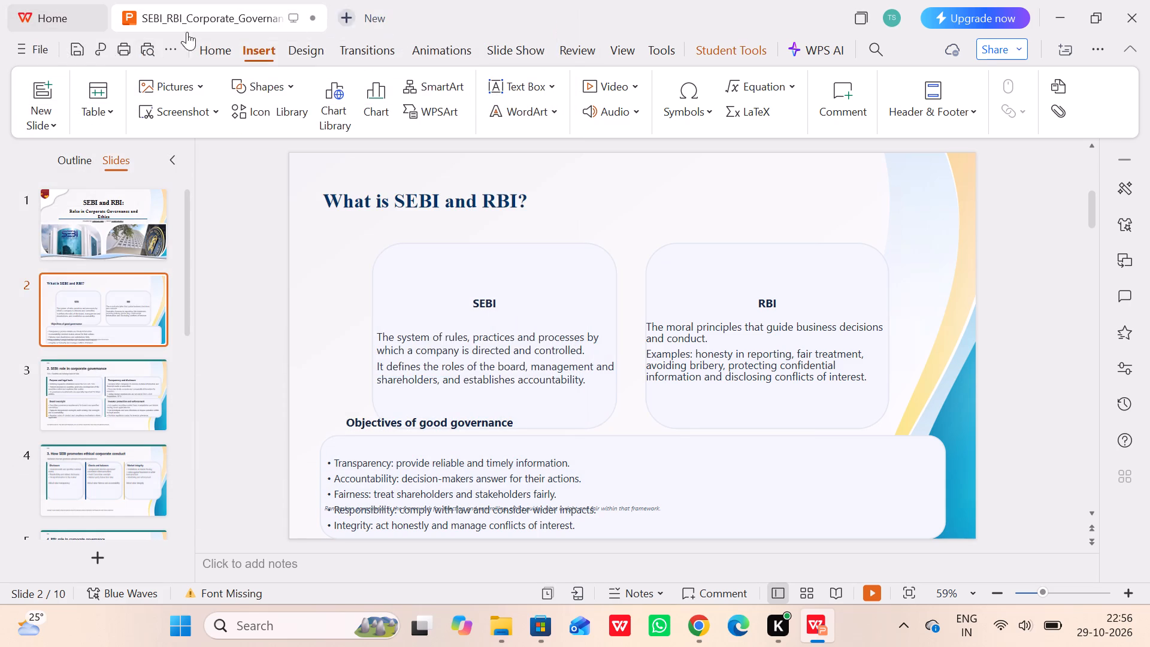
click(69, 45)
Close the open WPS Office, File Explorer and Chrome windows to get back to the desktop.
click(1149, 0)
triple_click(1149, 0)
click(1149, 0)
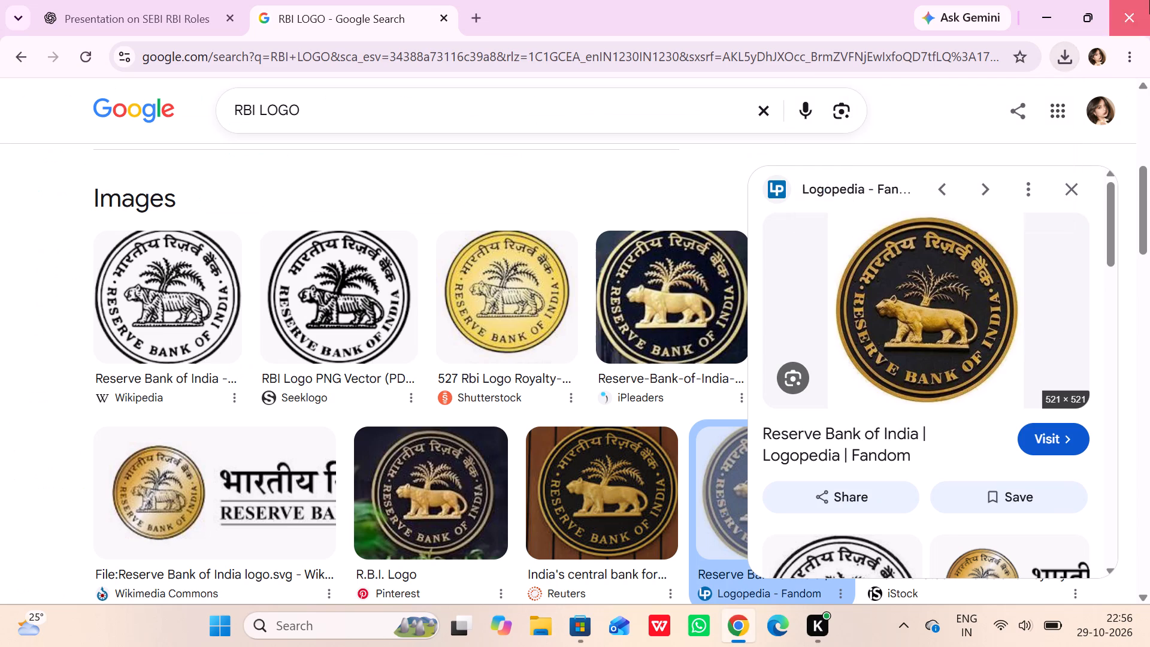
click(1149, 0)
double_click(1149, 0)
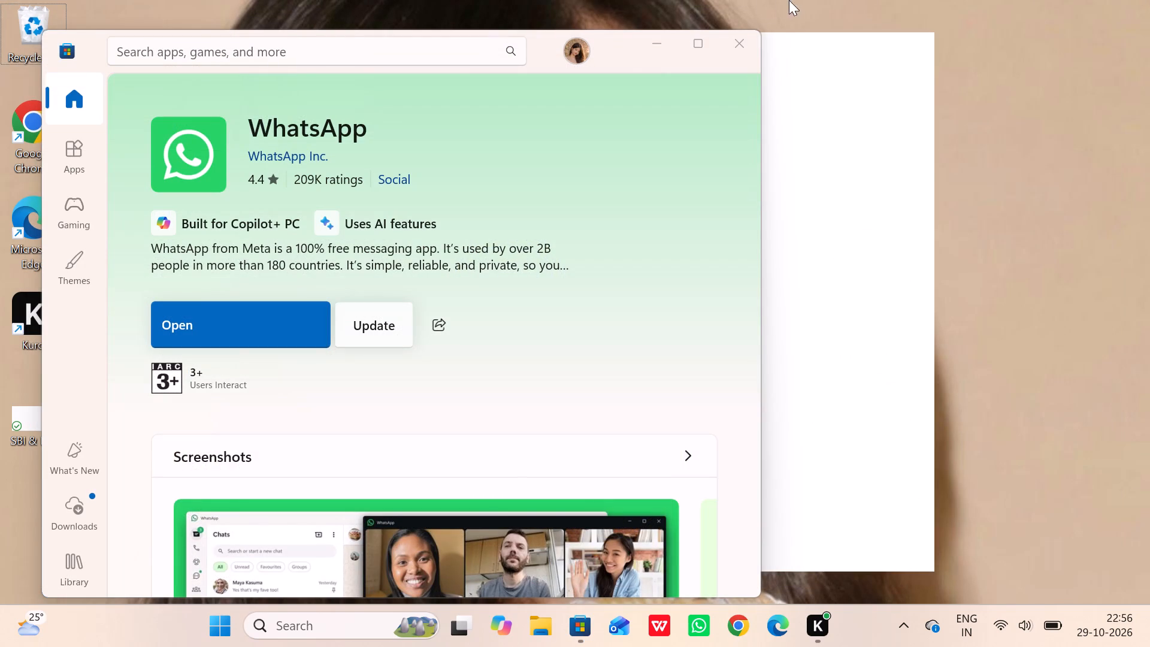
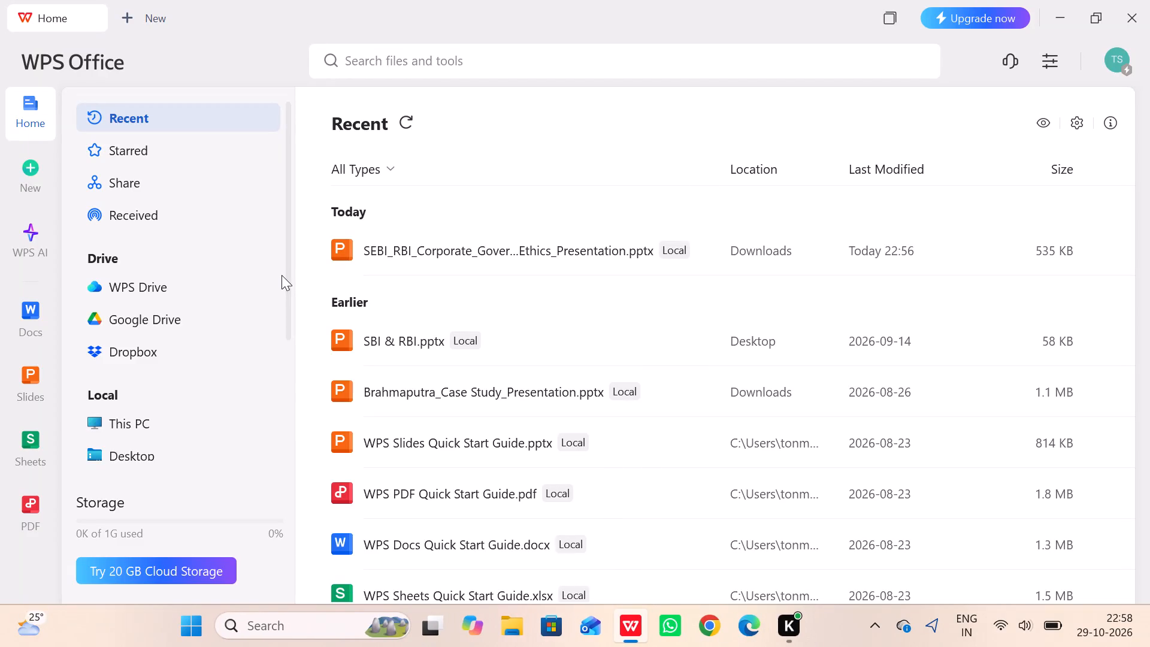
Reopen the SEBI and RBI corporate governance and ethics presentation from today's recent files.
double_click(459, 249)
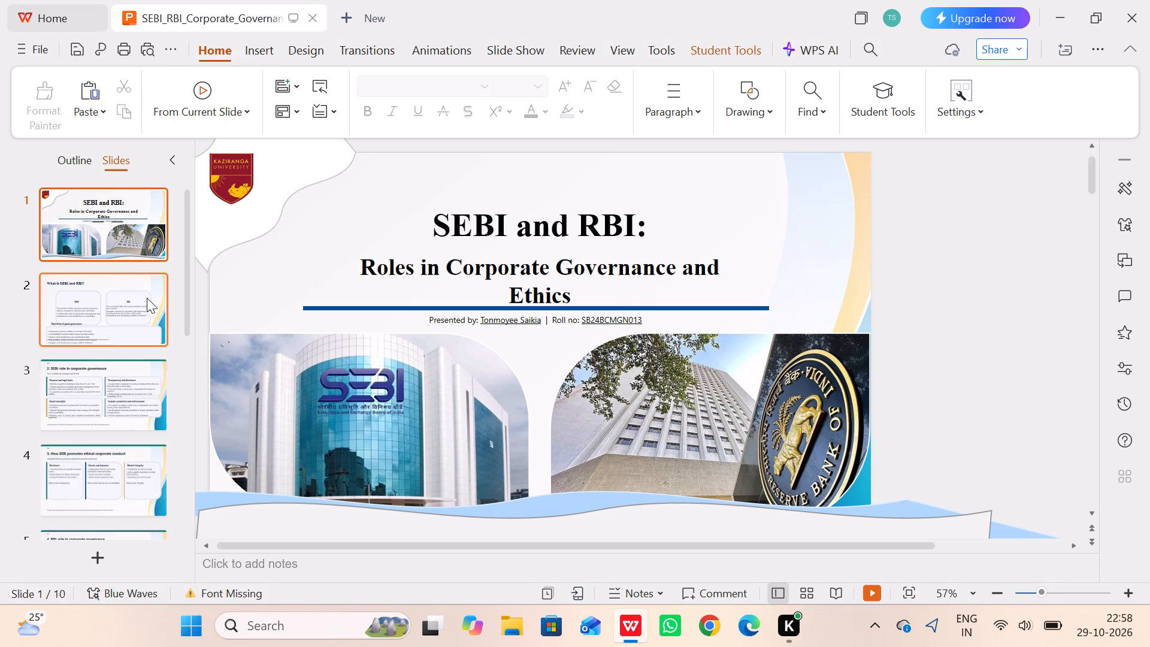
Open the Insert Picture file browser for slide 2, "What is SEBI and RBI?", to choose a local picture.
click(138, 289)
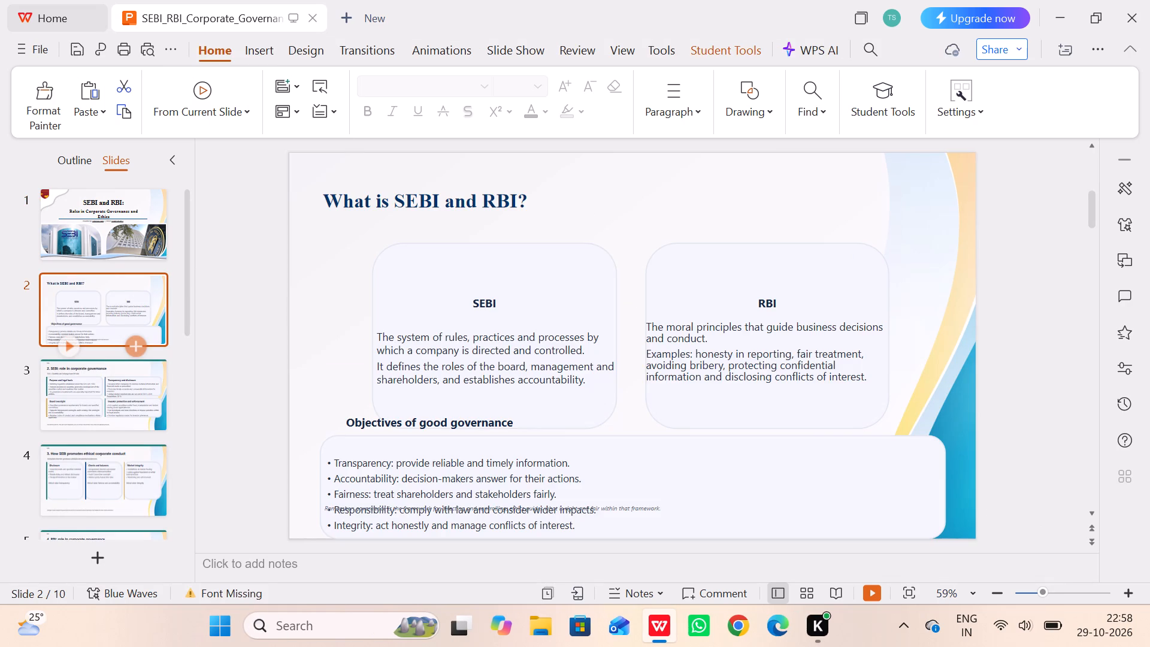
click(252, 55)
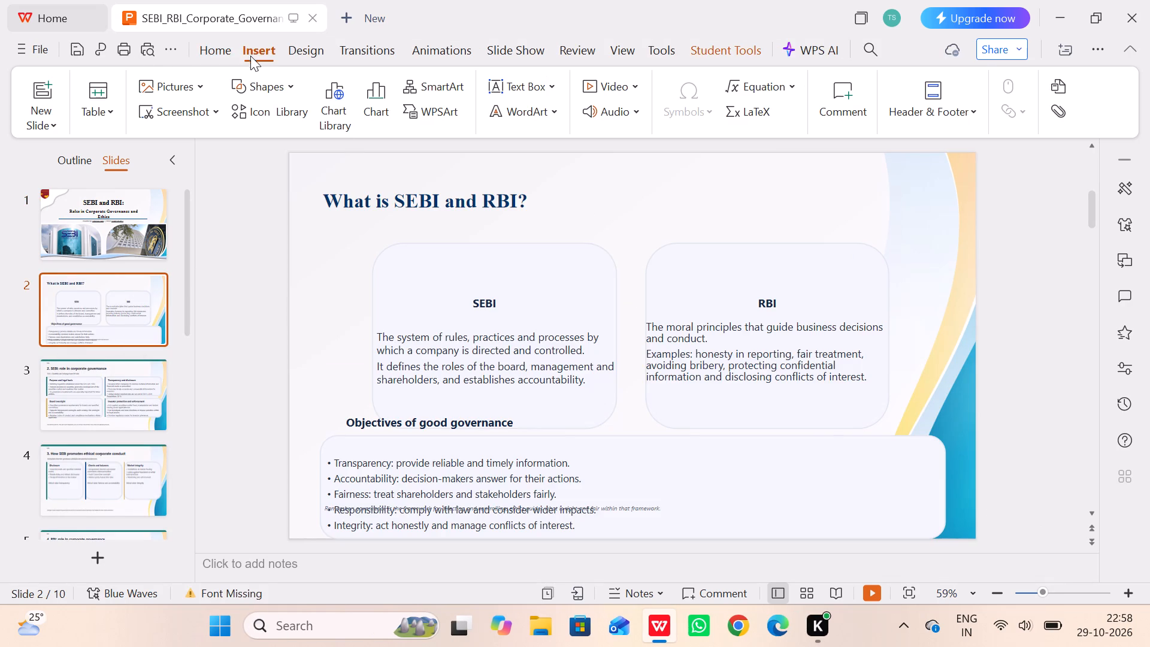
click(149, 86)
click(189, 114)
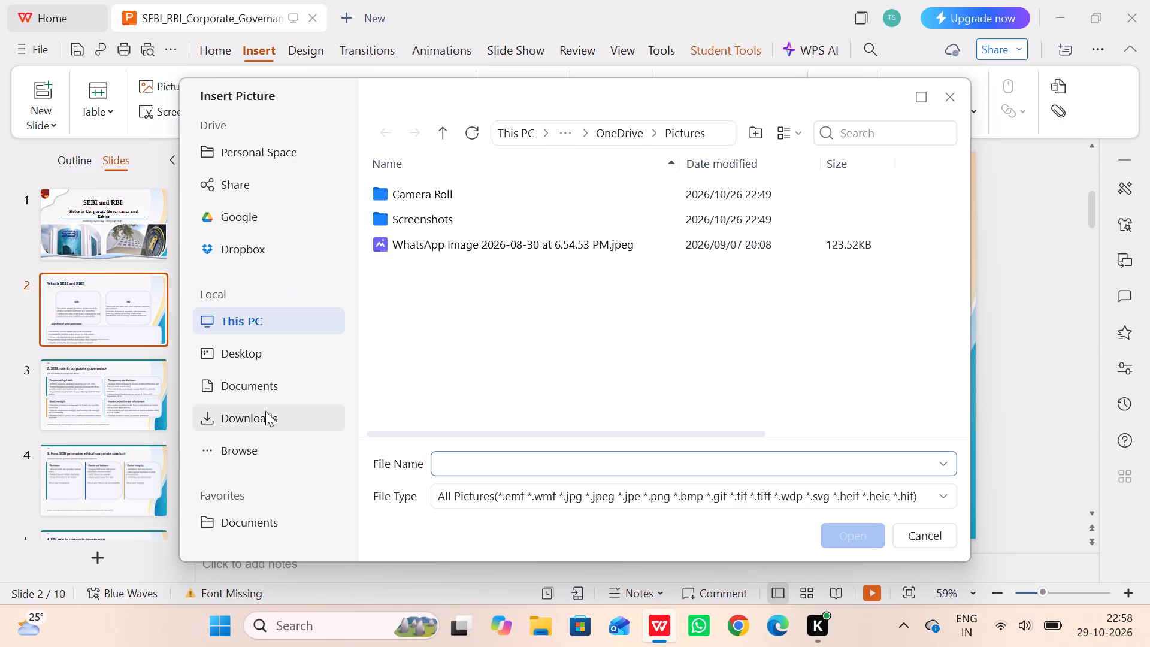
Look through Pictures, Downloads, Documents, Local Disk (C:) and Network in Insert Picture for SEBI and RBI logo images, and leave without inserting any.
click(265, 411)
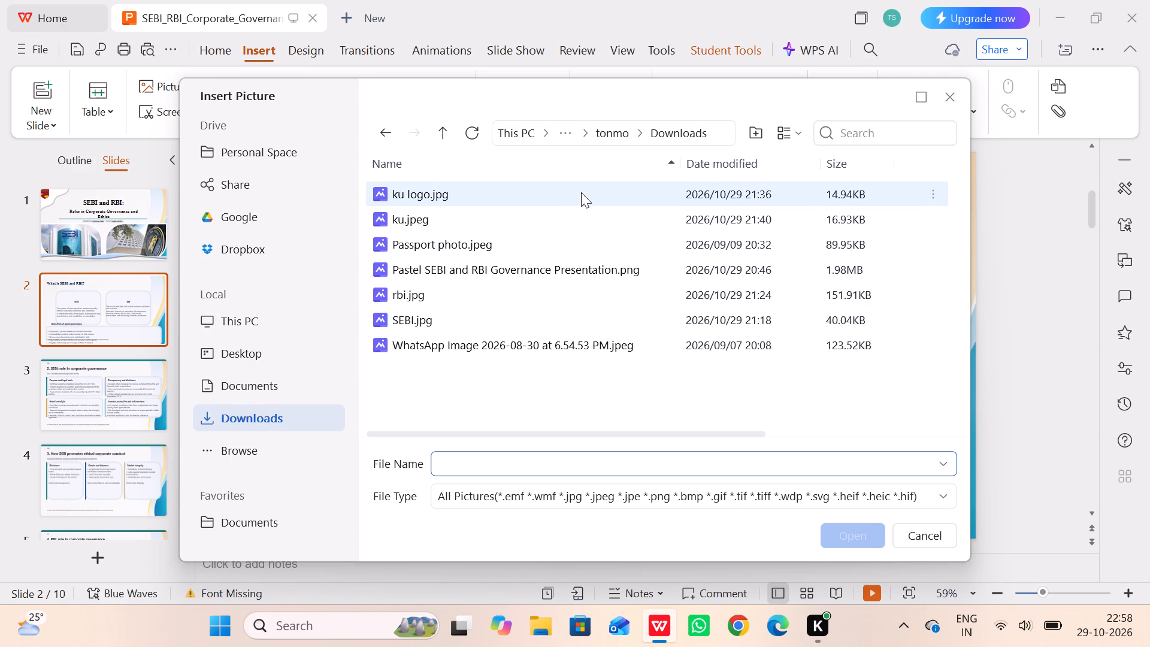
click(271, 323)
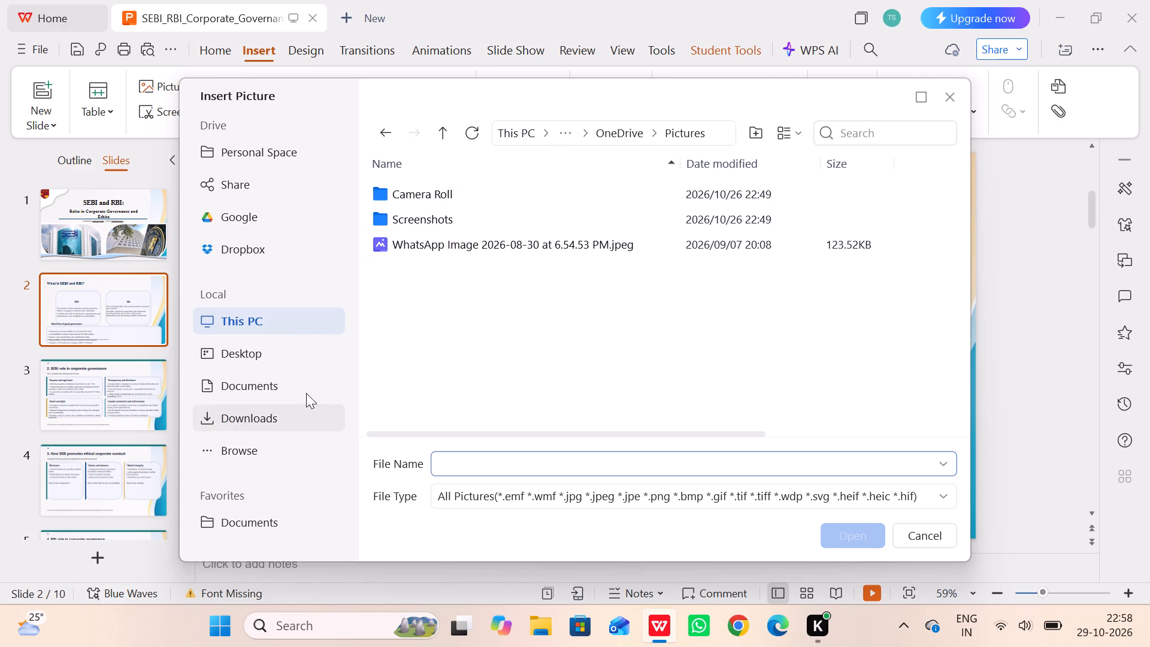
click(253, 446)
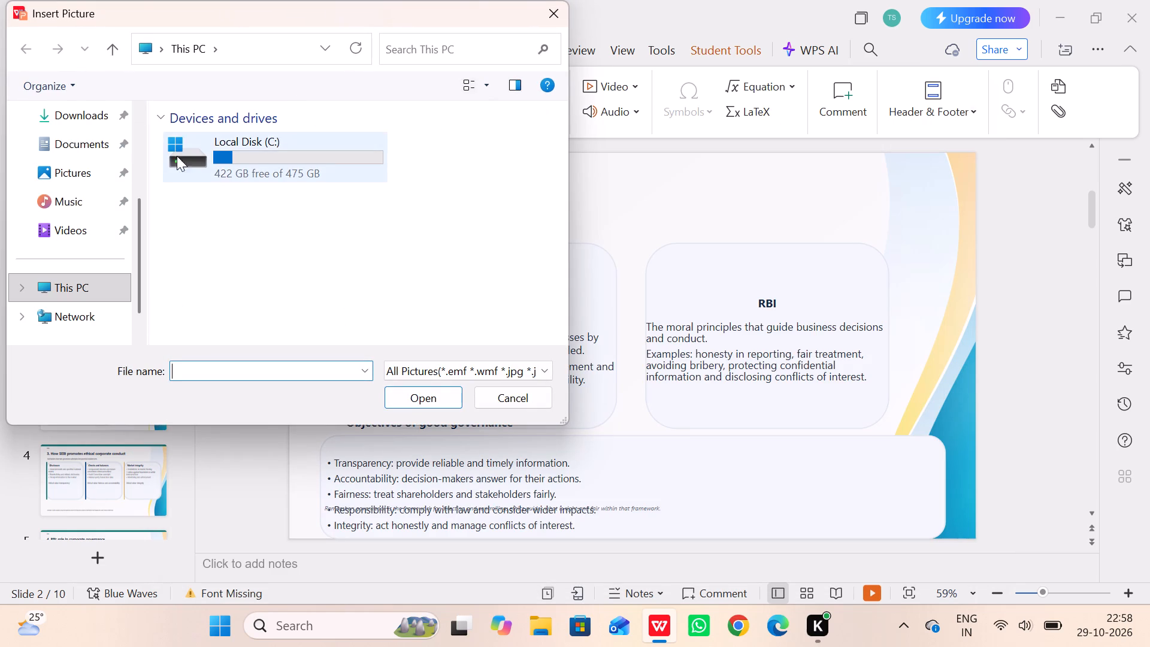
double_click(219, 160)
scroll(256, 199, down, 1)
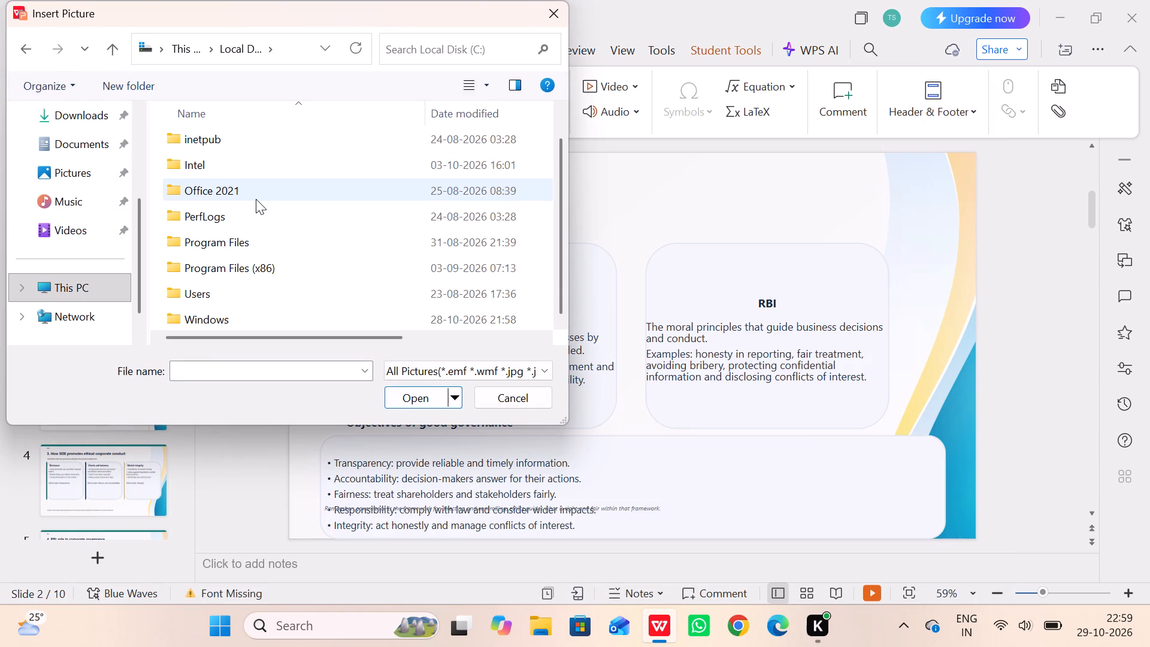
scroll(256, 199, down, 2)
click(81, 303)
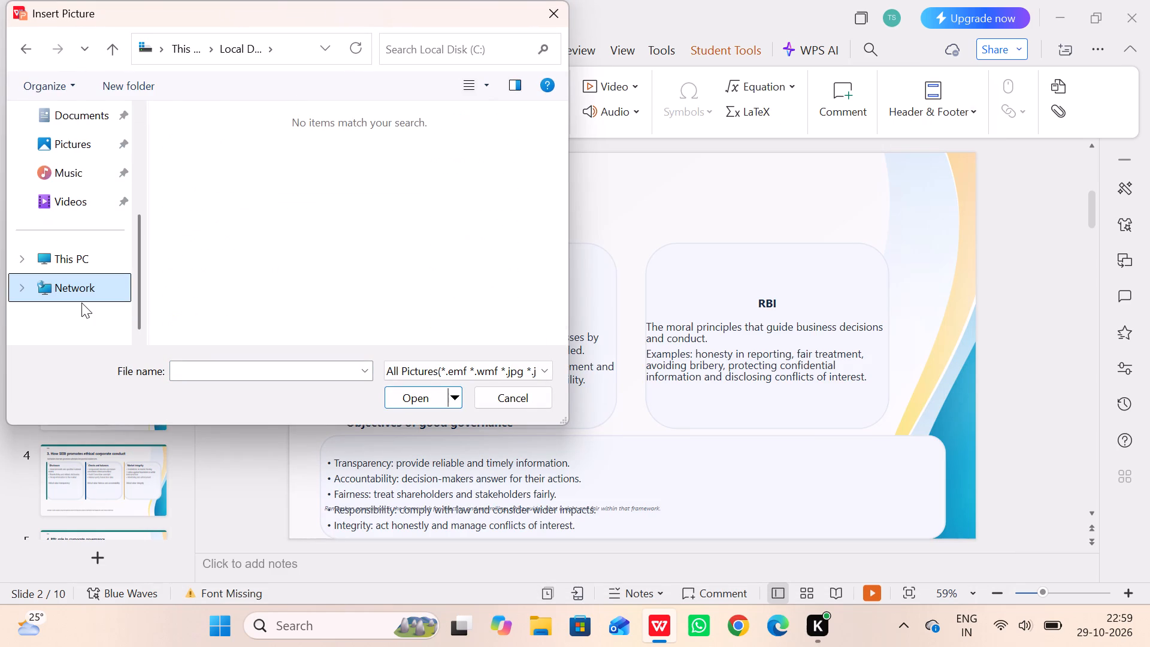
scroll(86, 125, up, 3)
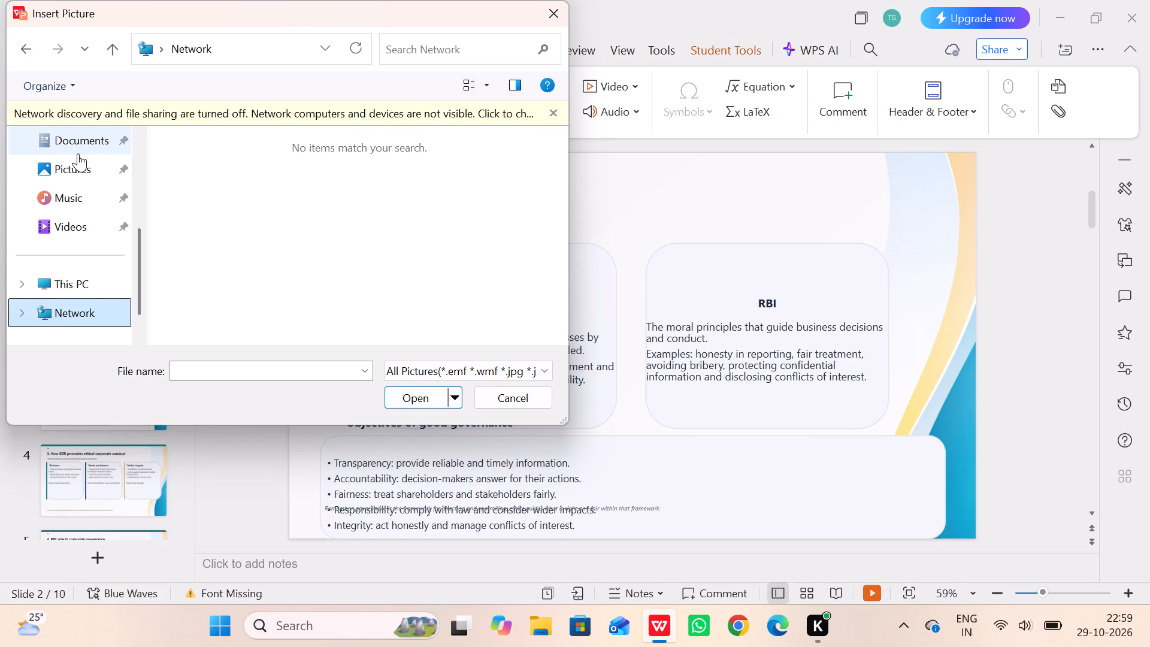
click(78, 153)
scroll(78, 153, up, 3)
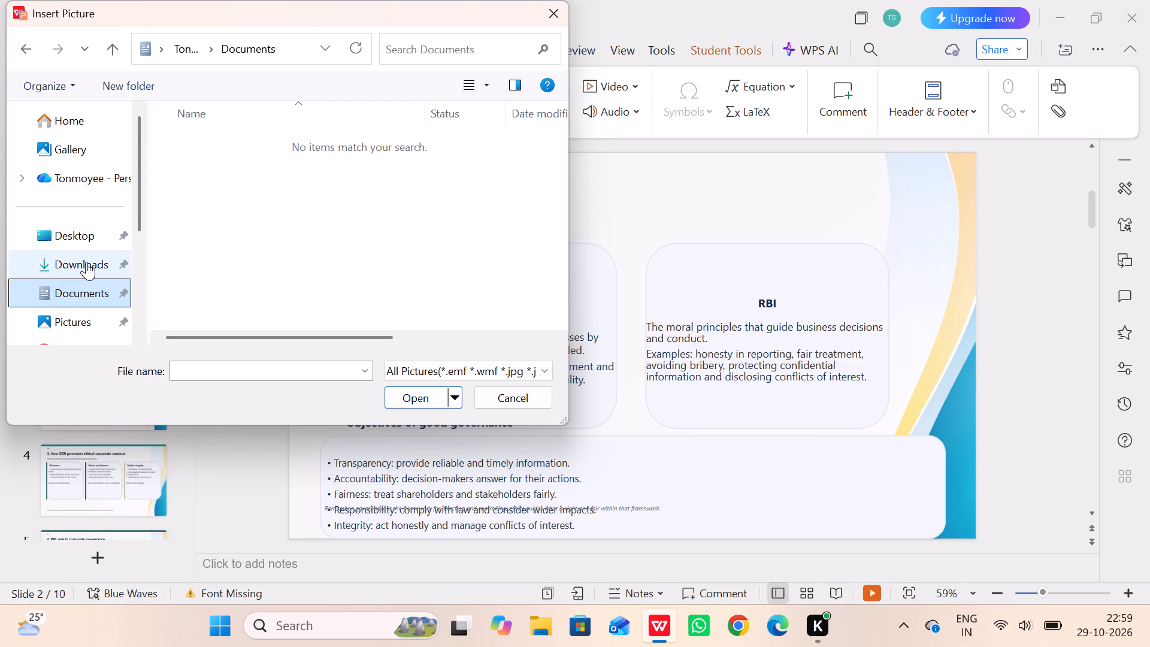
click(86, 262)
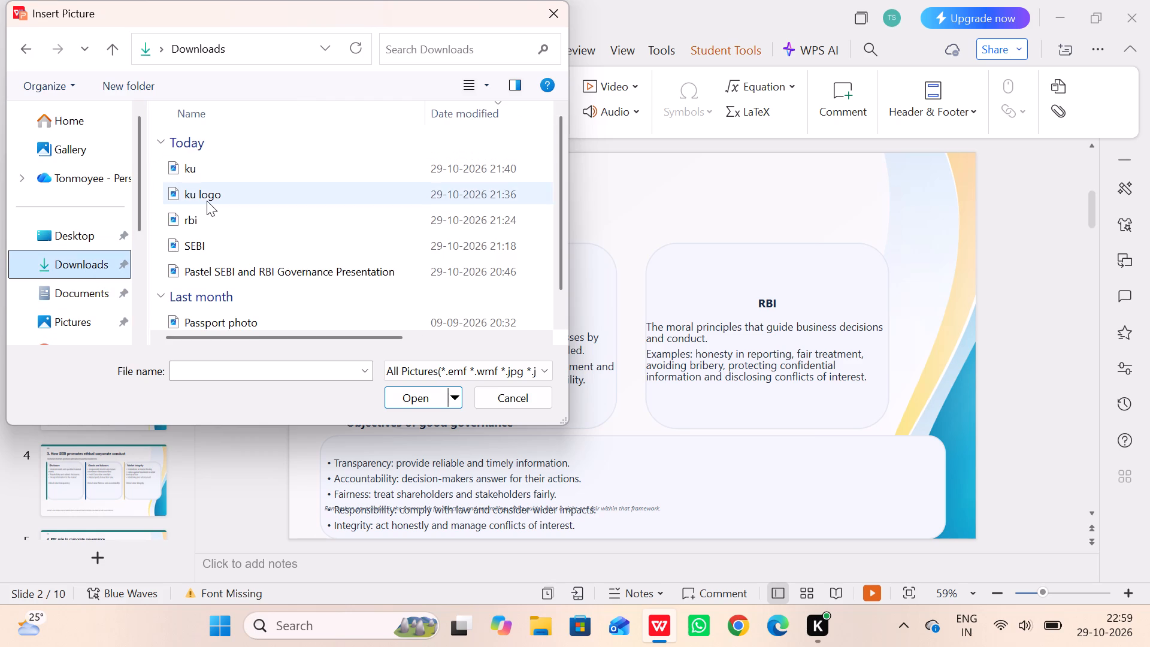
scroll(207, 201, down, 1)
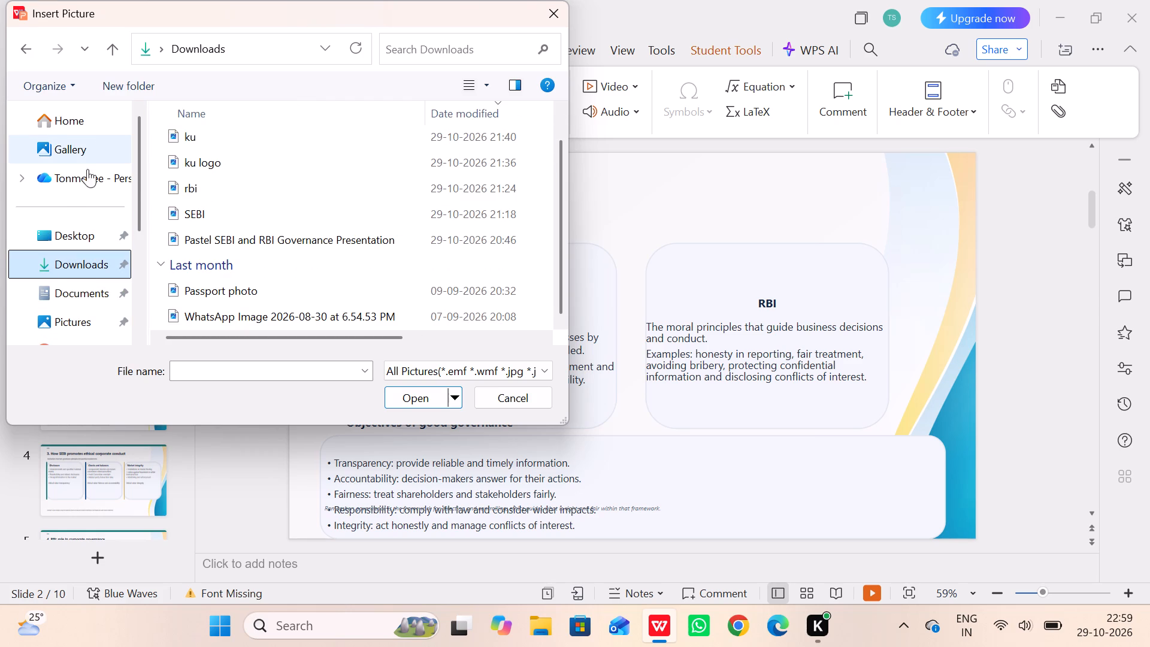
scroll(74, 178, up, 1)
click(86, 135)
click(95, 117)
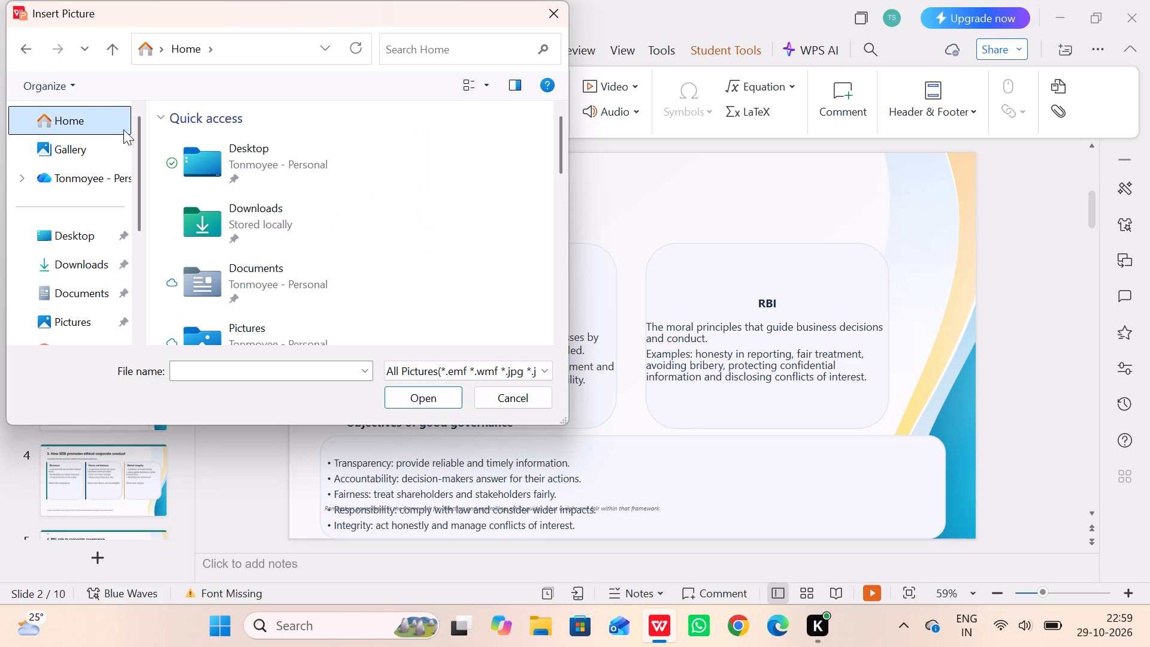
double_click(296, 214)
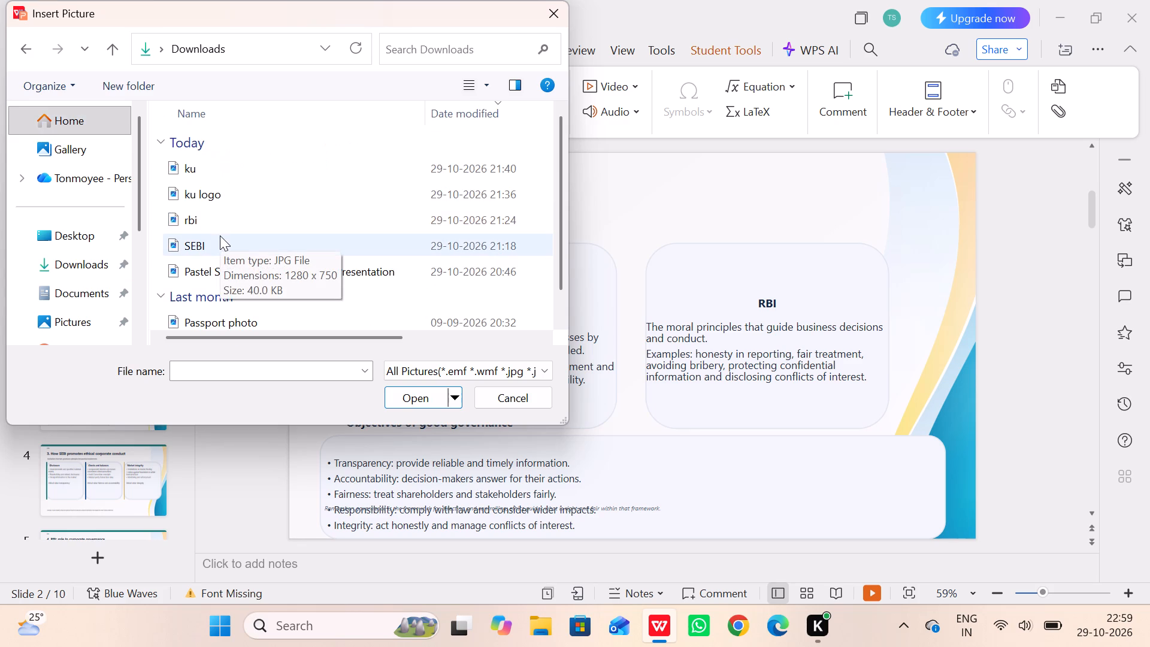
click(715, 181)
click(556, 8)
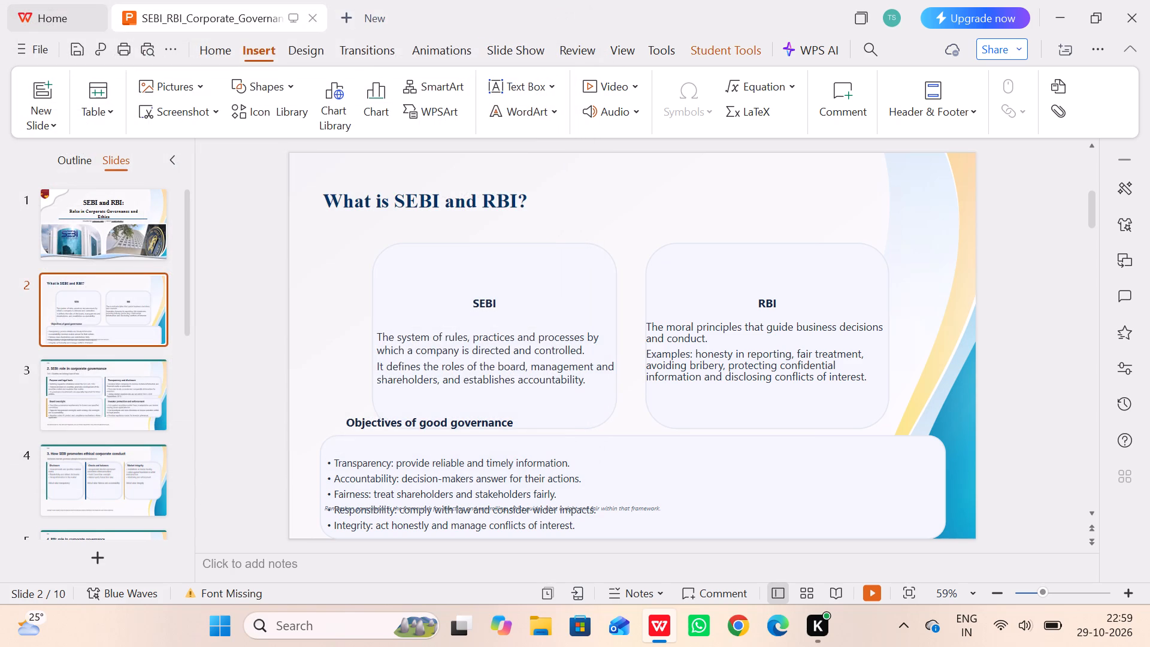
Switch to Google Chrome, search Google for "sebi logo" and show only the image results.
click(726, 626)
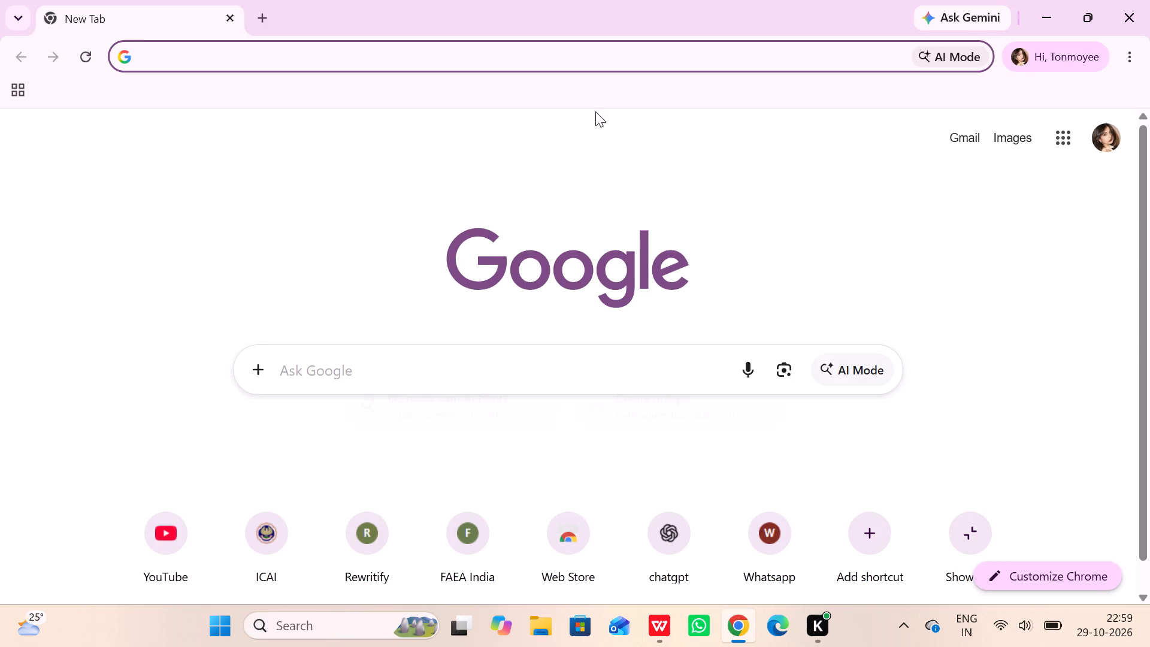
click(610, 51)
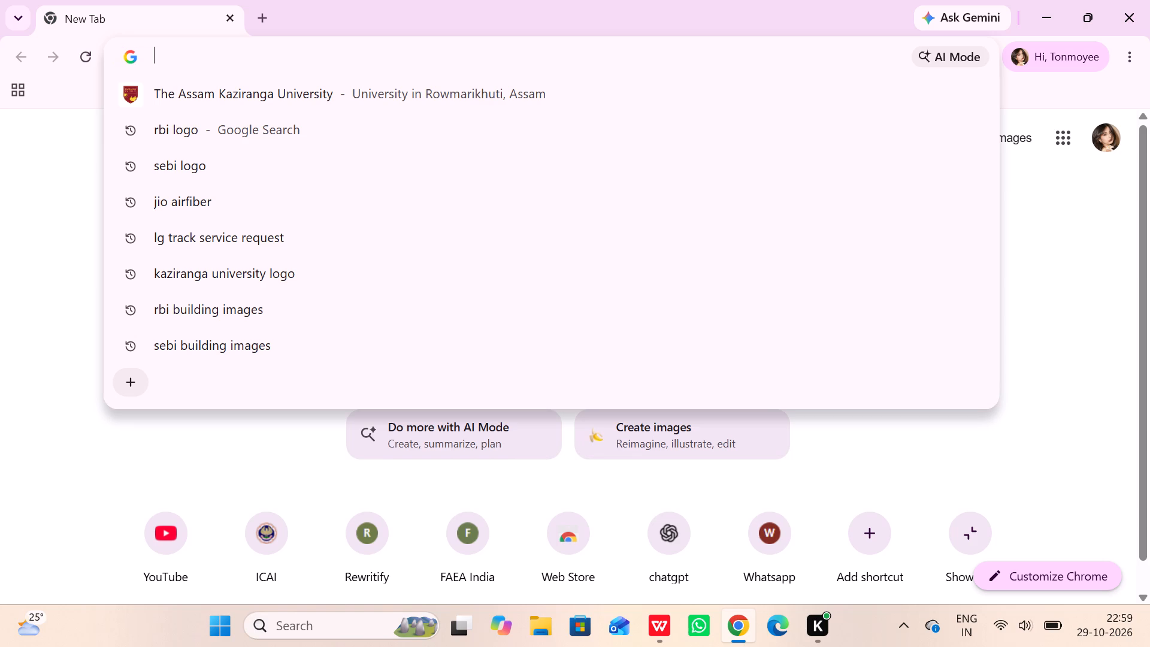
click(313, 160)
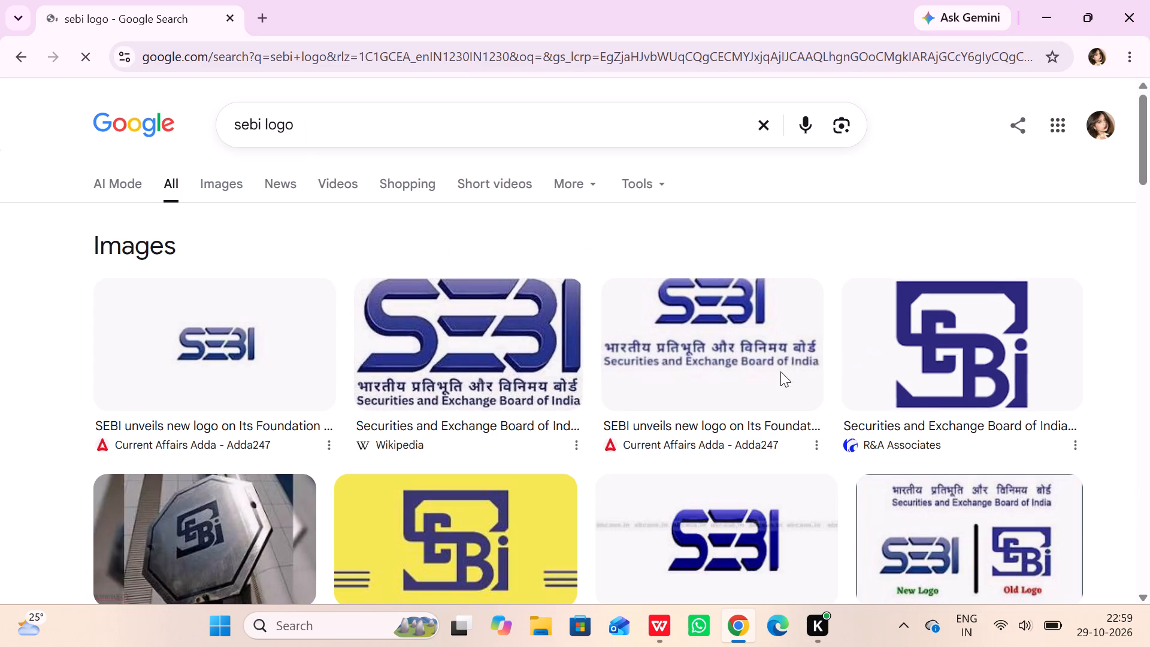
scroll(770, 374, down, 2)
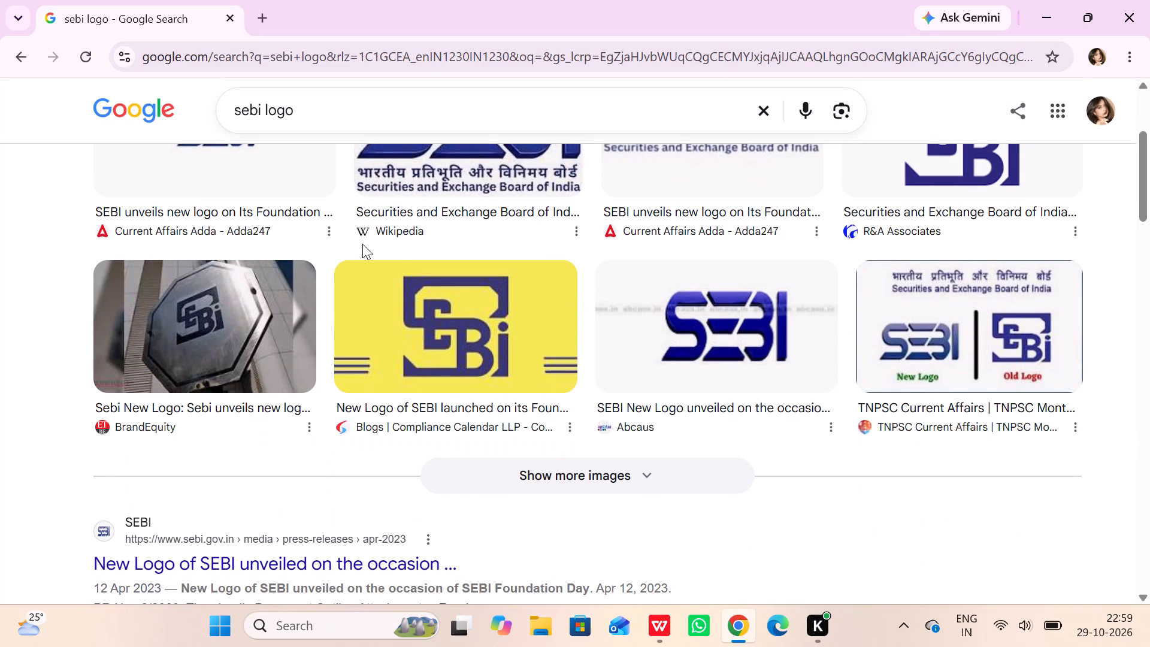
scroll(283, 189, up, 1)
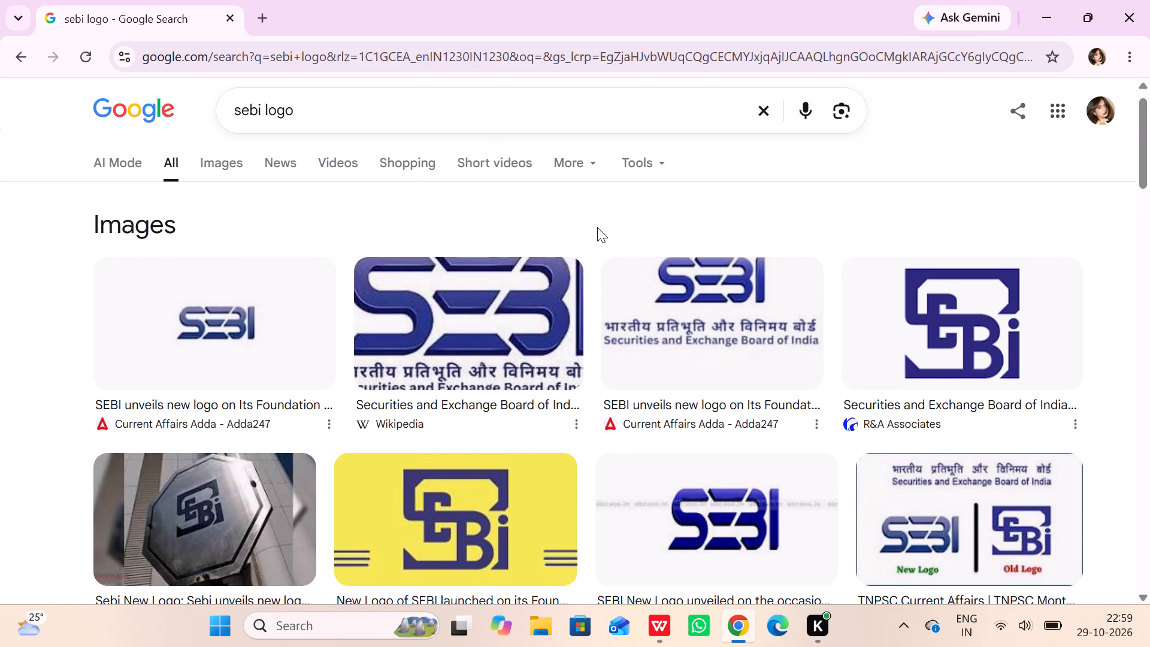
scroll(180, 289, down, 5)
scroll(180, 289, up, 5)
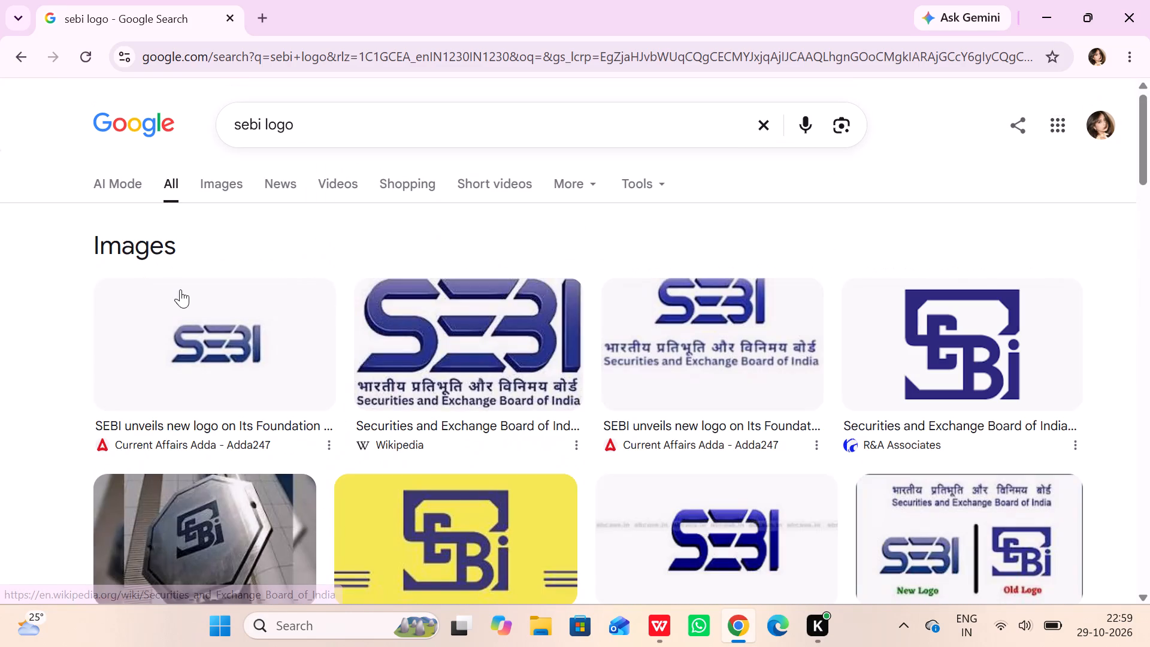
scroll(180, 289, up, 3)
click(223, 176)
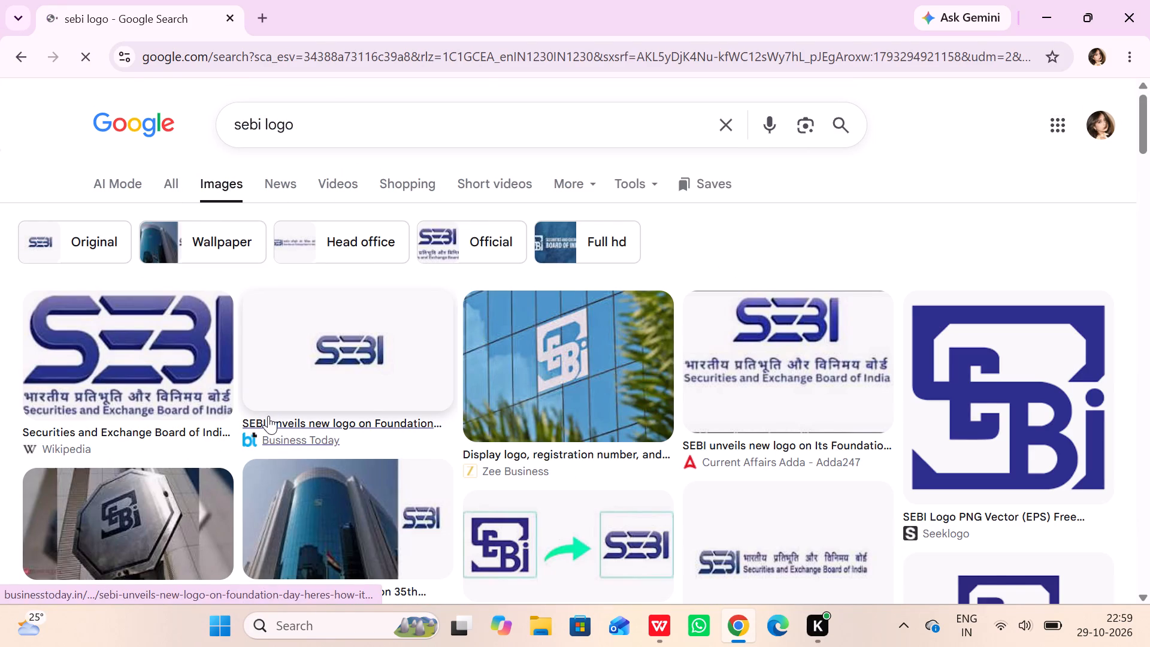
Look through the "sebi logo" image results for a clean logo that suits slide 2's SEBI card.
scroll(268, 416, down, 6)
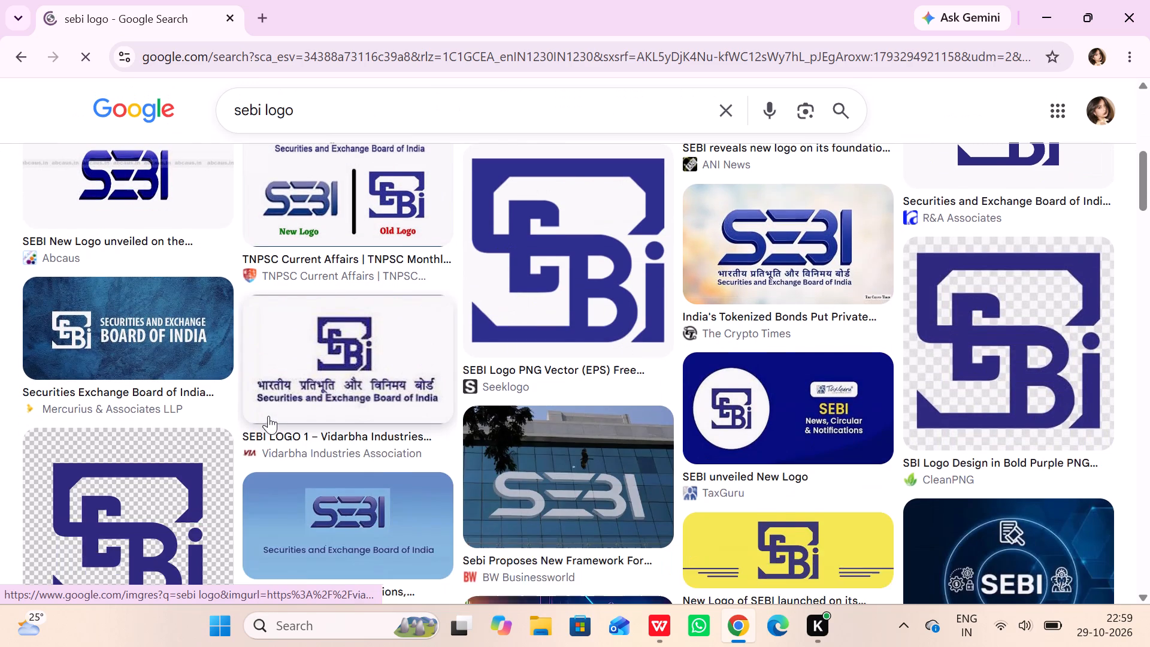
scroll(268, 416, down, 3)
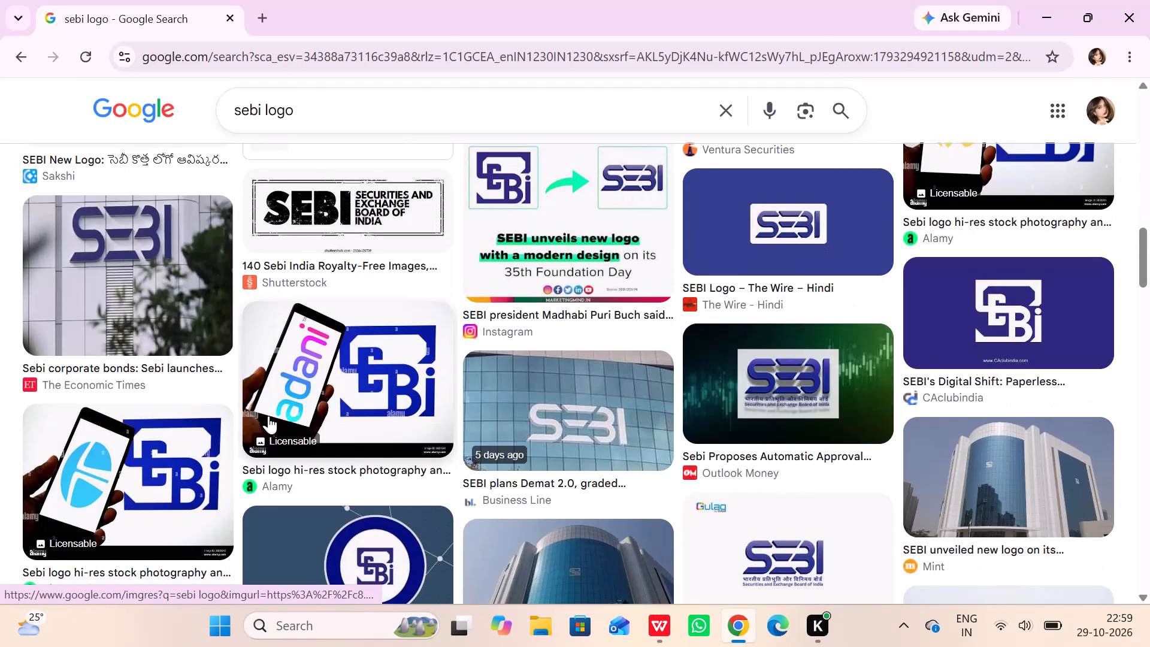
scroll(268, 416, down, 2)
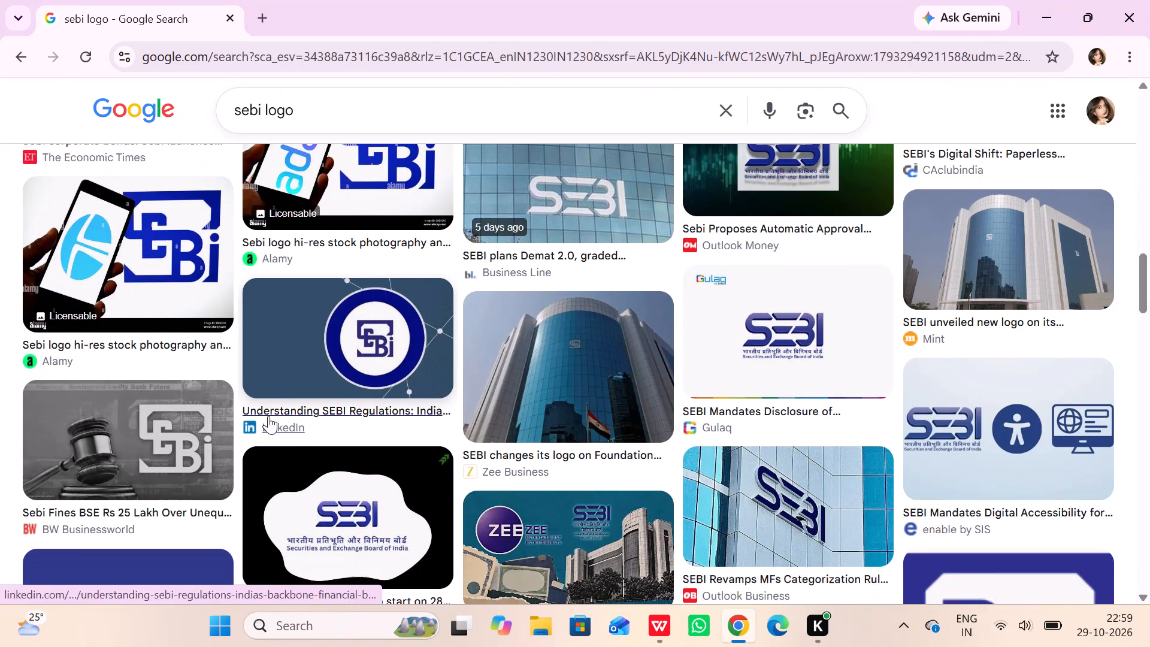
scroll(268, 416, down, 3)
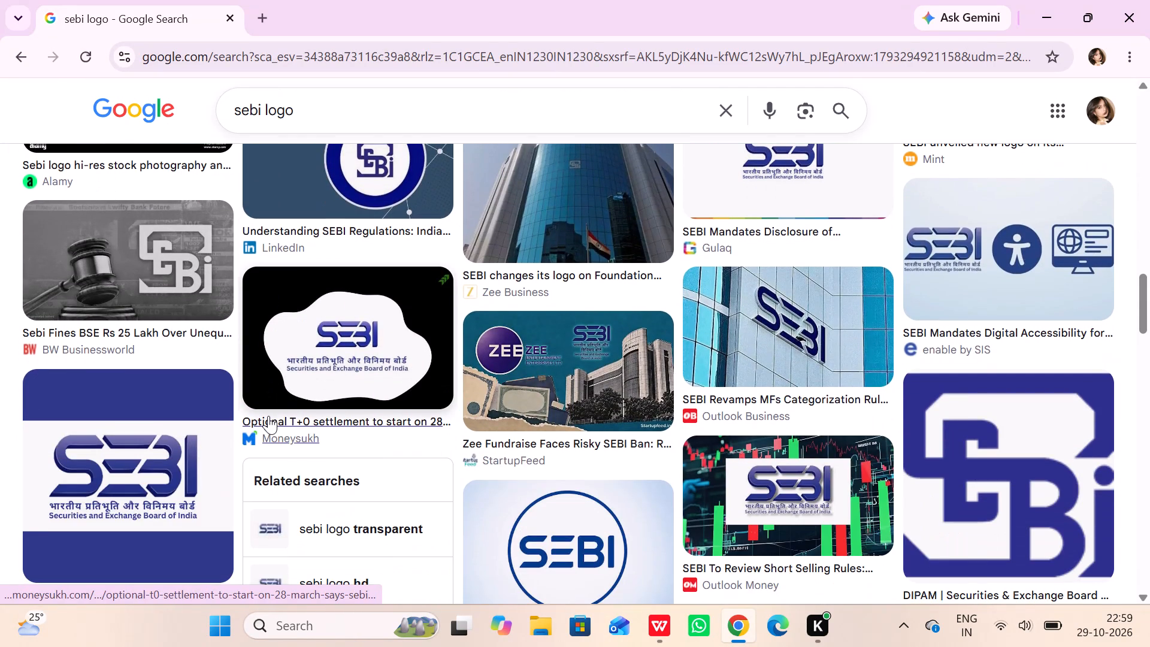
scroll(268, 416, down, 2)
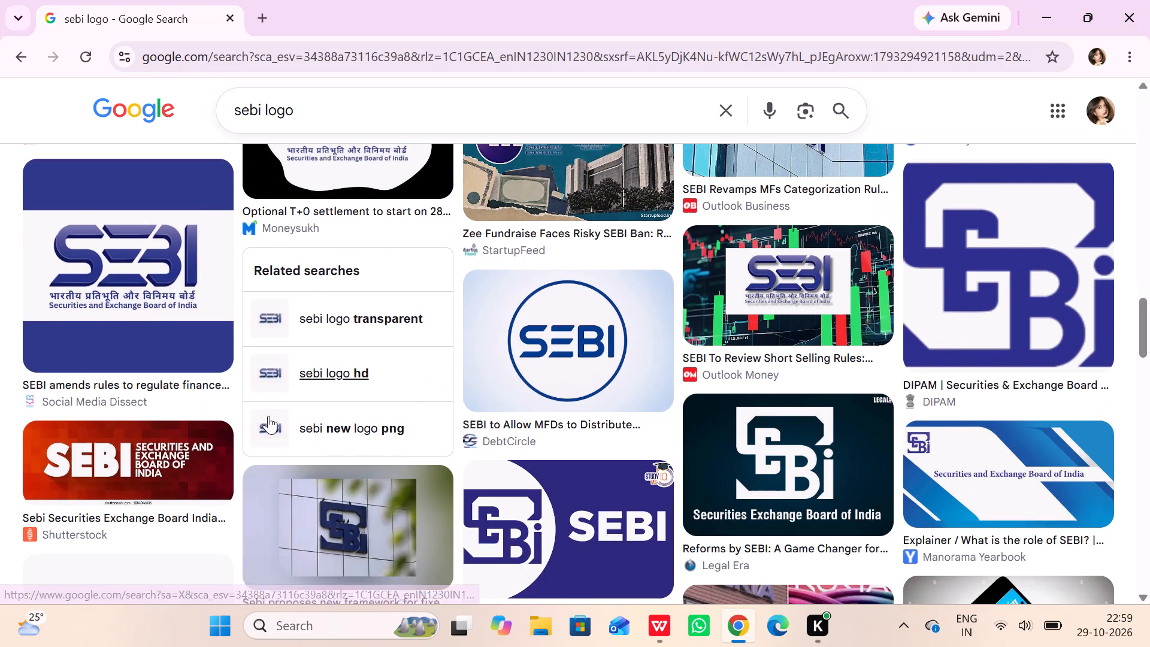
scroll(268, 416, down, 1)
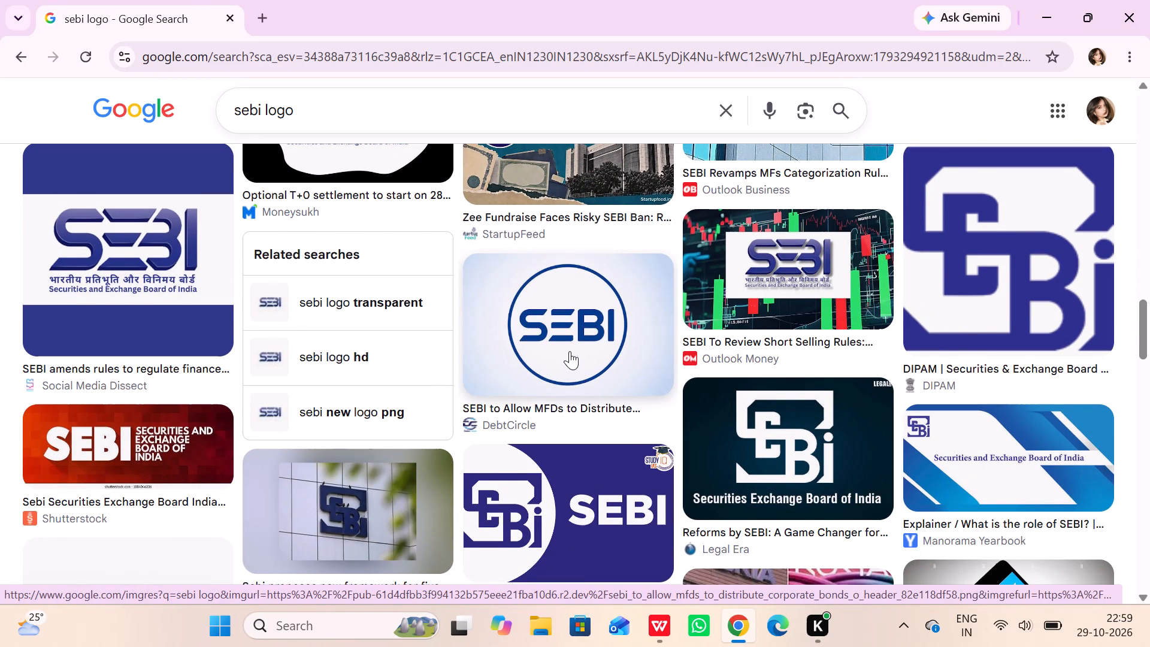
Start saving the circular SEBI logo from the DebtCircle result to the Downloads folder, with the file name "images 1".
right_click(570, 351)
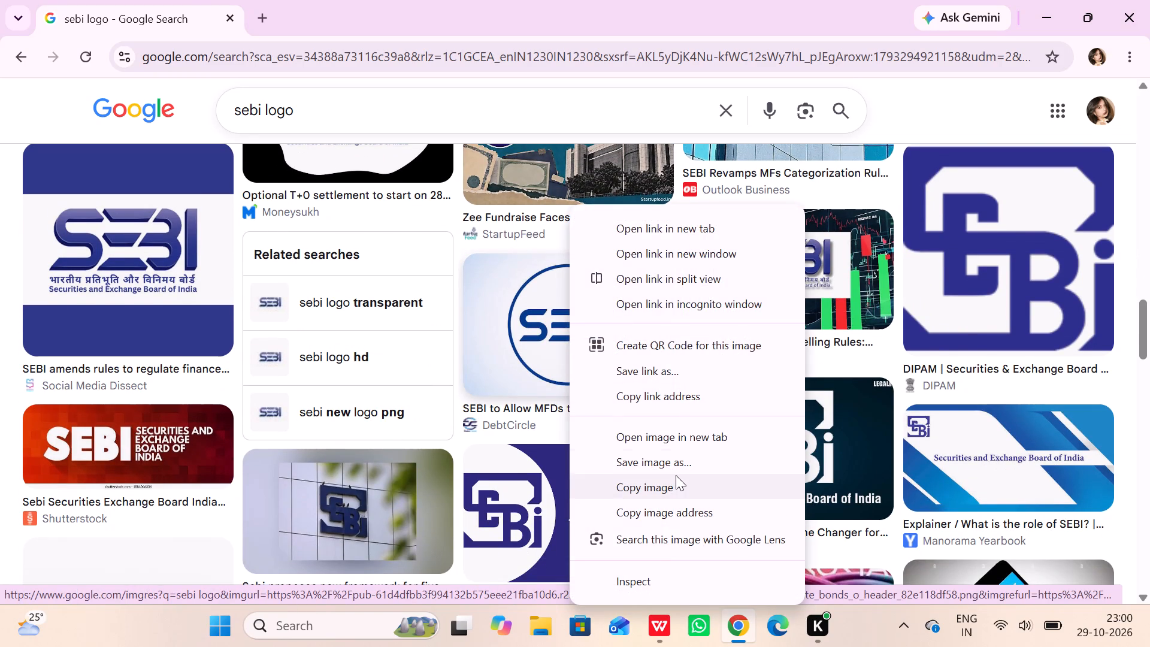
click(675, 468)
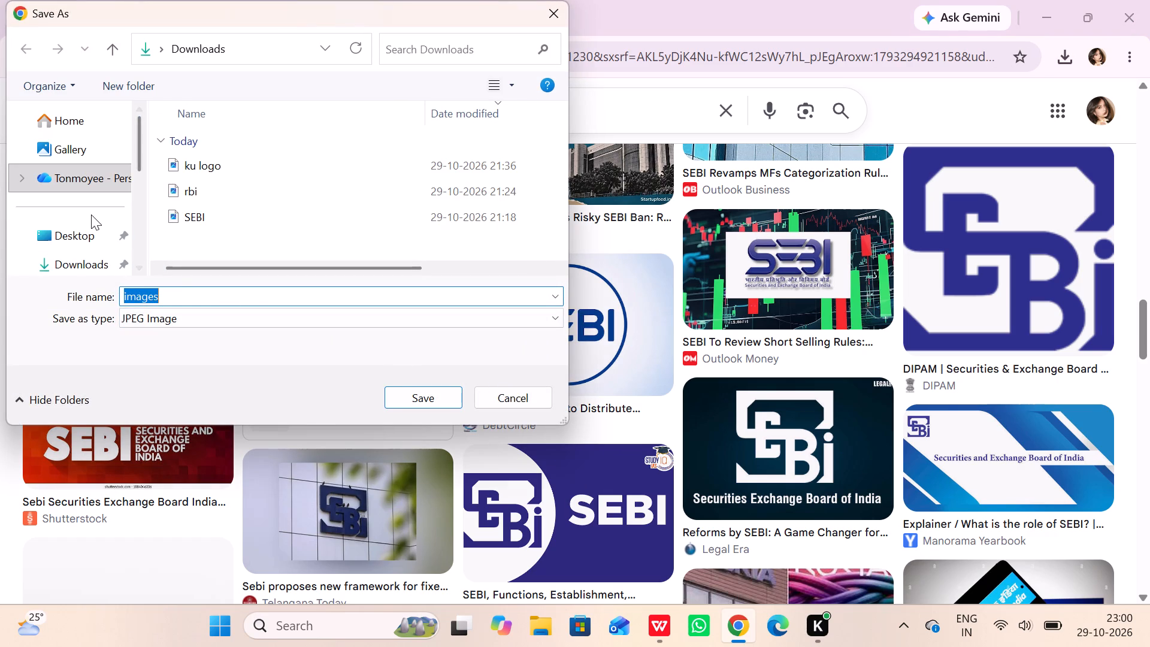
click(96, 270)
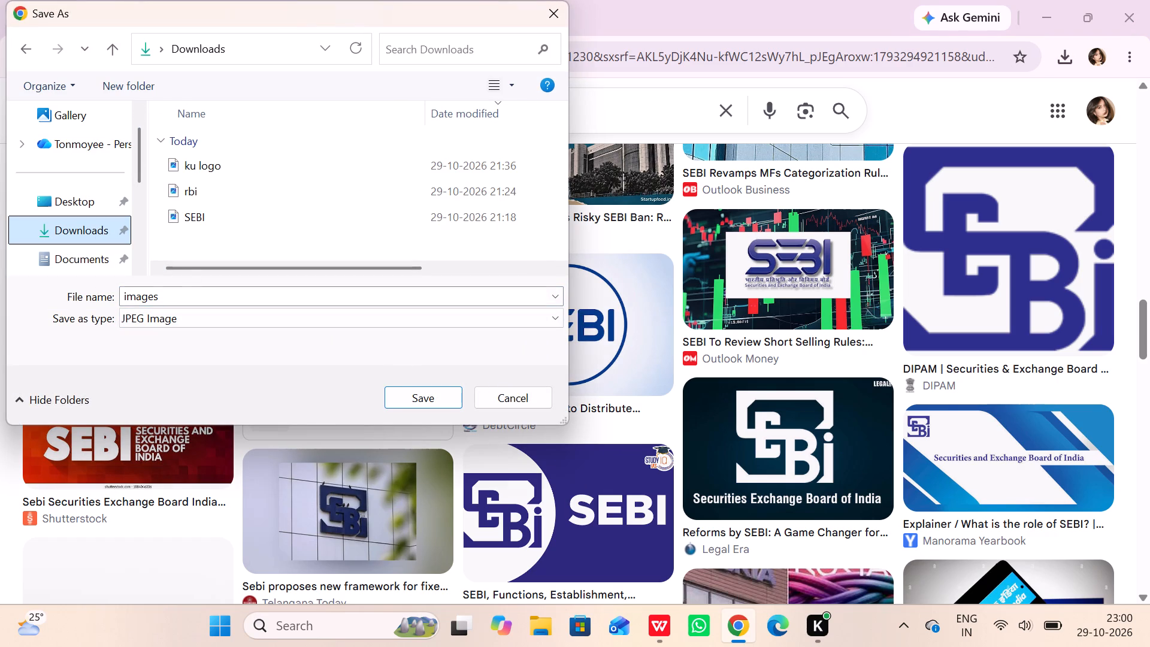
click(216, 297)
click(216, 297)
click(216, 297)
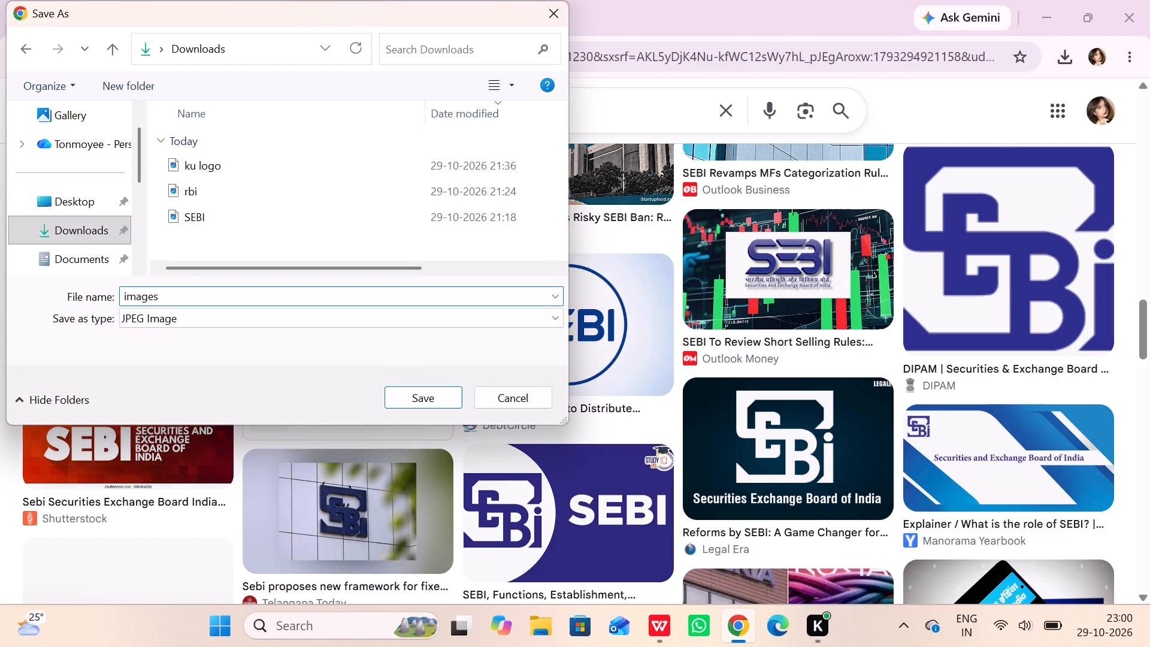
key(space)
text(1)
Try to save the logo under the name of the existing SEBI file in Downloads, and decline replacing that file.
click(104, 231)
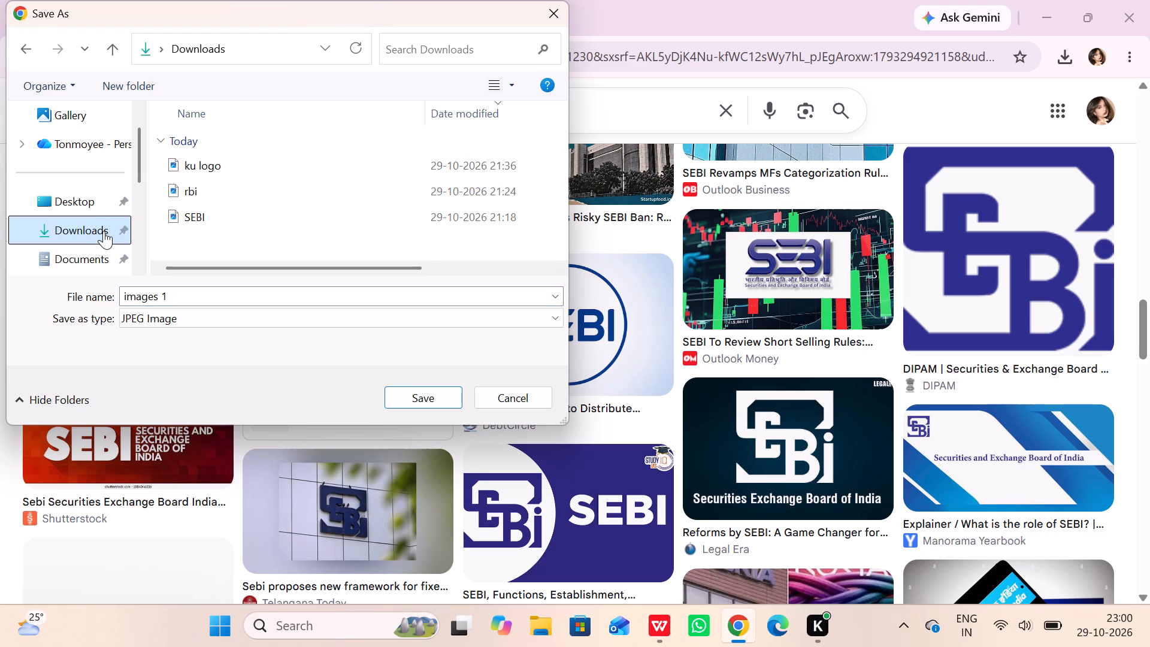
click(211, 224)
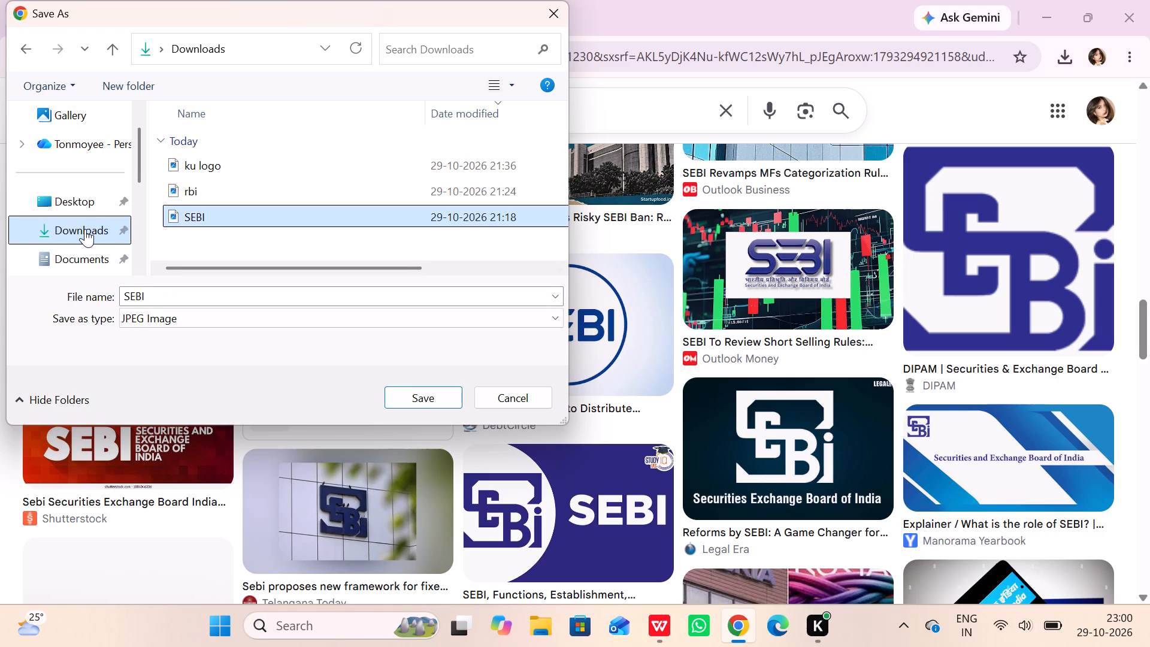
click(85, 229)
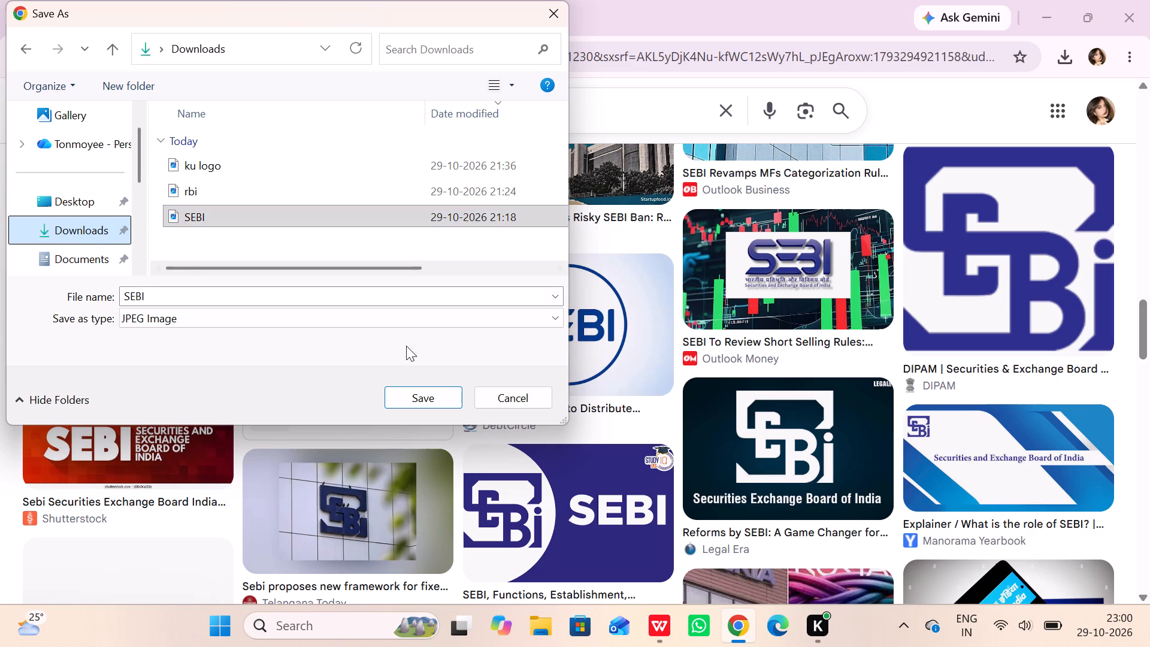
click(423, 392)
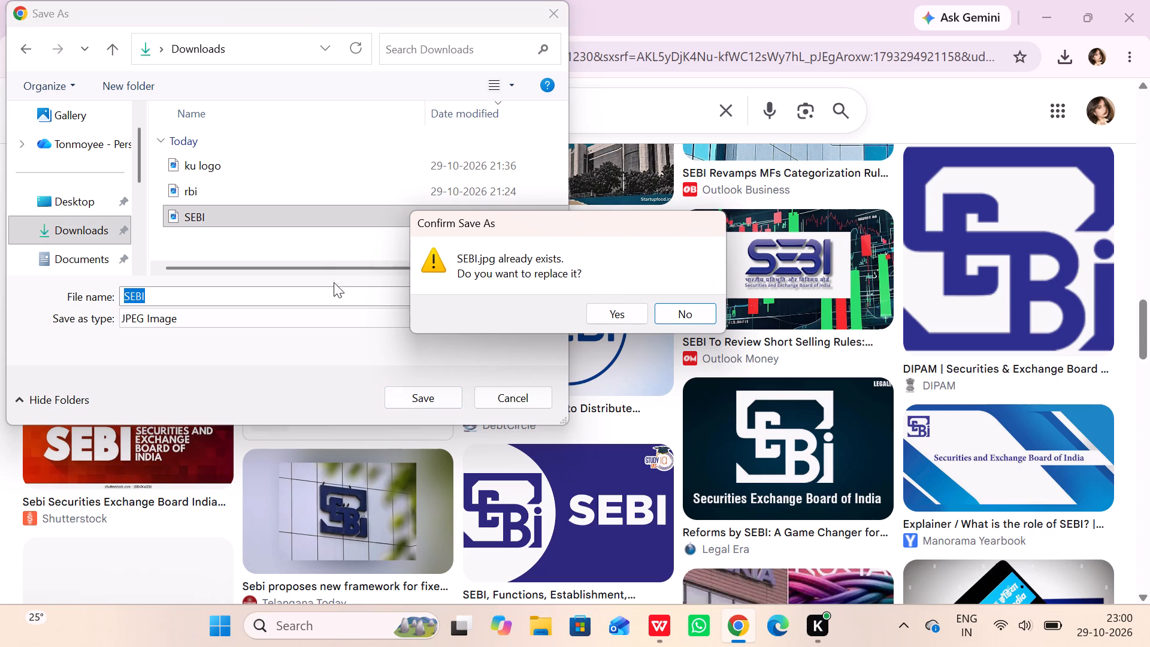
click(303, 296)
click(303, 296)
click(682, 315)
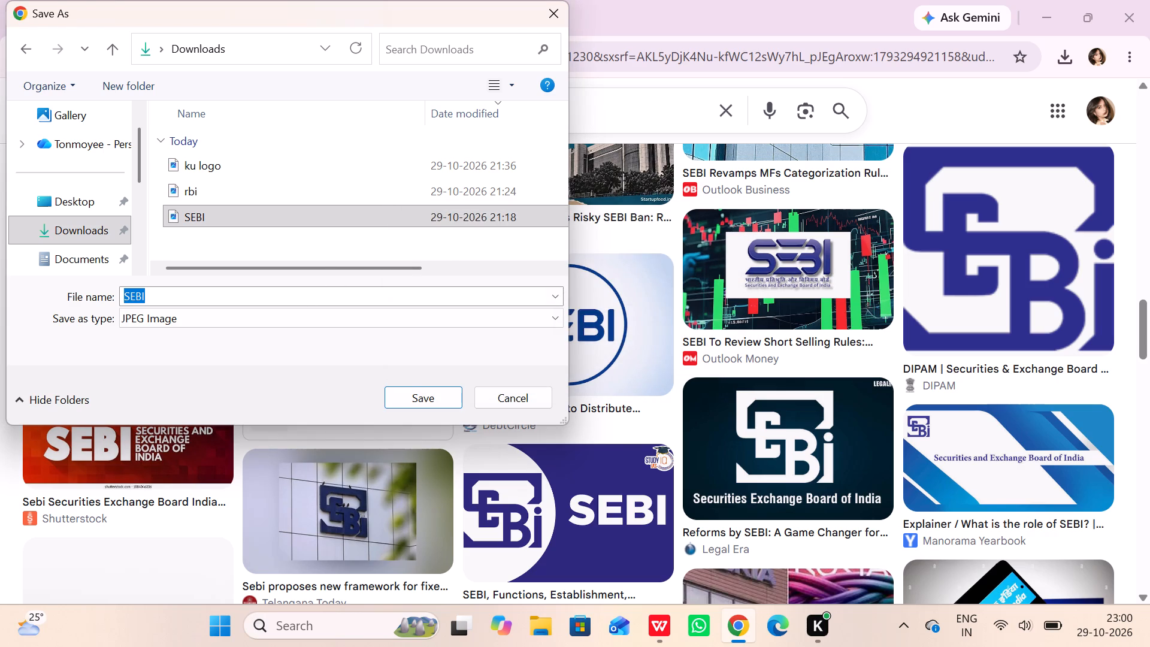
Save the logo image in Downloads as a JPEG named "SEBI 1".
click(437, 297)
click(437, 297)
click(437, 297)
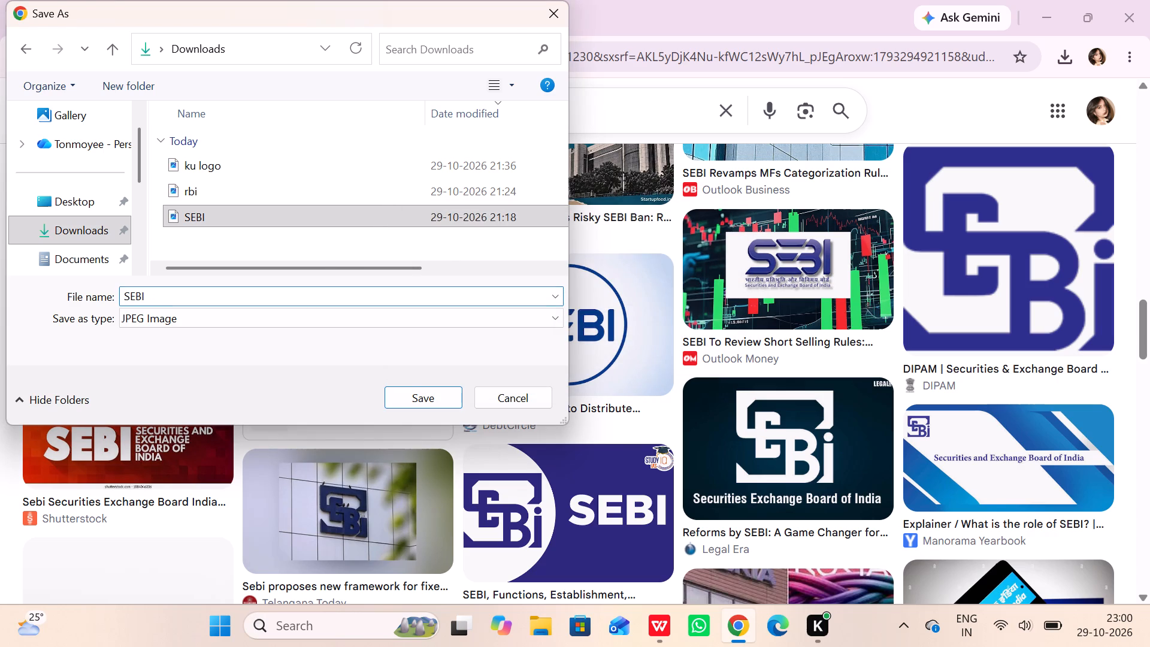
key(space)
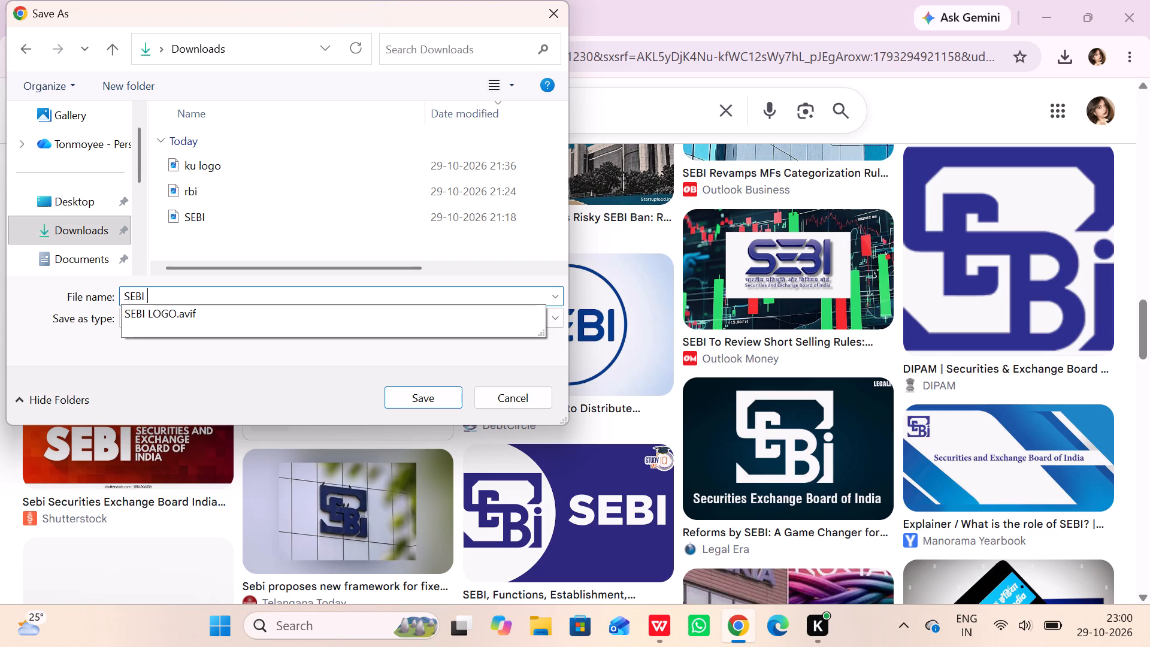
key(1)
click(437, 395)
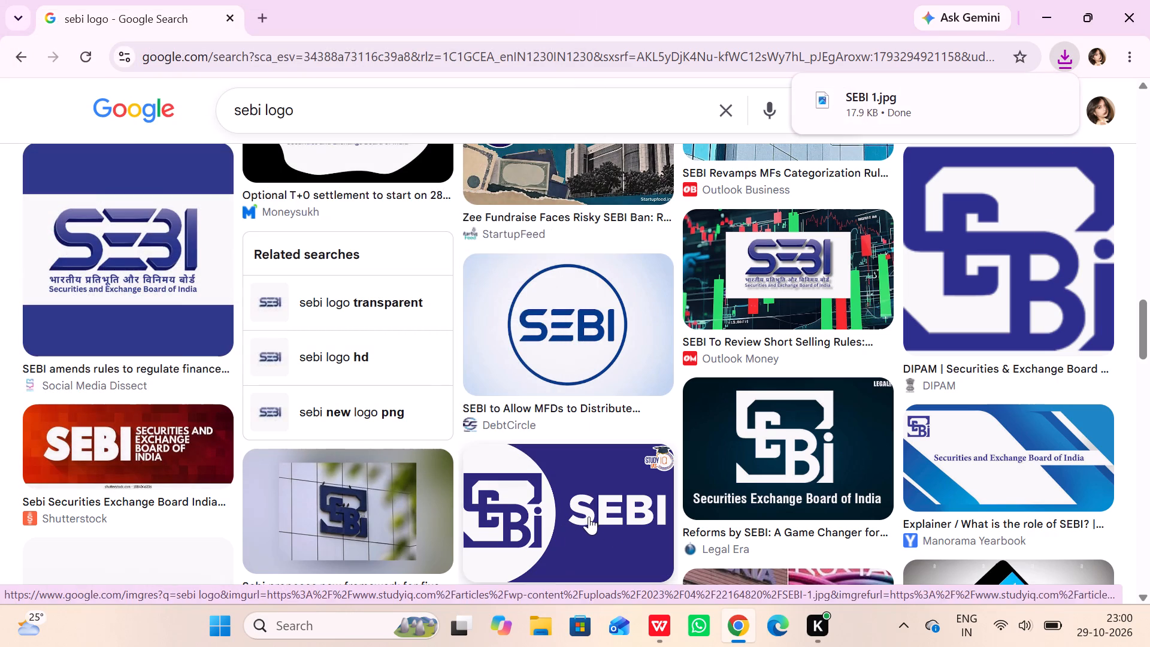
Switch to WPS Office and insert the picture SEBI 1.jpg from Downloads into slide 2.
click(658, 634)
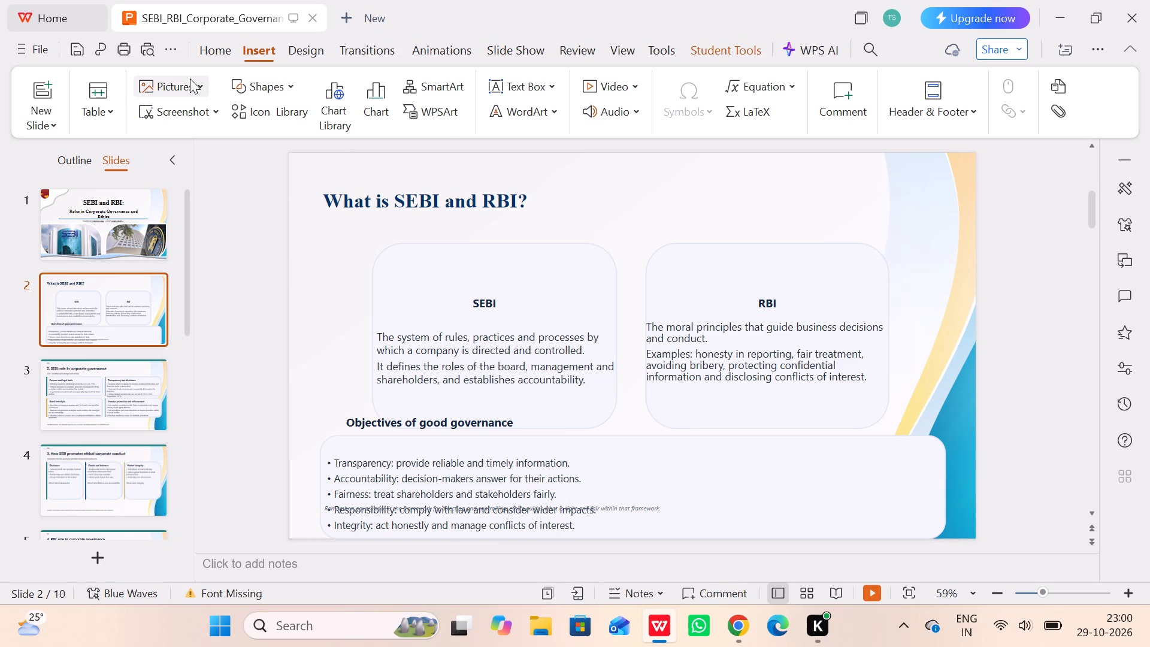
click(190, 78)
click(209, 109)
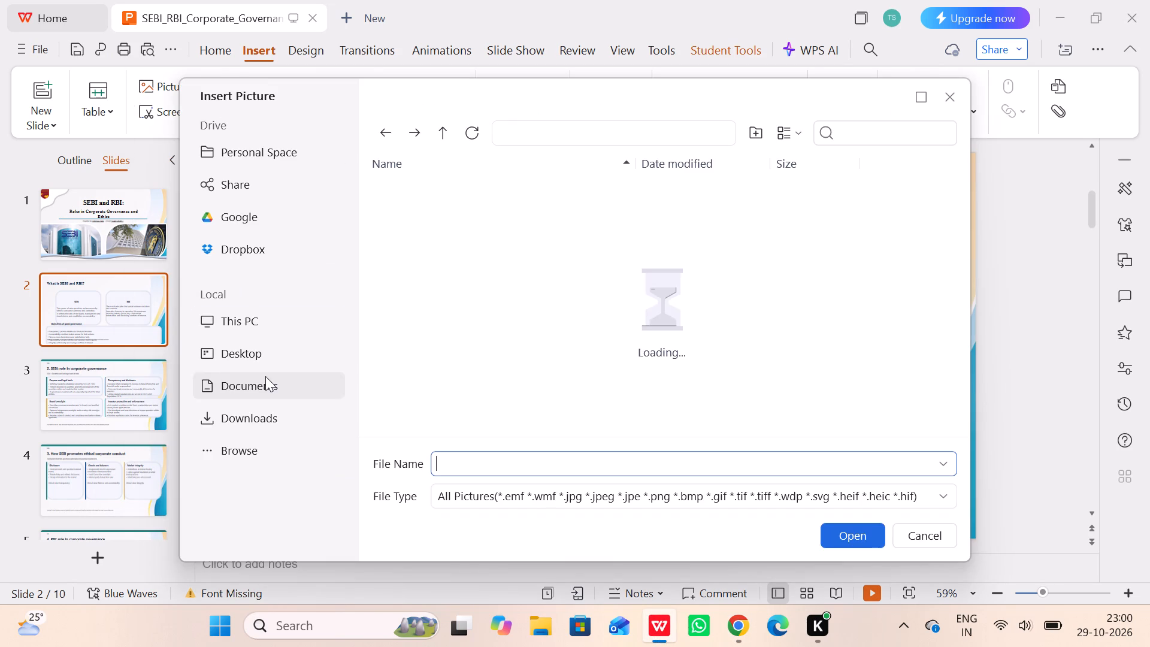
click(258, 418)
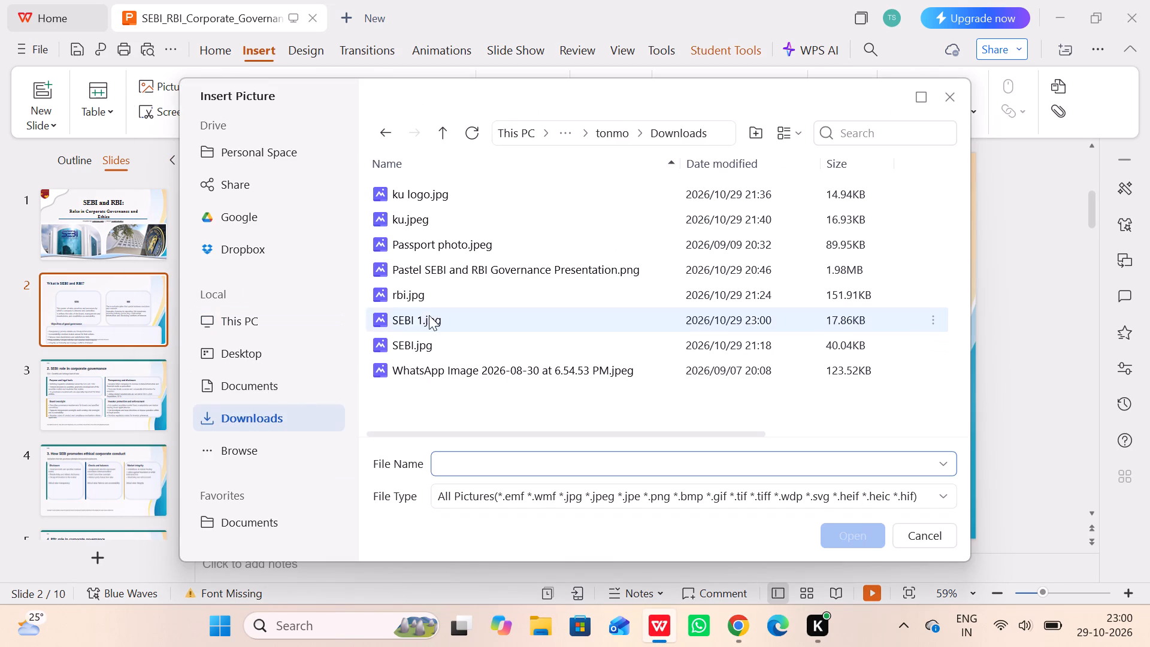
click(464, 320)
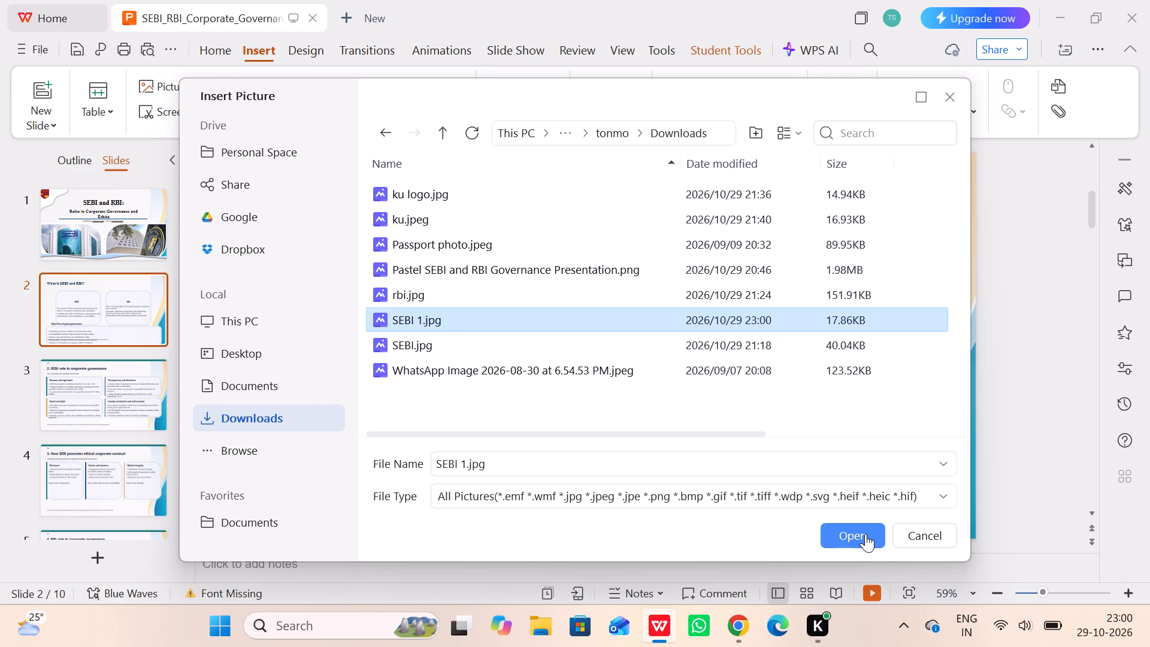
click(865, 534)
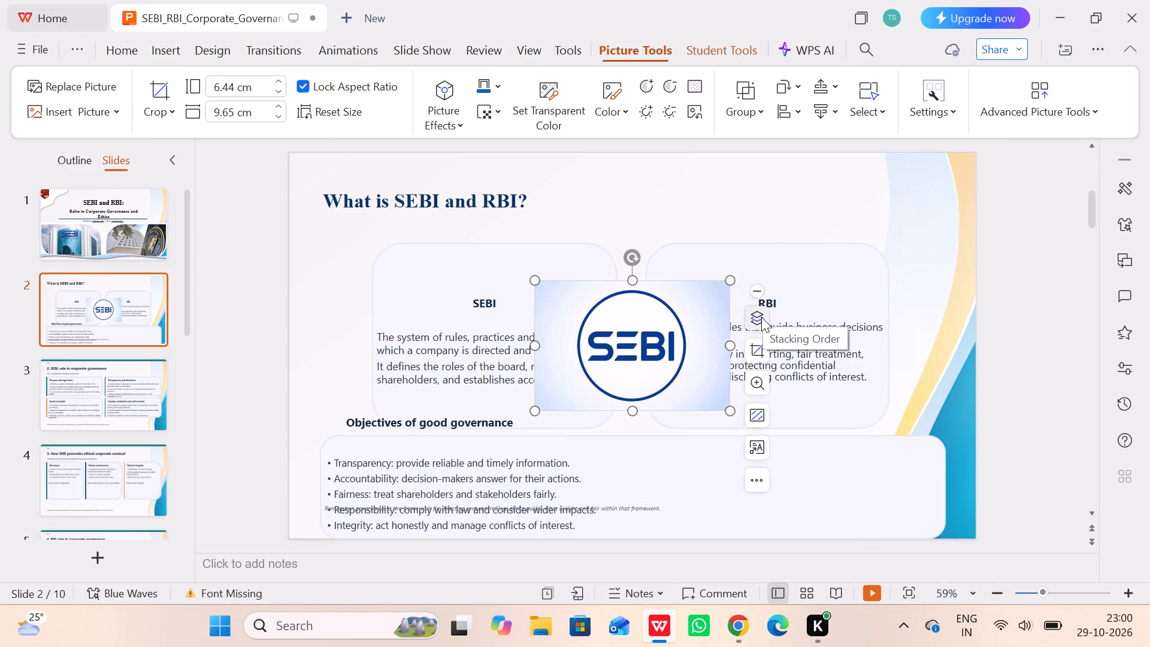
Crop the SEBI logo picture to an oval fitted around its blue ring, about 5.23 cm high and 5.12 cm wide.
click(756, 348)
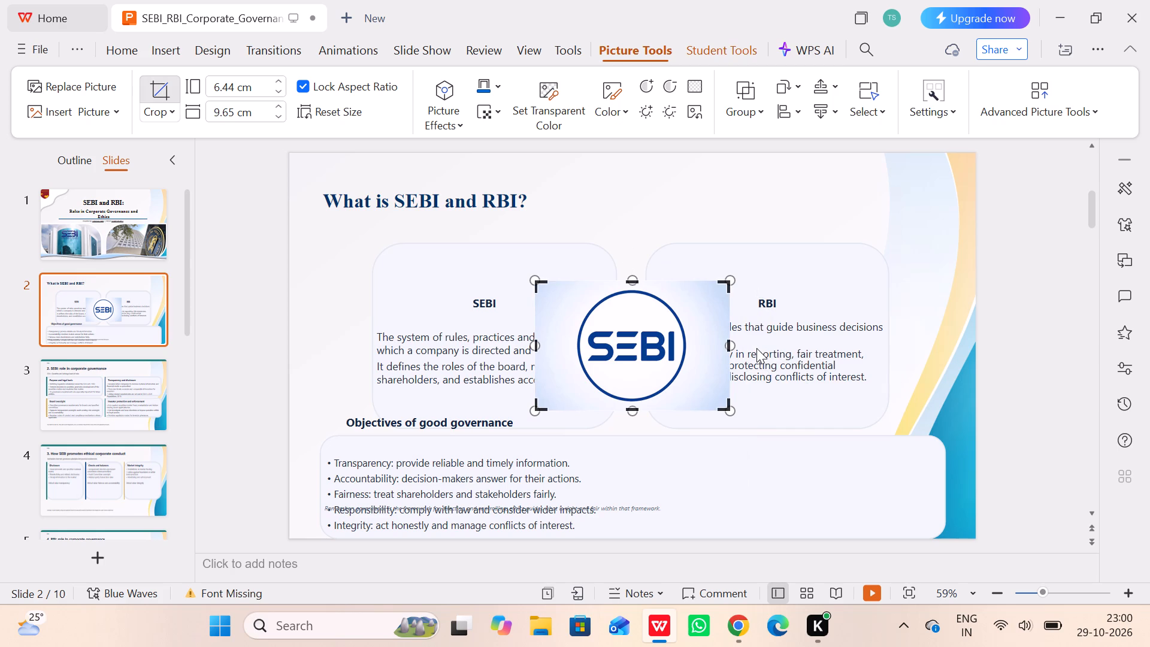
click(753, 297)
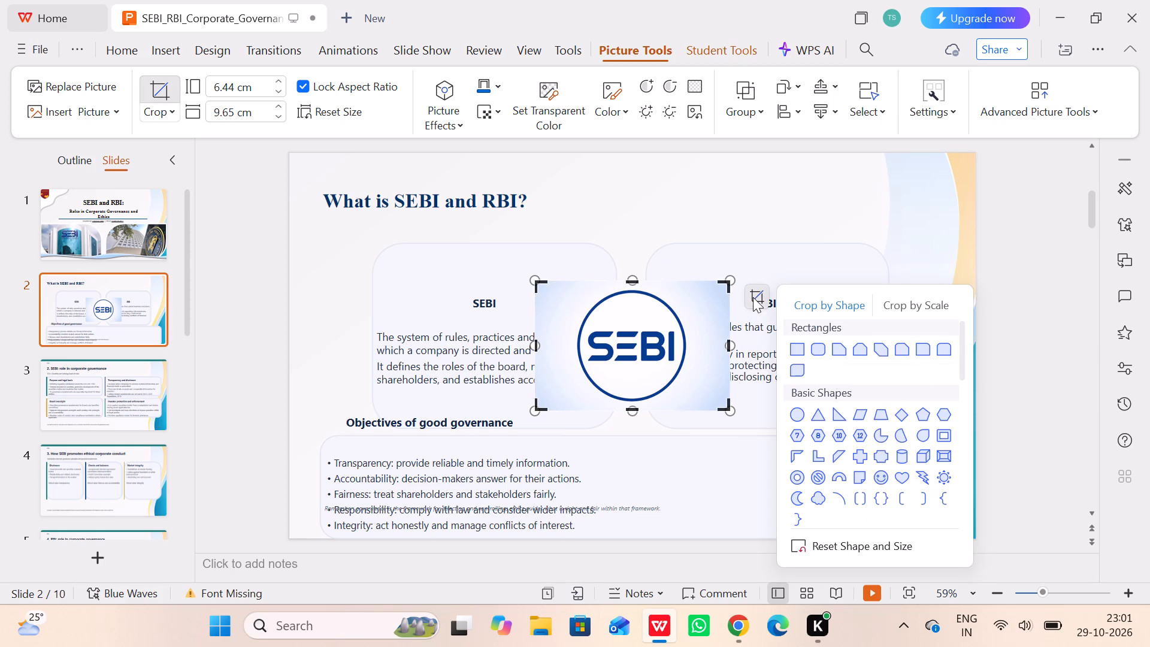
click(799, 418)
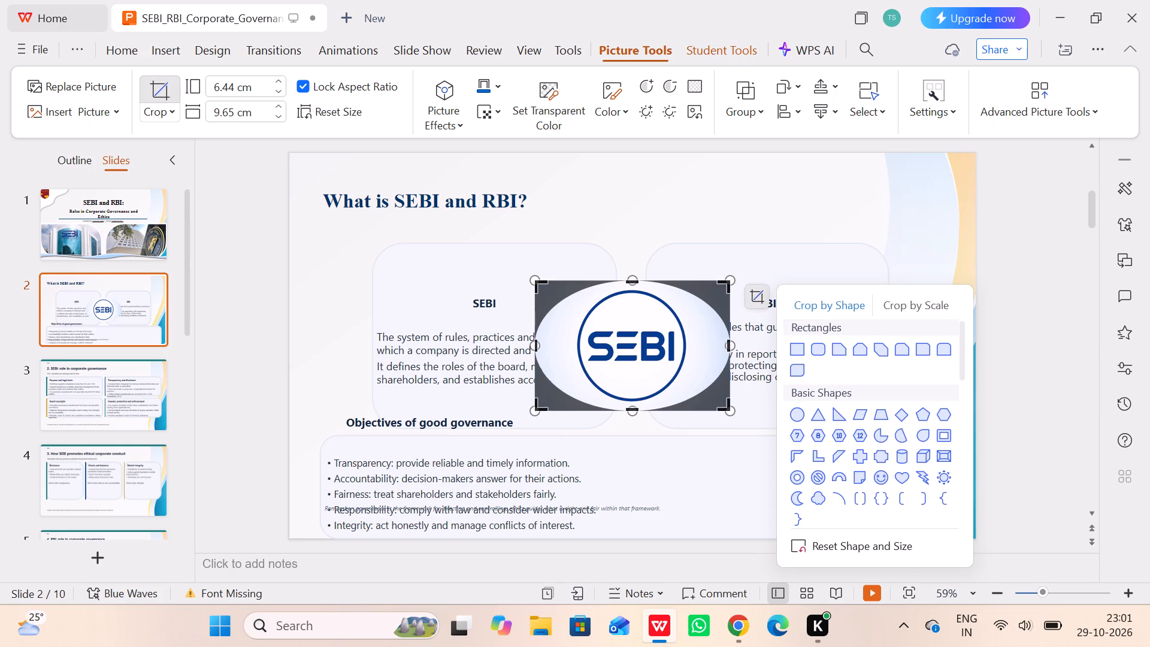
drag(727, 347, 688, 352)
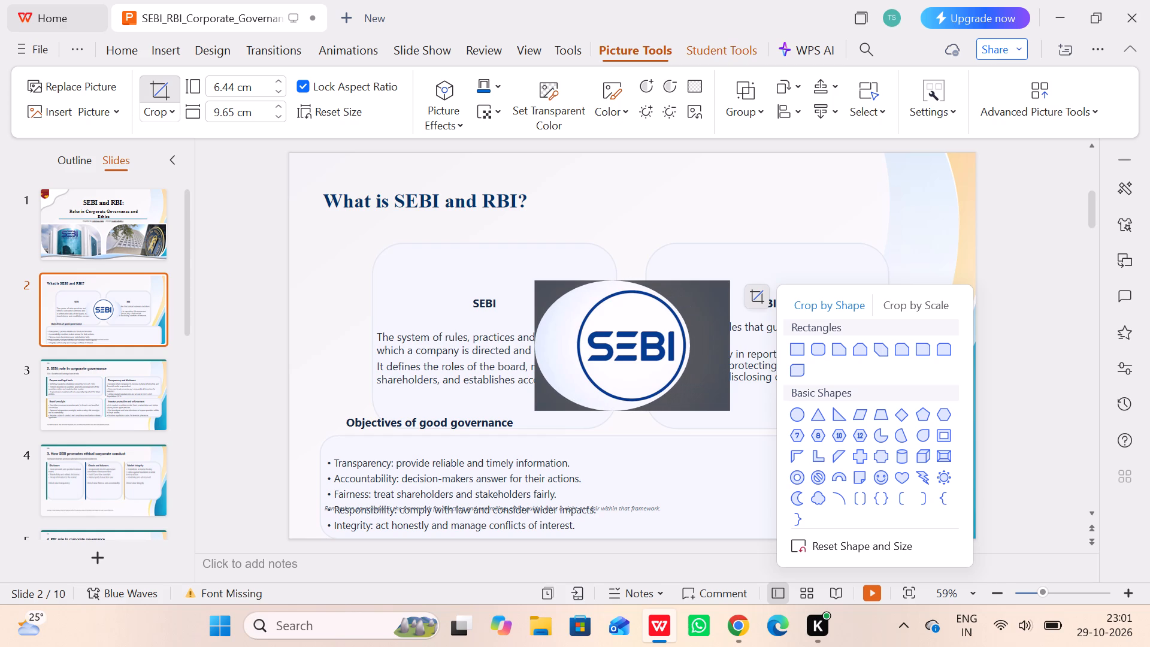
drag(688, 352, 685, 353)
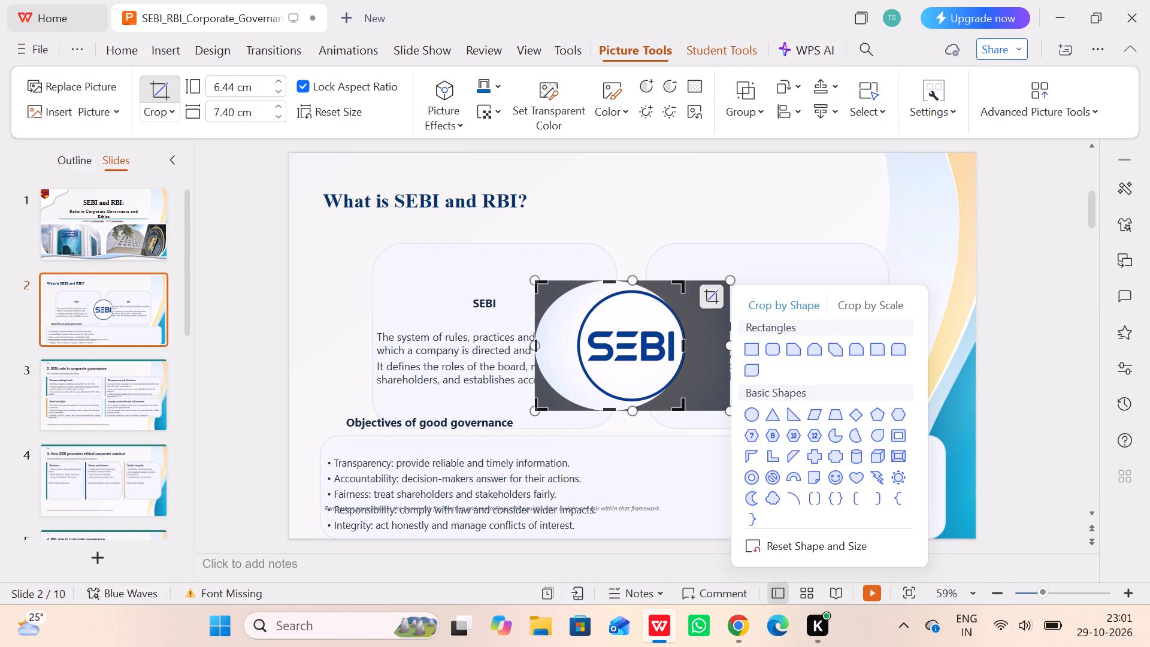
drag(538, 343, 582, 346)
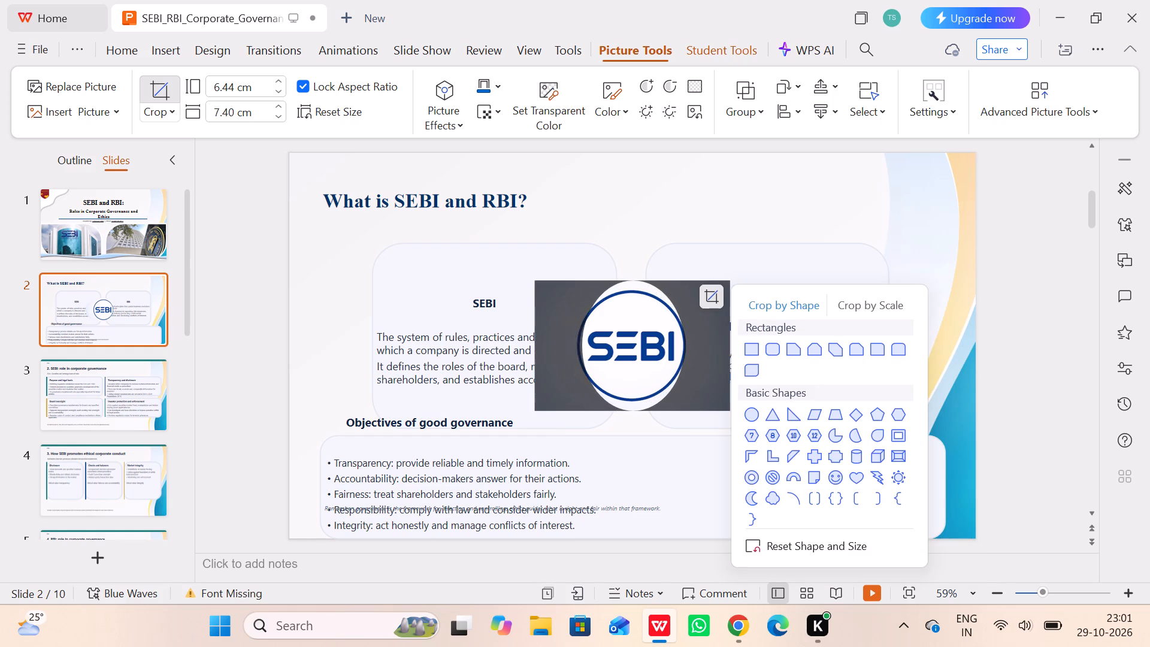
drag(582, 346, 577, 350)
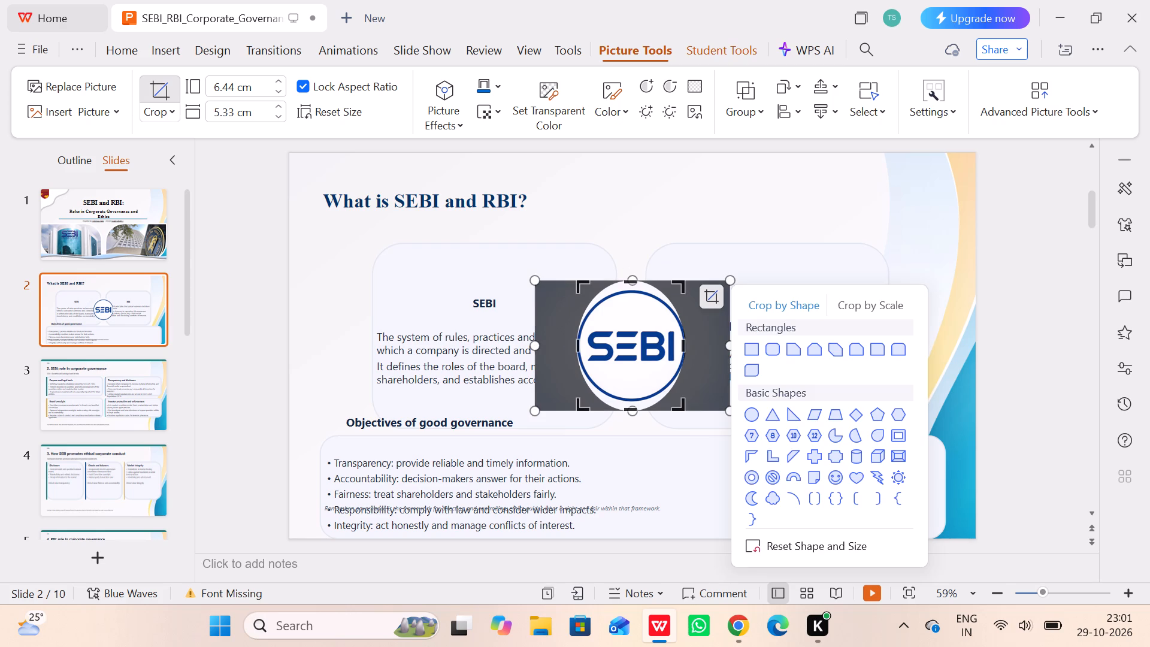
drag(630, 285, 631, 295)
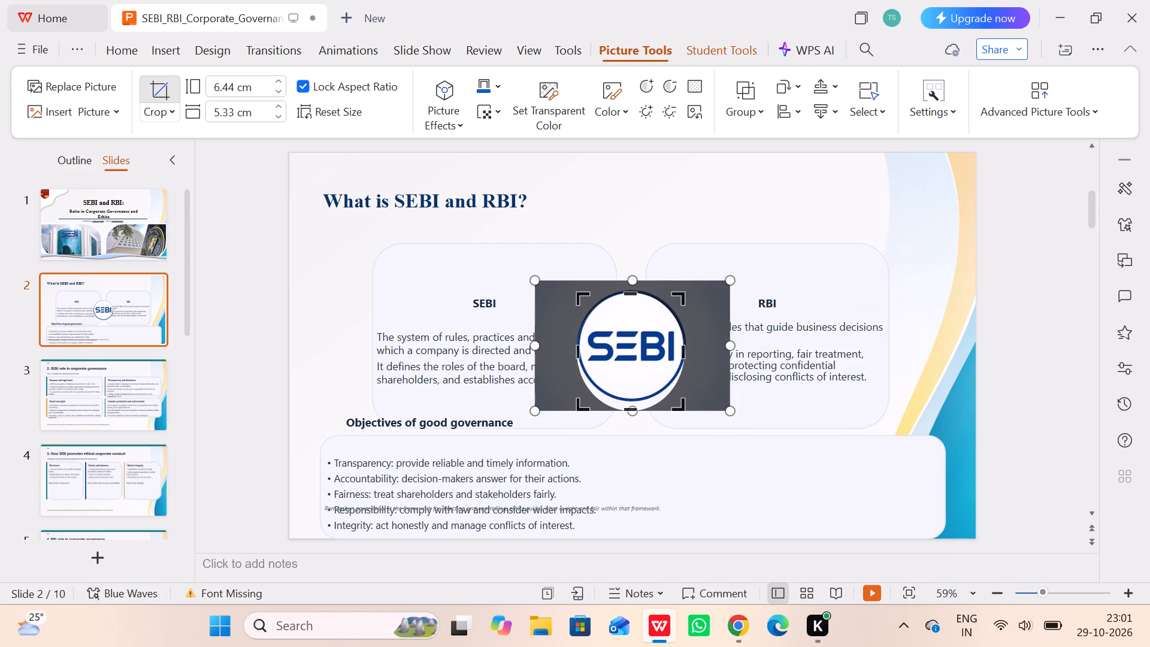
drag(630, 404, 630, 397)
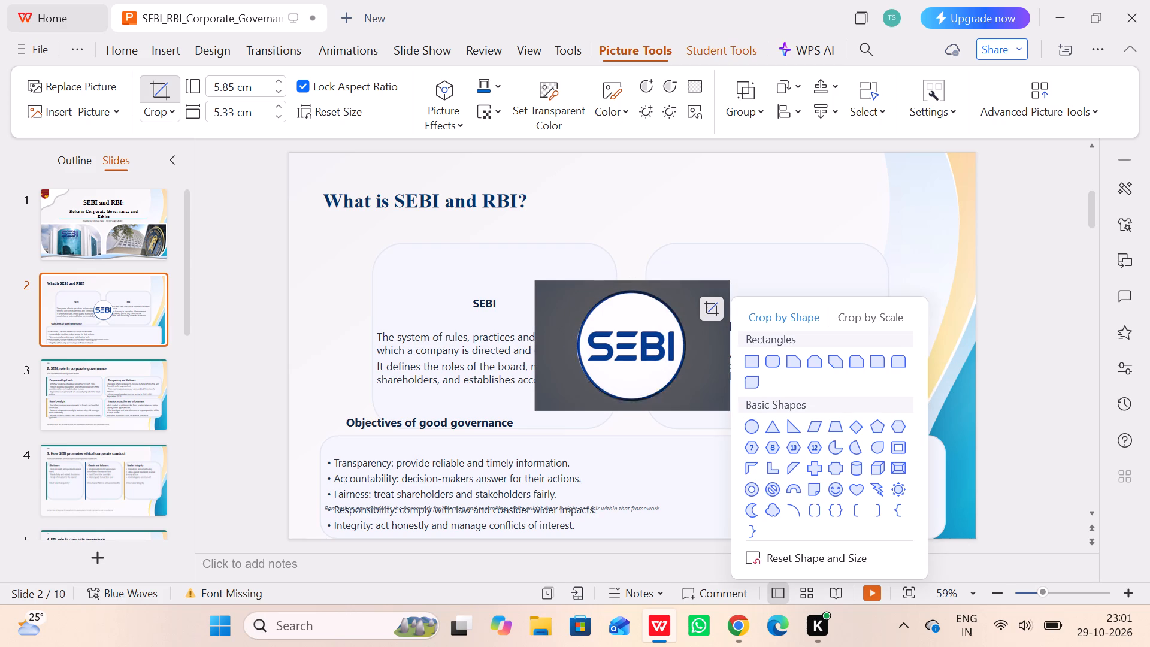
drag(630, 397, 632, 398)
click(580, 350)
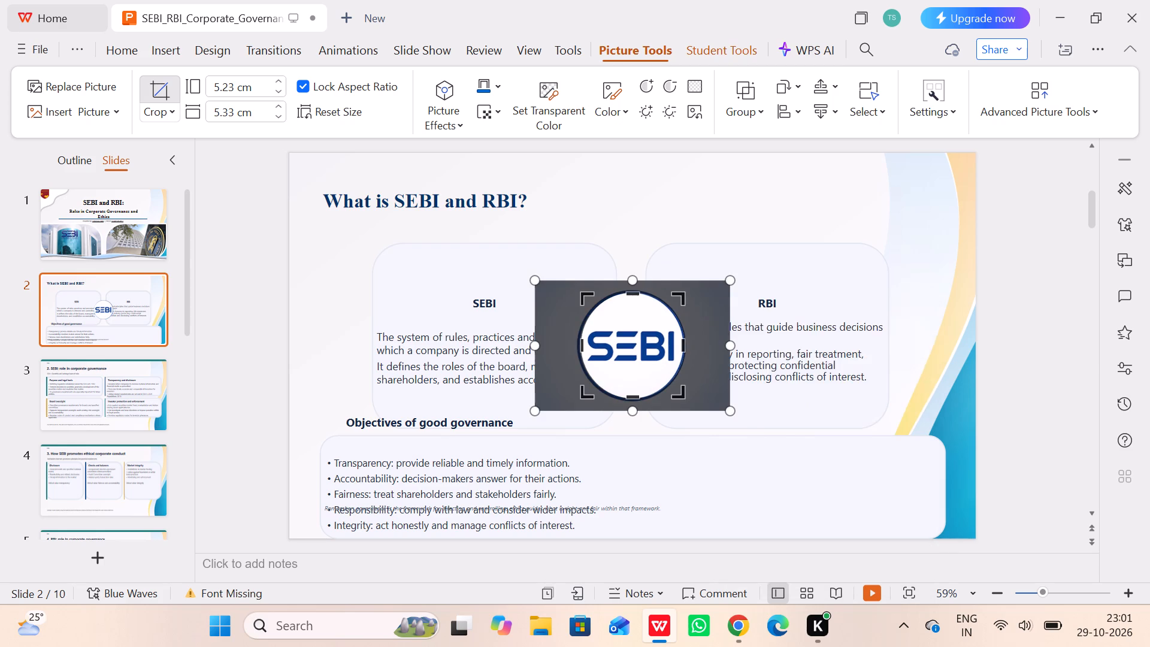
click(789, 235)
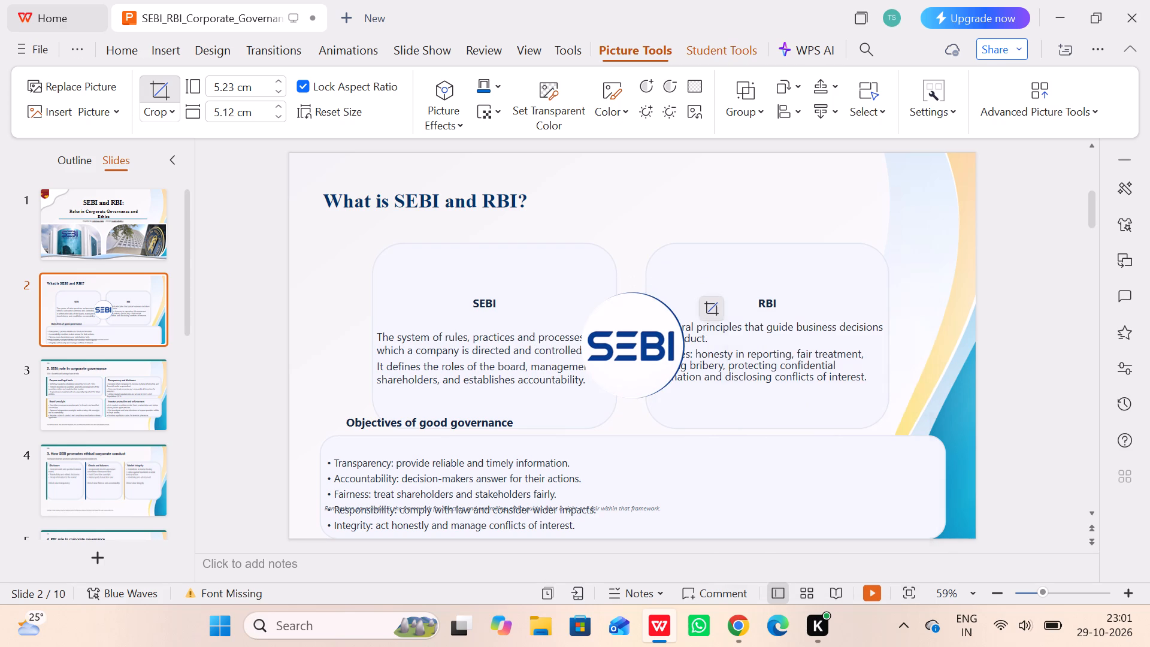
Reopen the SEBI logo's crop, trim its width to about 5.03 cm, and leave the picture selected.
click(661, 323)
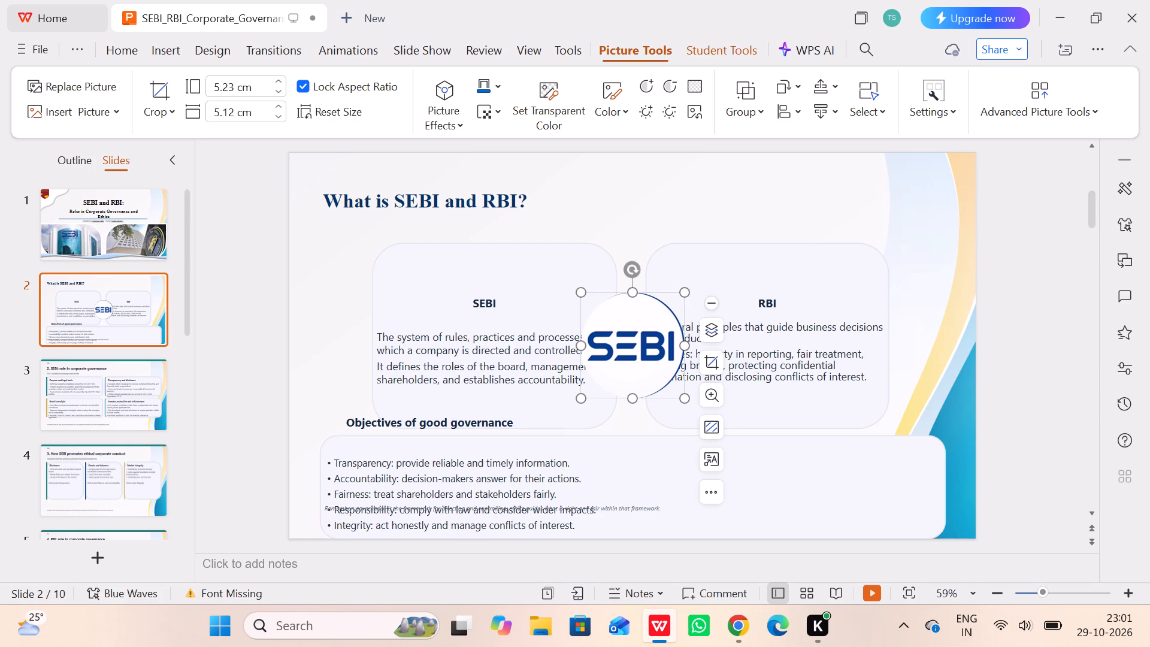
click(706, 355)
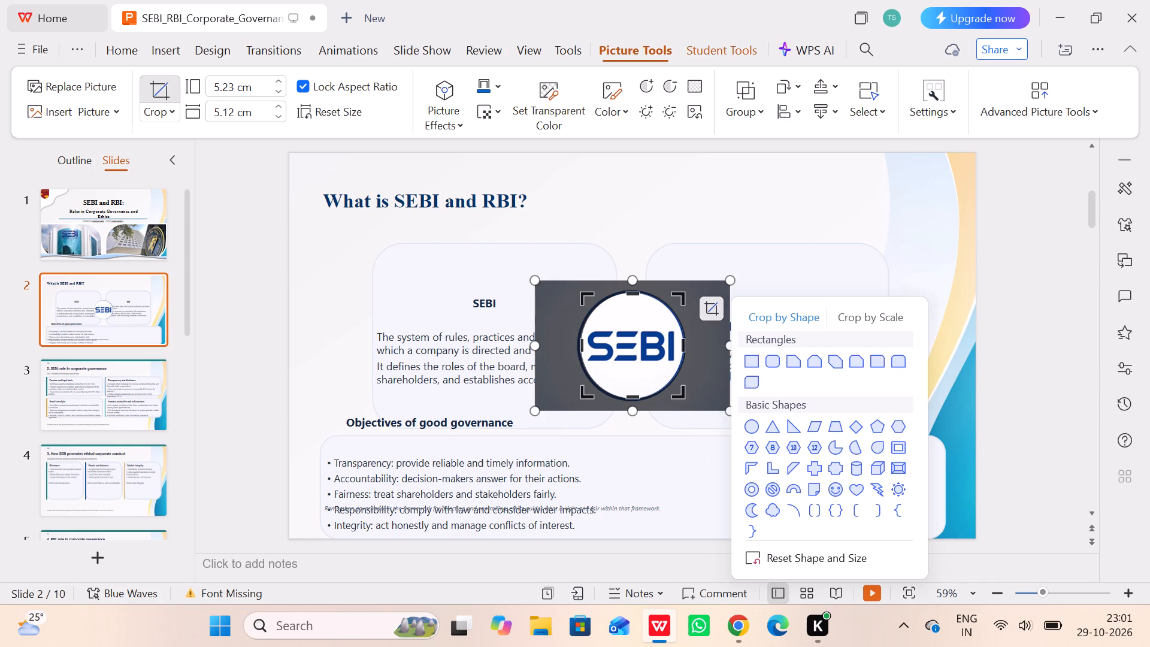
click(679, 345)
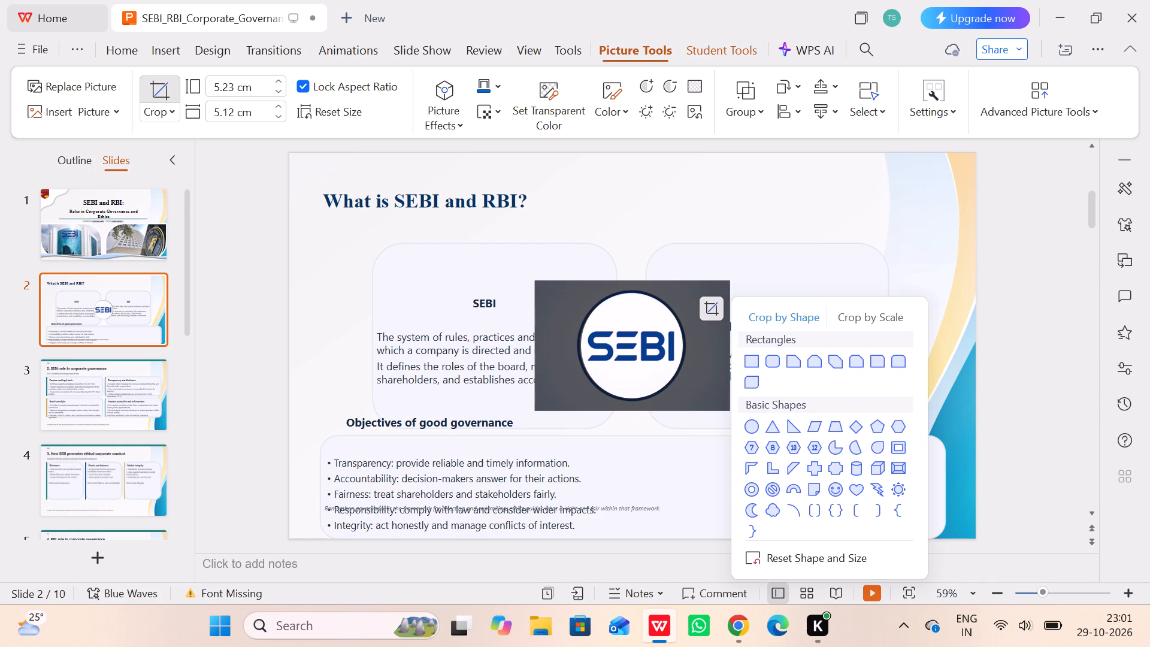
click(809, 242)
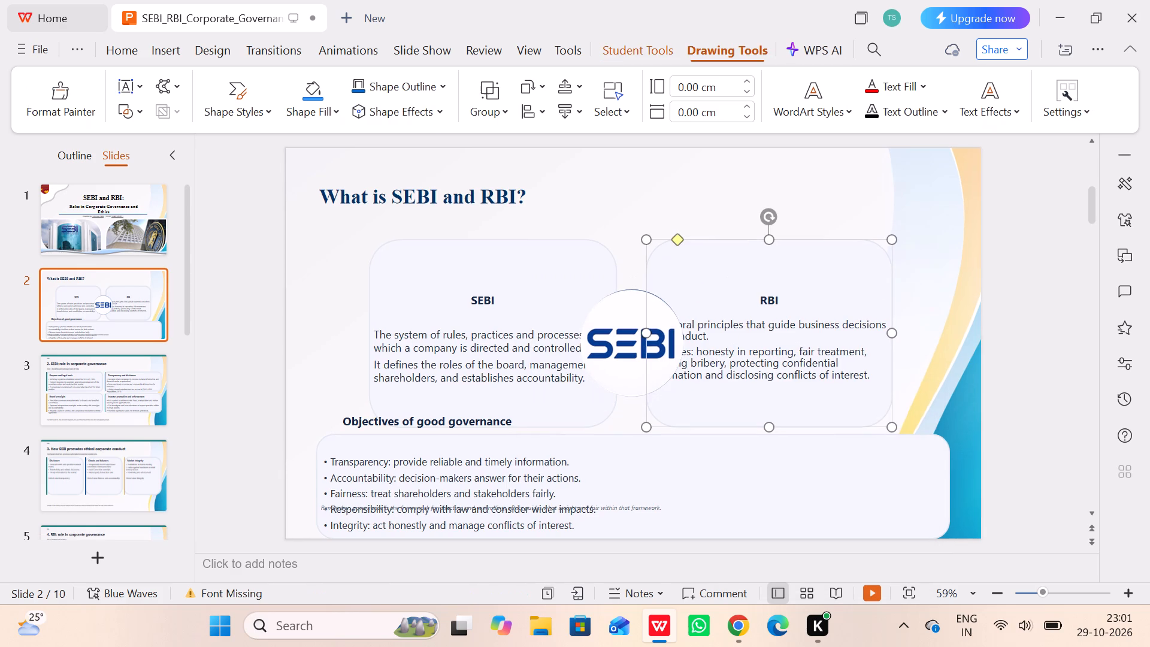
click(644, 339)
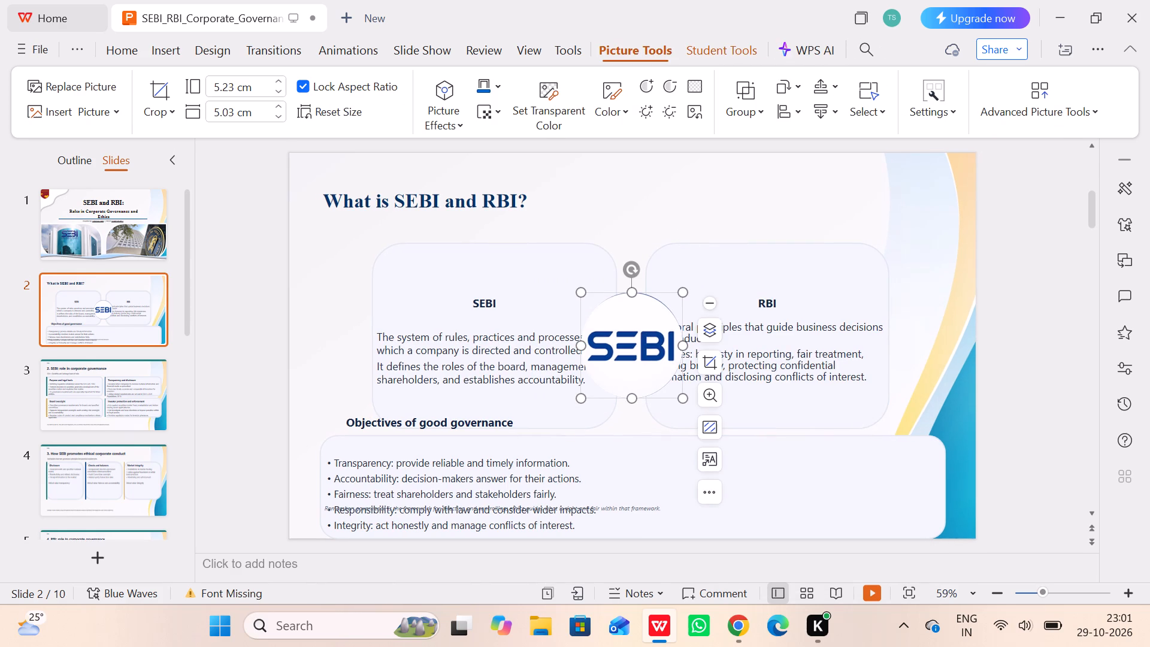
Reopen the SEBI logo's crop on slide 2 and trim its height to about 5.20 cm, checking the circle's edge up close.
click(706, 350)
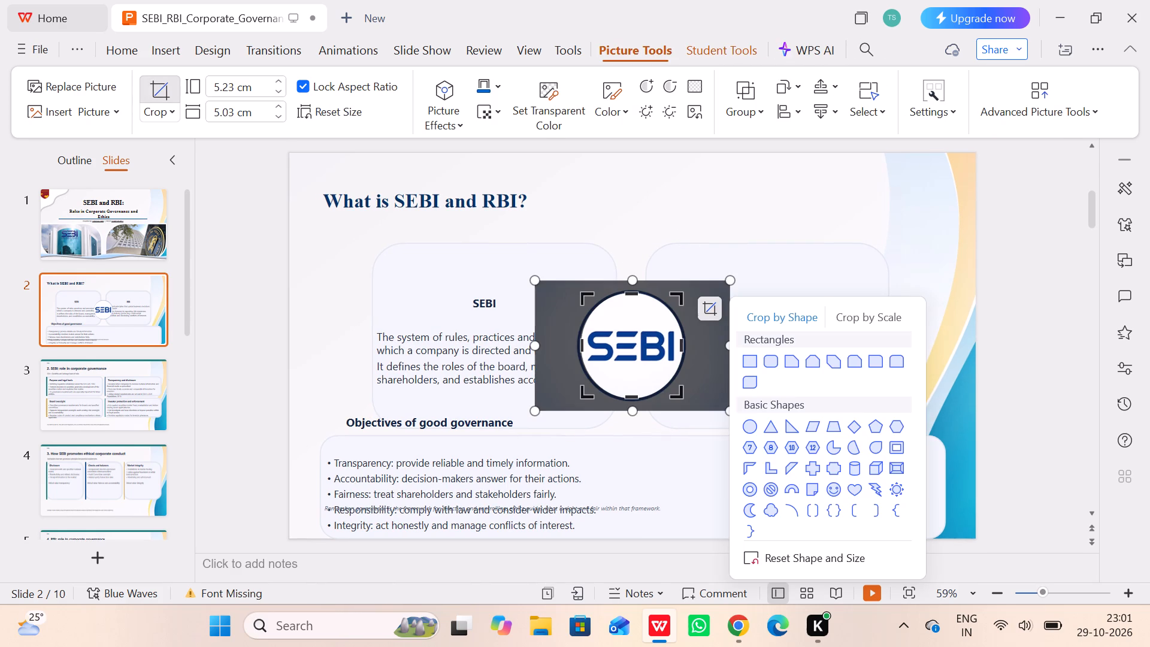
click(632, 296)
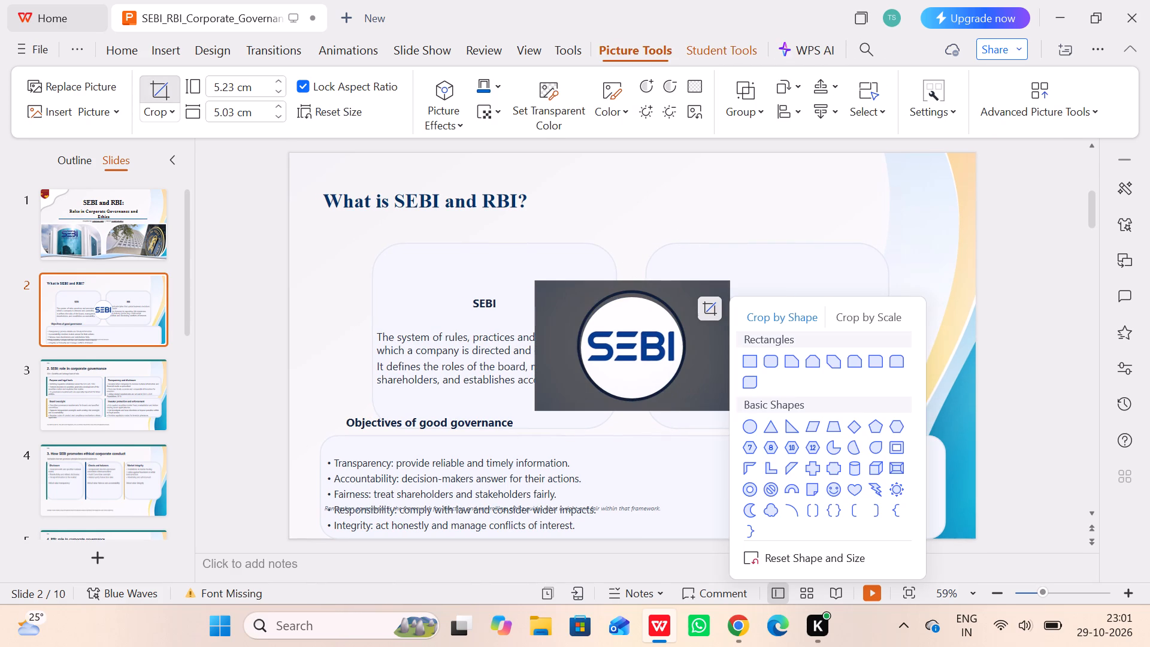
click(716, 224)
ctrl+scroll(638, 325, up, 1)
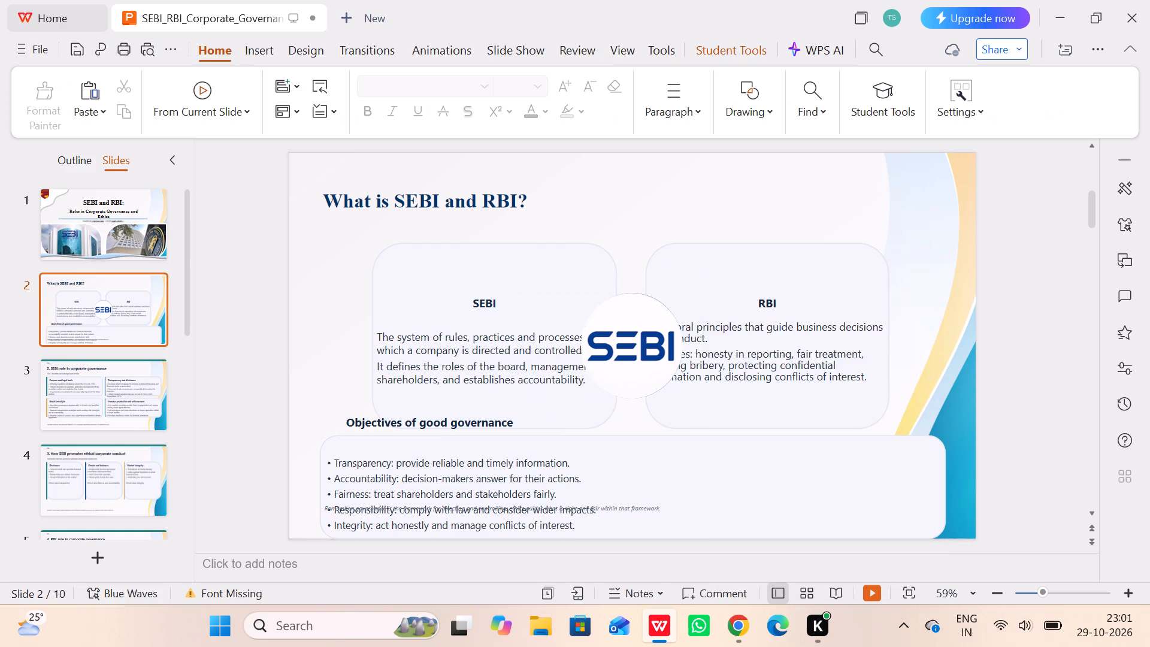
ctrl+scroll(638, 325, up, 5)
click(638, 325)
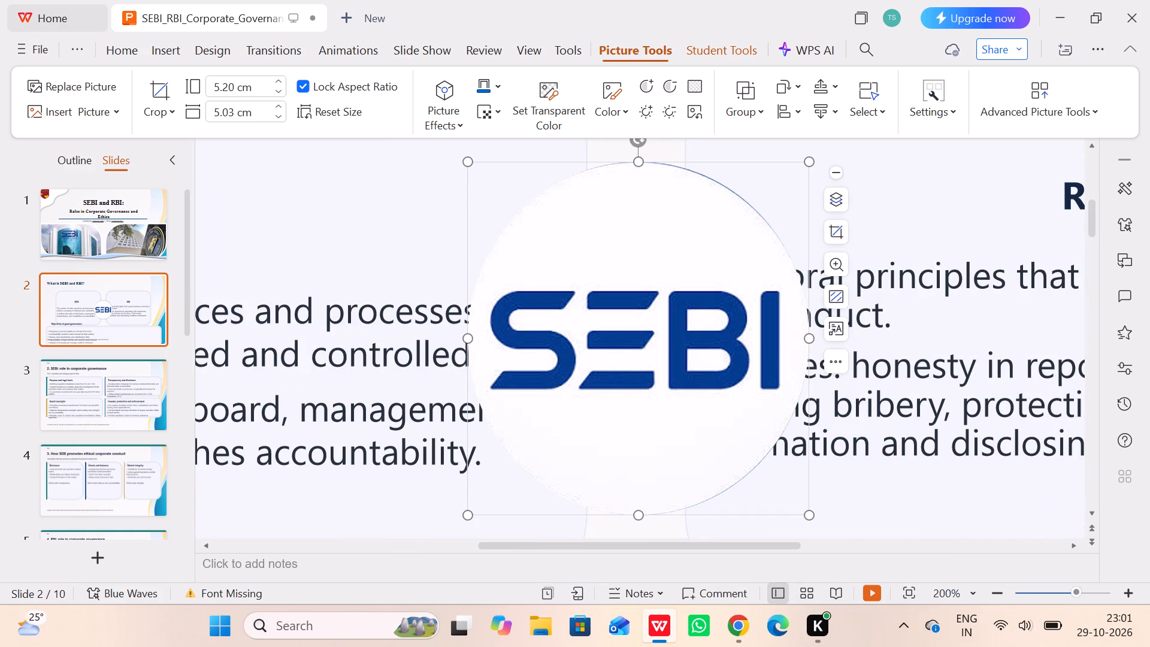
click(962, 174)
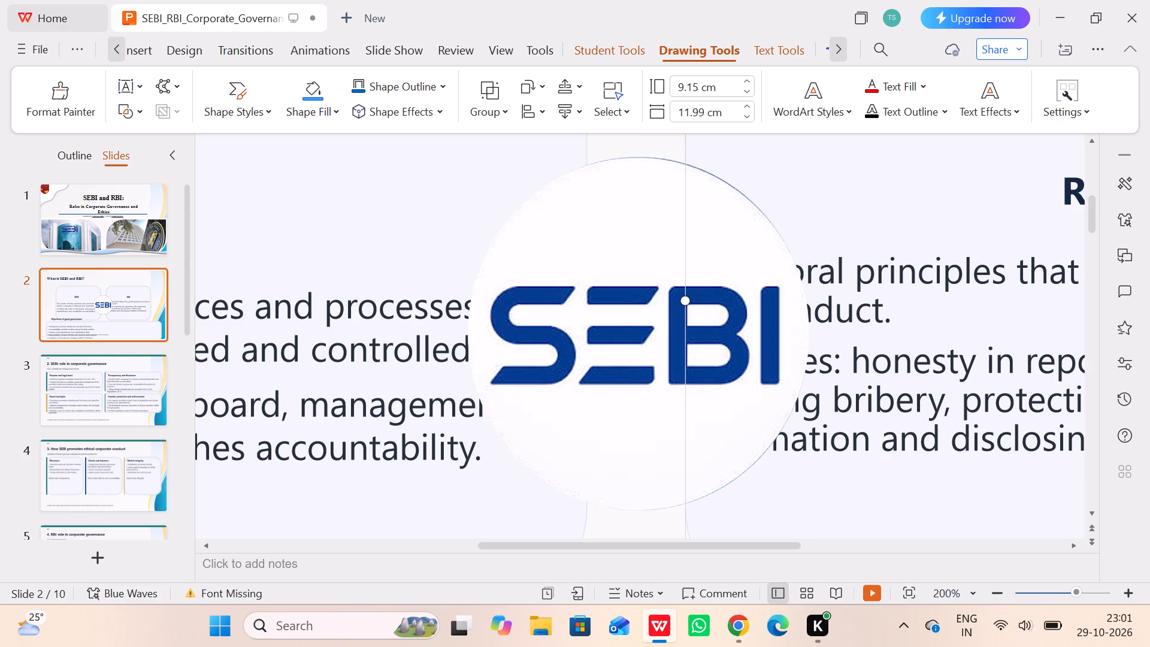
click(641, 515)
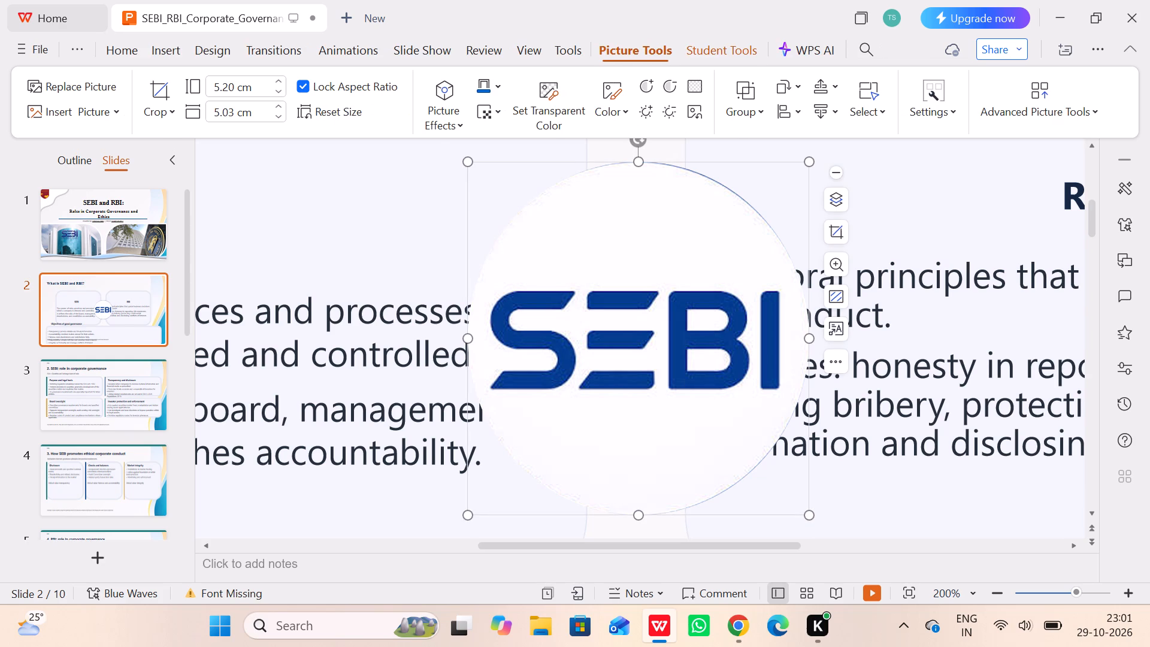
ctrl+scroll(641, 515, down, 3)
ctrl+scroll(637, 424, down, 2)
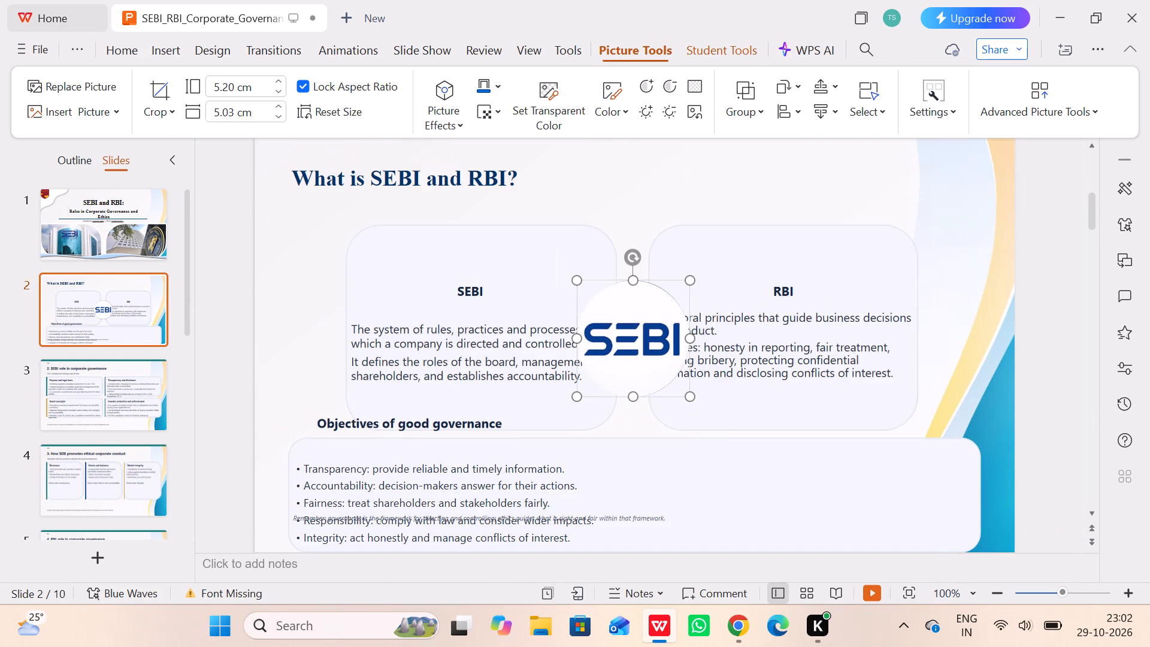
Move the SEBI logo onto the SEBI card's upper edge and shrink it to about 4.05 cm high and 3.91 cm wide.
drag(630, 304, 486, 207)
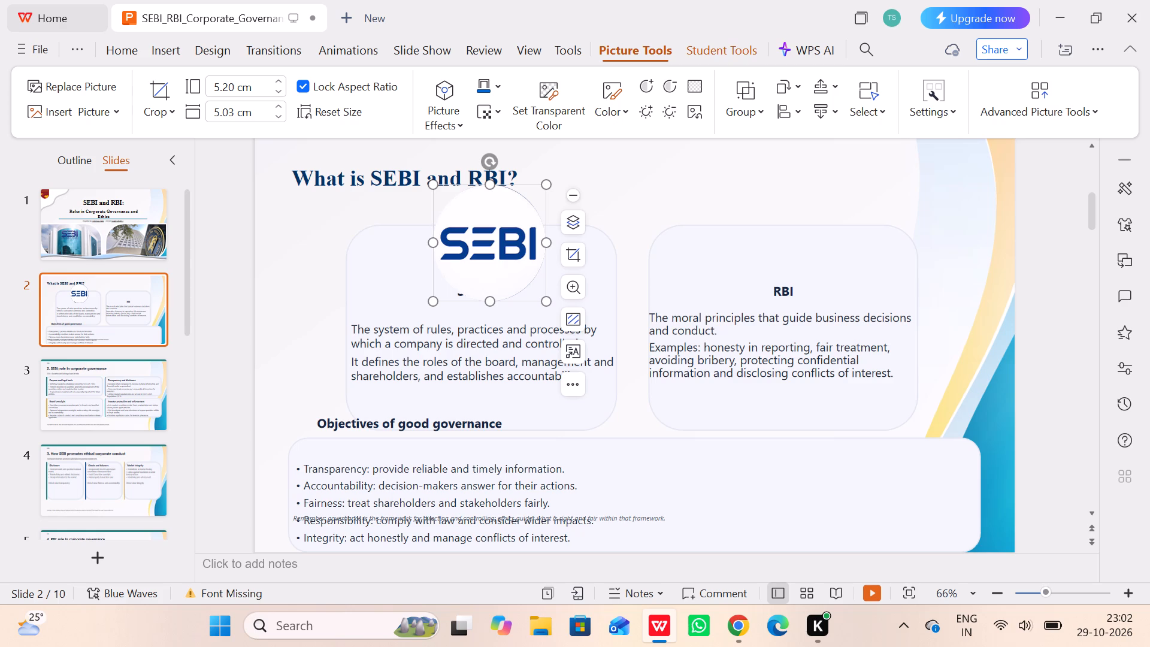
drag(489, 301, 492, 275)
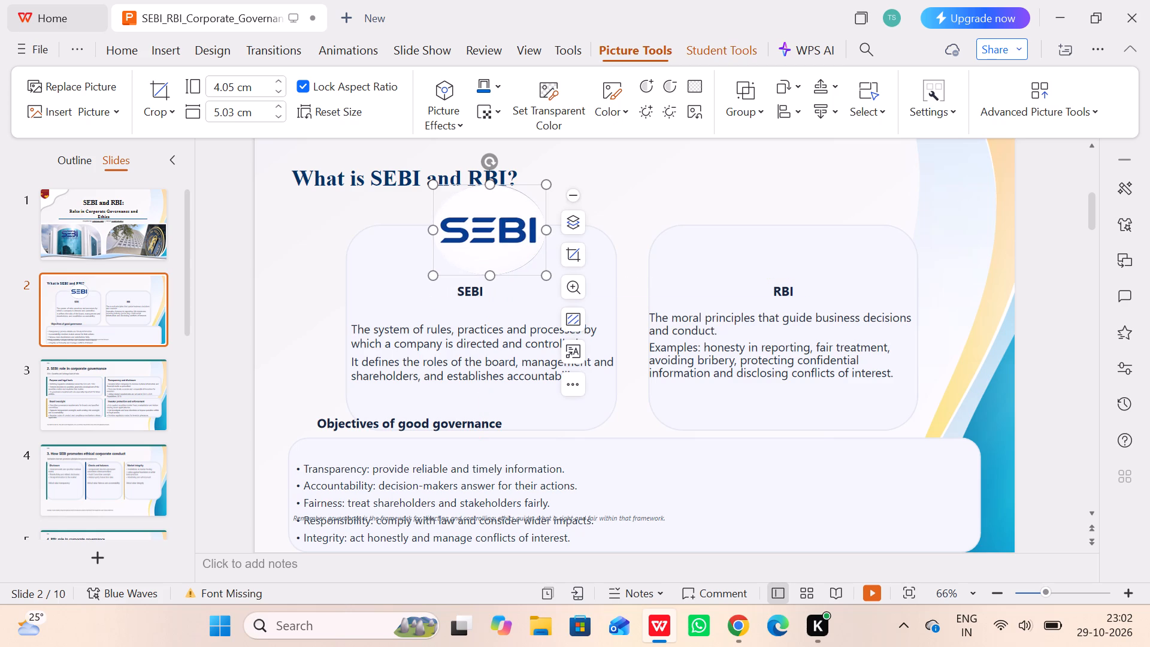
drag(549, 229, 531, 231)
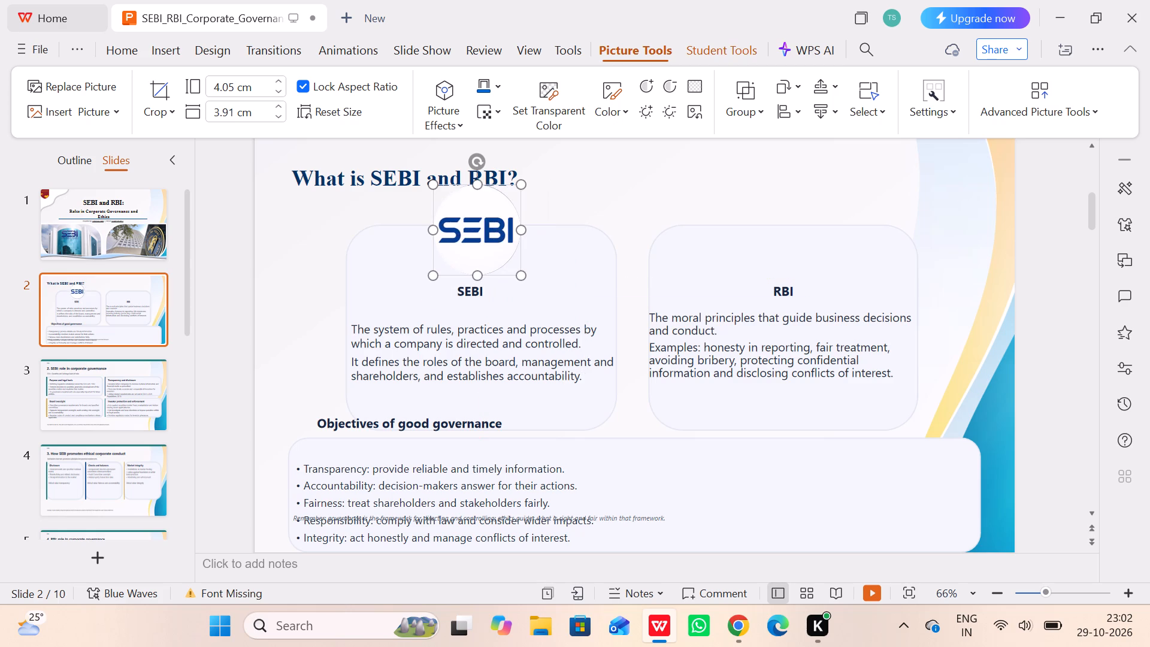
drag(480, 230, 477, 240)
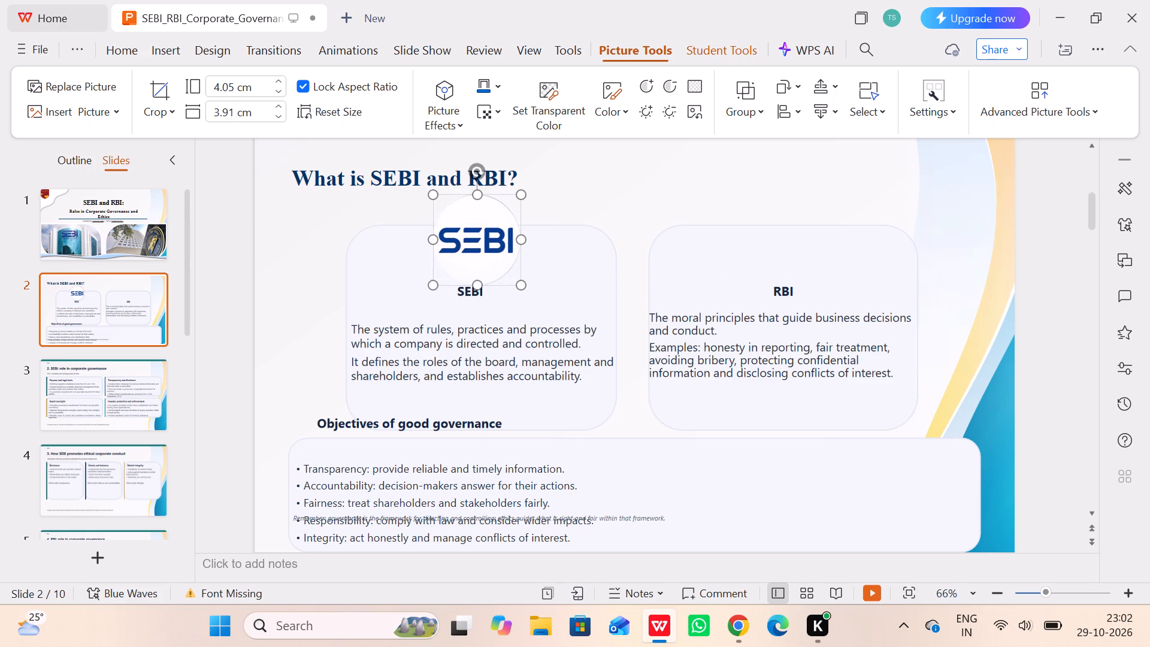
click(645, 154)
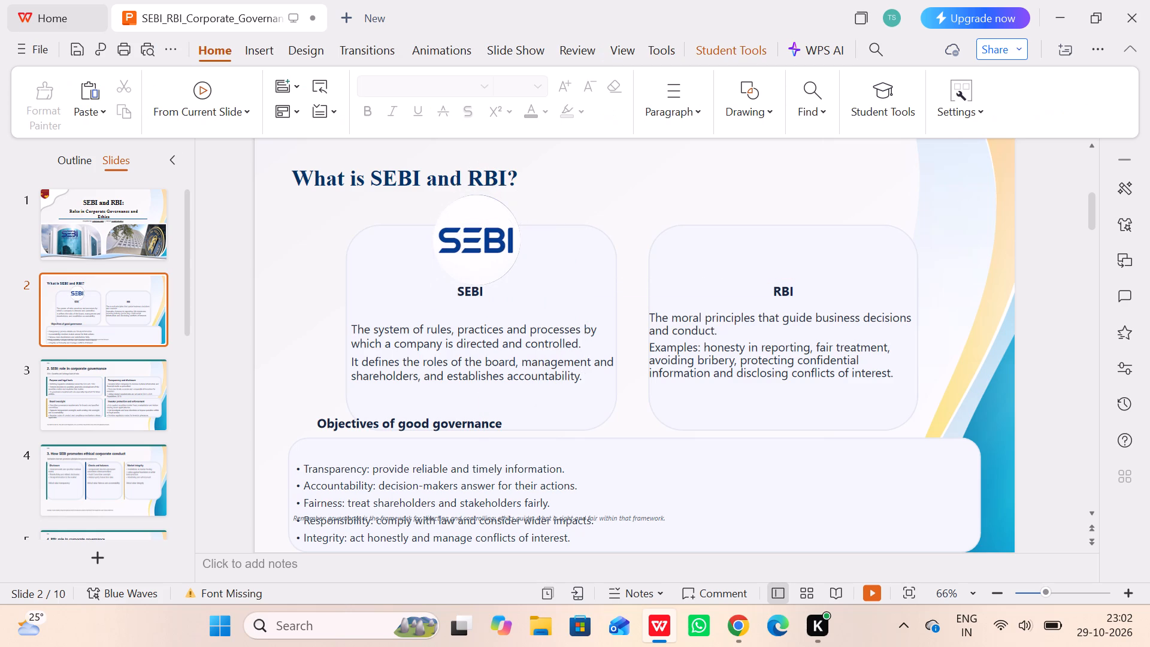
Tighten the SEBI logo's oval crop inside the blue ring to about 3.91 cm high and 3.82 cm wide.
click(482, 235)
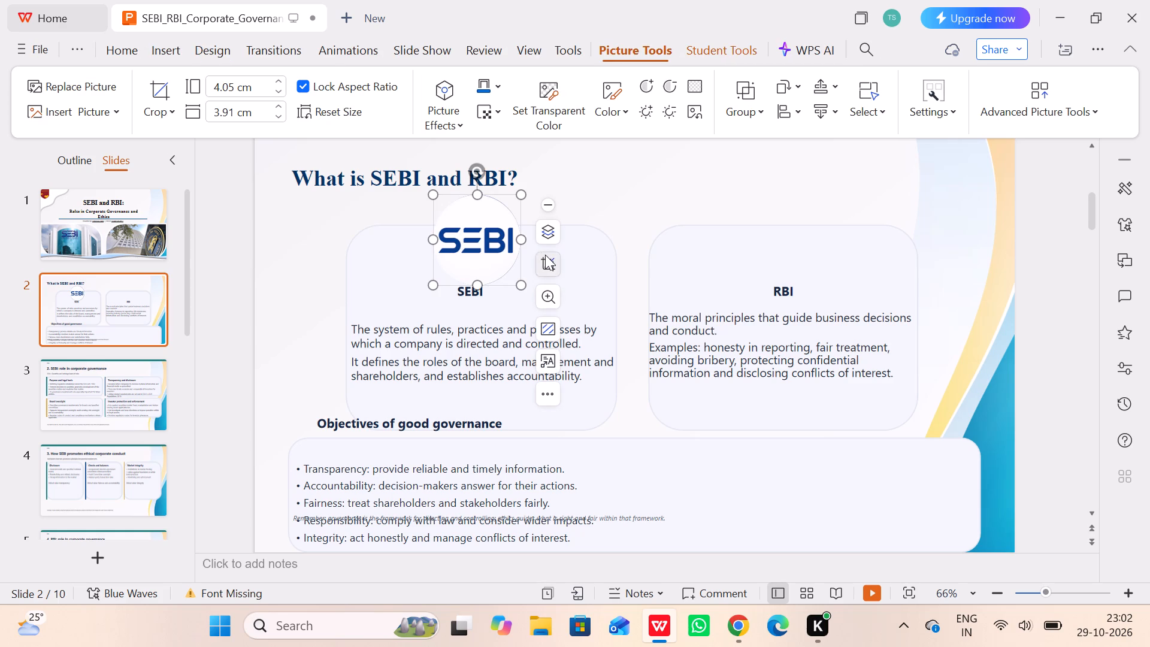
click(545, 255)
click(522, 195)
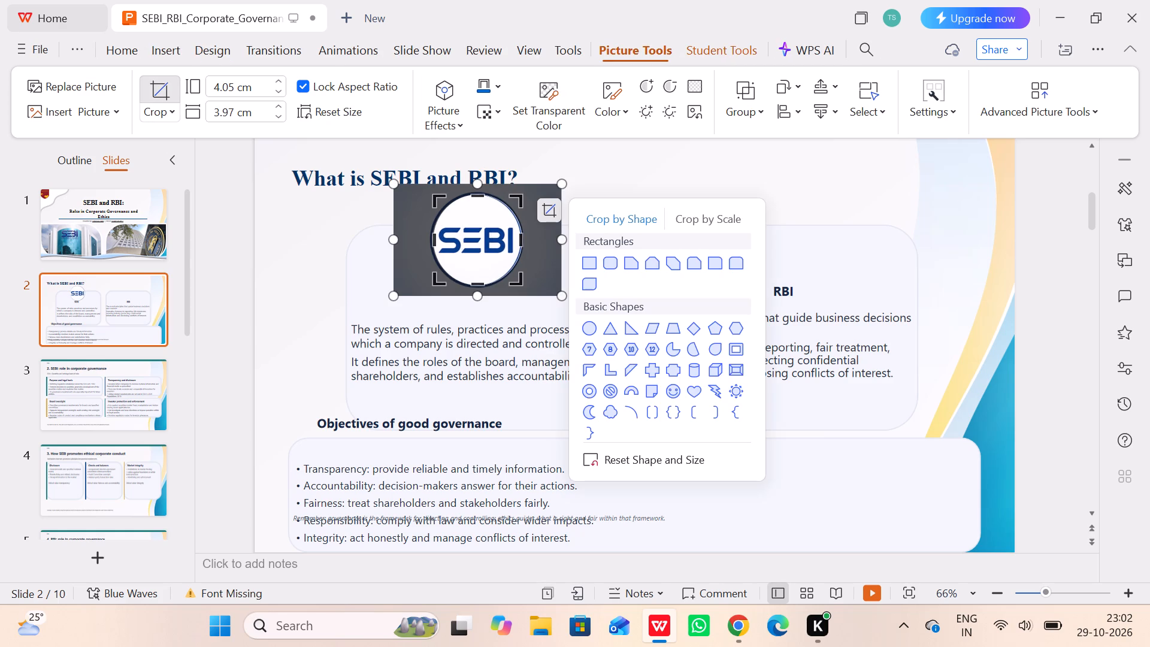
ctrl+scroll(462, 249, up, 6)
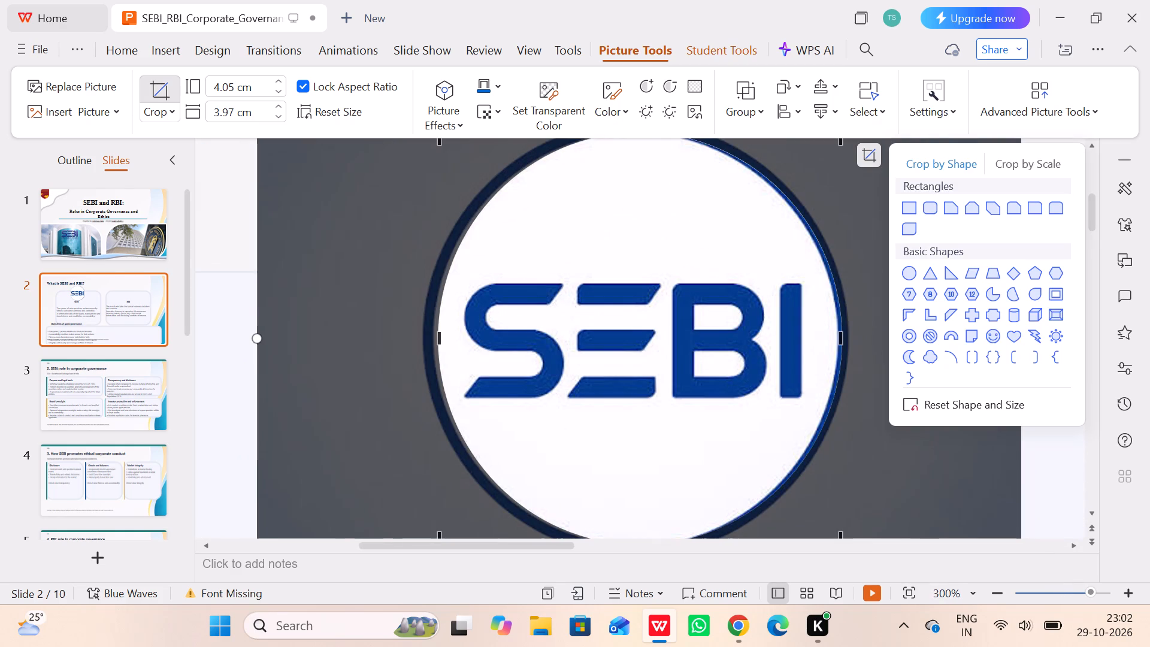
scroll(712, 231, up, 1)
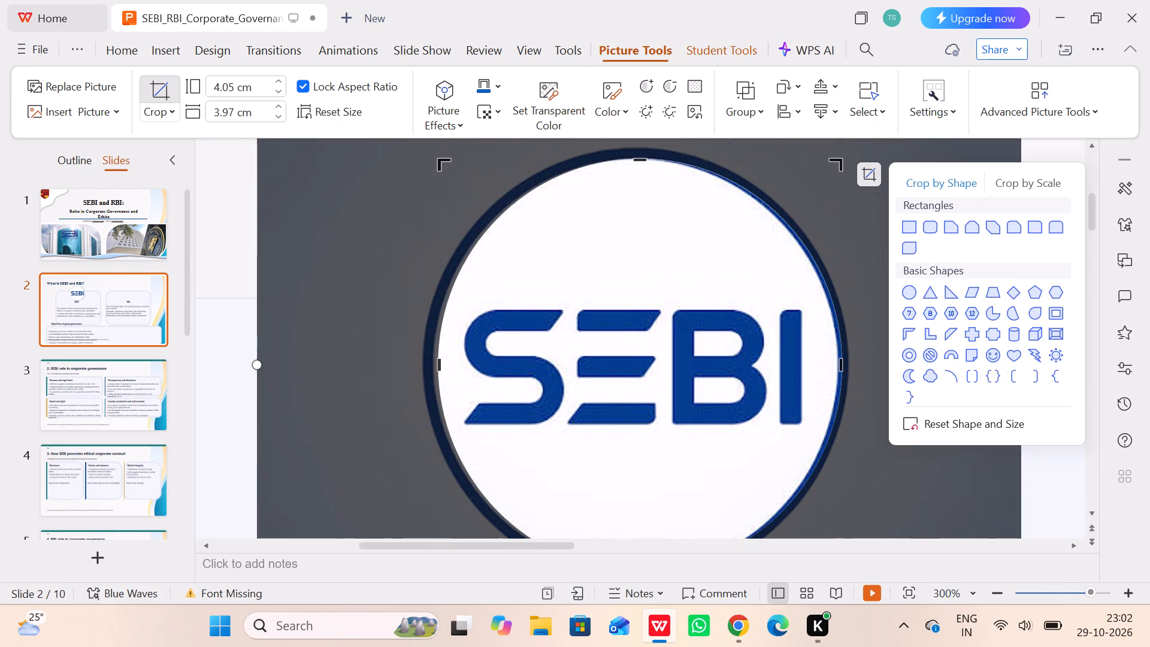
click(834, 159)
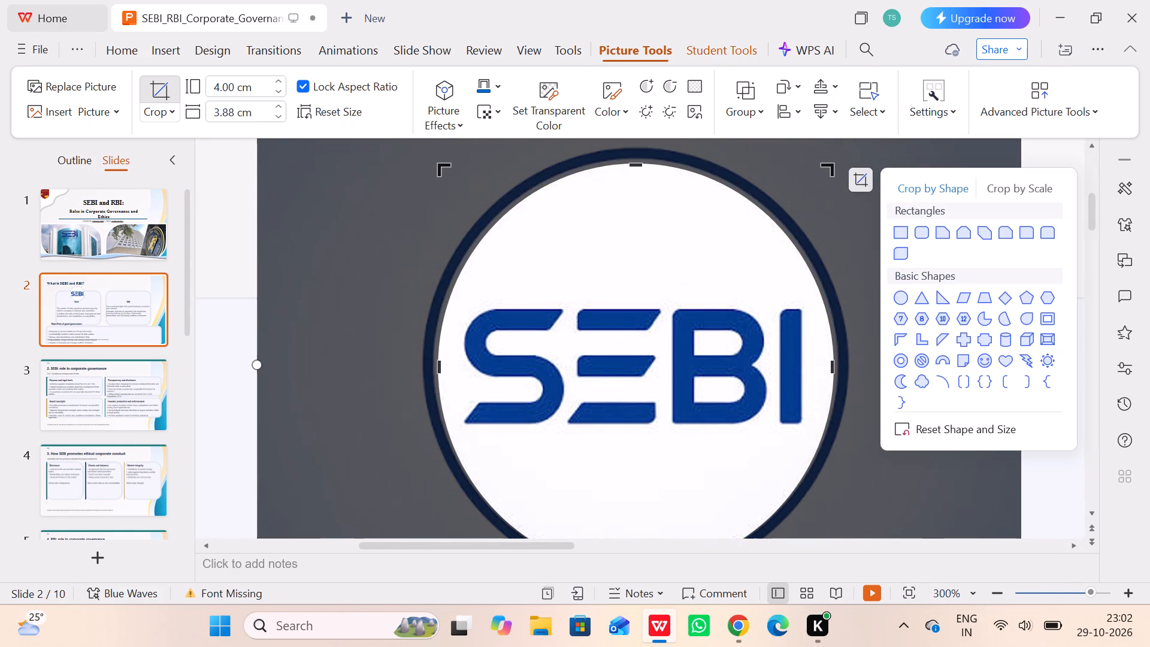
scroll(634, 365, down, 2)
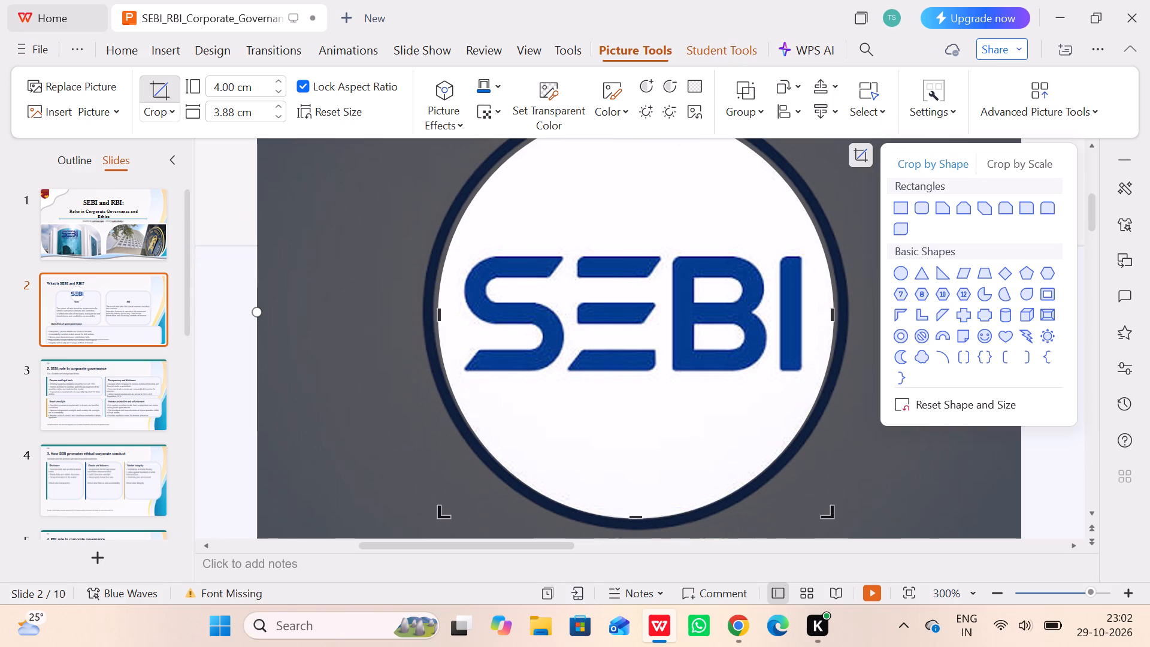
click(442, 512)
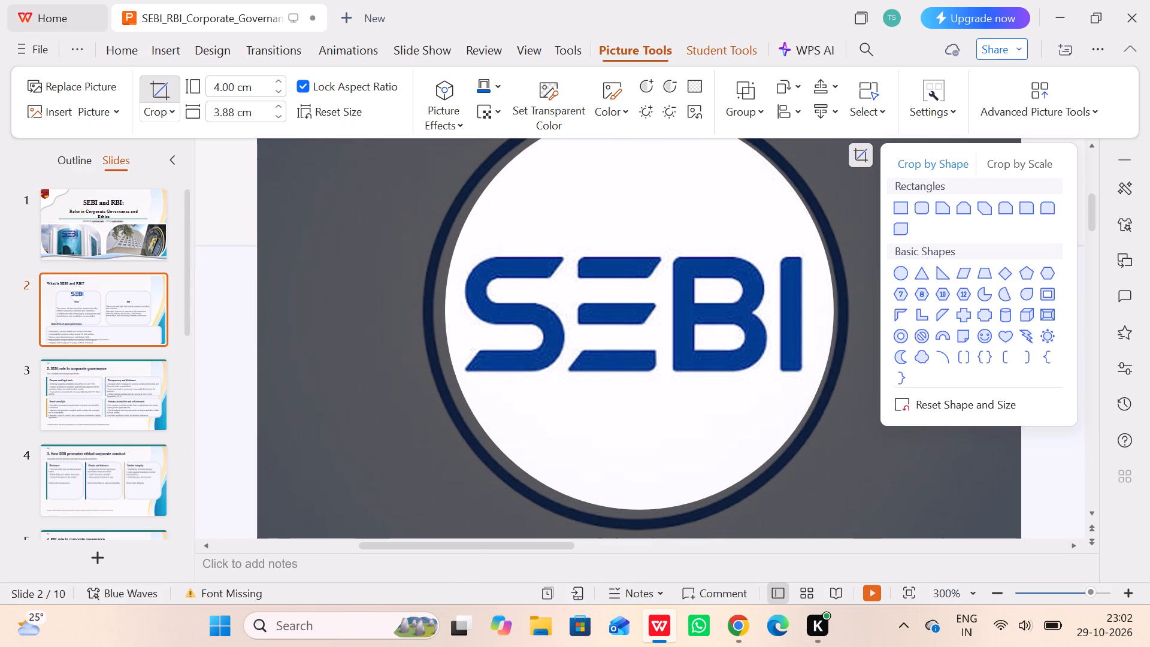
click(658, 354)
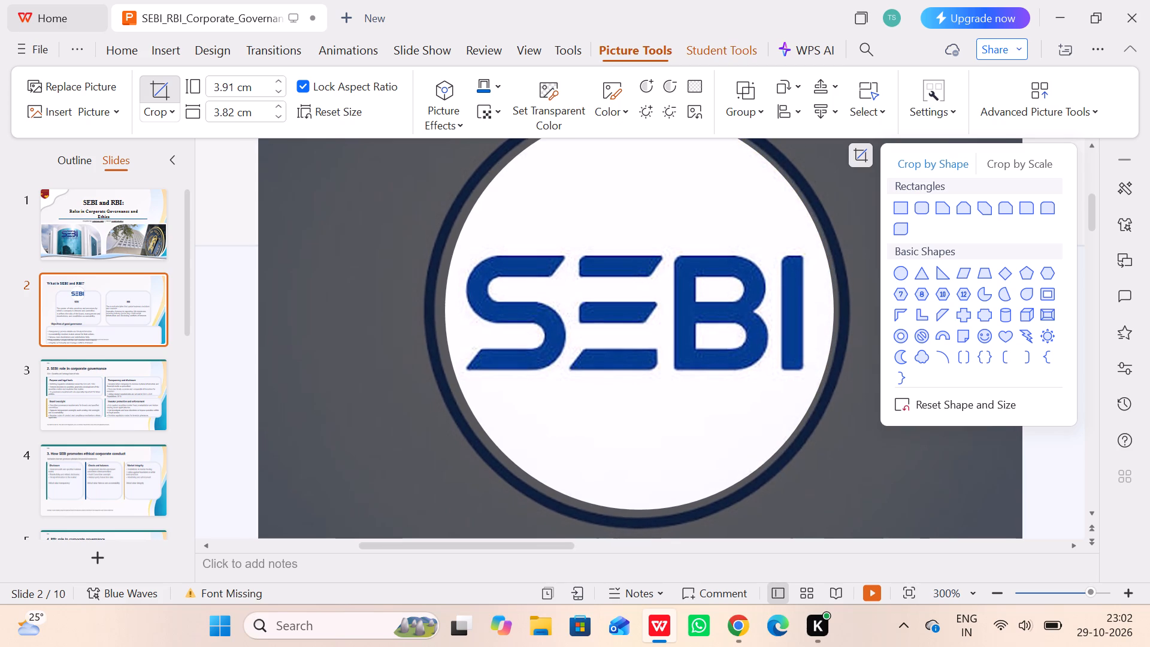
click(850, 198)
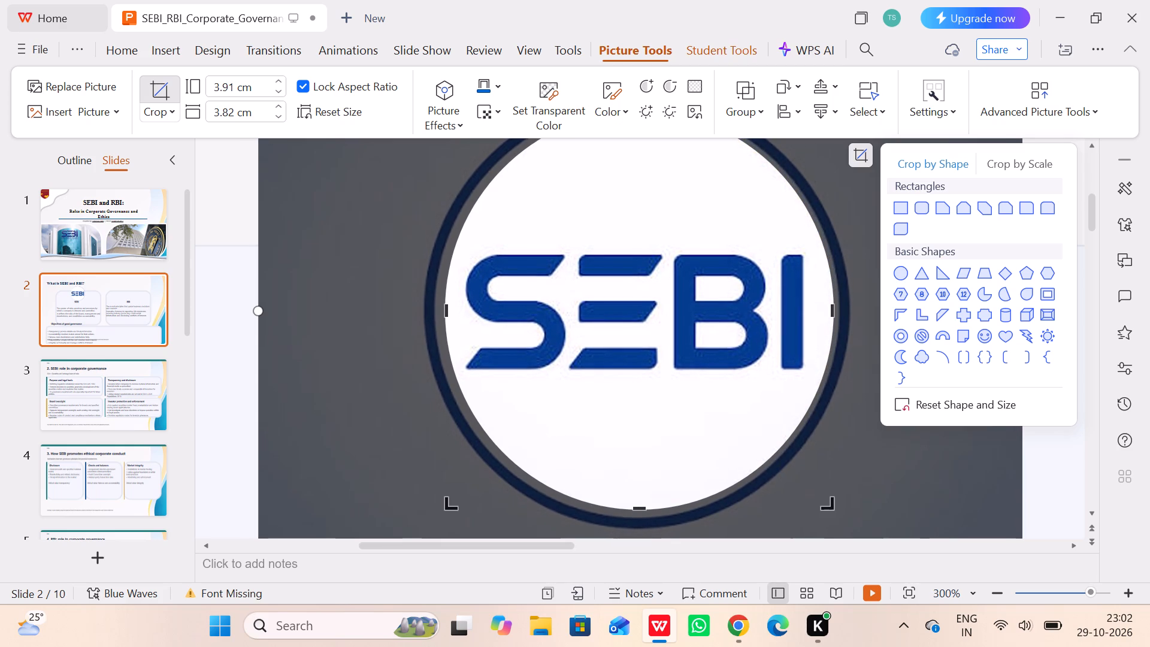
ctrl+scroll(397, 331, down, 3)
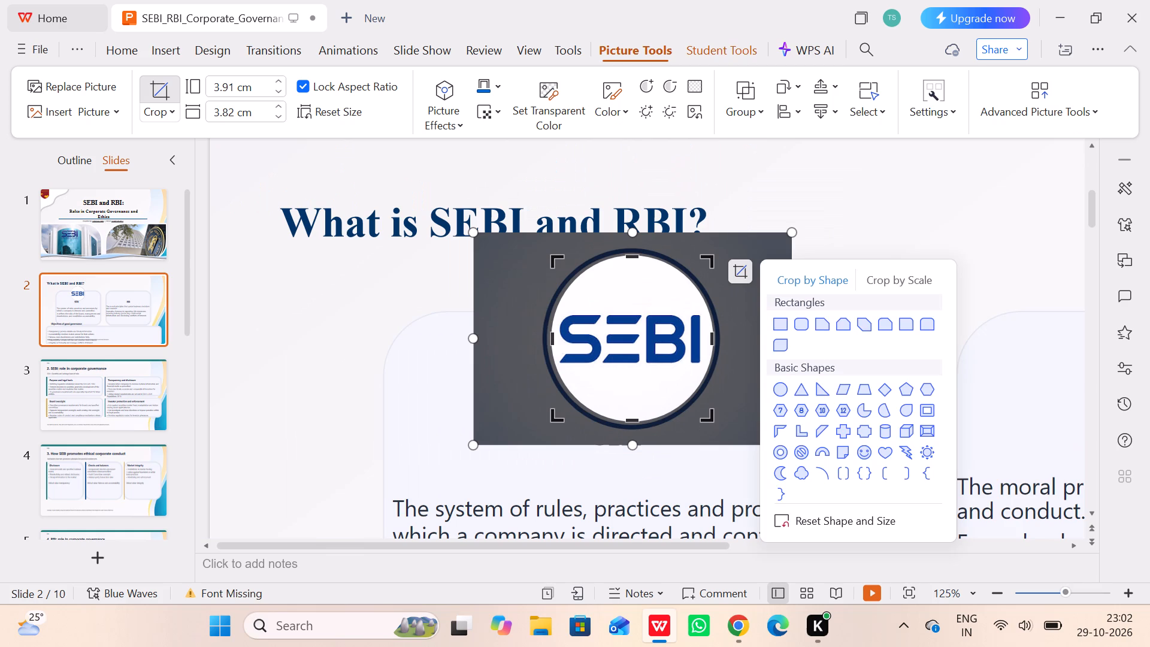
click(897, 183)
Resize the SEBI logo to about 3.46 cm high and 3.70 cm wide, above the SEBI heading.
click(637, 339)
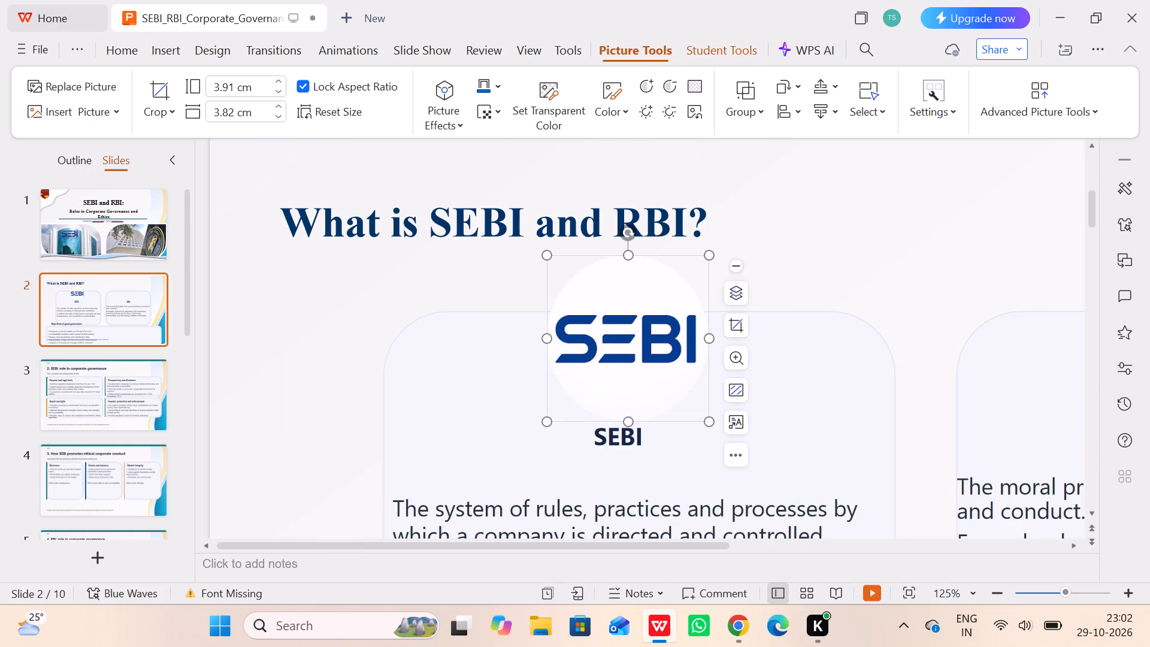
drag(628, 256, 627, 270)
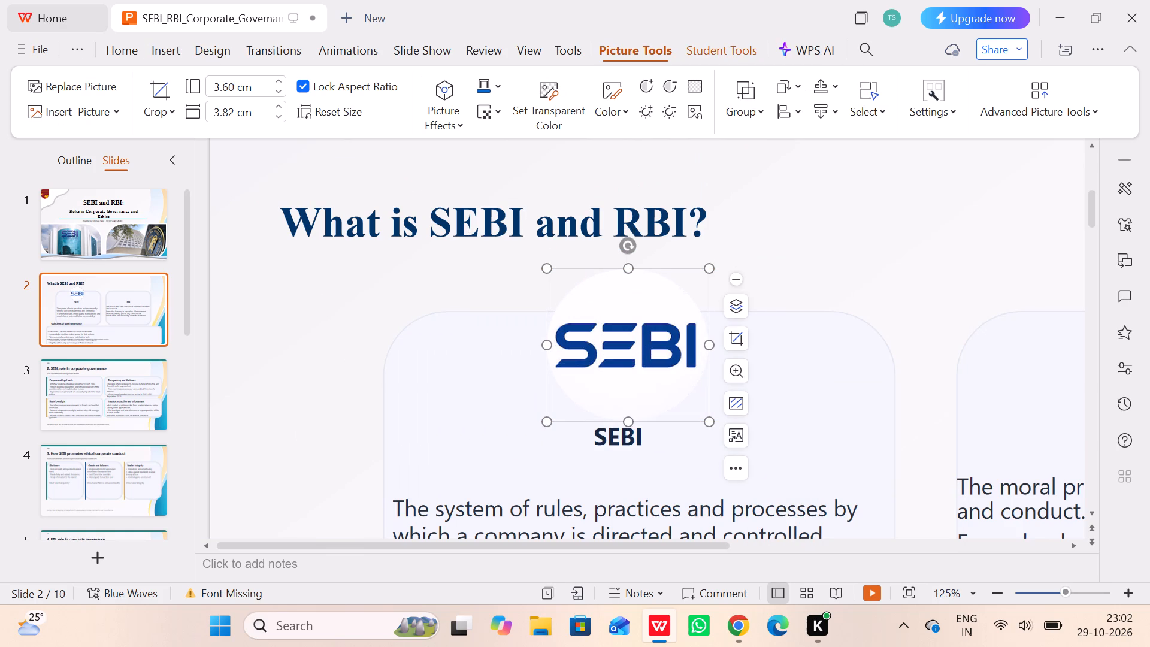
drag(628, 423, 629, 418)
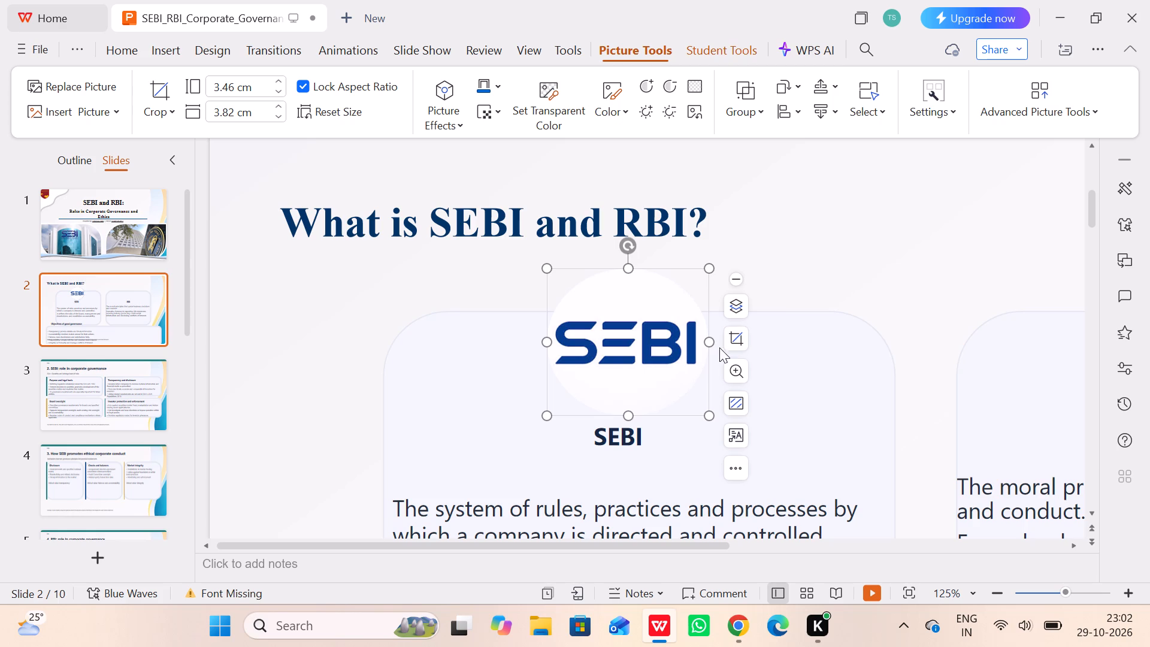
click(709, 347)
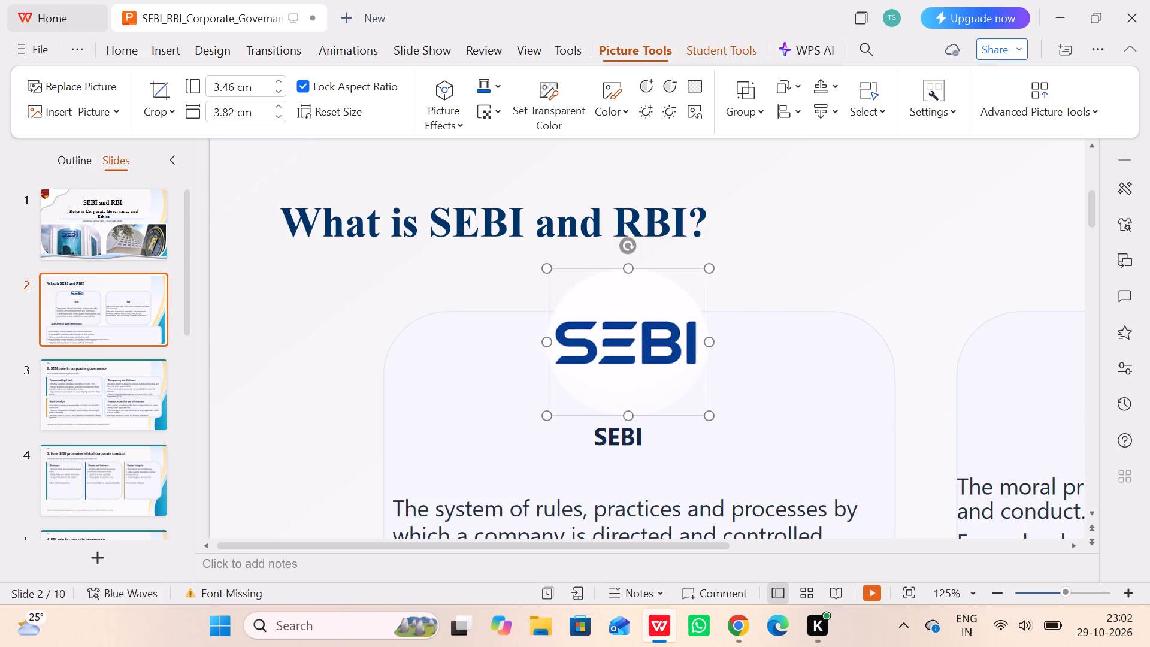
click(549, 343)
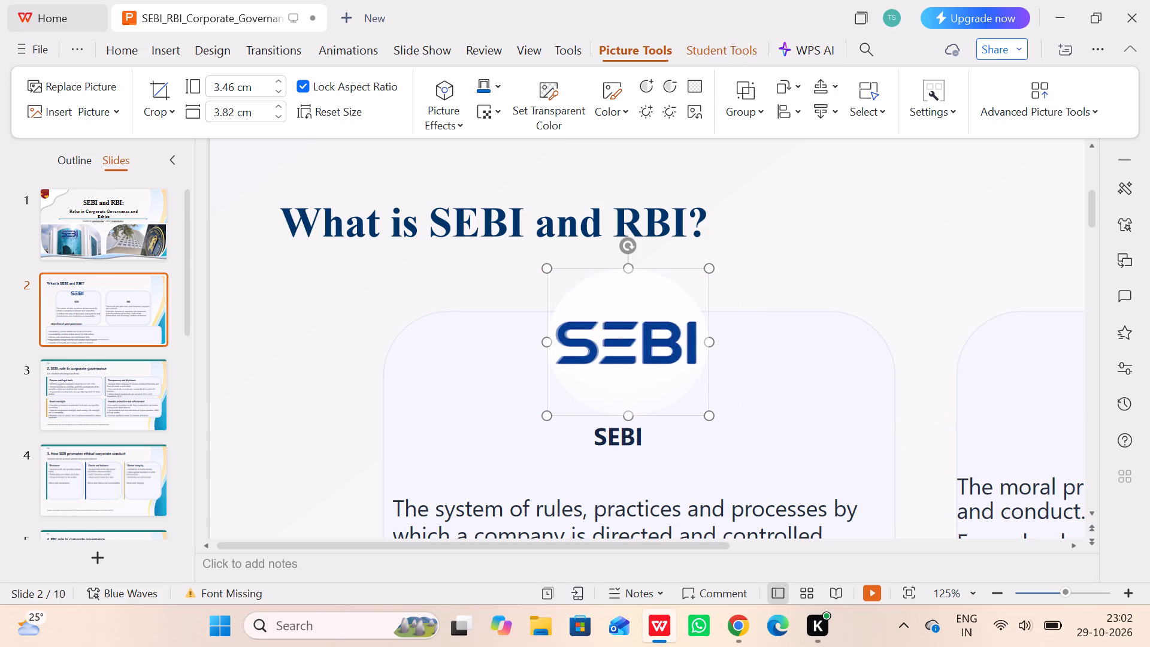
click(710, 341)
Shift the SEBI logo sideways so it is horizontally centred on the SEBI card's upper edge.
drag(609, 343, 630, 343)
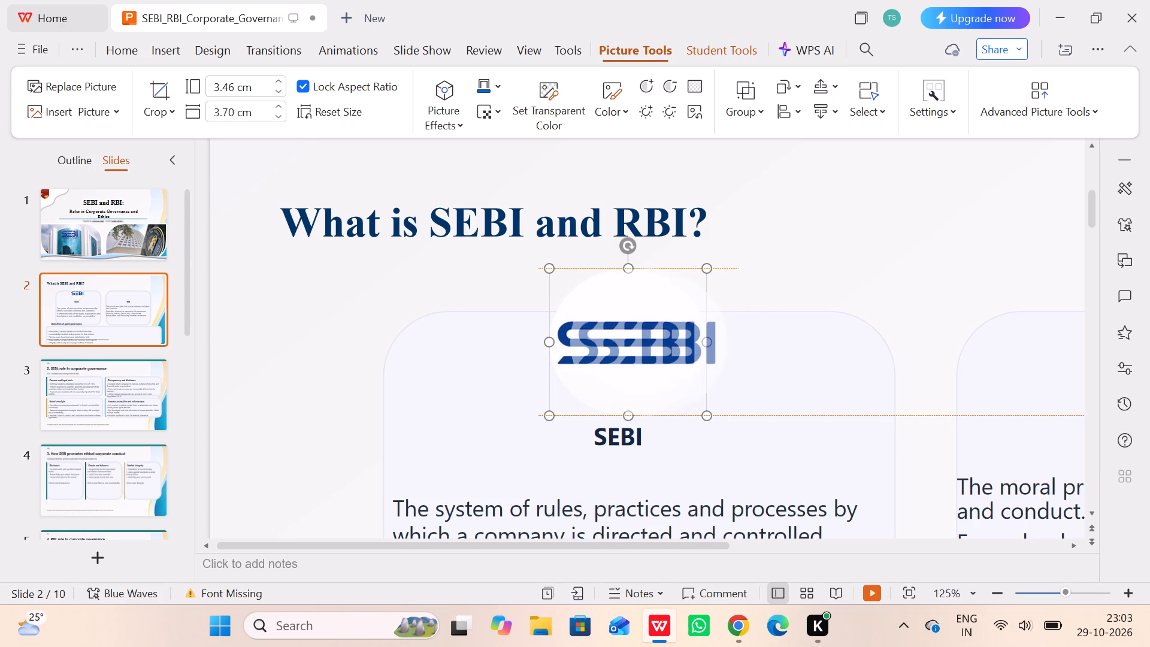
drag(630, 343, 622, 343)
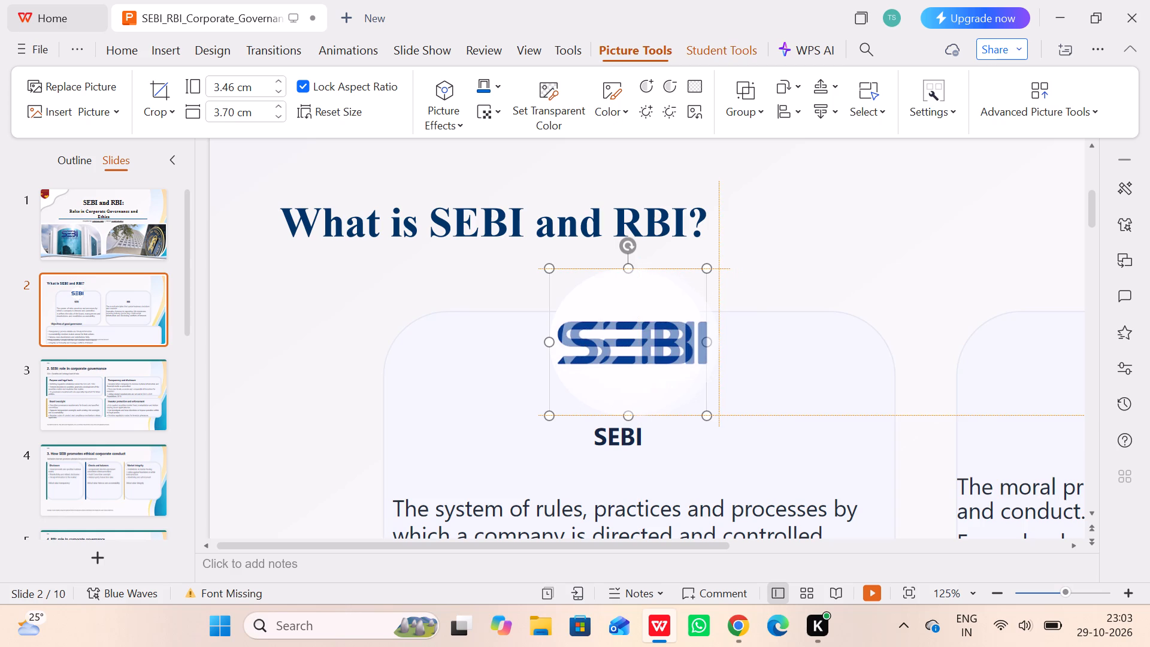
drag(622, 343, 618, 342)
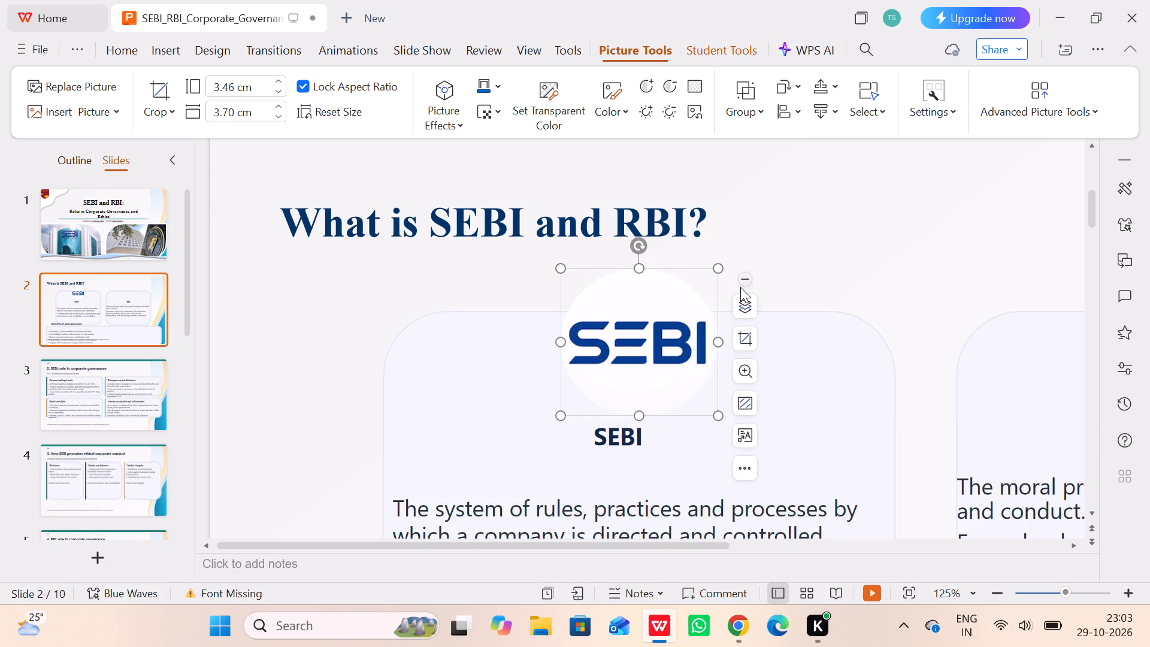
click(812, 261)
ctrl+scroll(812, 261, down, 2)
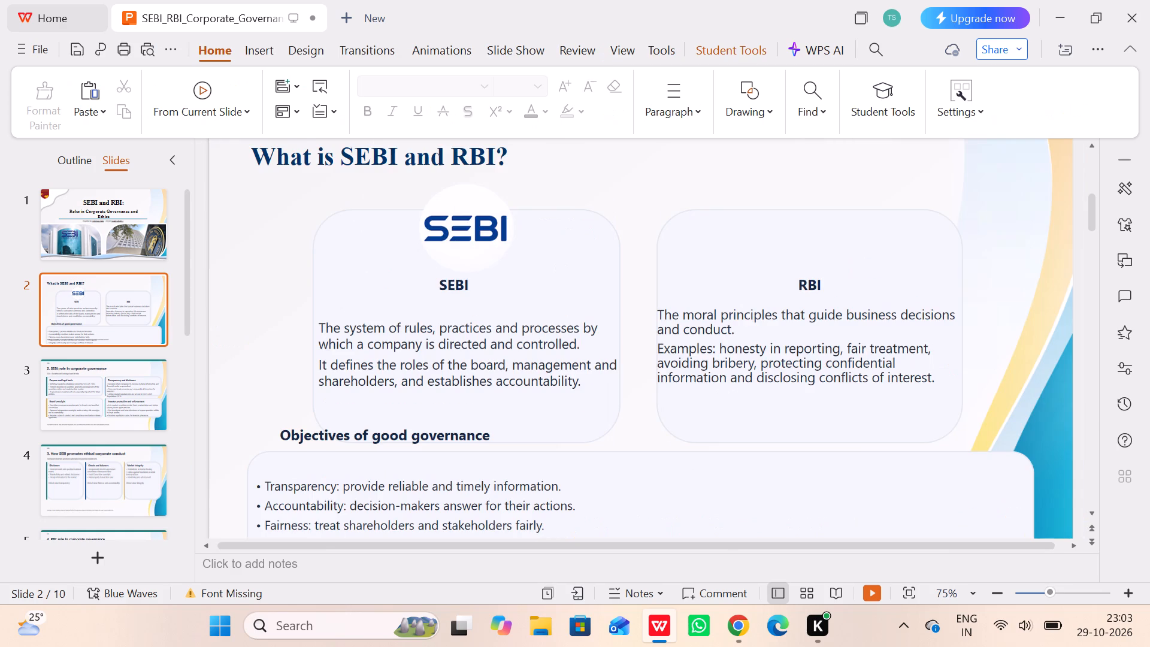
scroll(758, 295, up, 1)
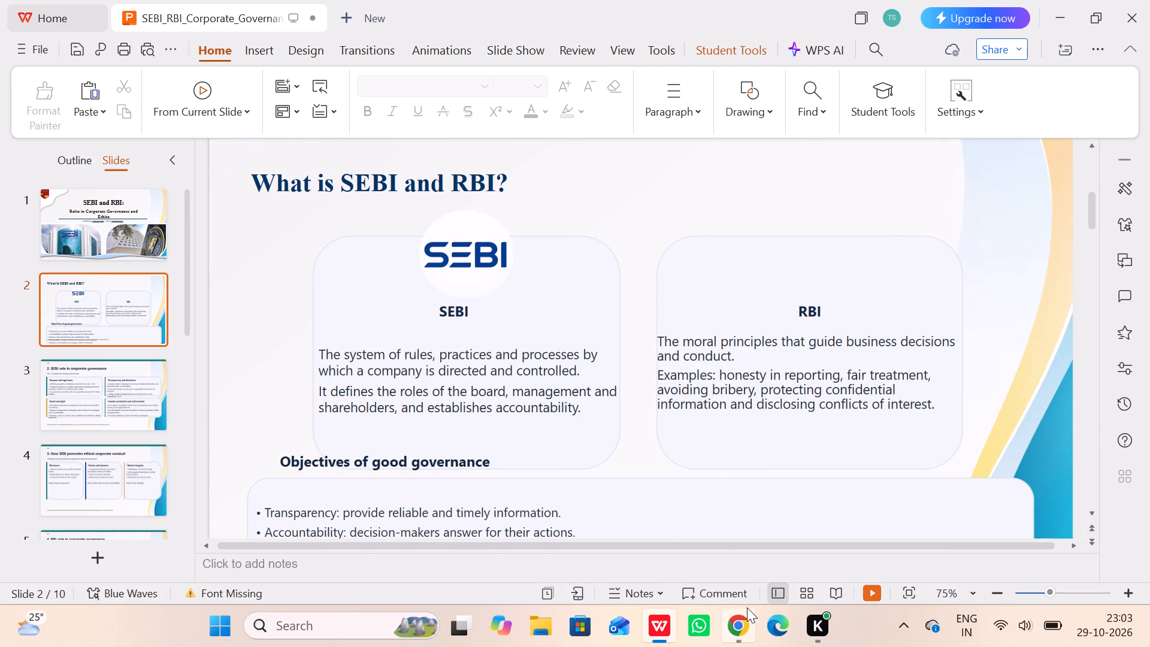
Switch to Google Chrome and change the image search to "rbi logo".
click(739, 619)
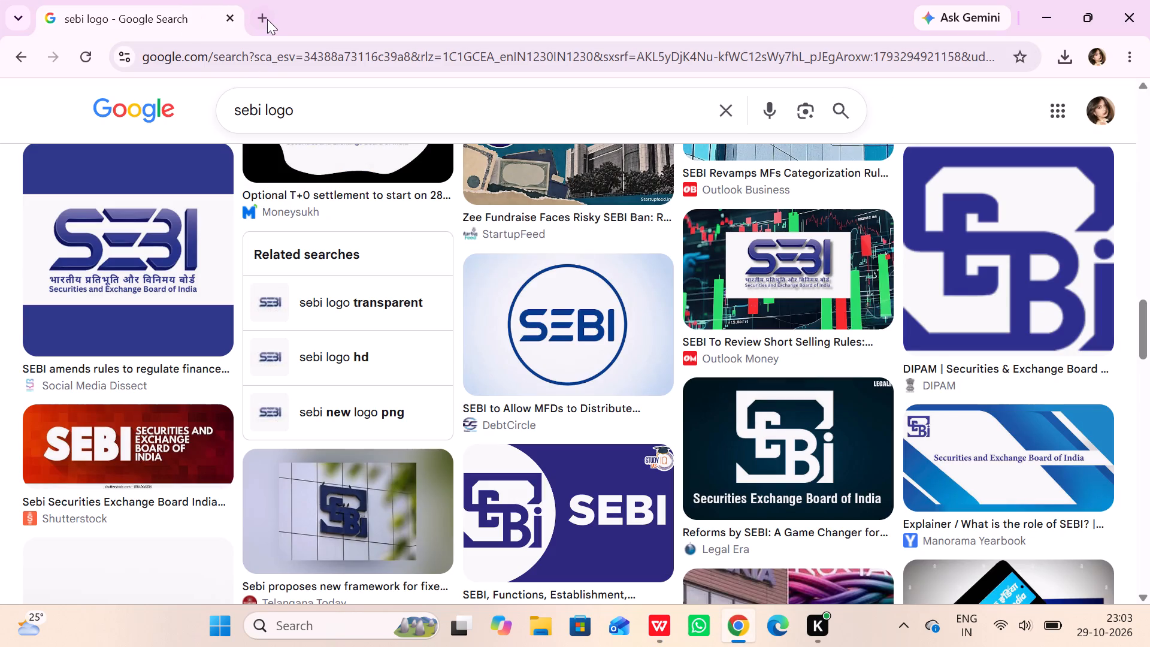
drag(260, 111, 223, 115)
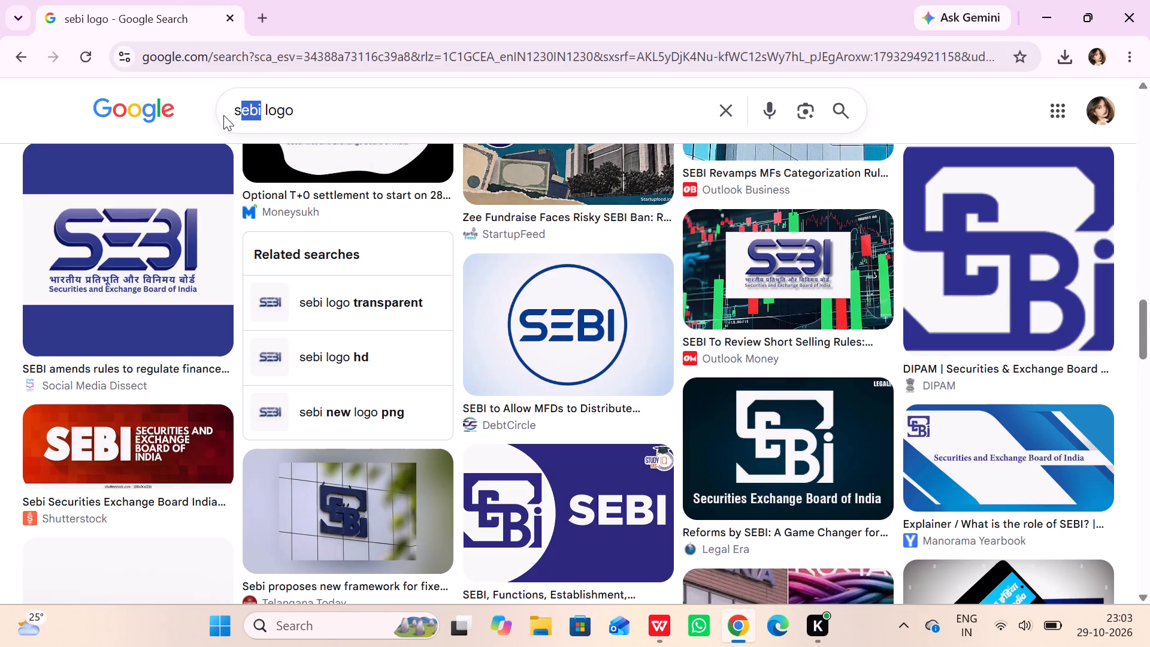
text(rbi)
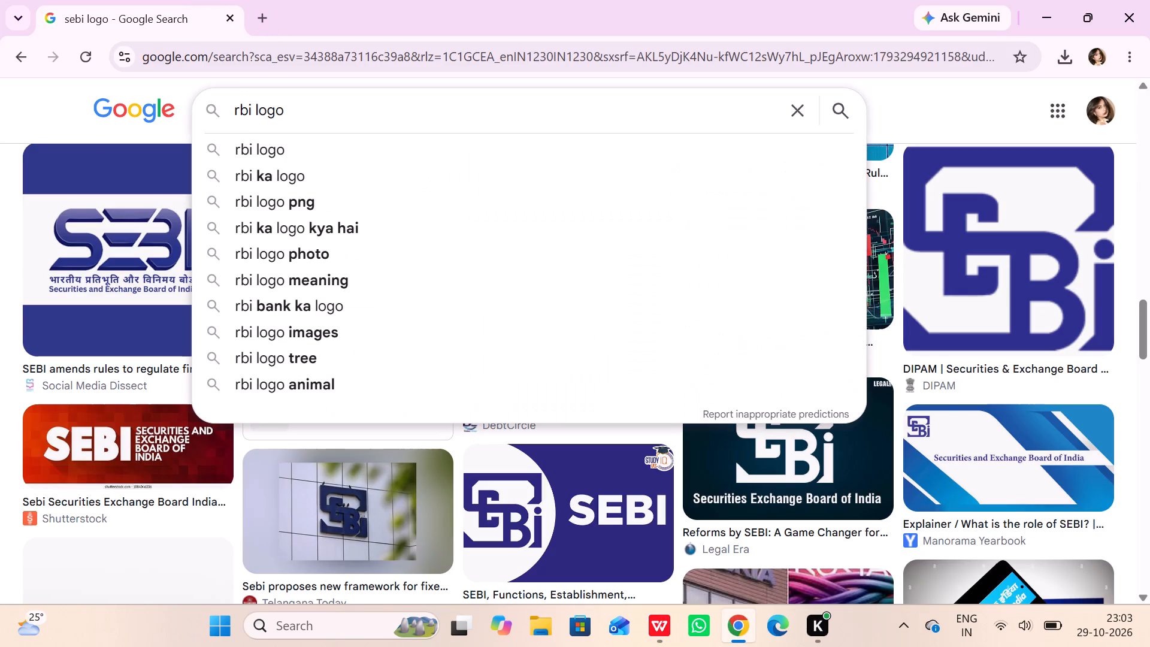
key(Return)
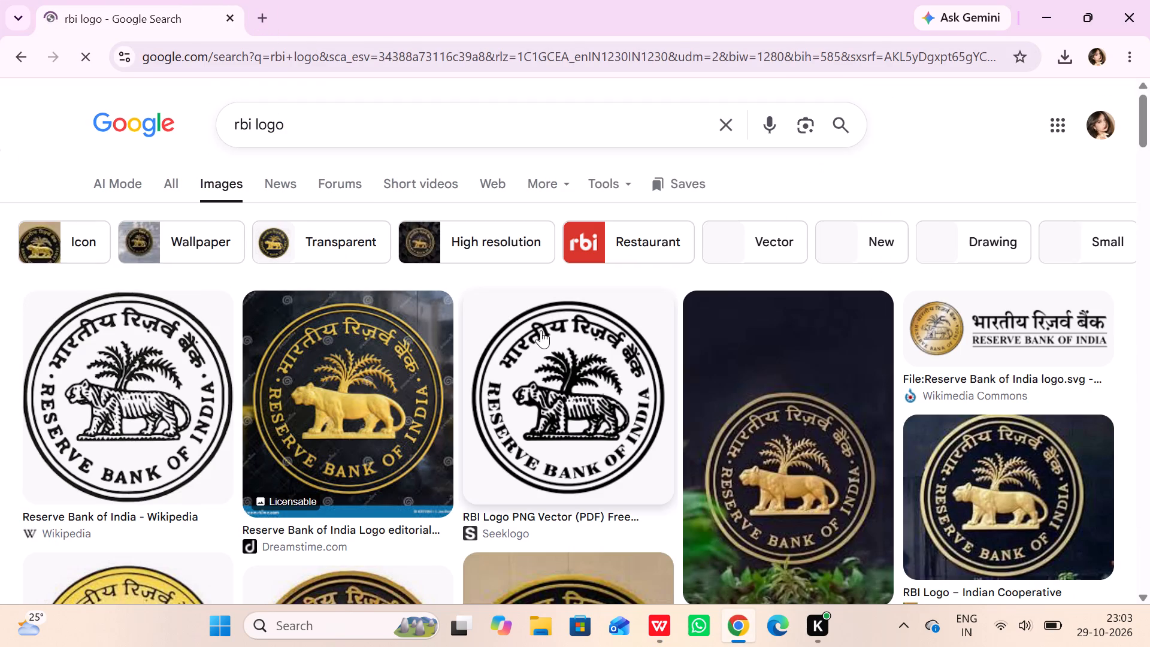
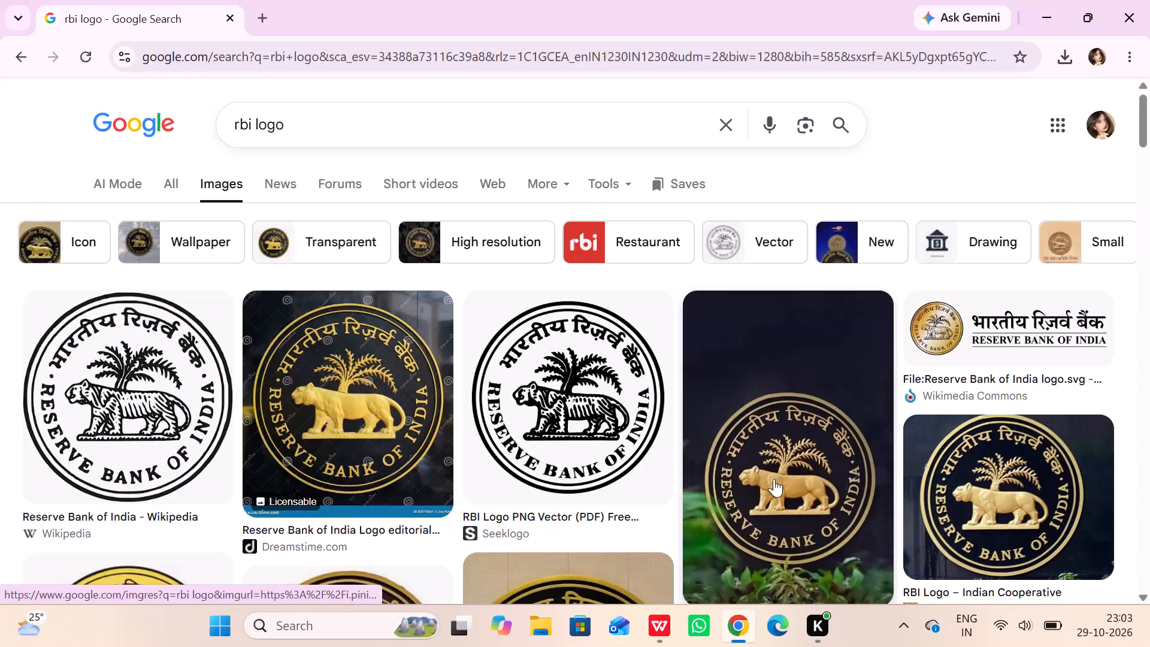
Find the gold-on-black RBI logo from Indian Cooperative in the image results and open its preview.
scroll(497, 438, down, 1)
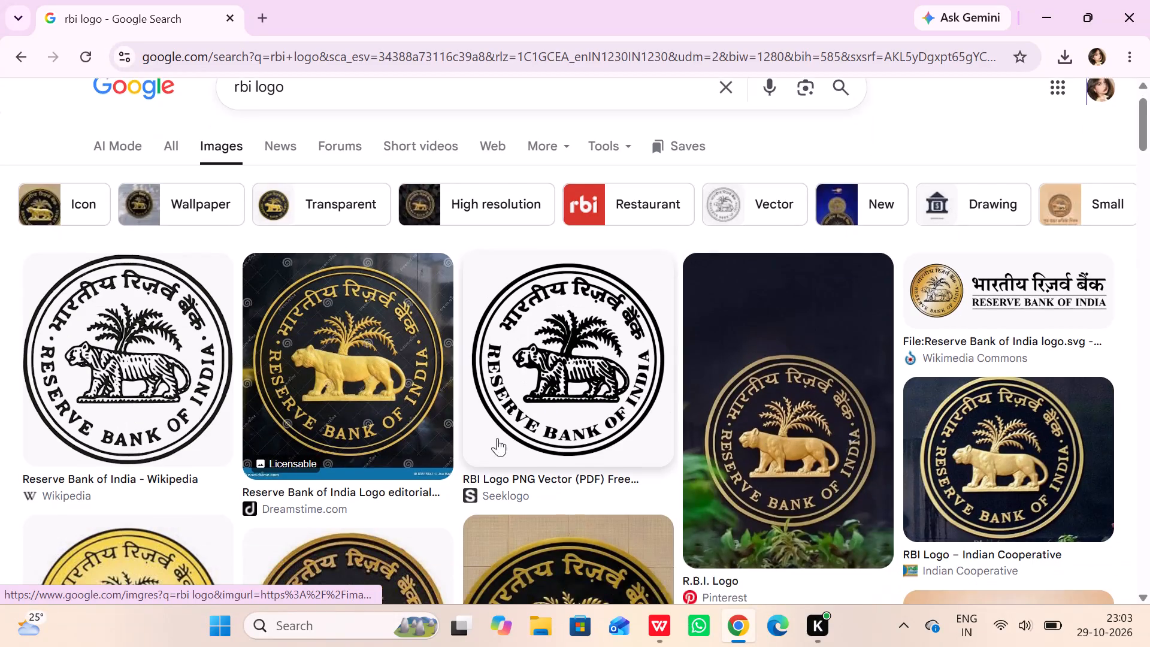
scroll(497, 438, down, 1)
click(659, 627)
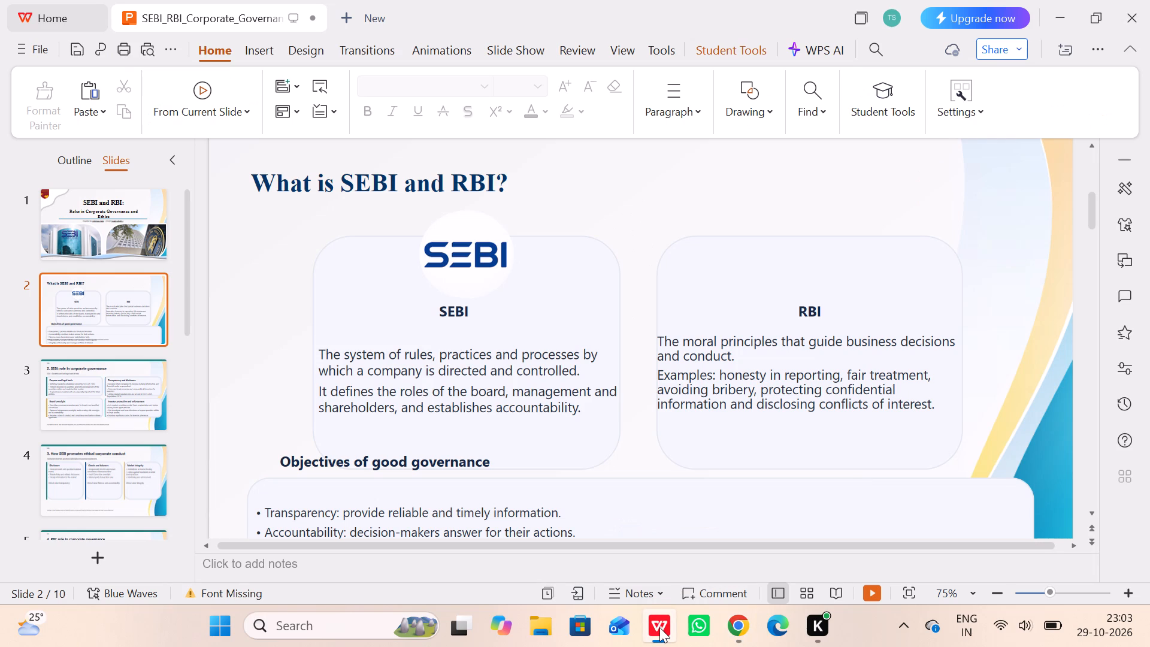
click(746, 627)
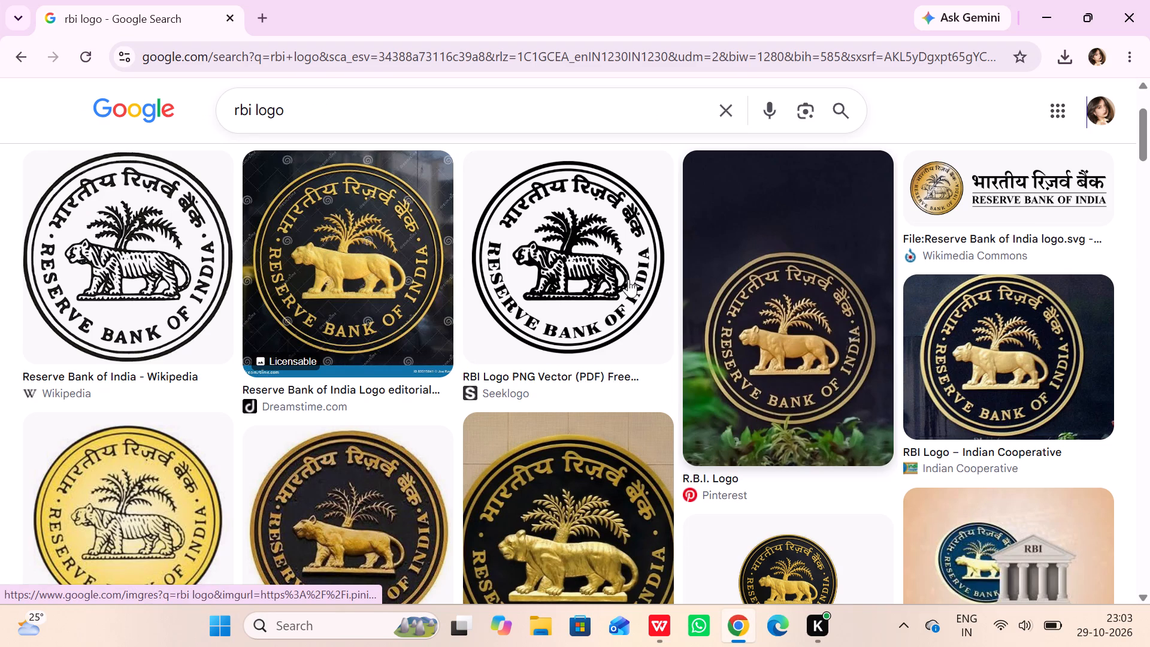
click(954, 340)
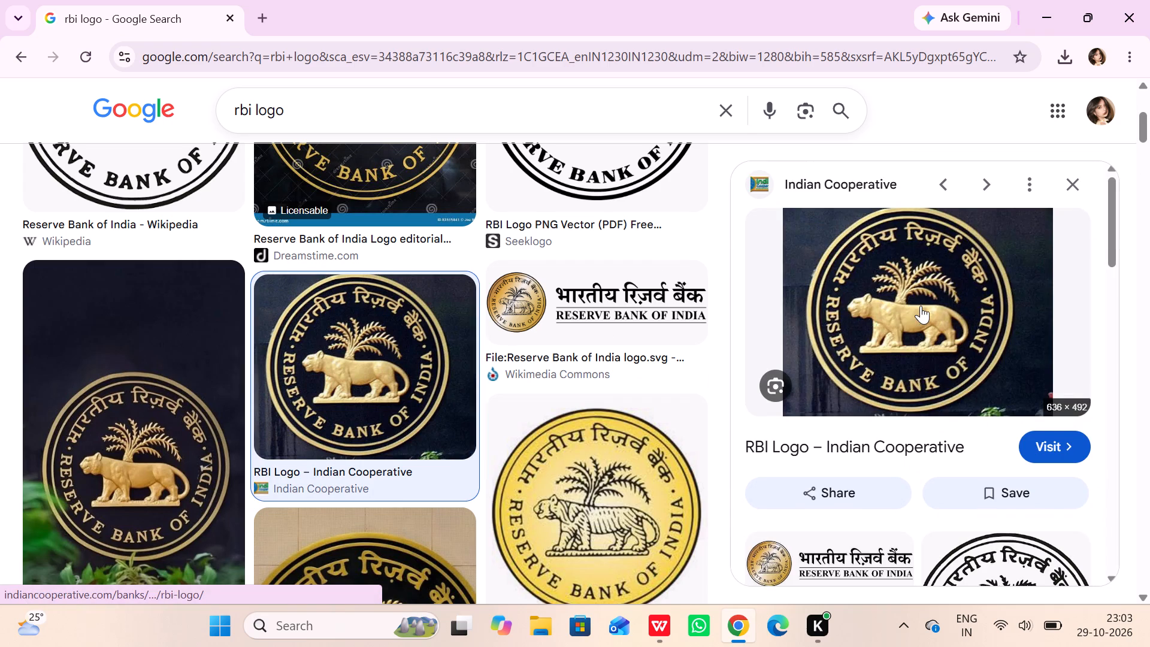
click(921, 321)
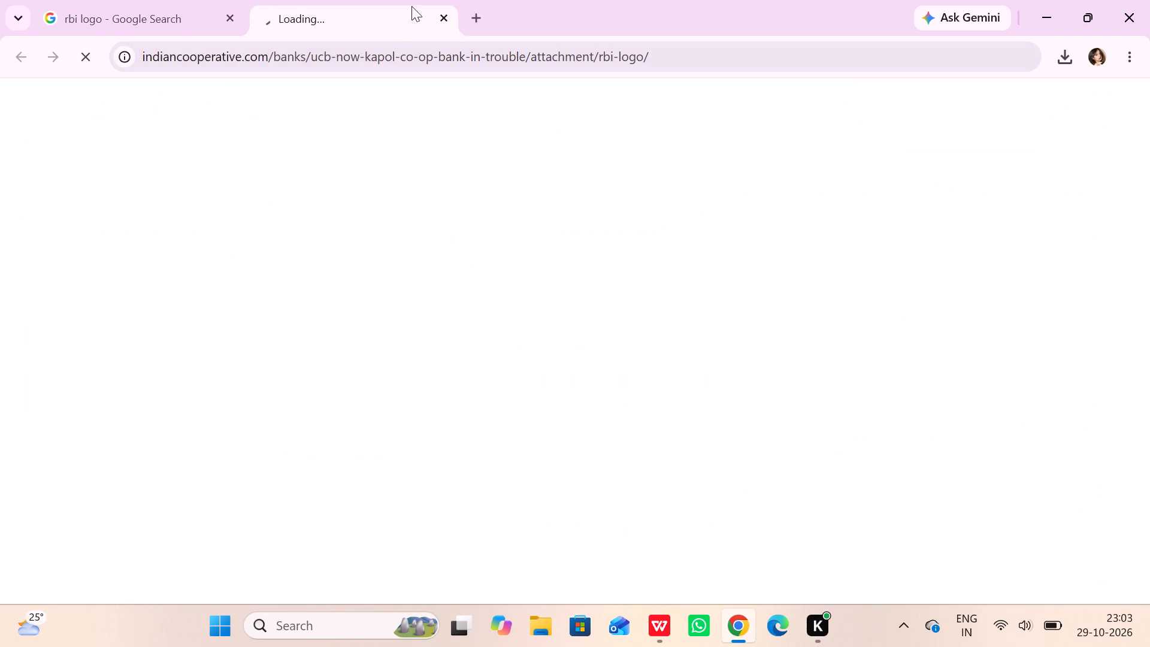
click(444, 10)
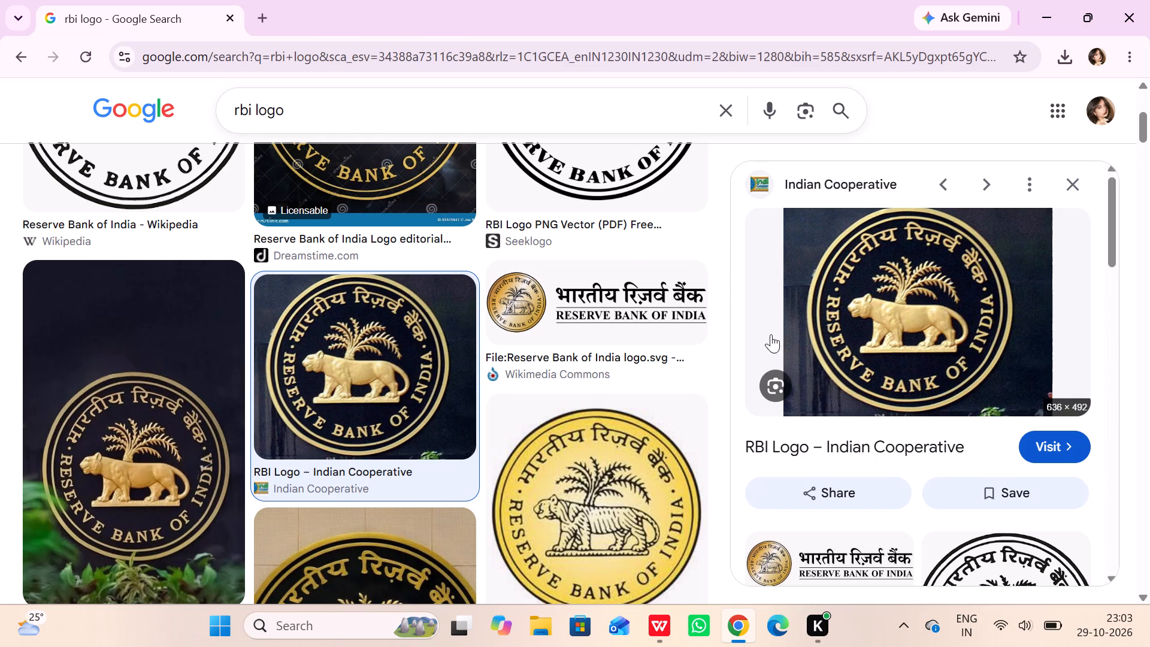
Save the Indian Cooperative RBI logo image to the Downloads folder as "rbi 1".
scroll(405, 340, up, 2)
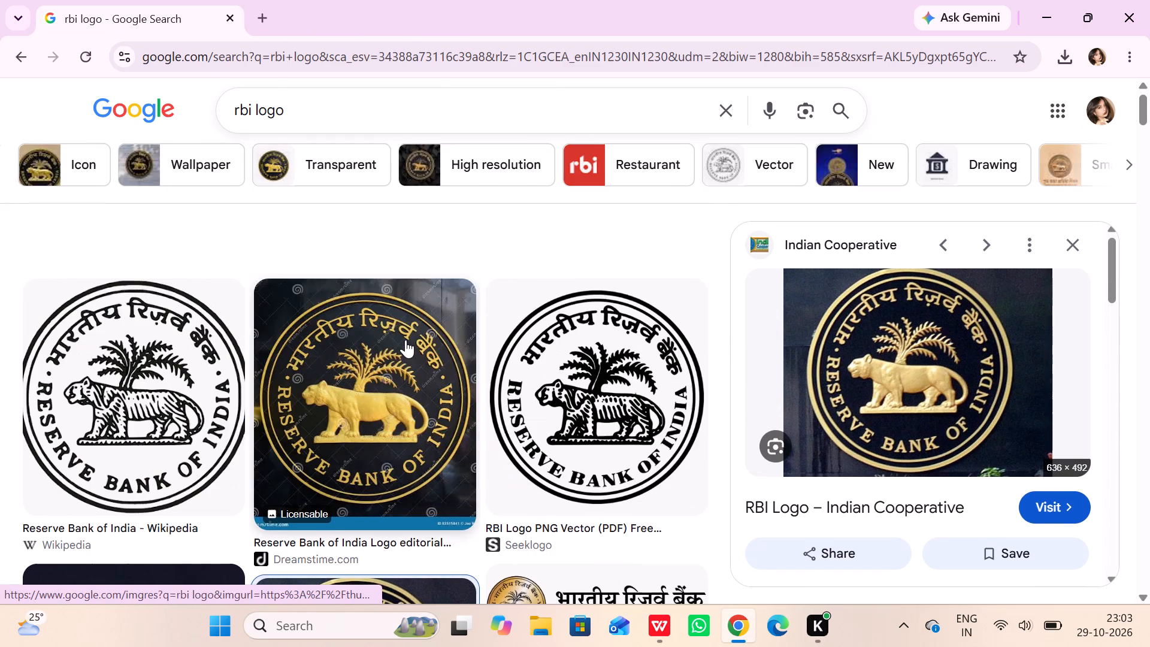
scroll(405, 340, up, 1)
scroll(405, 340, down, 3)
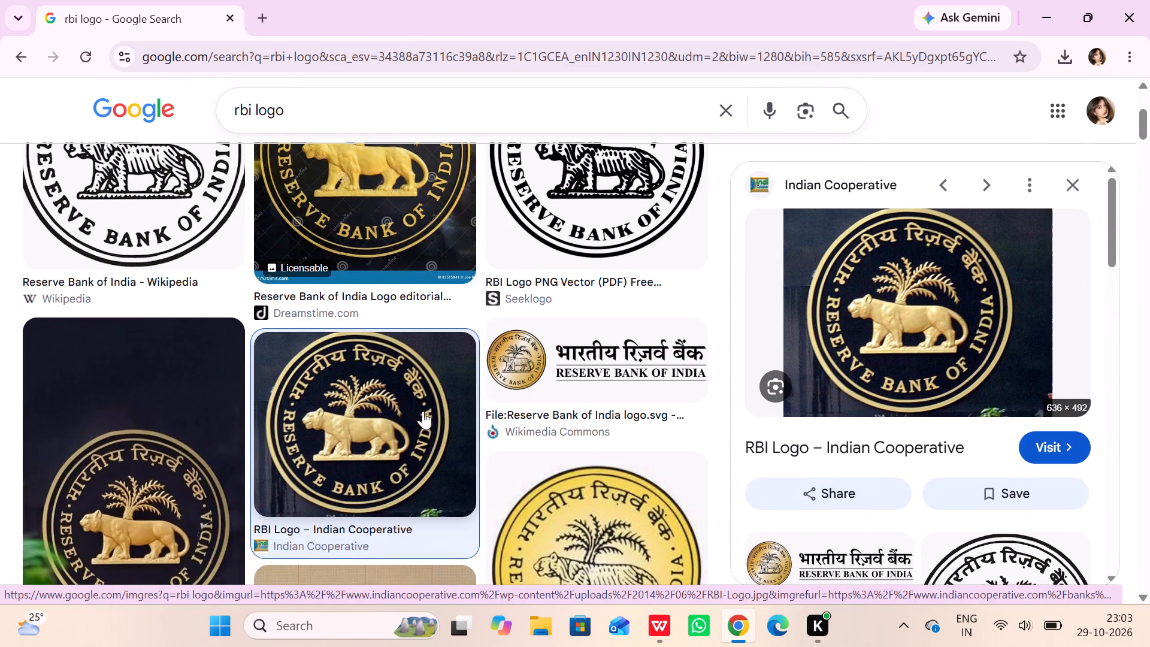
right_click(386, 413)
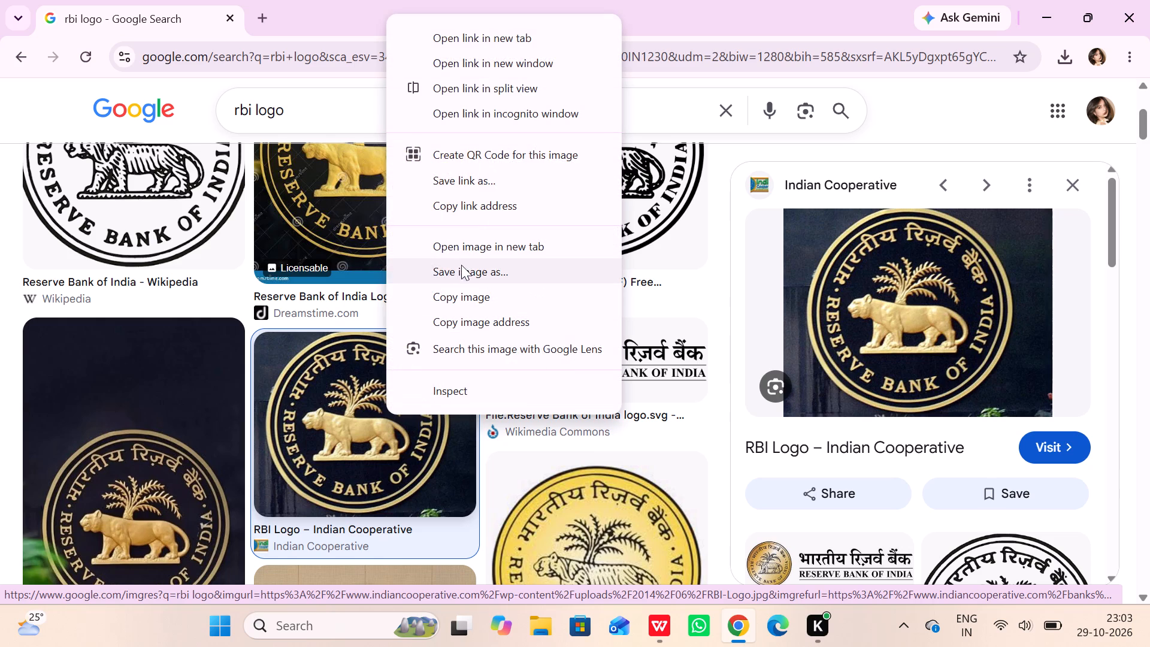
click(465, 276)
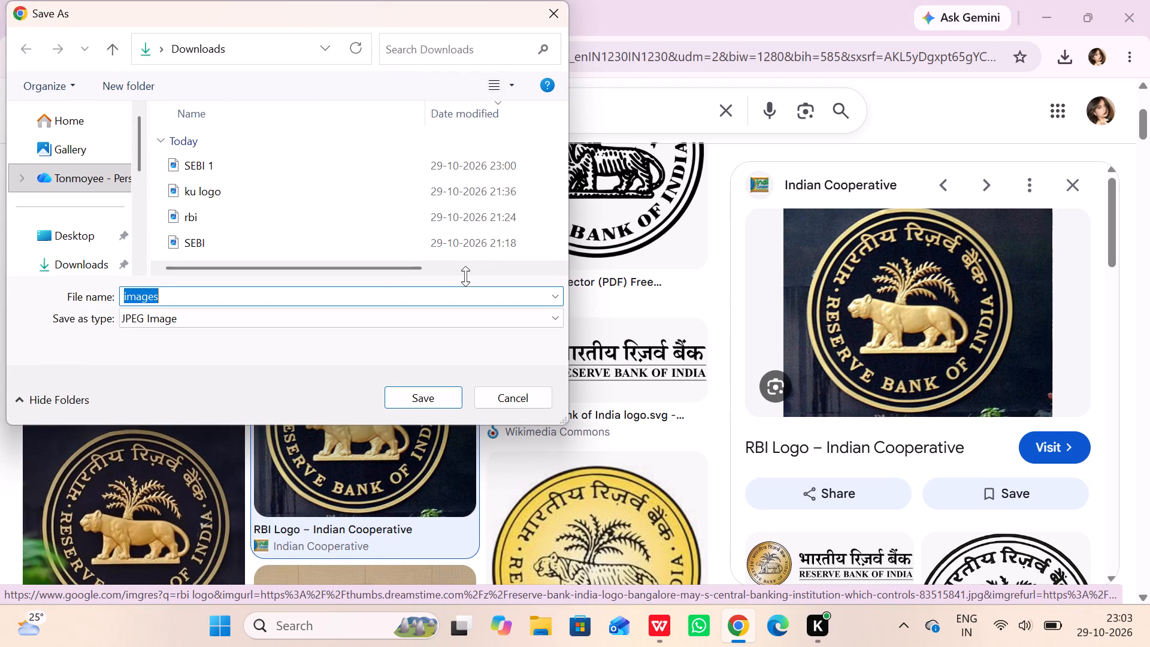
click(233, 240)
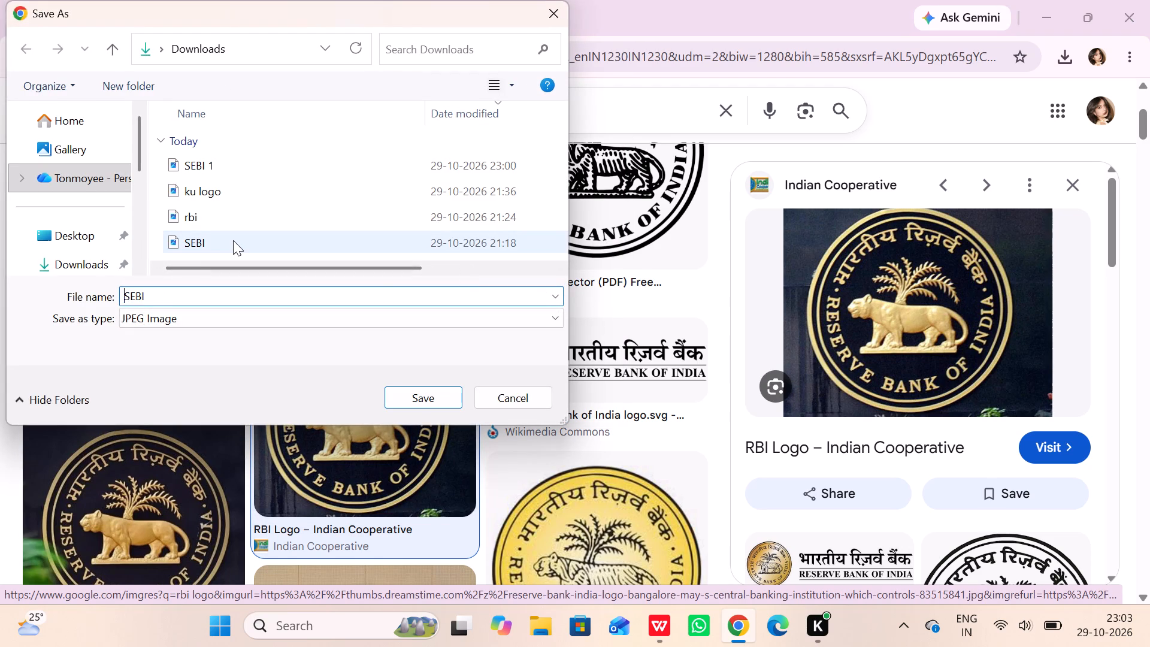
click(107, 255)
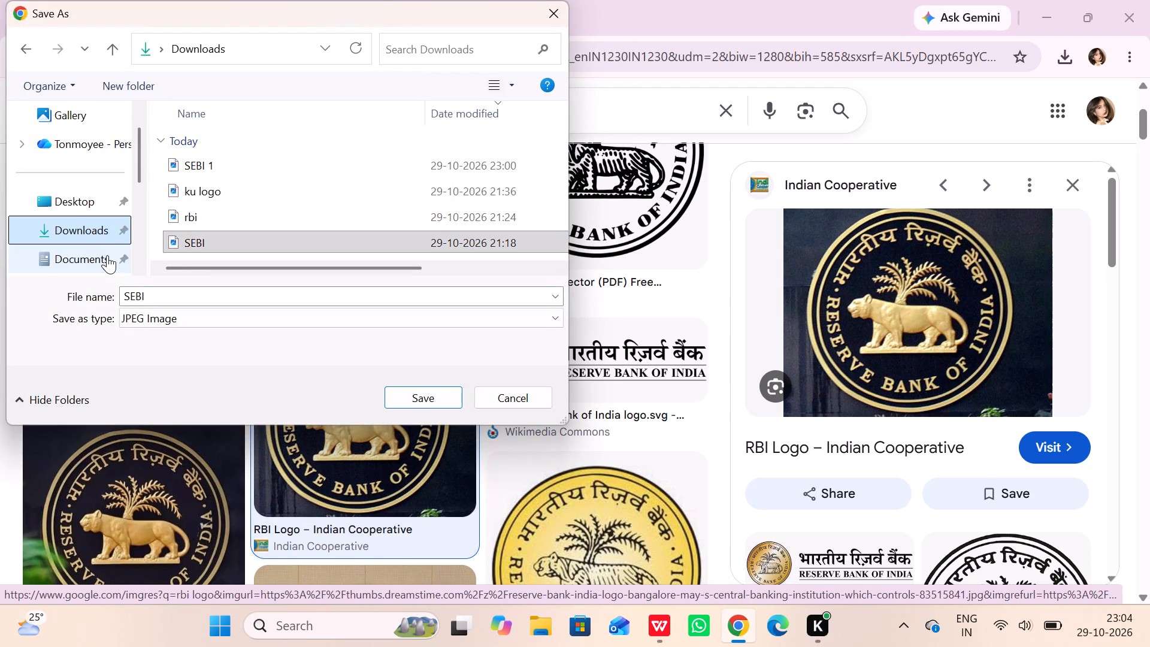
click(217, 294)
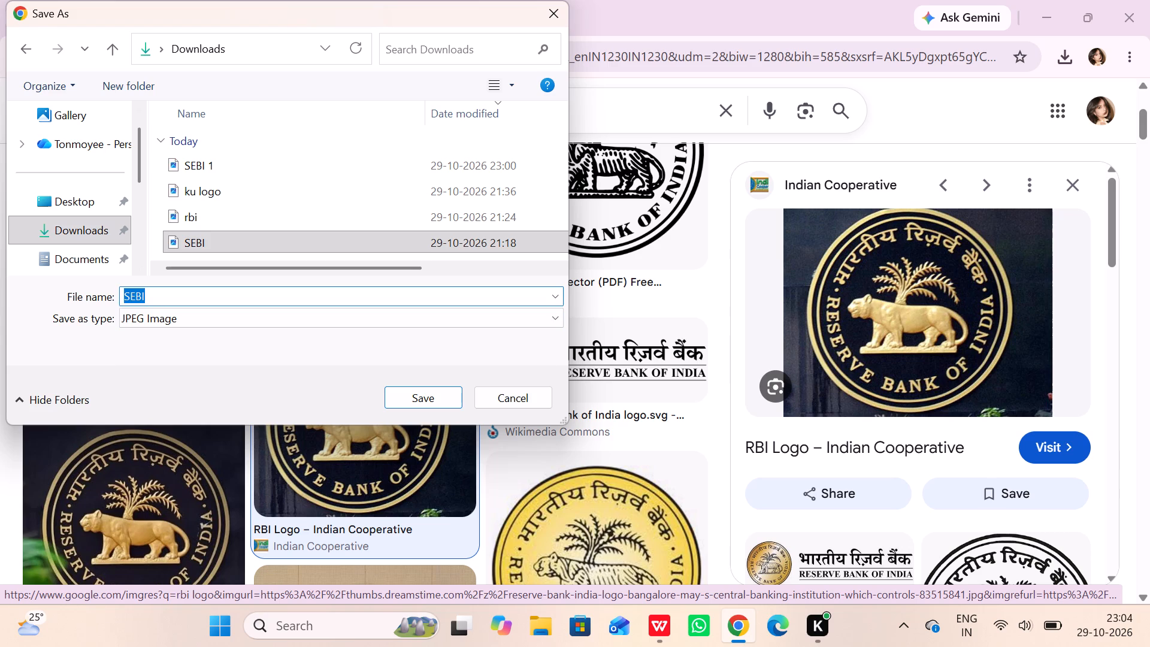
key(r)
text(bi 1)
click(99, 228)
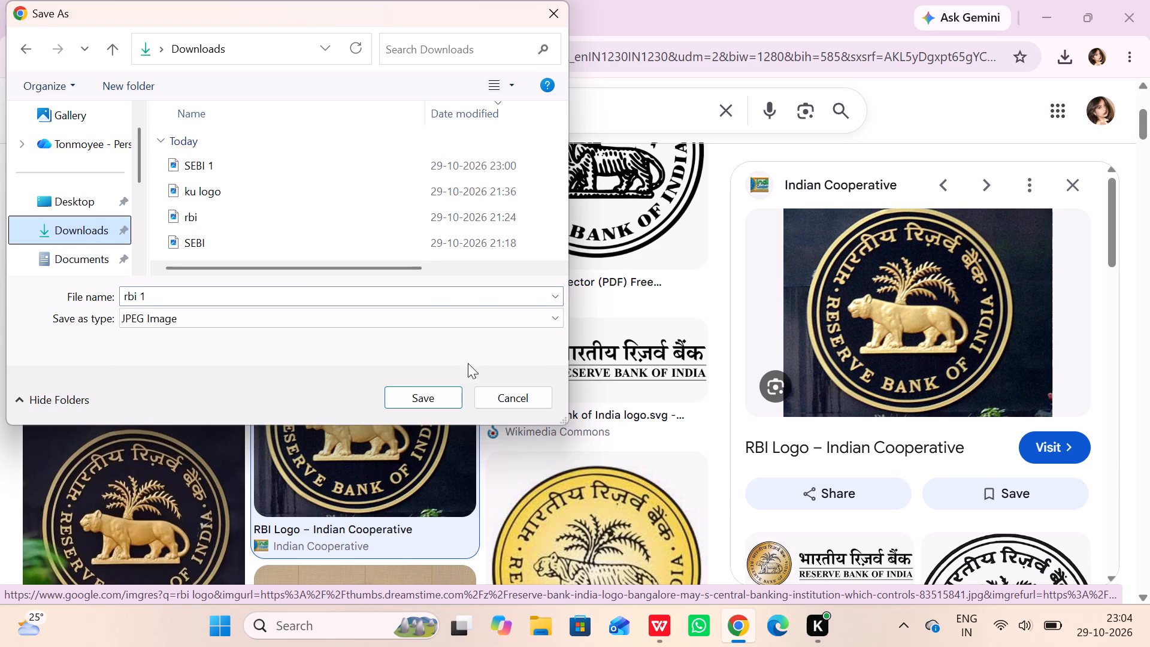
click(435, 393)
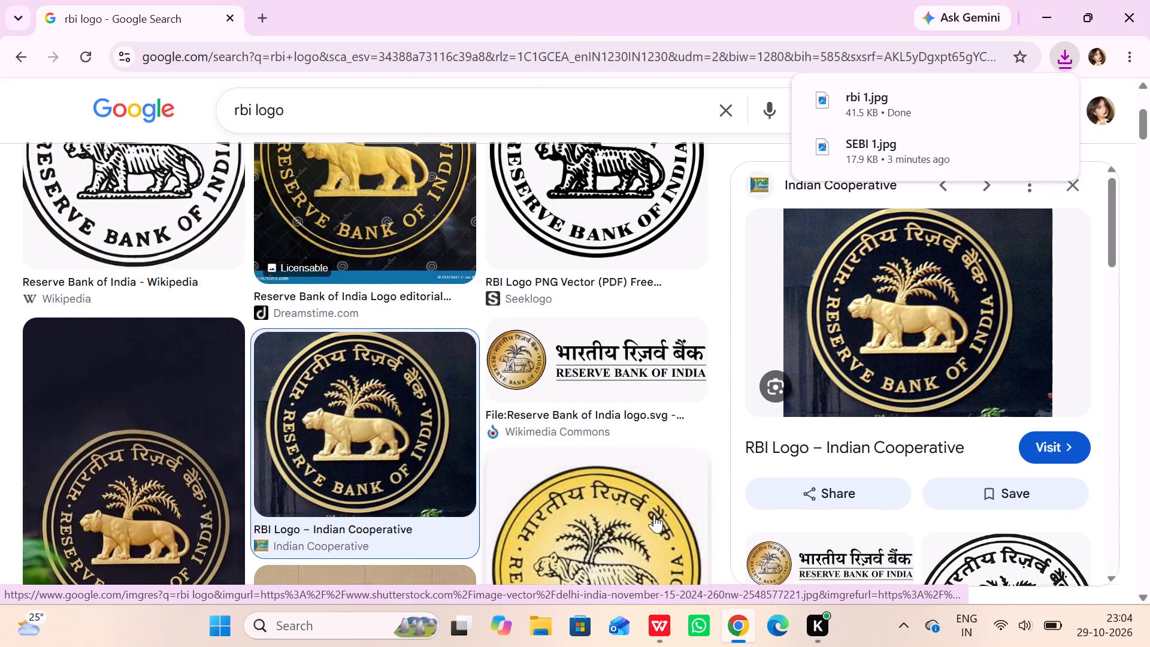
Switch to WPS Office and insert the picture rbi 1.jpg from Downloads onto slide 2.
click(657, 634)
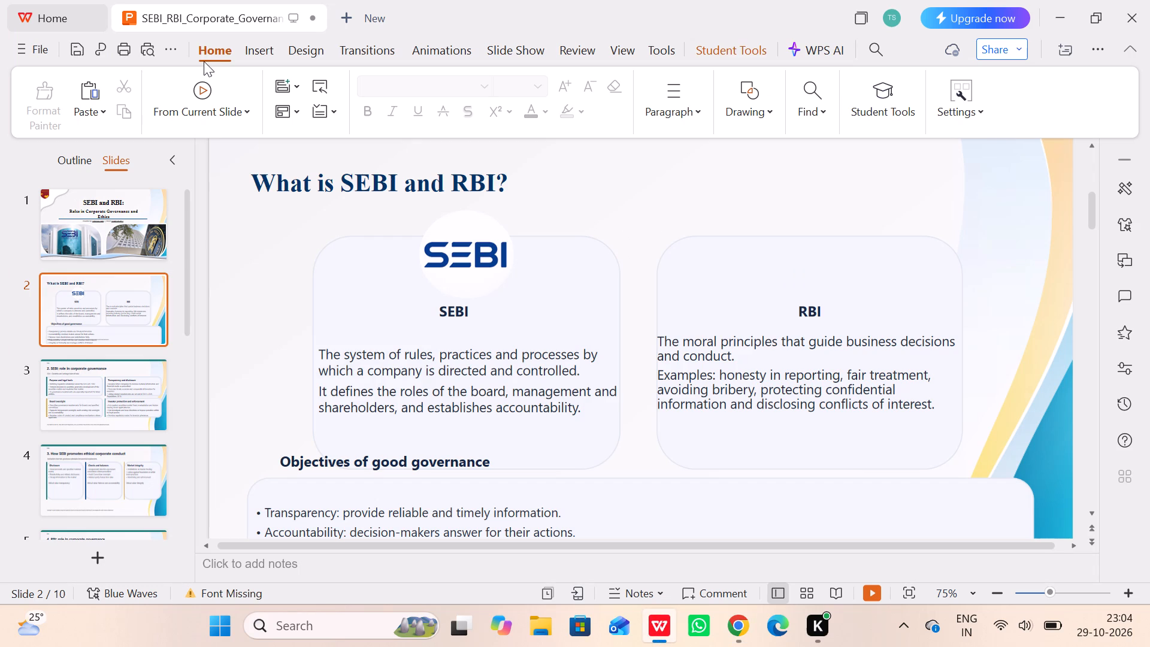
click(253, 45)
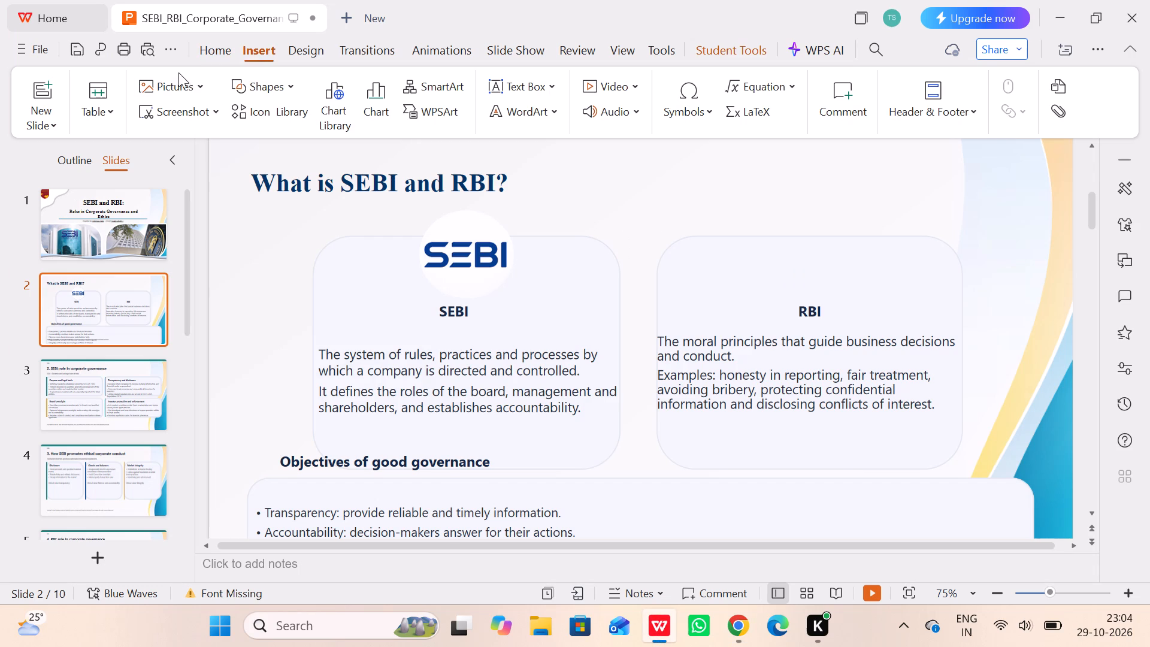
click(190, 81)
click(221, 138)
click(231, 120)
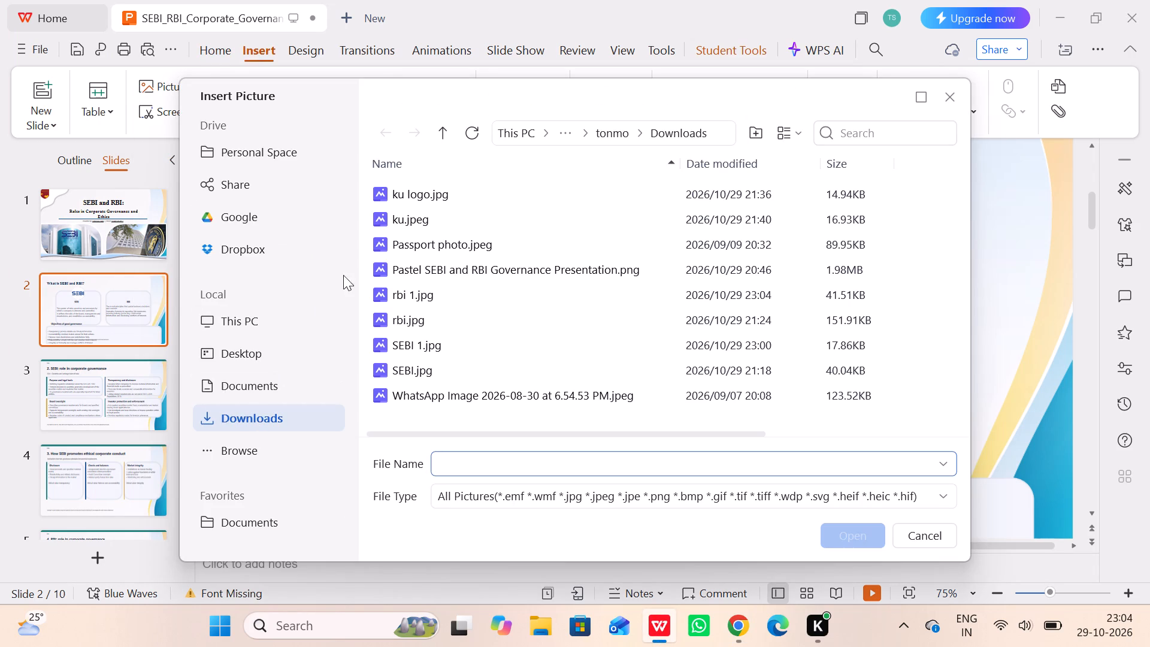
click(435, 304)
click(839, 534)
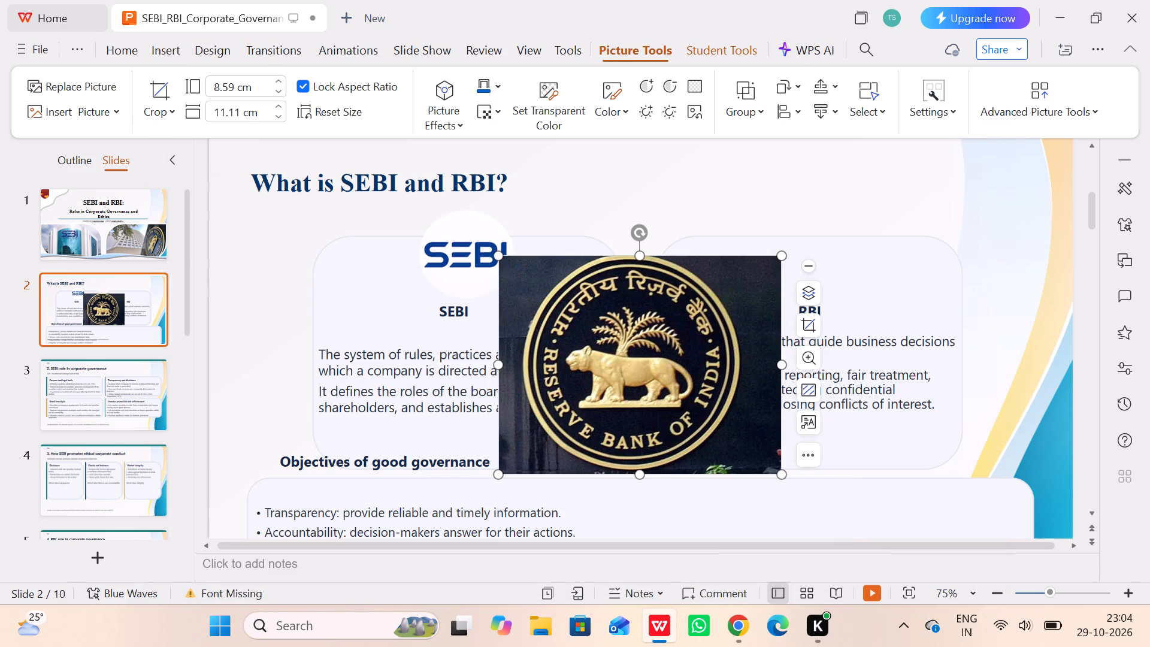
Crop the inserted RBI logo picture to an oval shape.
click(803, 337)
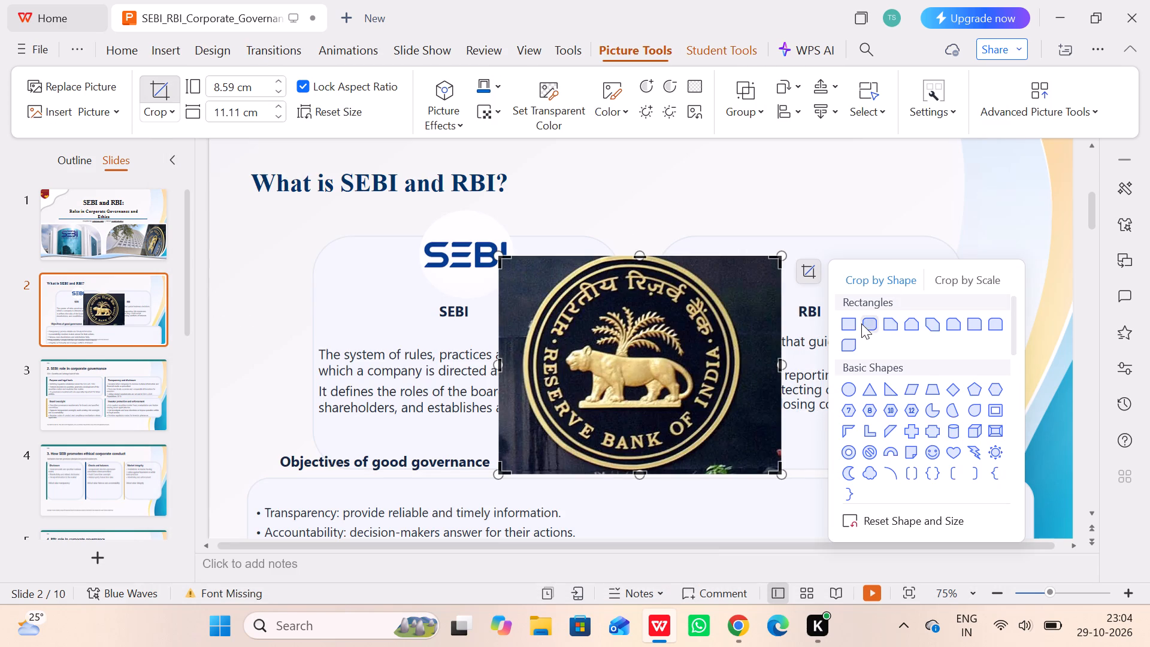
click(841, 388)
Trim the left side of the RBI logo's oval crop towards the gold ring, to about 10.27 cm wide.
ctrl+scroll(673, 326, up, 4)
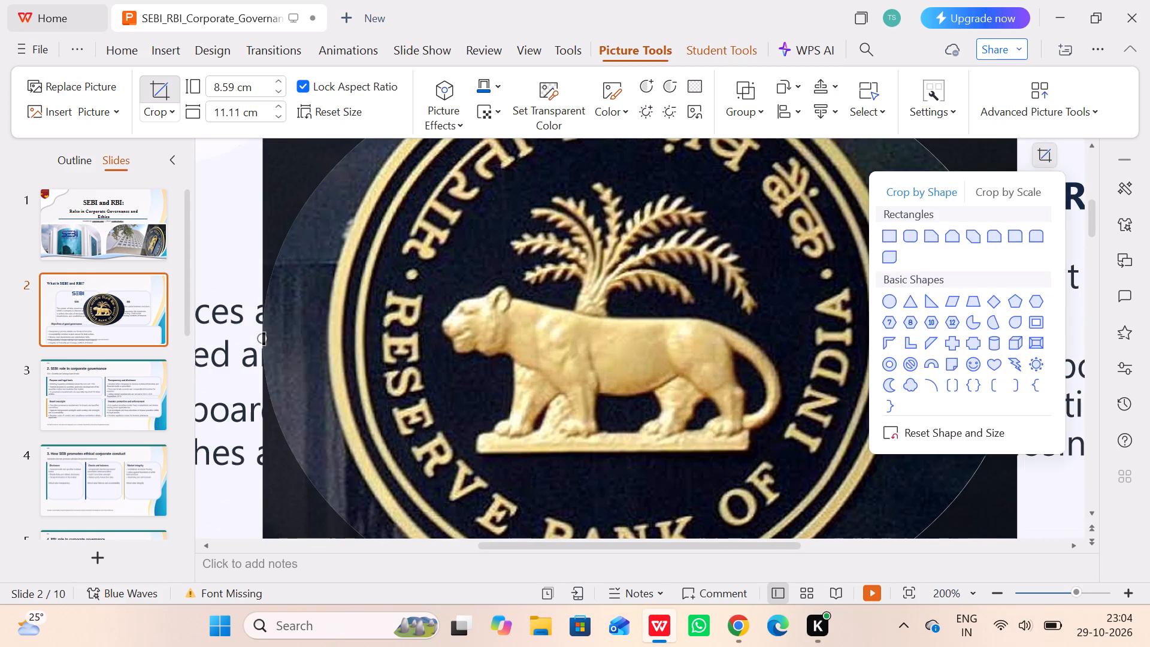
ctrl+scroll(668, 326, down, 1)
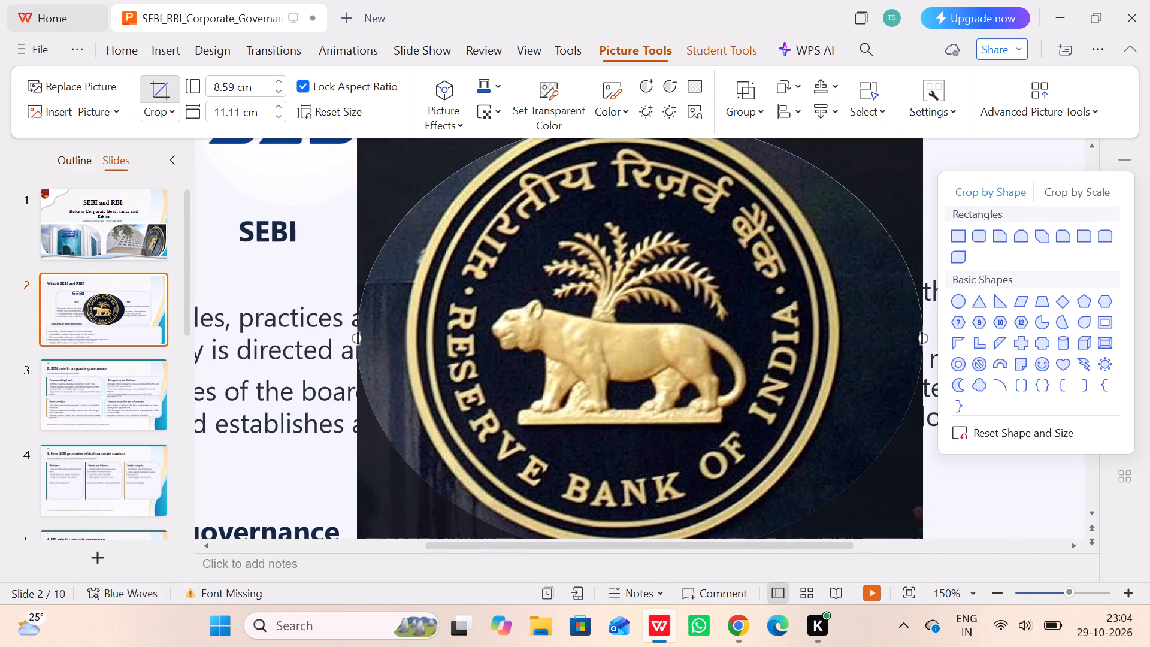
drag(356, 338, 419, 332)
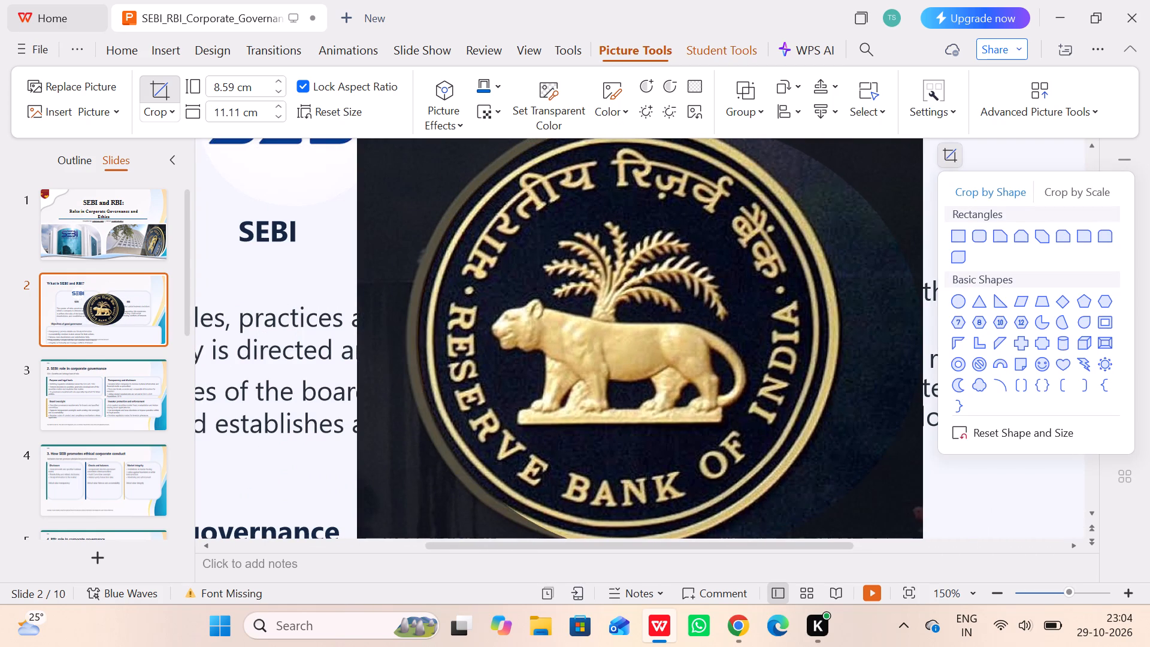
drag(419, 332, 434, 331)
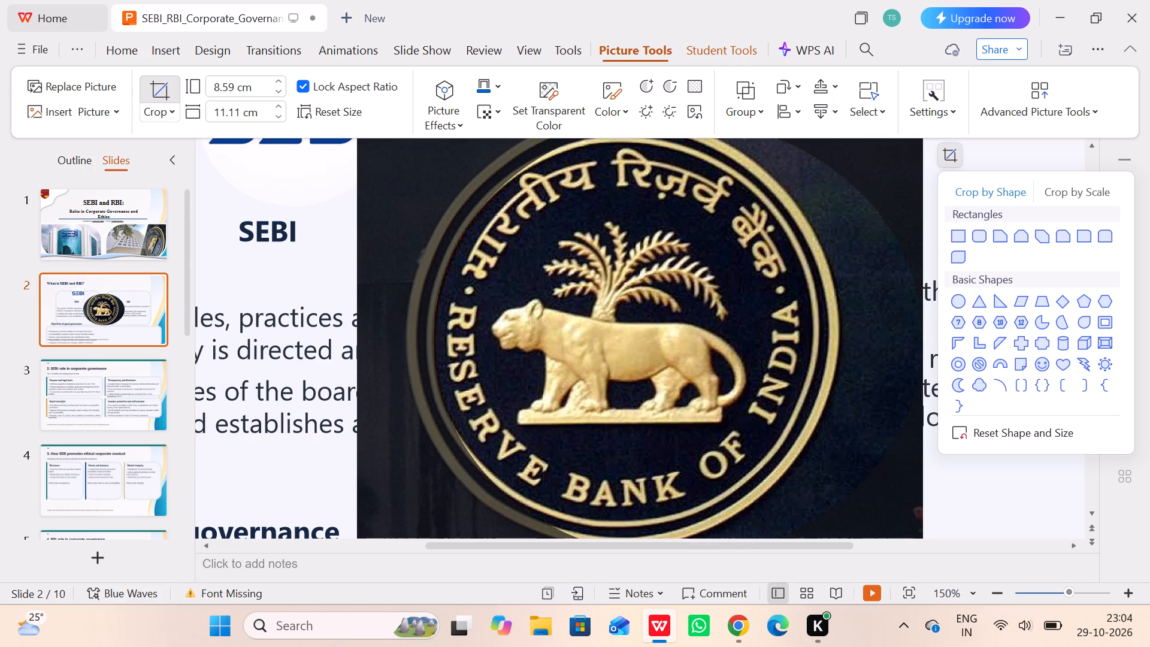
drag(434, 331, 434, 332)
drag(434, 332, 400, 319)
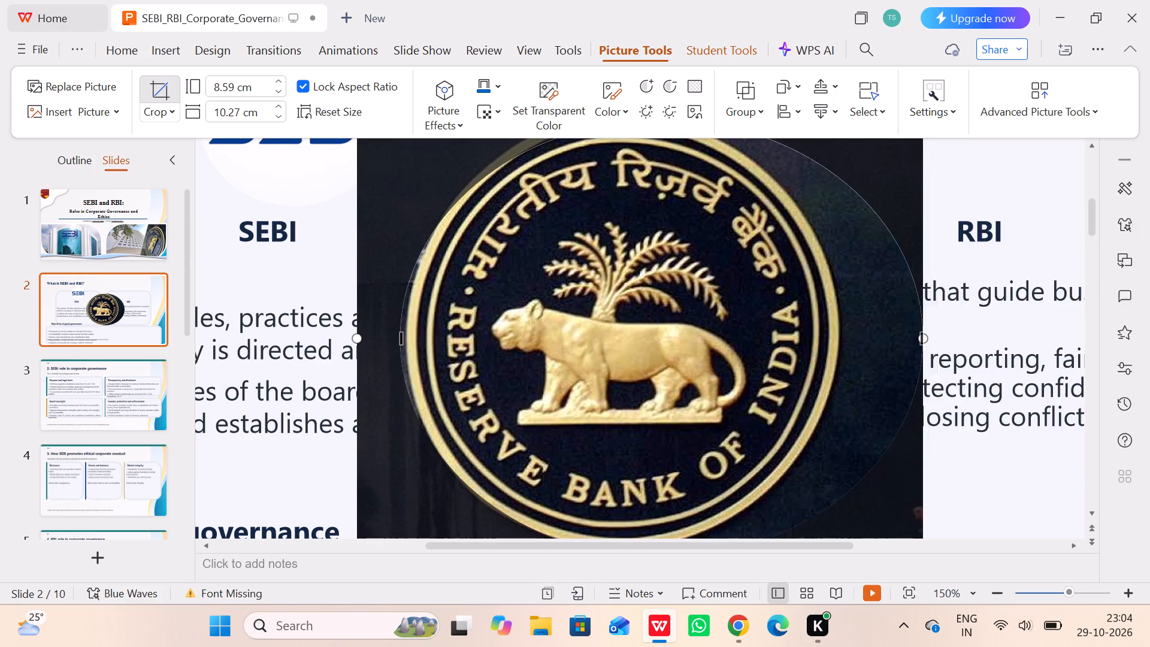
Shift the RBI logo picture within its oval crop so the gold-ringed seal sits centred in the frame.
scroll(610, 288, up, 2)
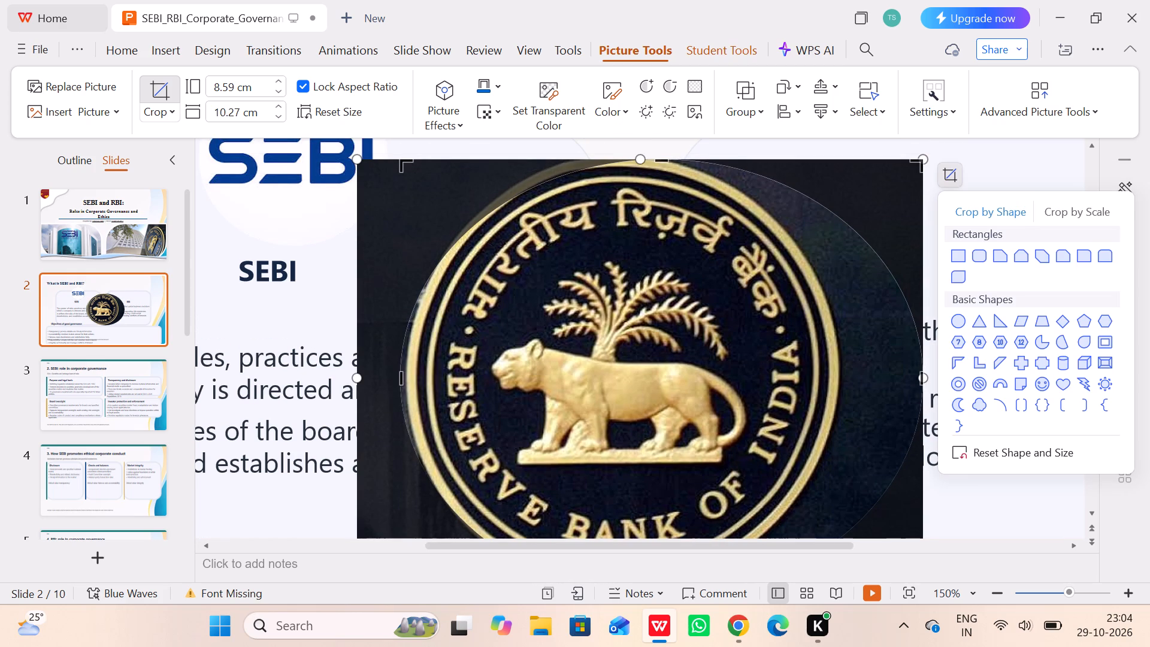
drag(630, 171, 609, 171)
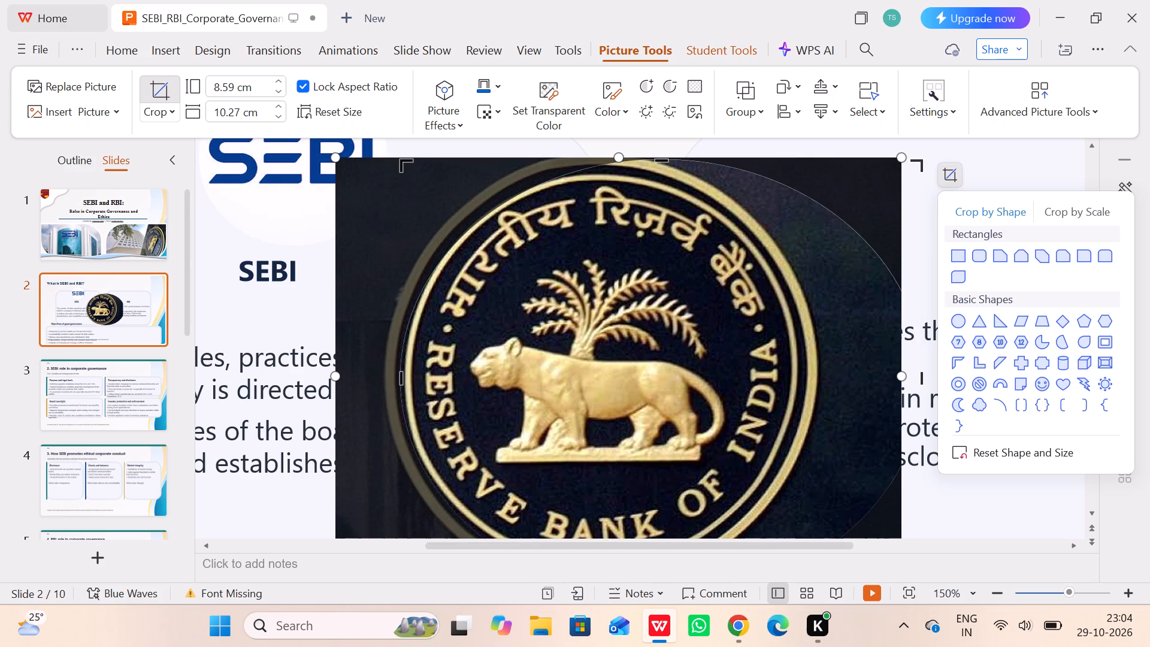
drag(633, 228, 656, 229)
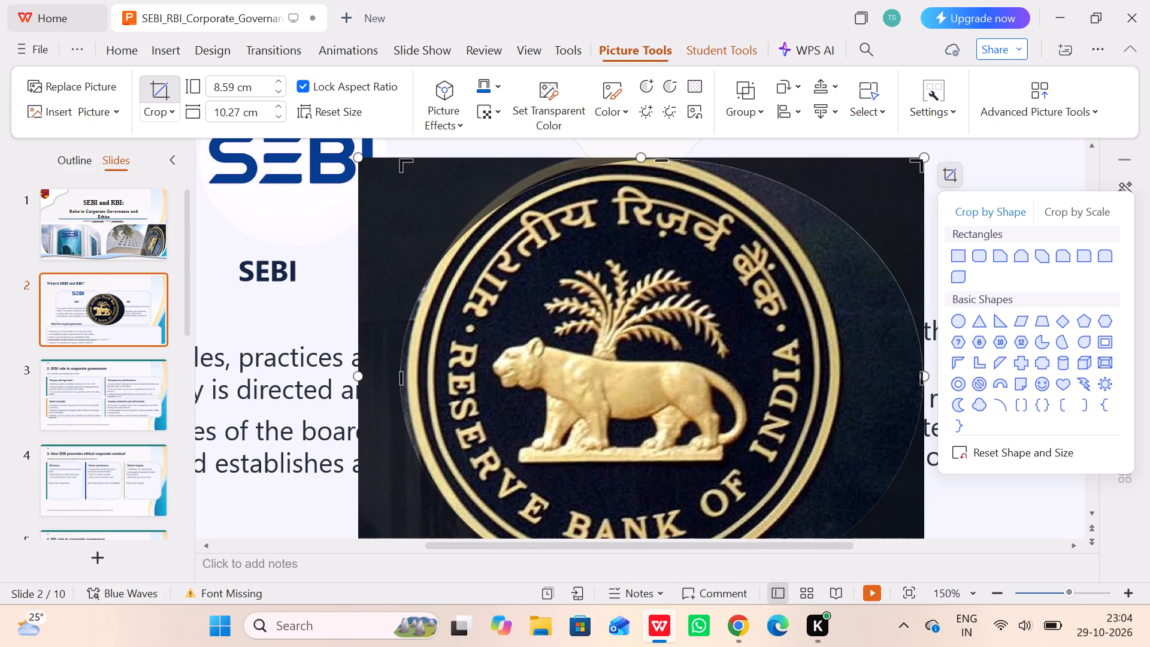
drag(659, 247, 664, 263)
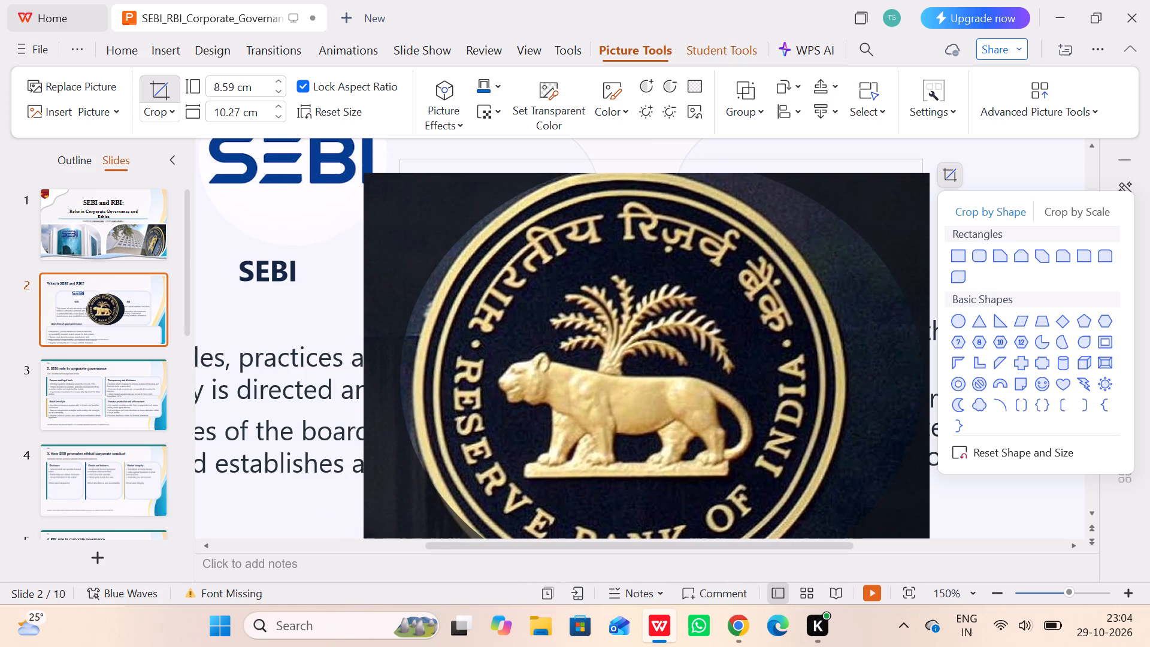
drag(664, 263, 661, 248)
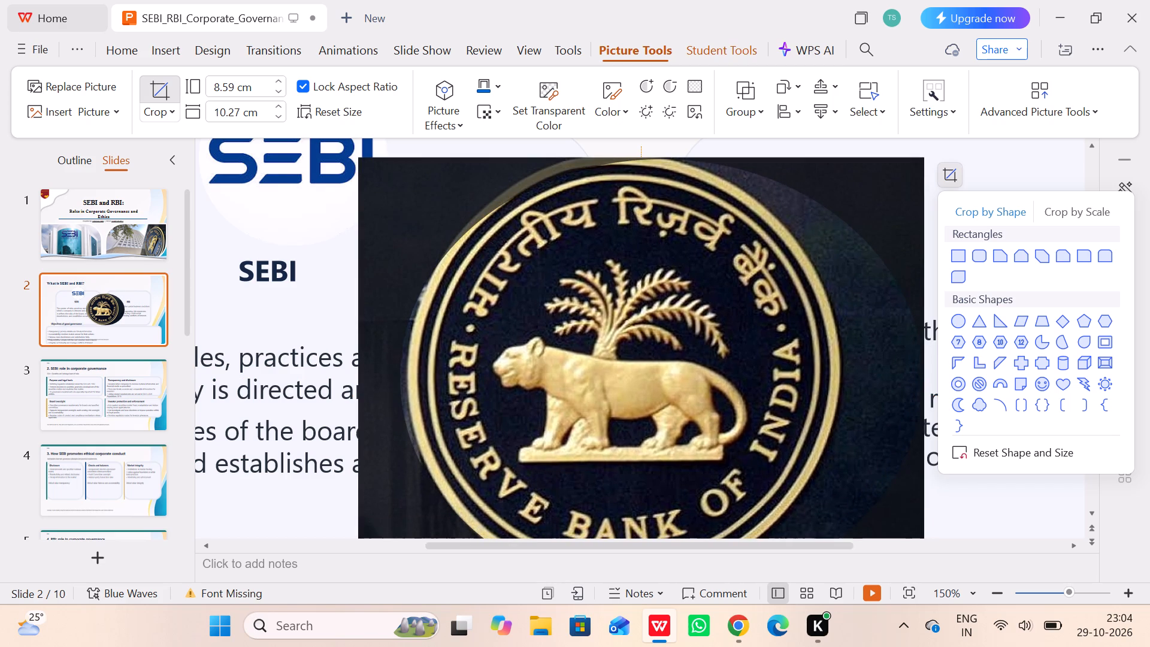
drag(661, 248, 676, 249)
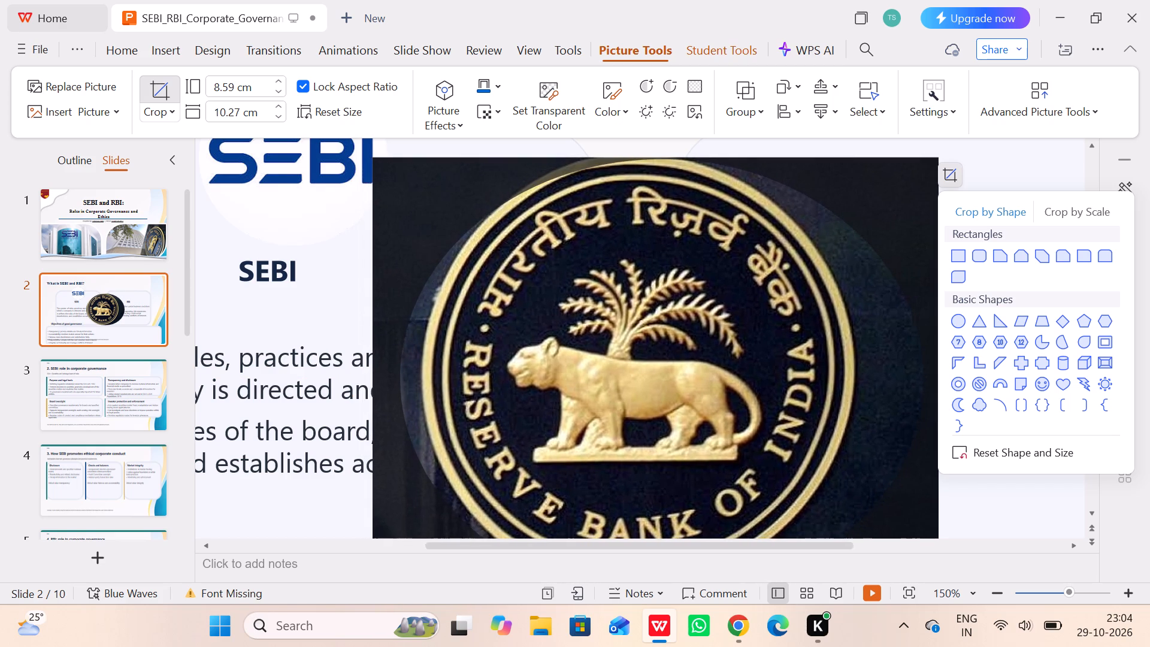
drag(676, 249, 695, 253)
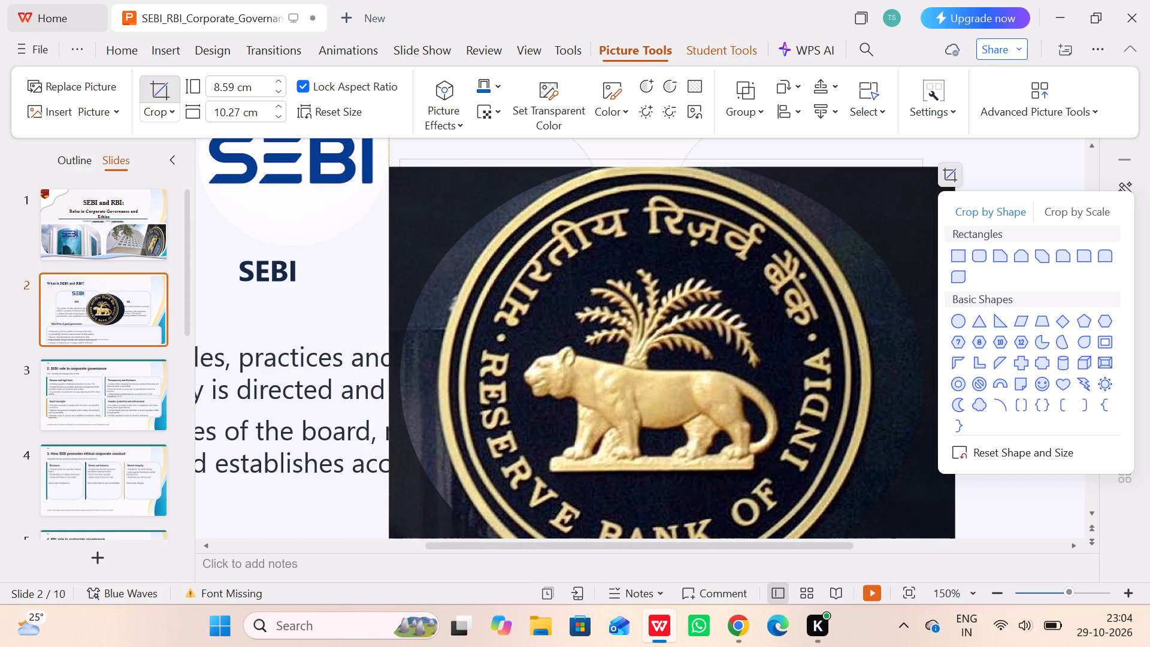
drag(695, 253, 697, 249)
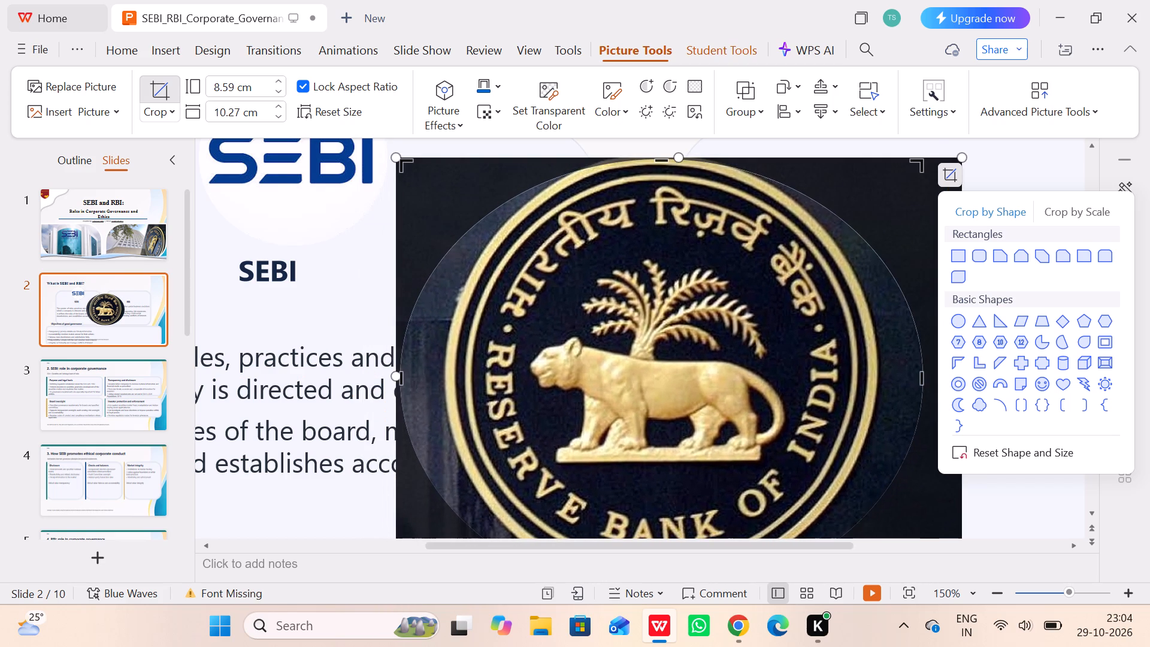
Stretch the RBI picture's left edge outward and trim the left side of its oval crop to about 9.89 cm wide.
drag(401, 379, 419, 379)
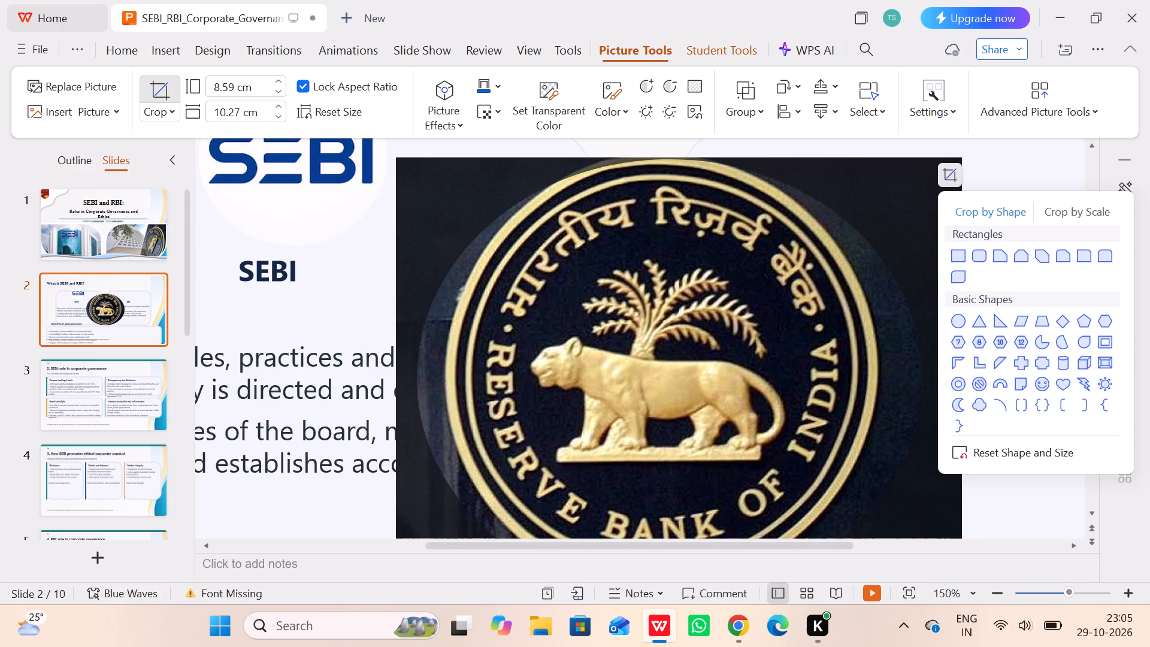
drag(419, 379, 391, 376)
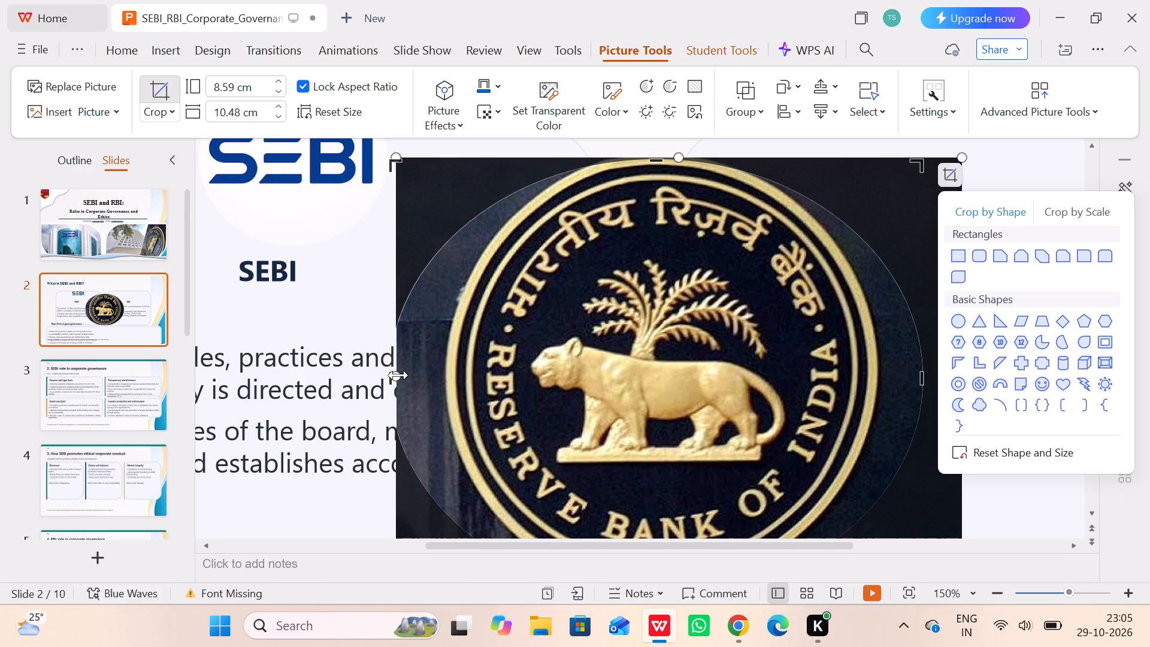
click(398, 375)
drag(398, 375, 417, 374)
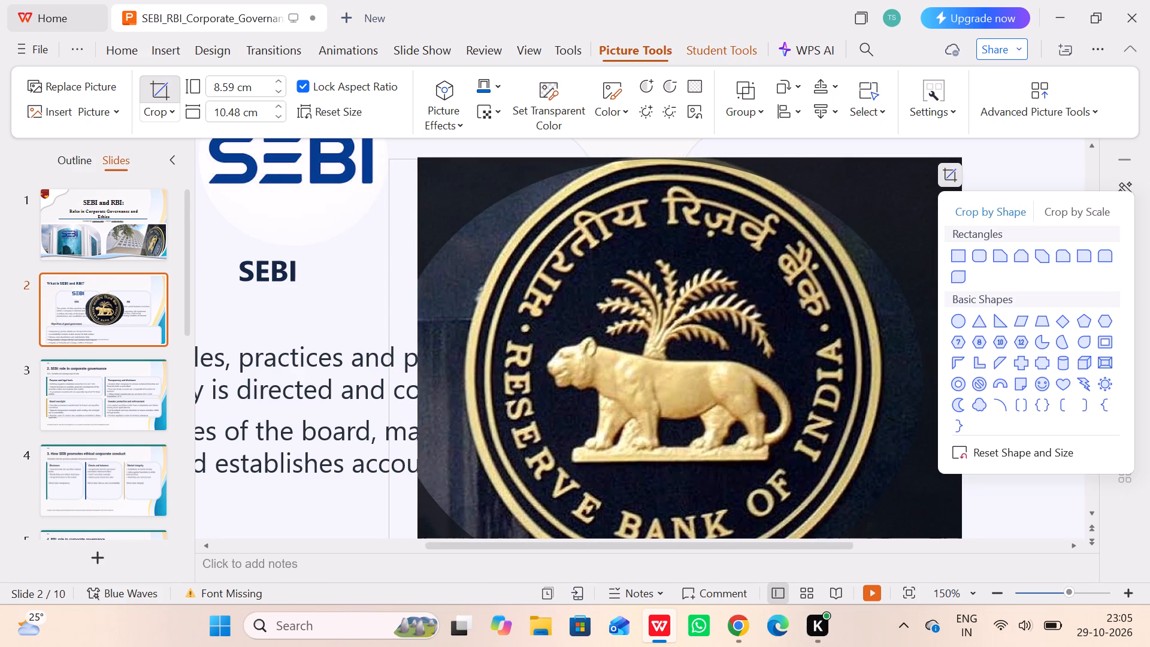
drag(417, 374, 379, 374)
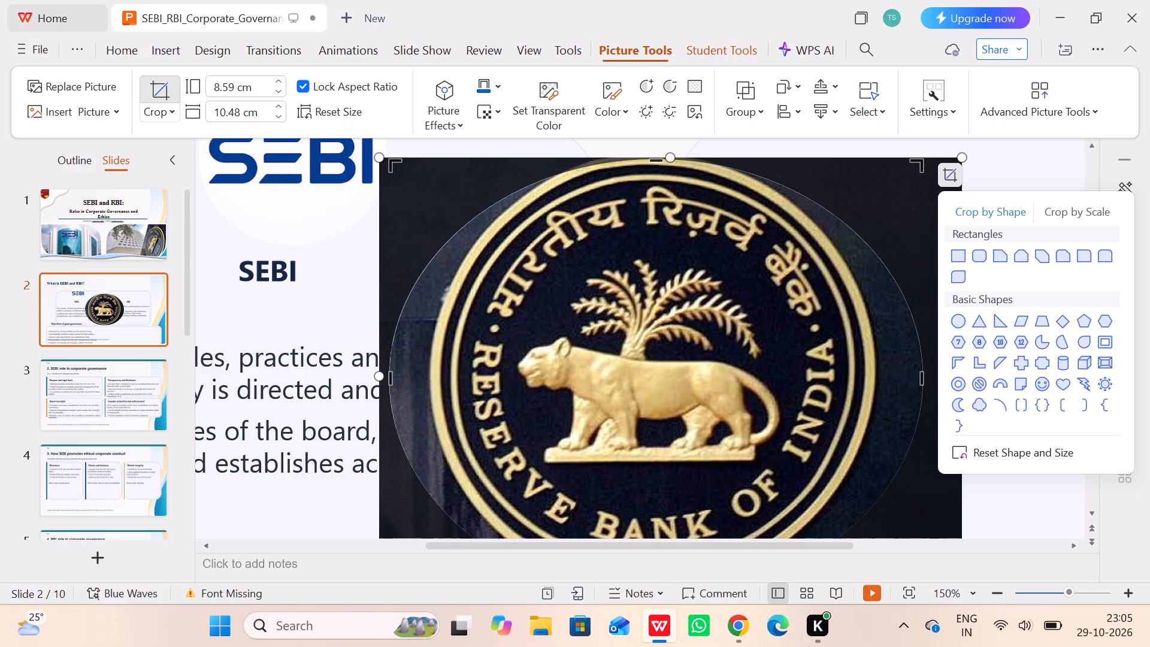
drag(393, 380, 419, 380)
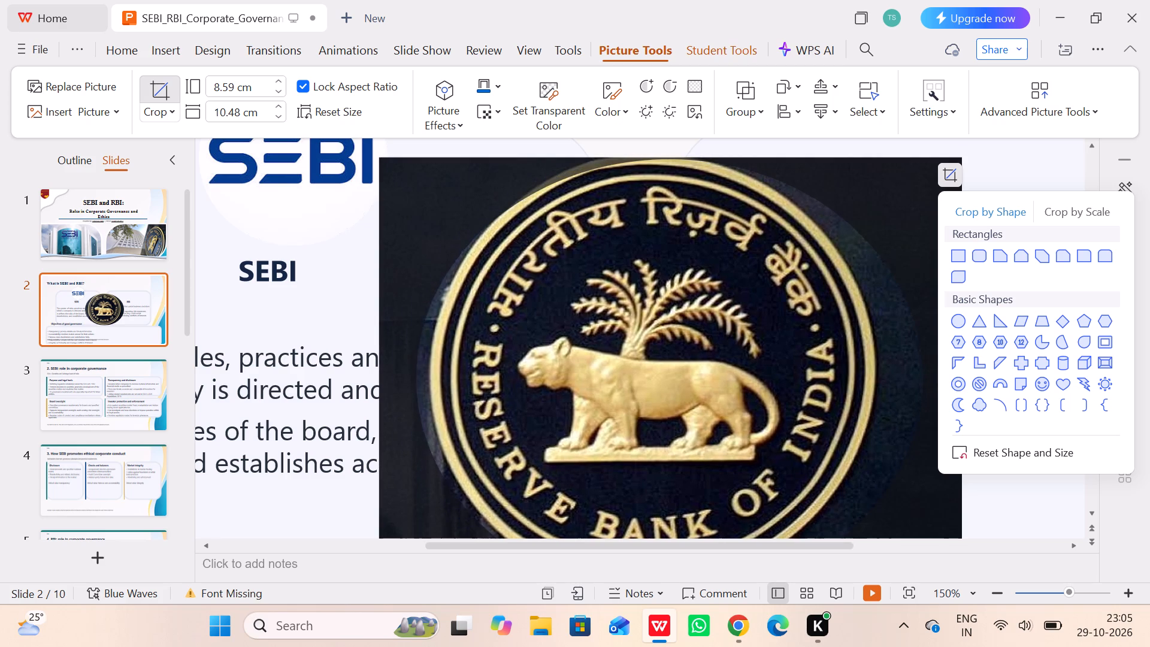
drag(419, 380, 419, 380)
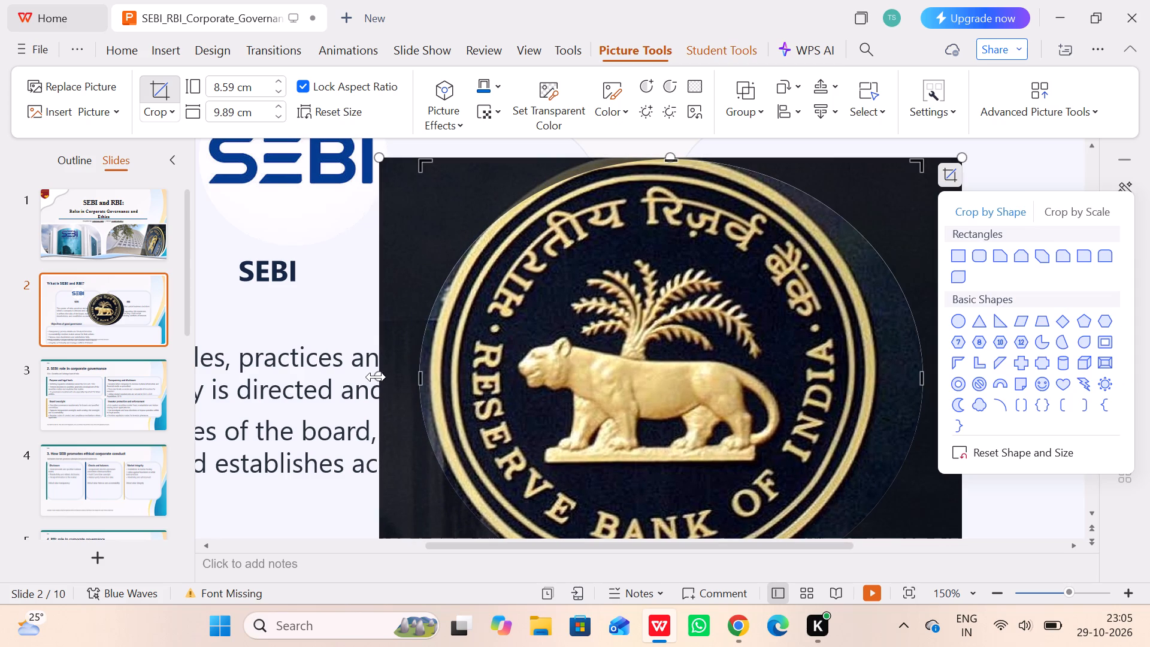
Narrow the RBI picture from its left edge and fit the oval crop around the seal at about 9.10 cm wide.
drag(377, 376, 406, 380)
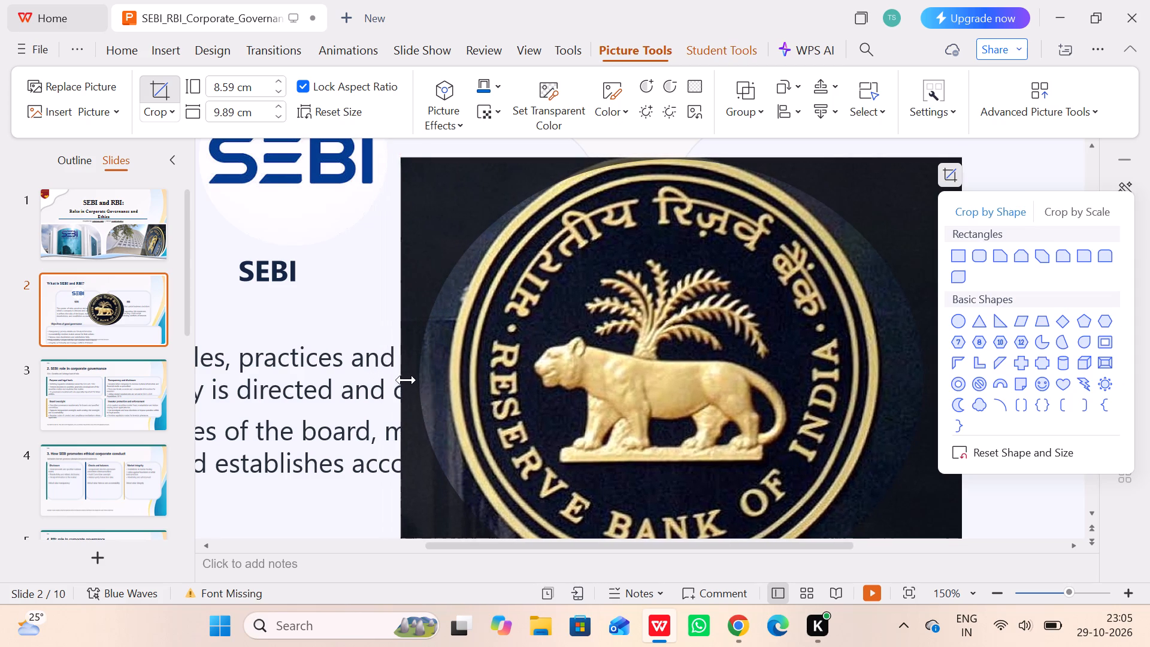
drag(406, 380, 413, 383)
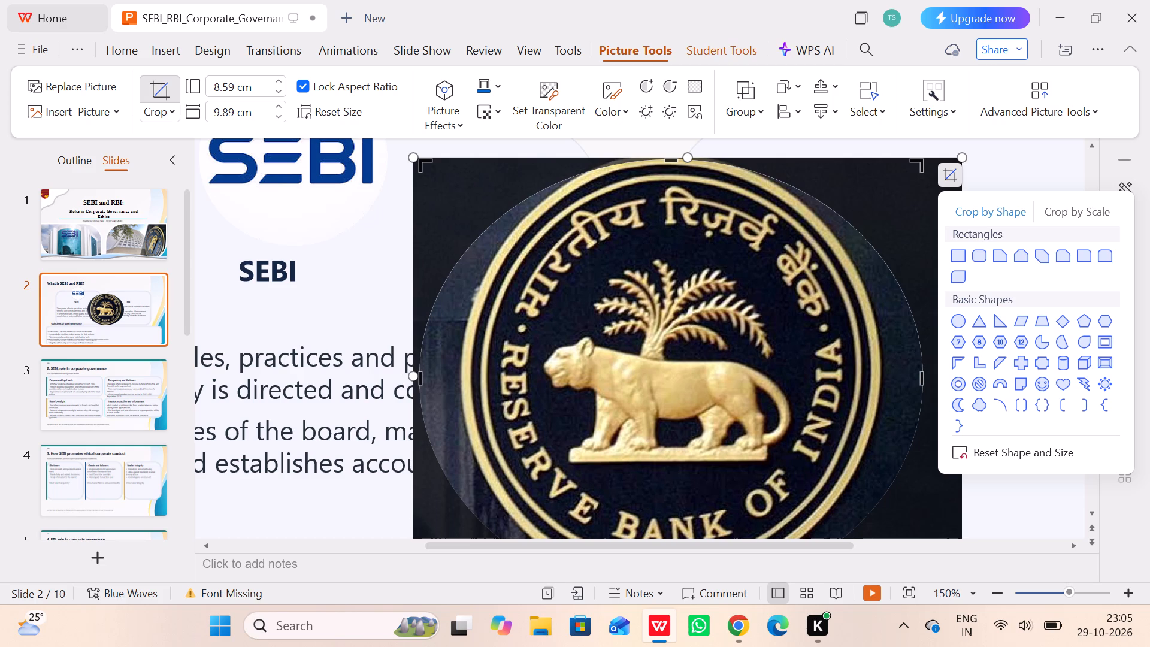
drag(422, 380, 459, 375)
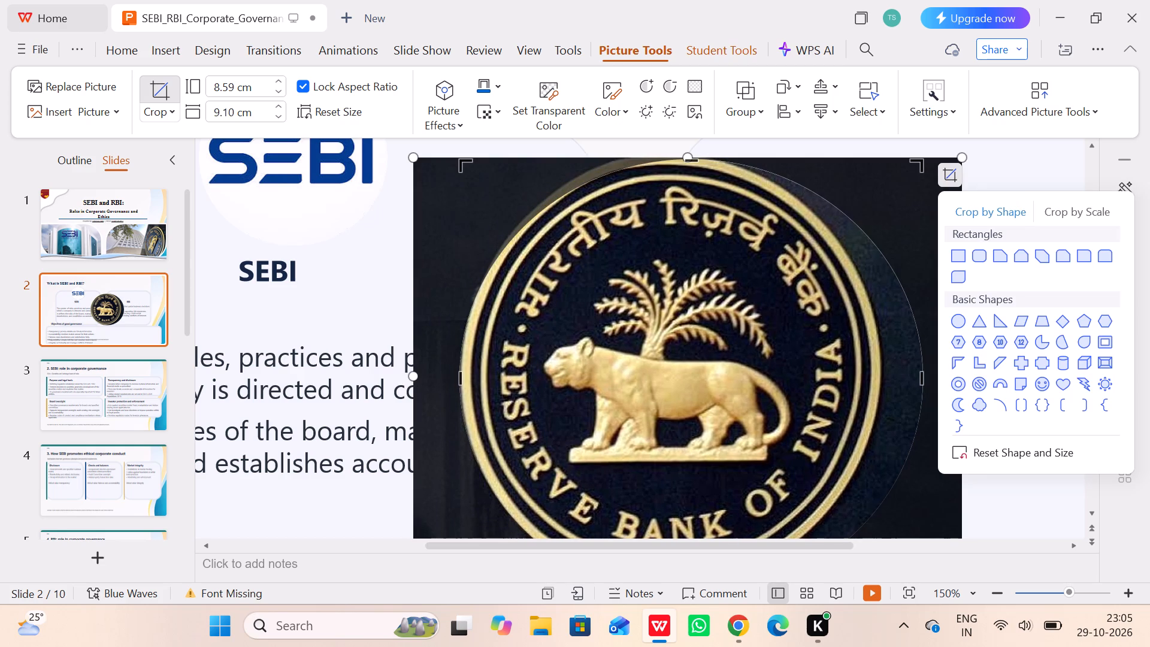
drag(621, 344, 635, 353)
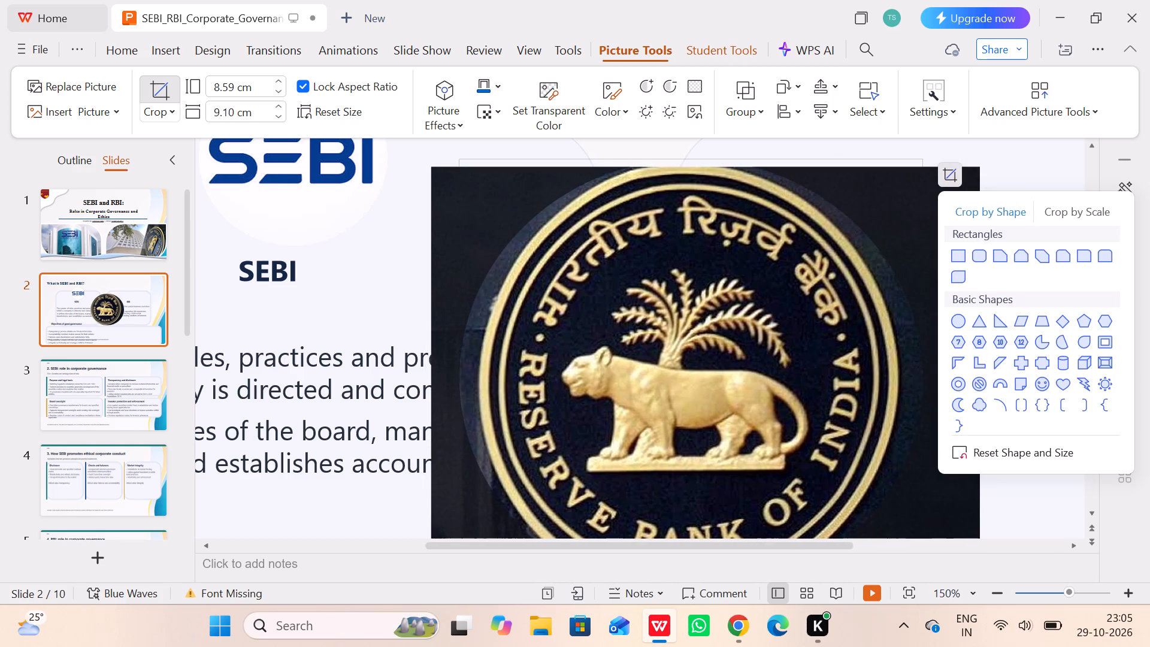
drag(635, 353, 635, 350)
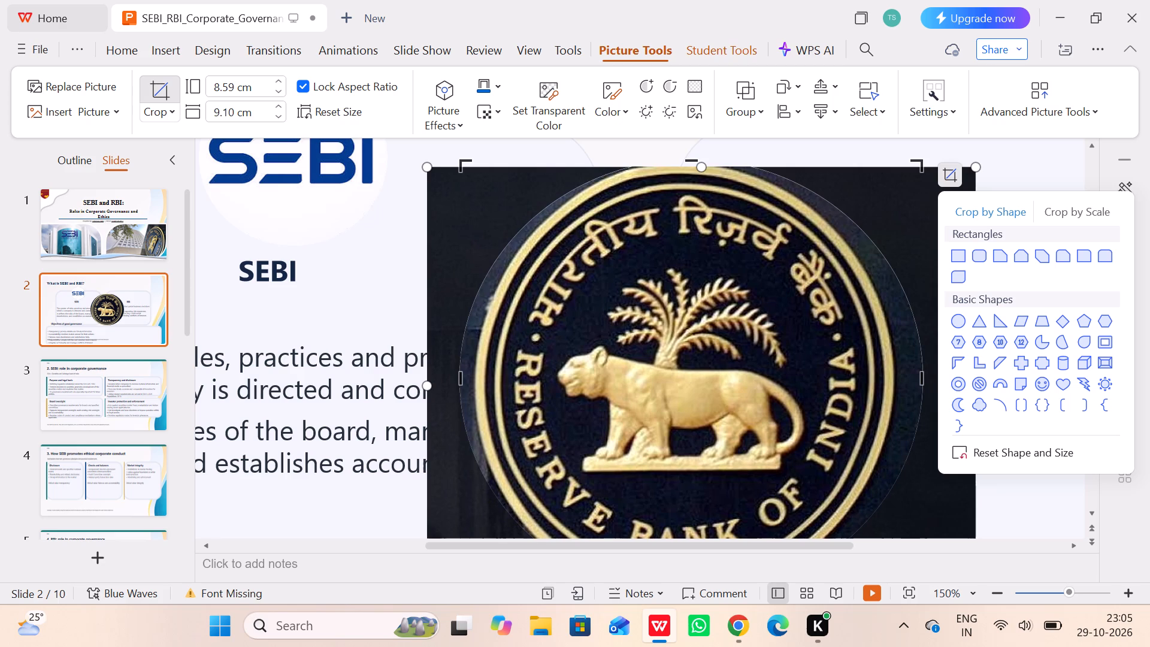
Trim the right side and bottom of the oval crop to the gold ring, about 8.54 cm wide and 8.55 cm high.
ctrl+scroll(635, 350, down, 1)
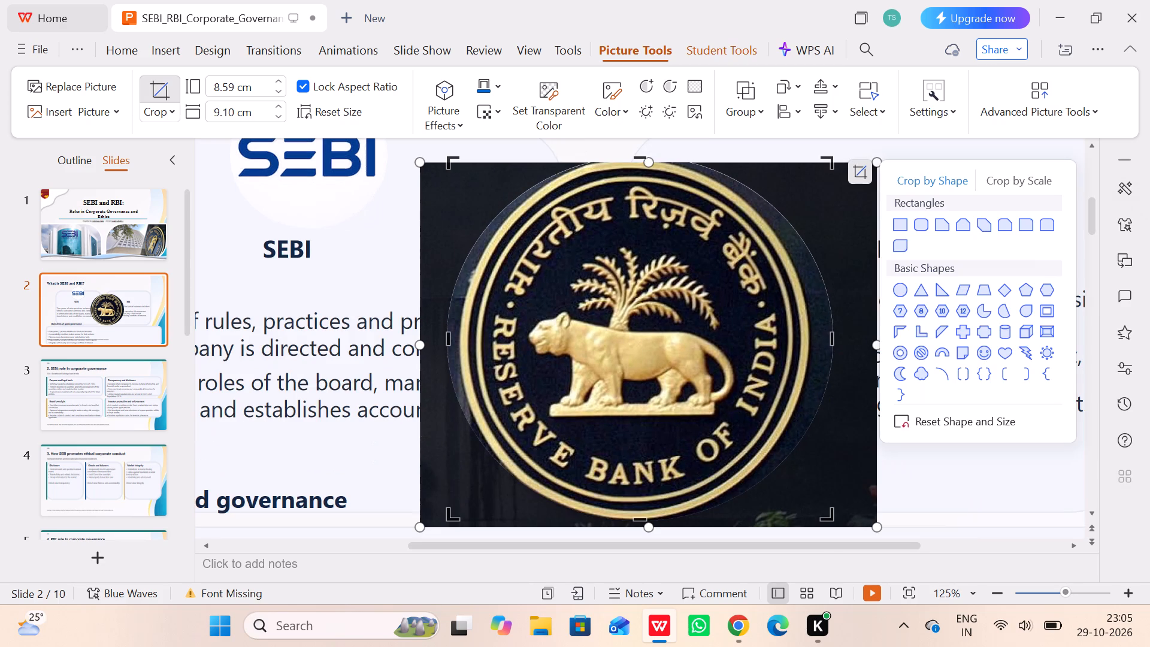
drag(830, 340, 813, 341)
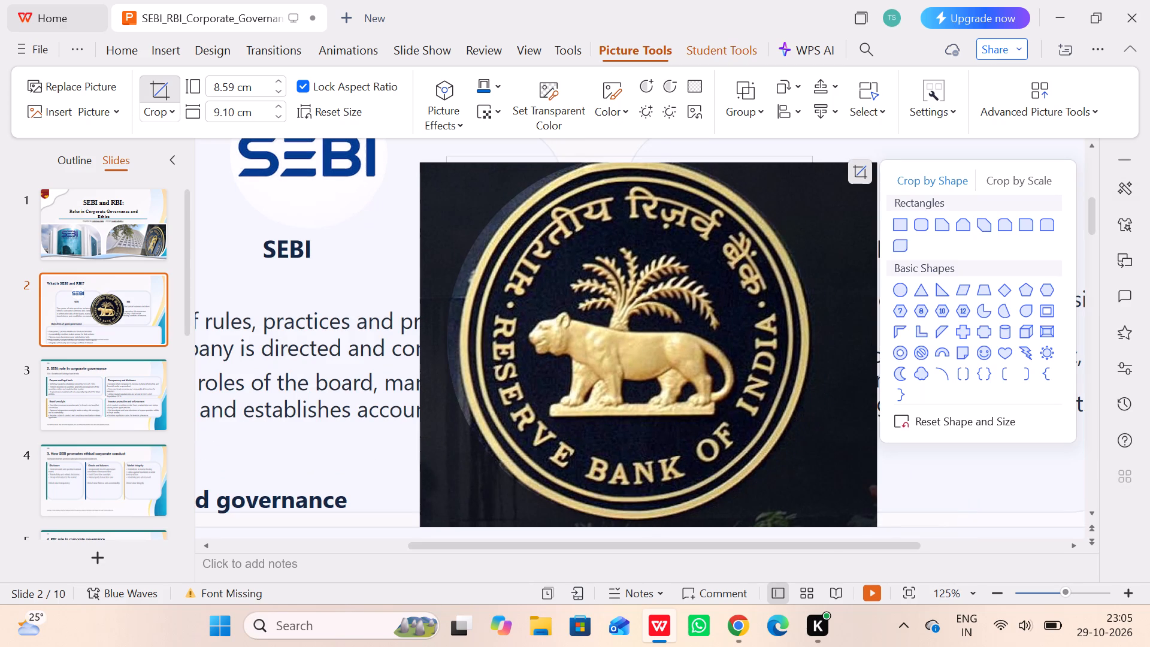
drag(813, 341, 803, 343)
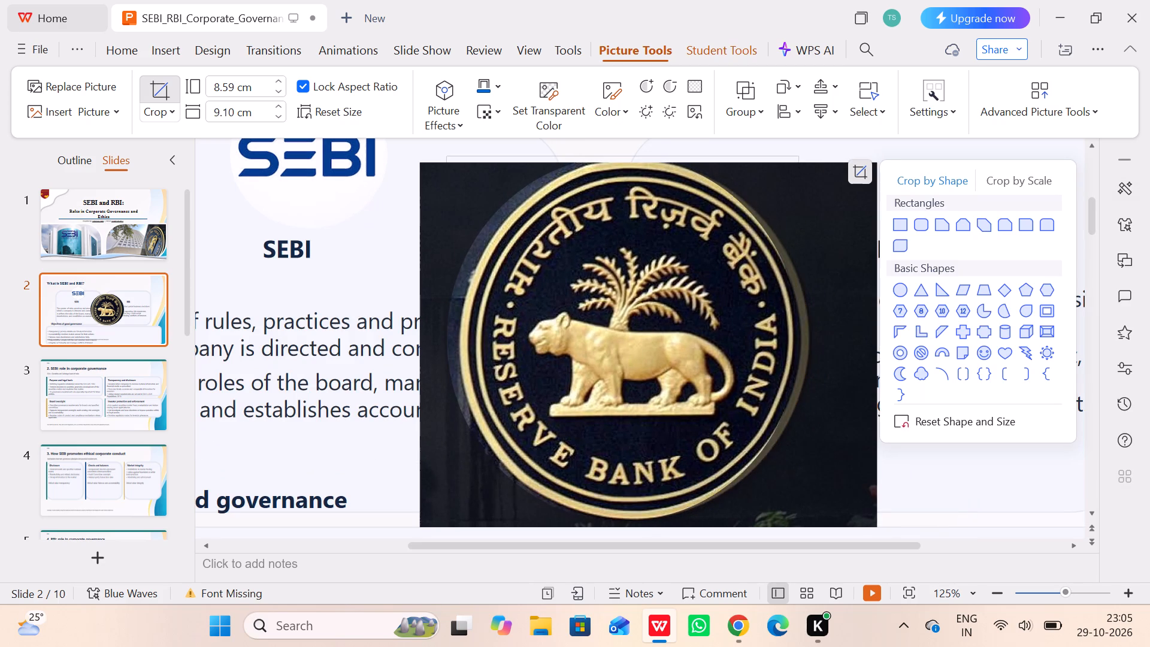
drag(803, 343, 809, 348)
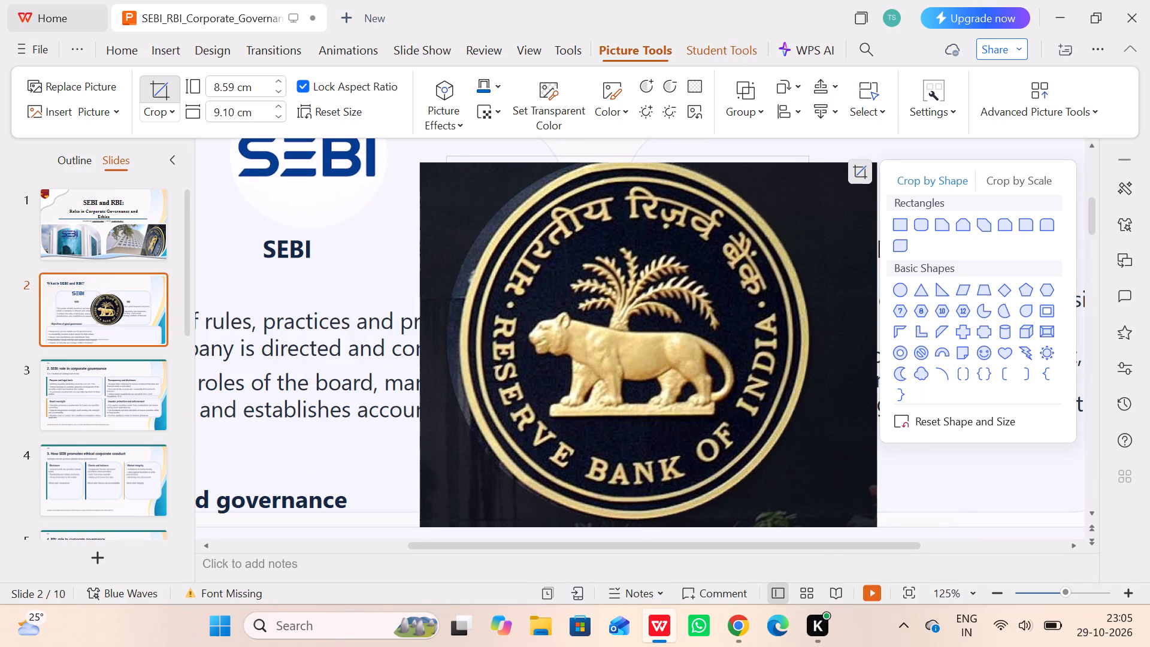
drag(625, 518, 635, 517)
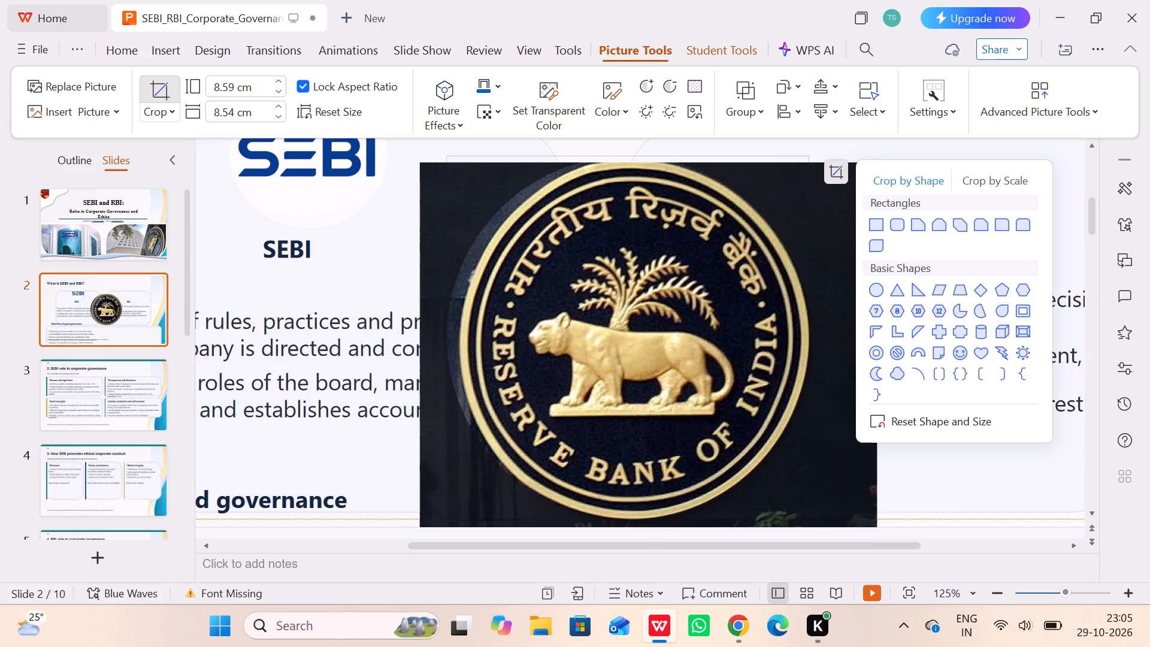
drag(635, 517, 635, 517)
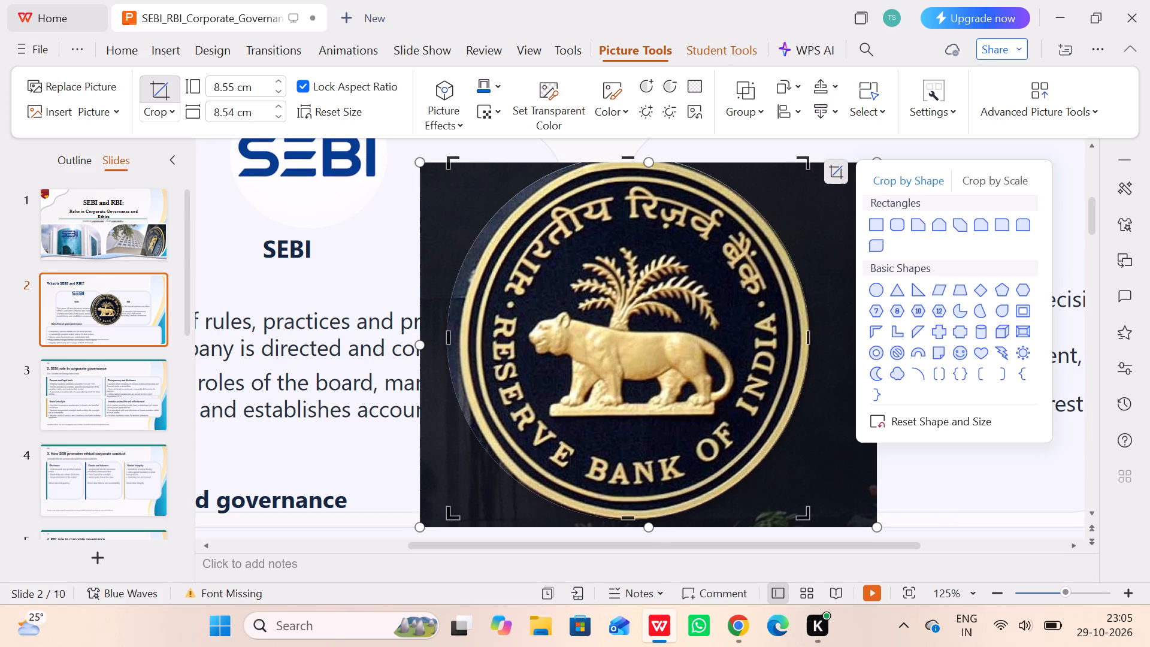
Trim the left side of the RBI logo's oval crop to the gold ring, about 8.24 cm wide, and apply the crop.
drag(447, 334, 456, 338)
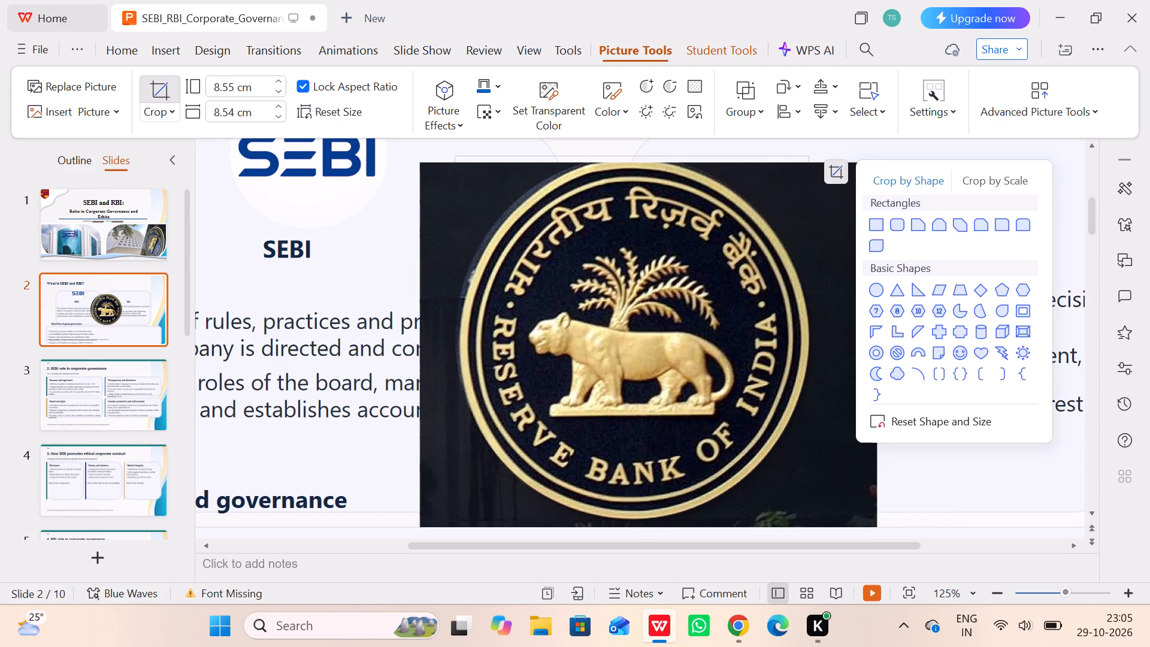
drag(456, 338, 461, 341)
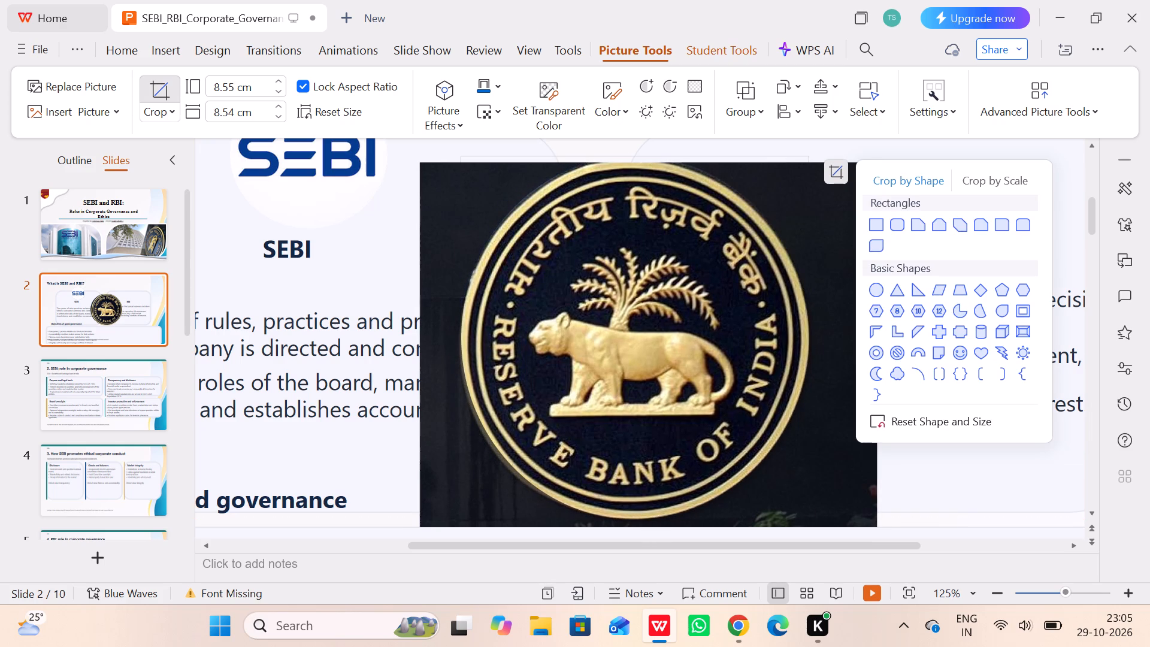
drag(461, 341, 463, 344)
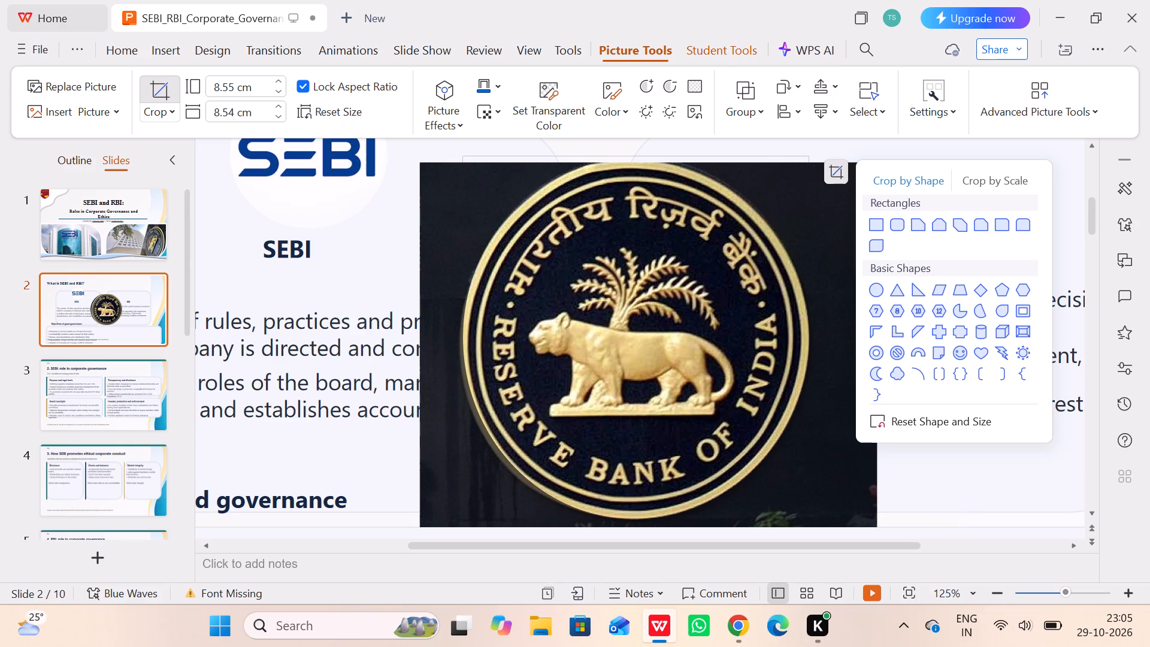
drag(463, 344, 461, 344)
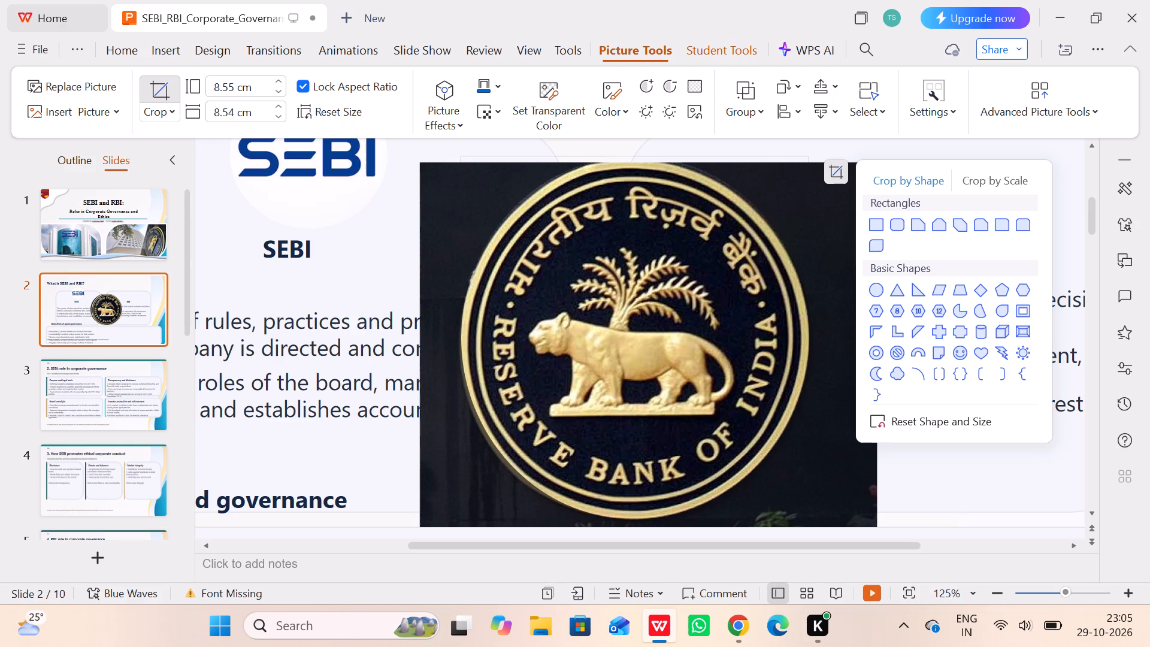
drag(461, 344, 459, 344)
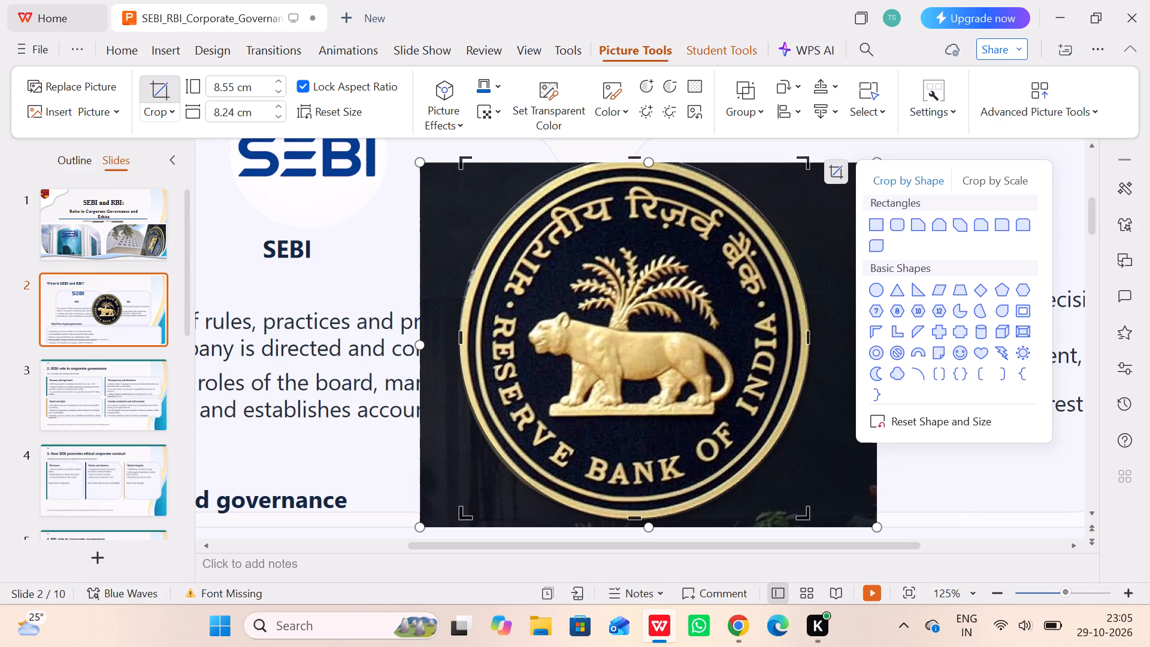
click(513, 293)
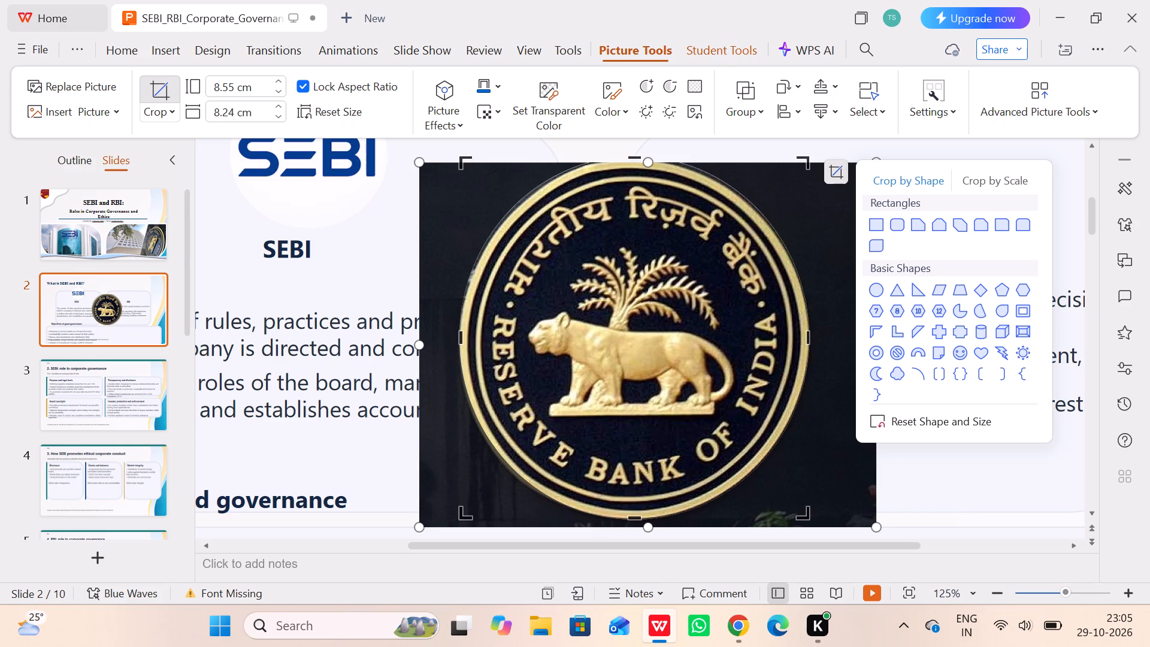
click(356, 223)
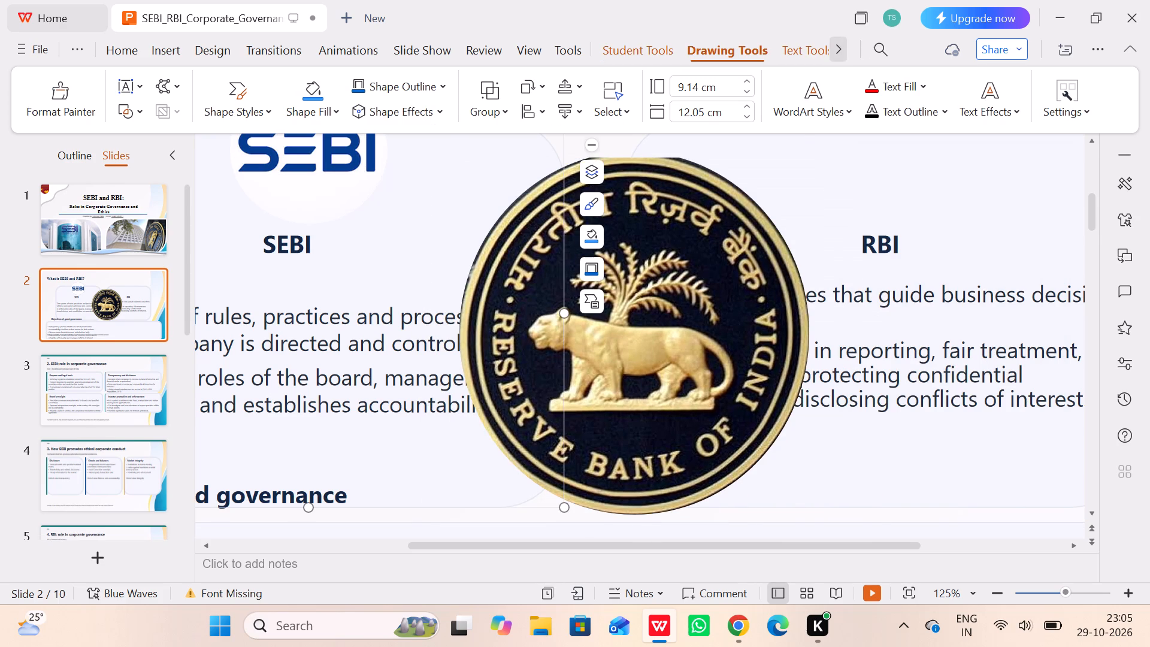
Reopen the RBI logo's crop and trim its top edge to the gold ring, about 8.41 cm high.
click(688, 273)
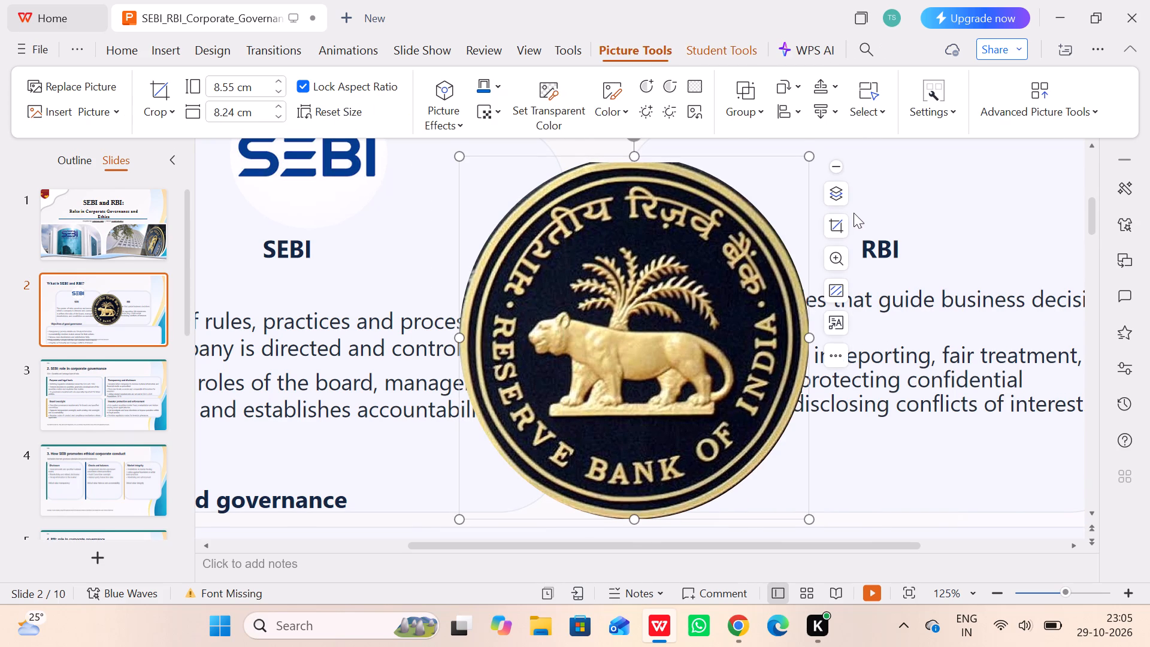
click(834, 221)
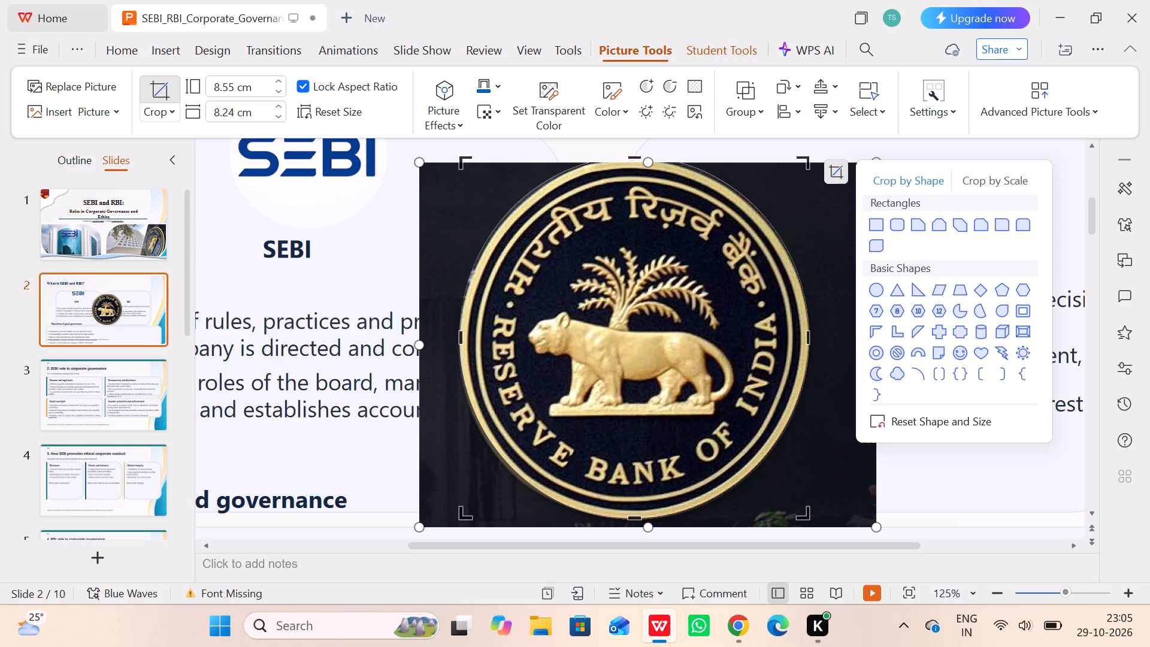
click(638, 160)
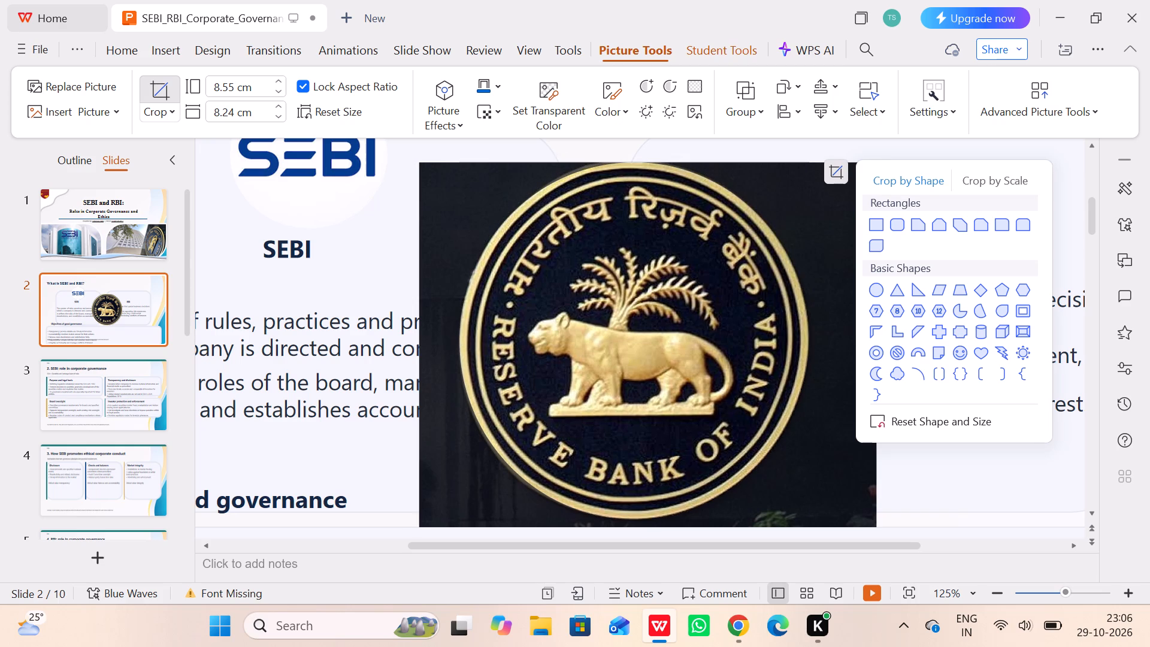
Apply the RBI logo's crop, and trim its left edge to the gold ring at about 8.20 cm wide.
click(350, 216)
click(580, 239)
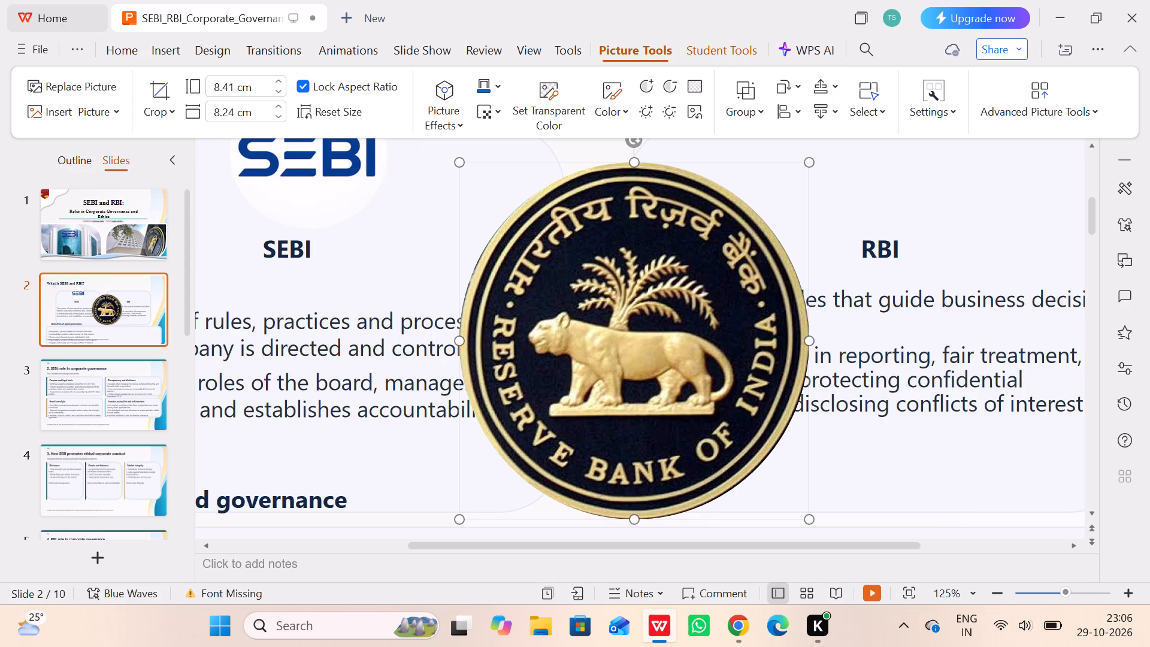
click(835, 236)
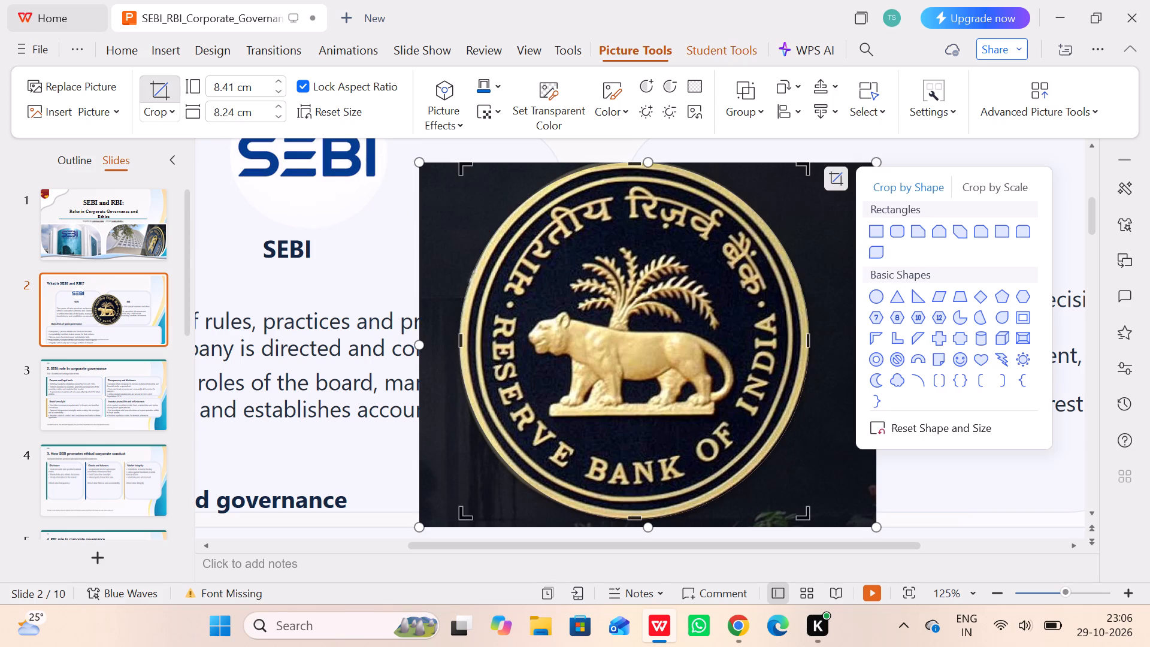
click(462, 341)
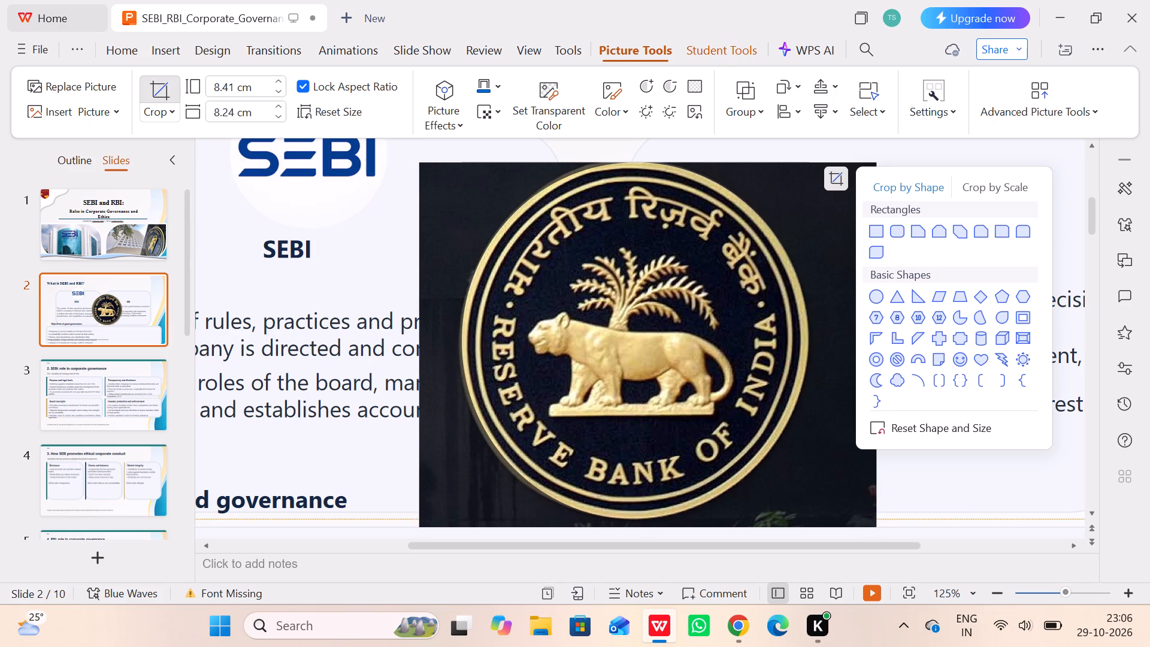
click(384, 258)
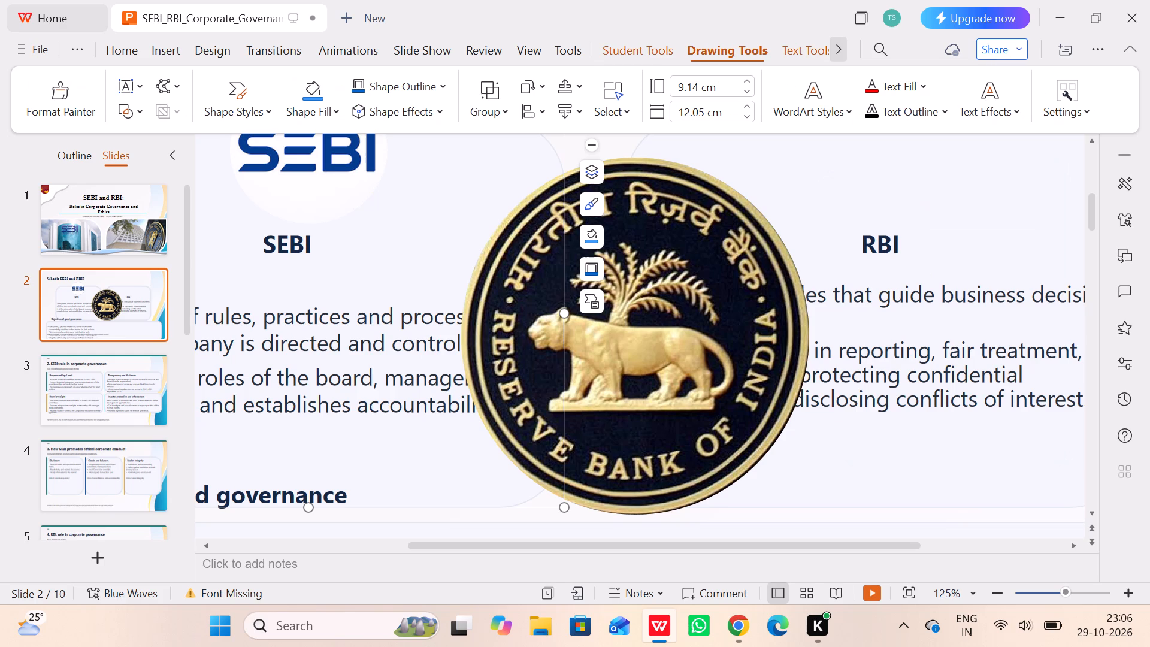
Reopen the RBI logo's crop, trim its right edge to the gold ring at about 8.11 cm wide, and apply it.
click(691, 347)
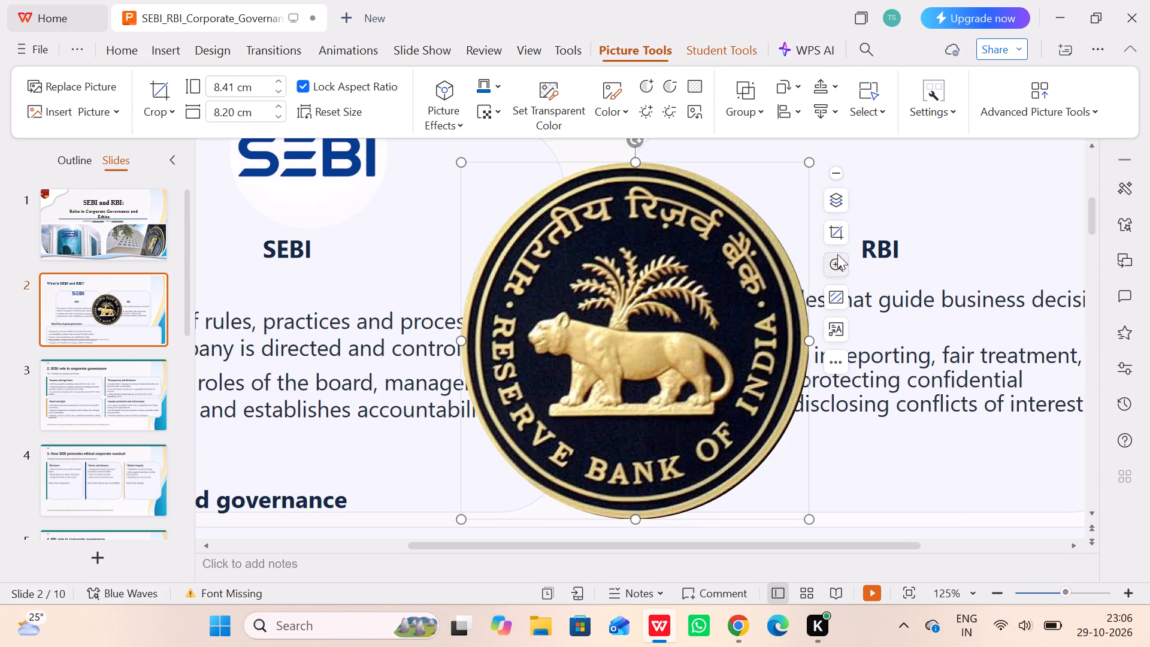
click(840, 238)
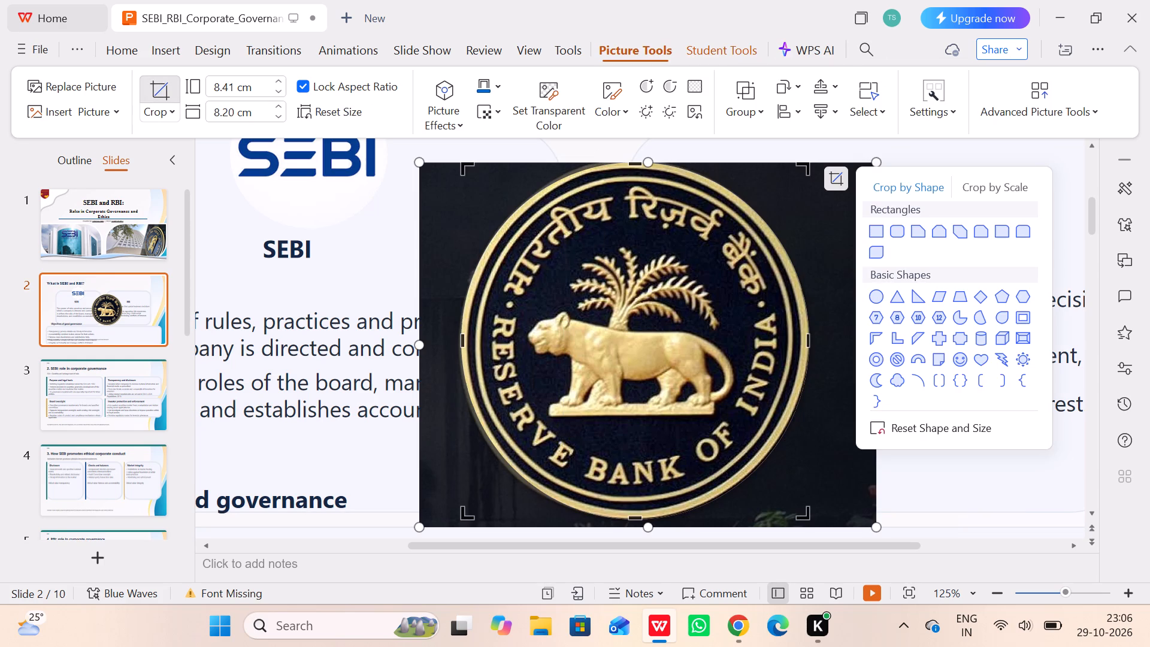
click(632, 516)
click(807, 513)
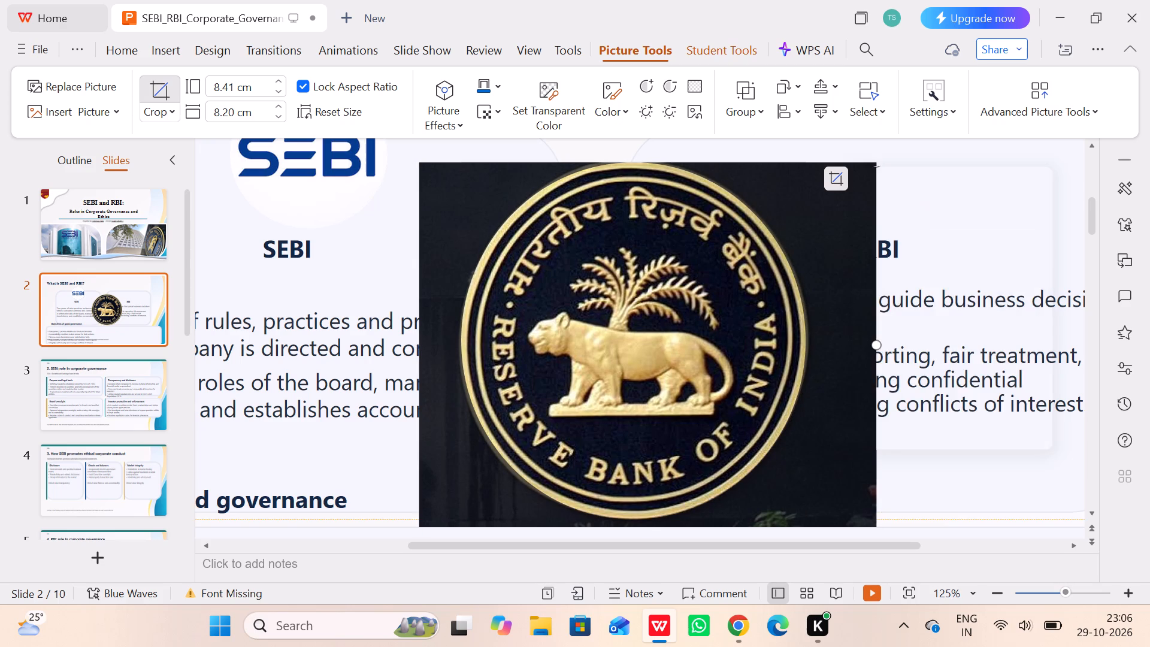
click(380, 227)
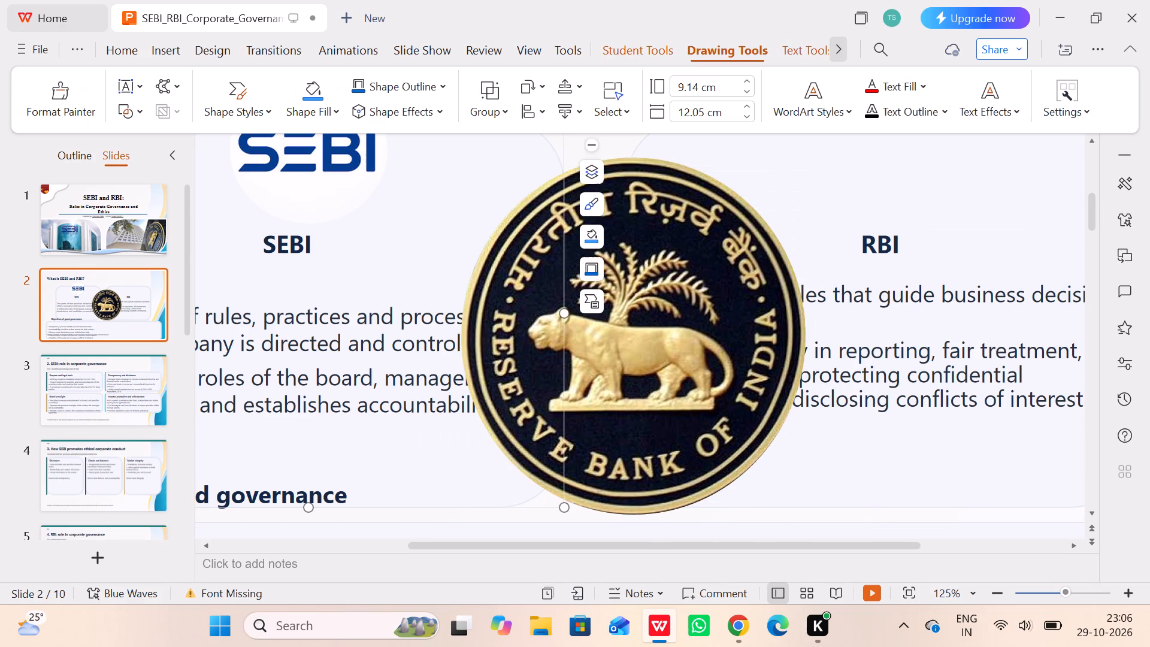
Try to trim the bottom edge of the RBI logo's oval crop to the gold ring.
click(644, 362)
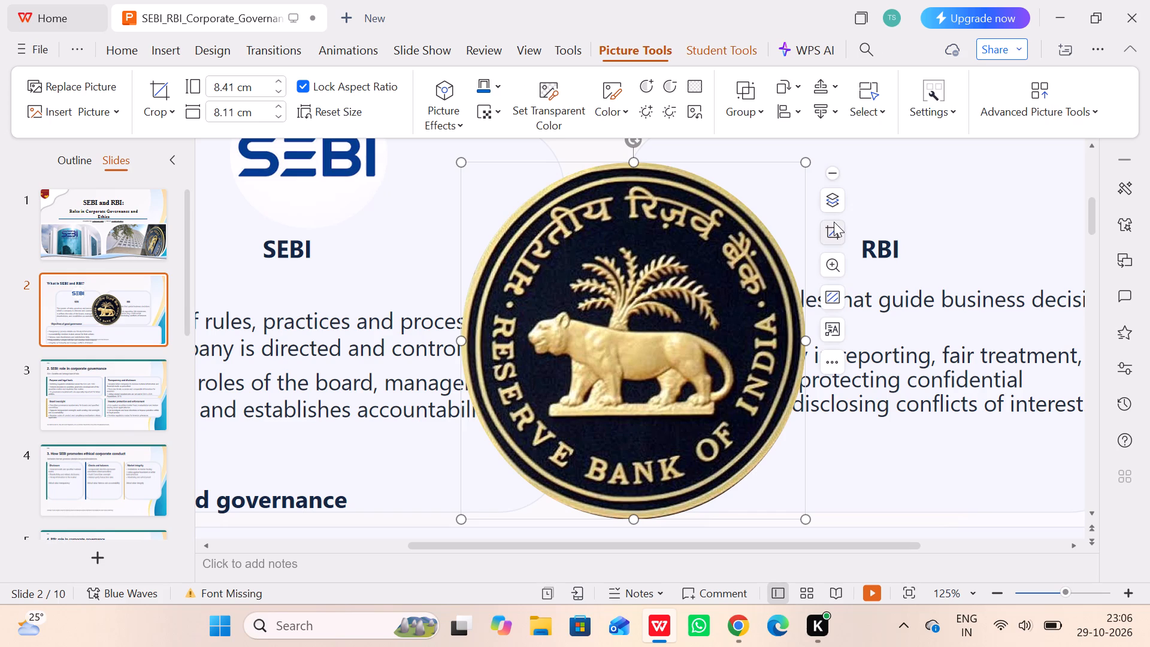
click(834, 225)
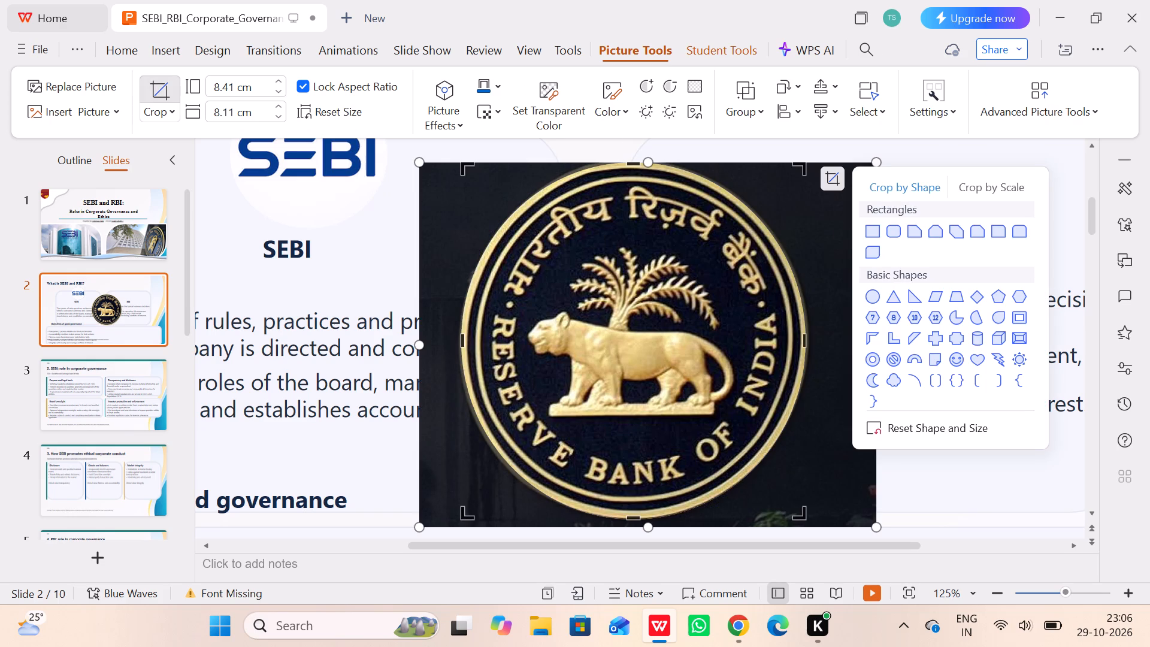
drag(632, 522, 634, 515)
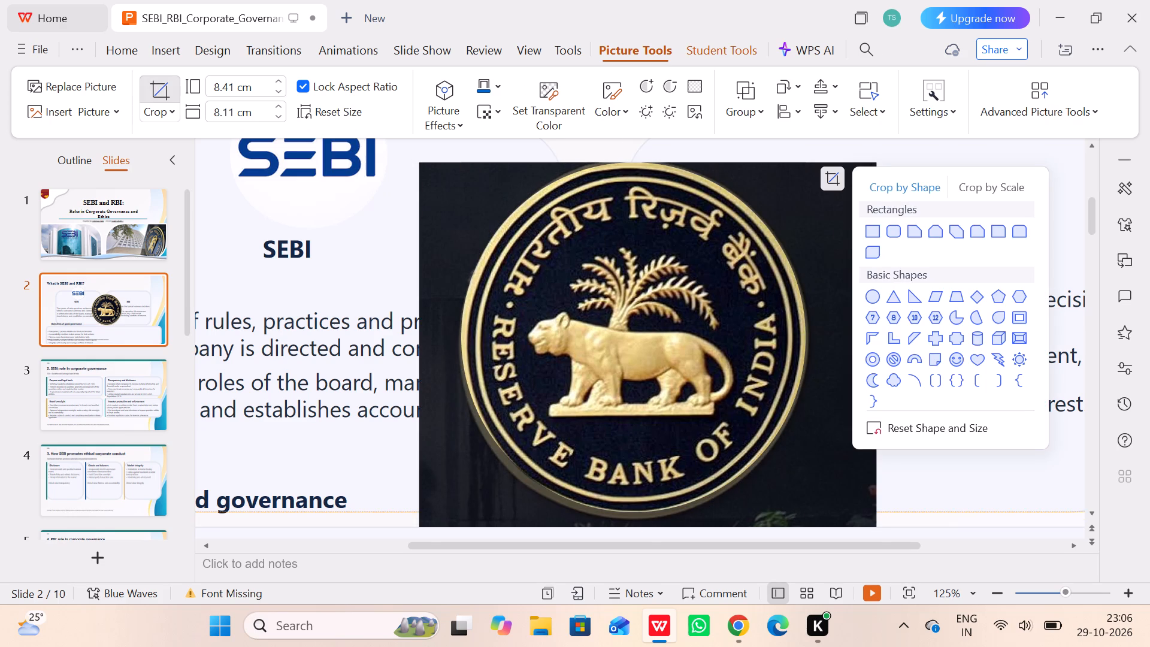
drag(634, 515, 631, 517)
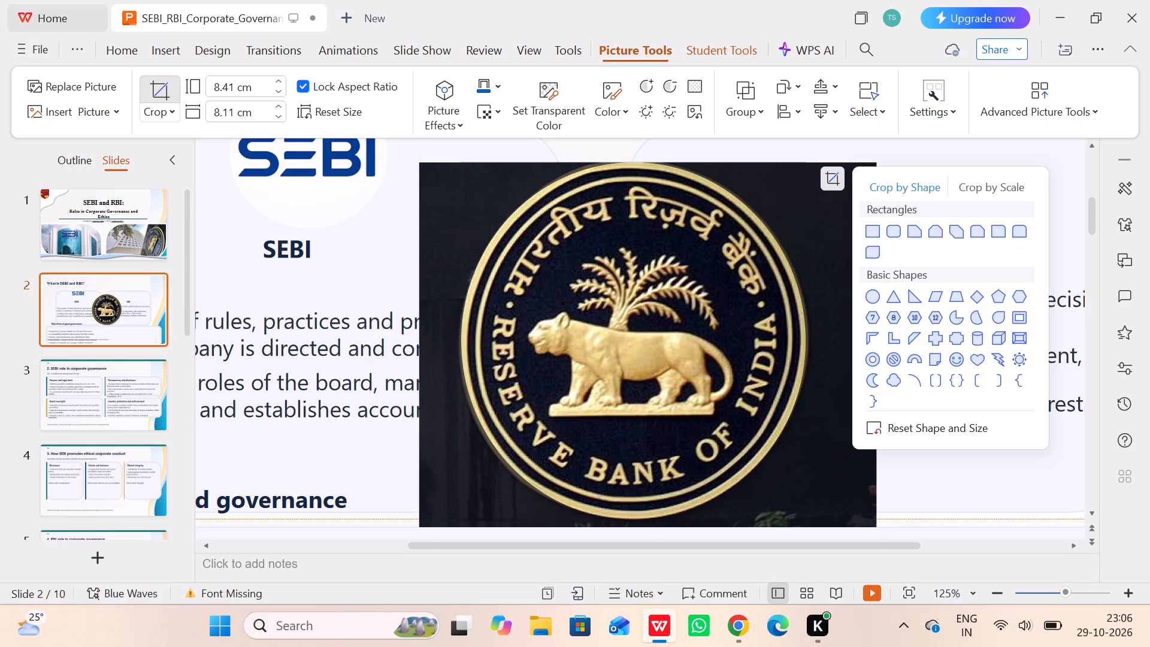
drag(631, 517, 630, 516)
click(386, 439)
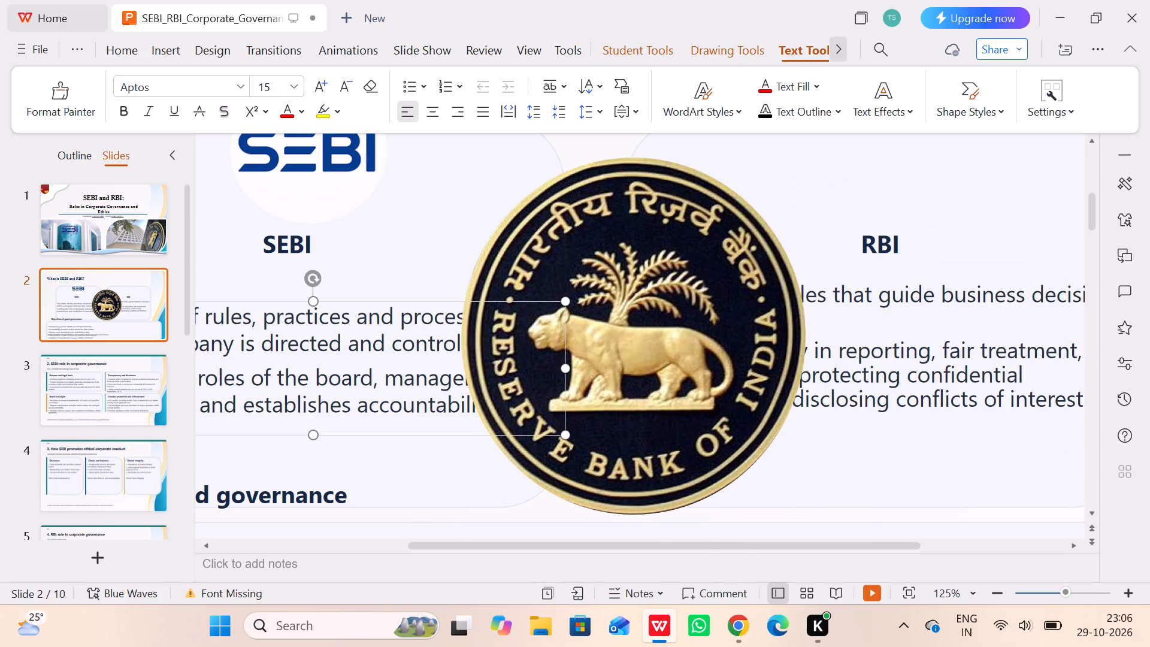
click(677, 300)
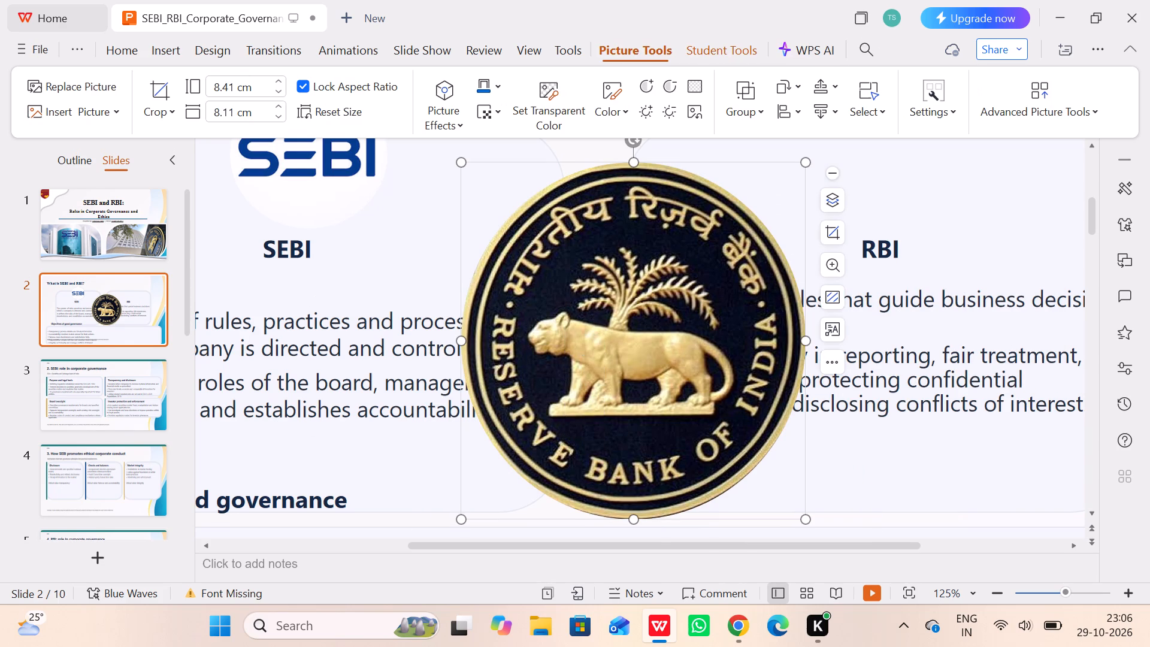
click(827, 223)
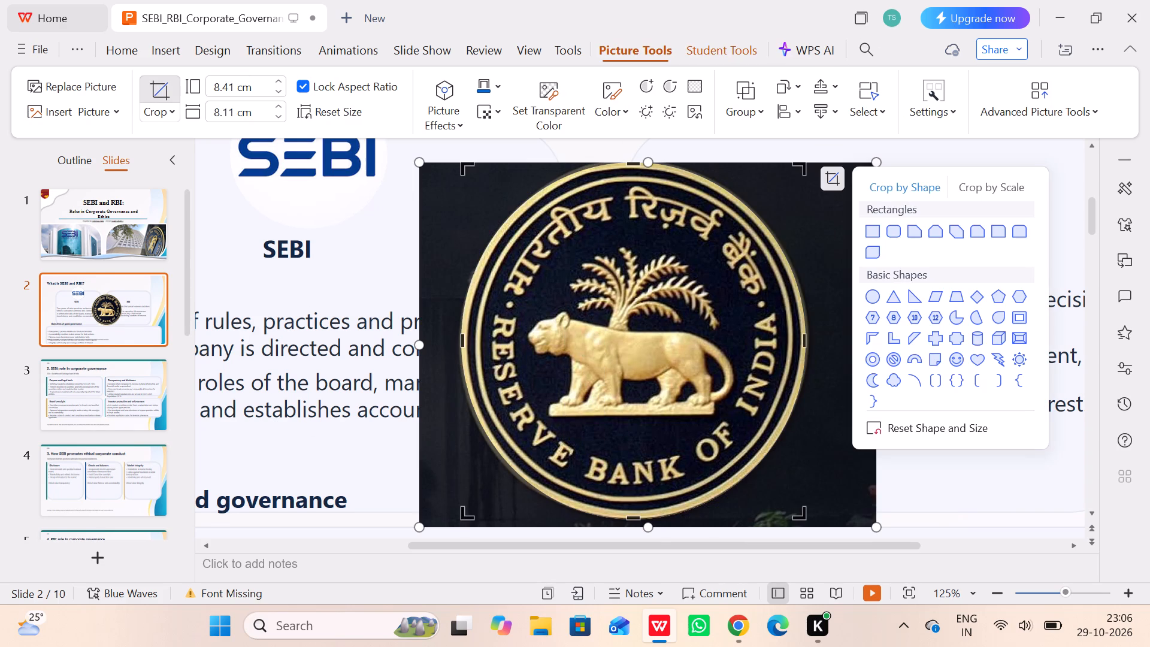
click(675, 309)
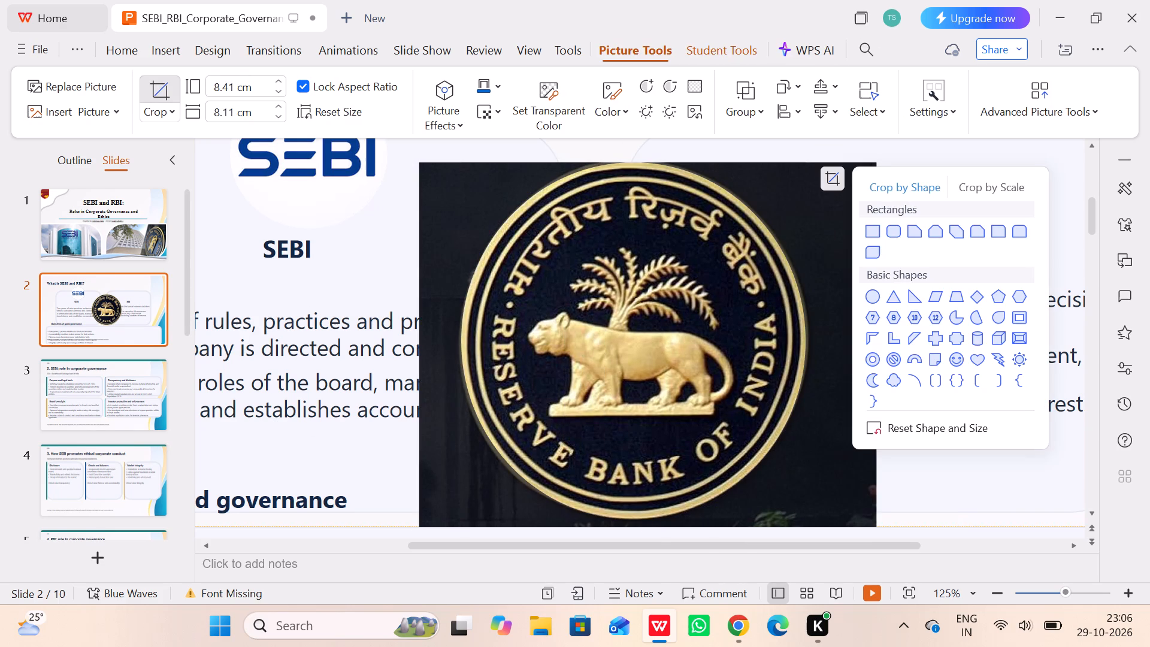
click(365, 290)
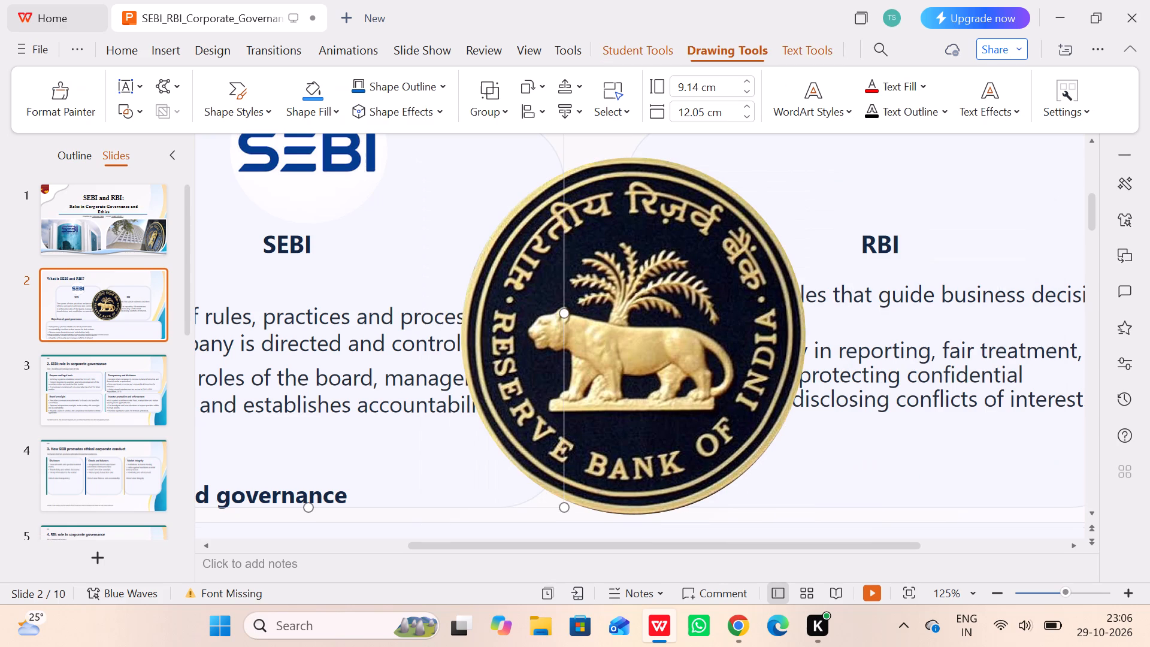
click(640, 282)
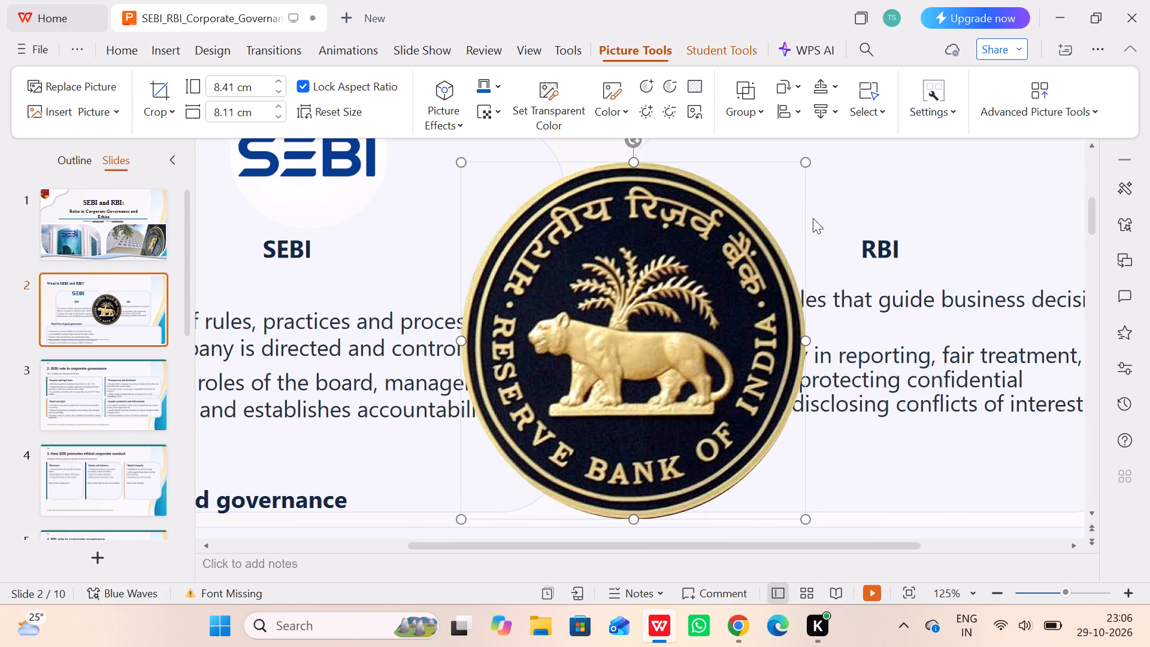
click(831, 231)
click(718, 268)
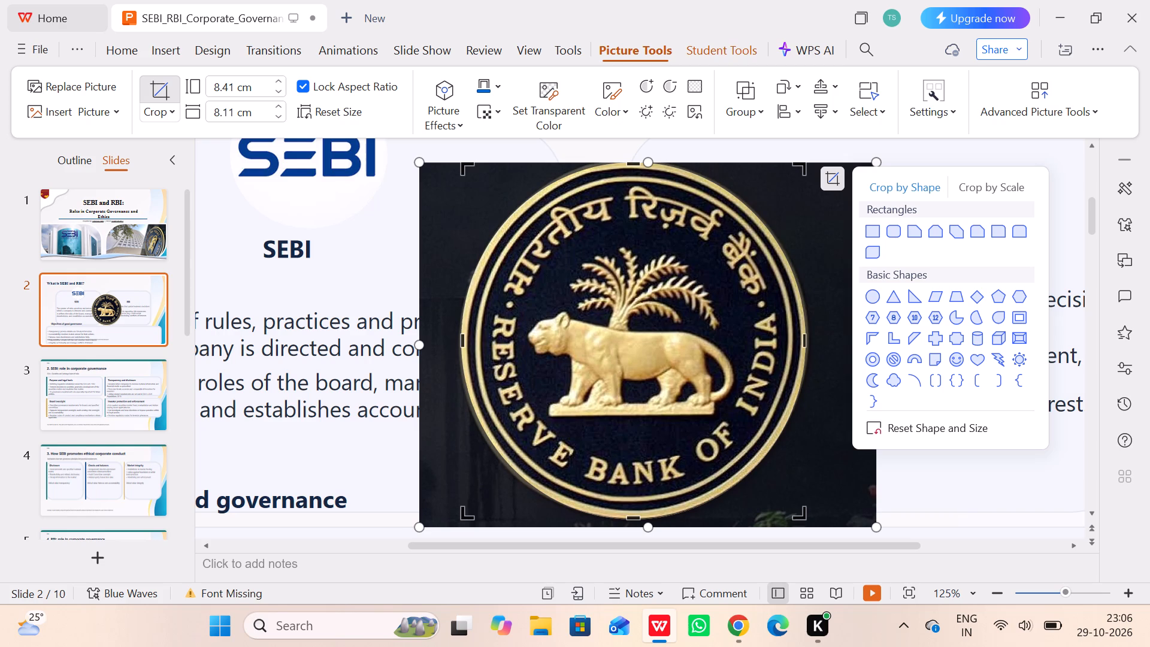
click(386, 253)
Trim the bottom edge of the RBI logo's oval crop to the gold ring, about 8.36 cm high, and apply the crop.
click(695, 214)
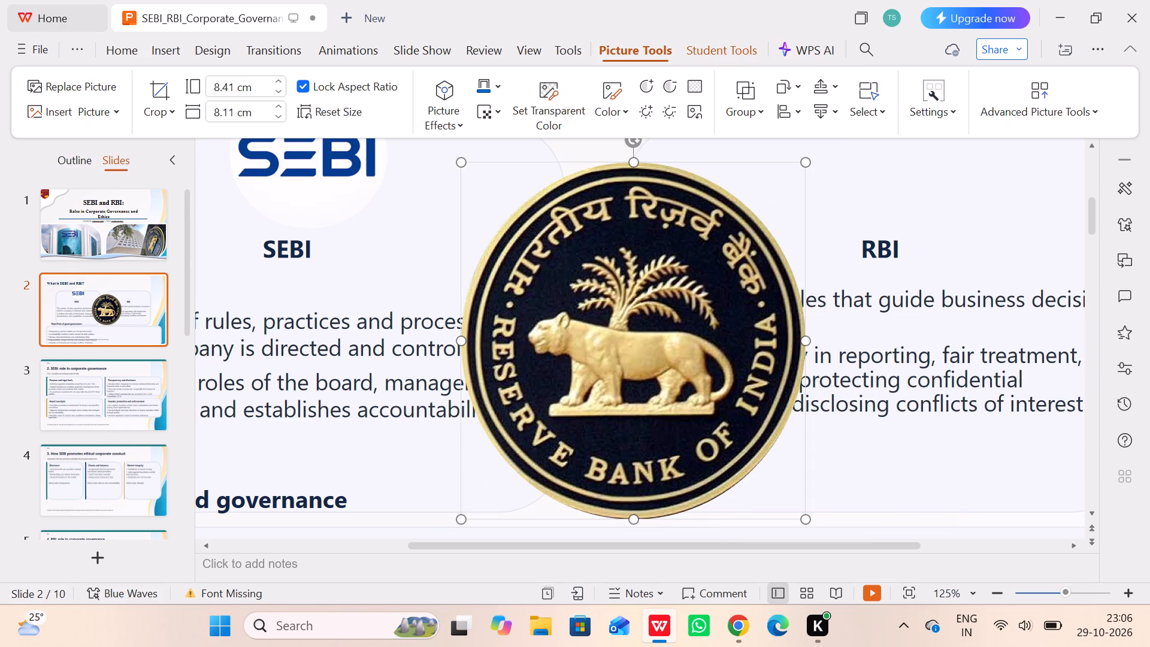
click(831, 226)
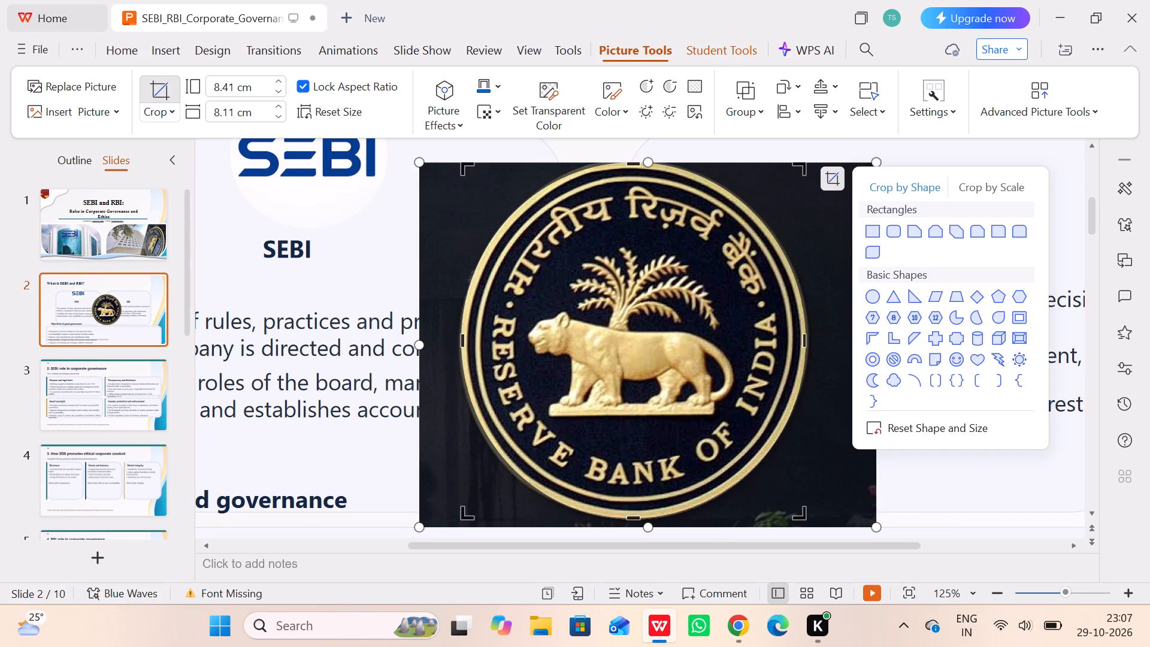
ctrl+scroll(712, 285, up, 2)
scroll(712, 285, down, 3)
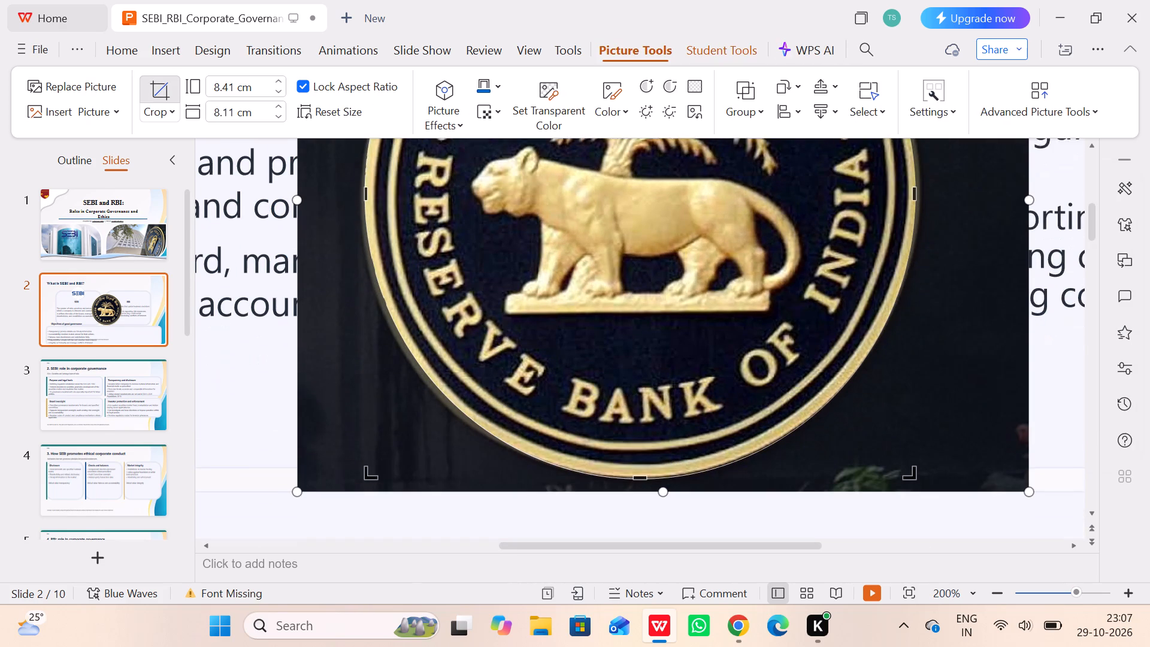
click(659, 359)
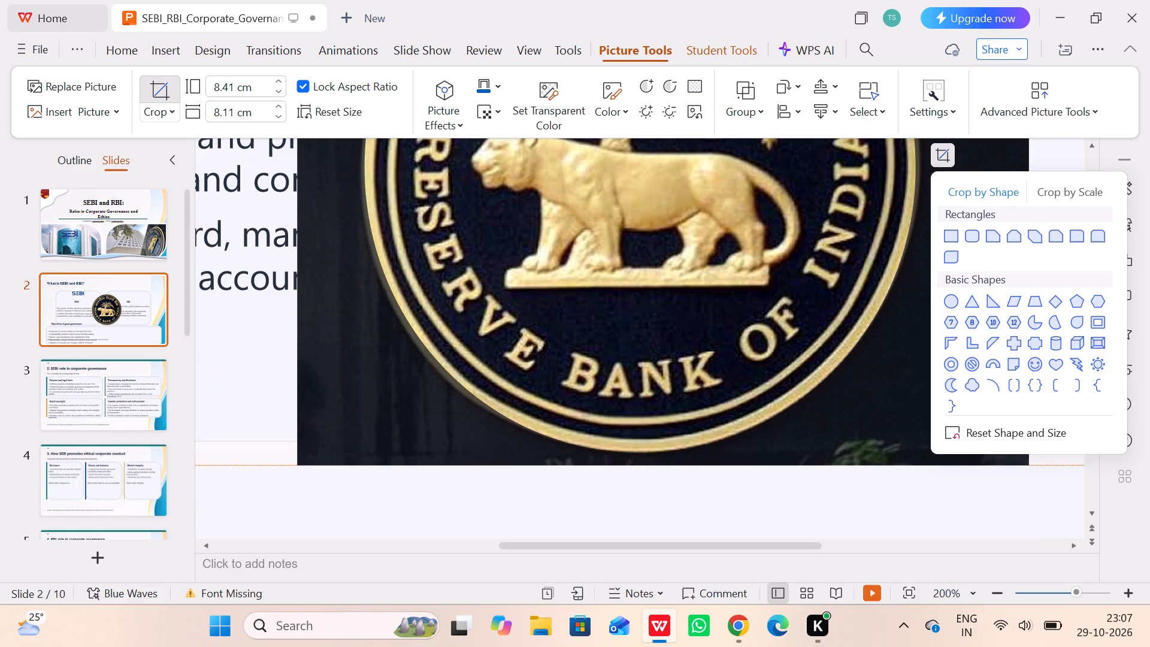
click(659, 361)
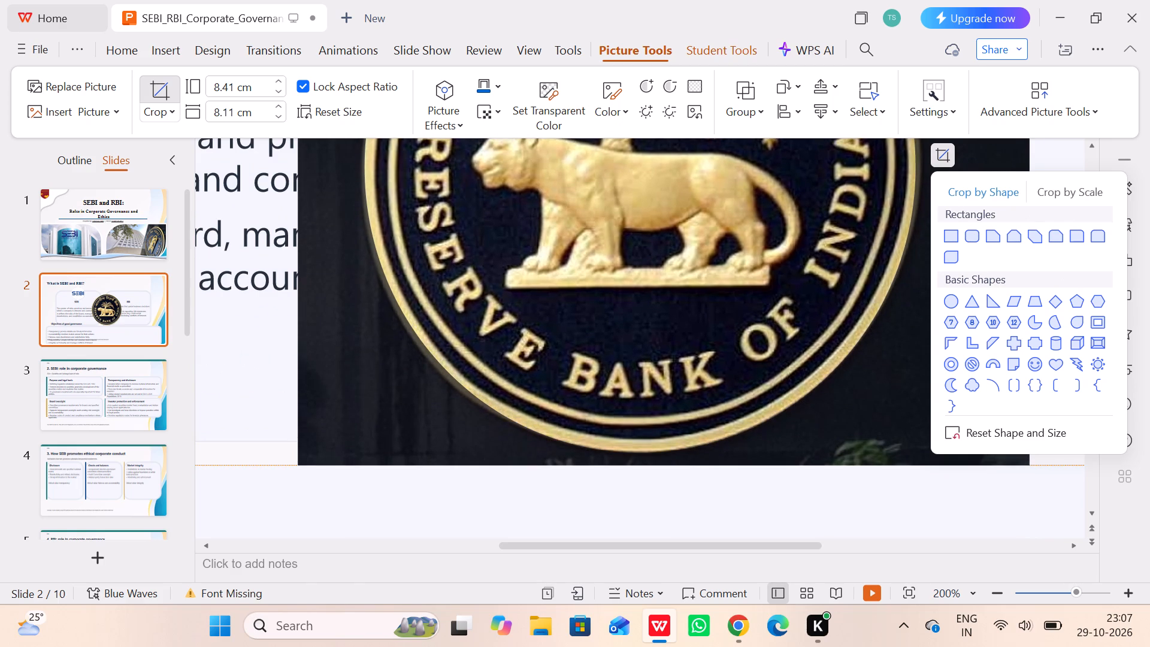
click(641, 329)
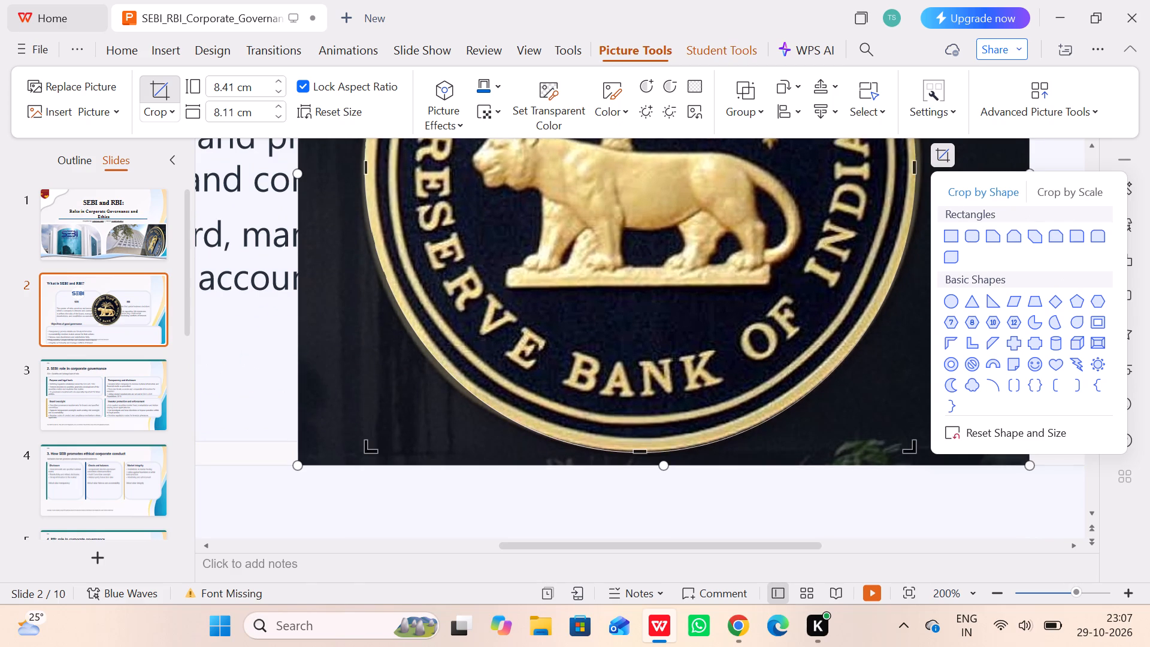
click(641, 332)
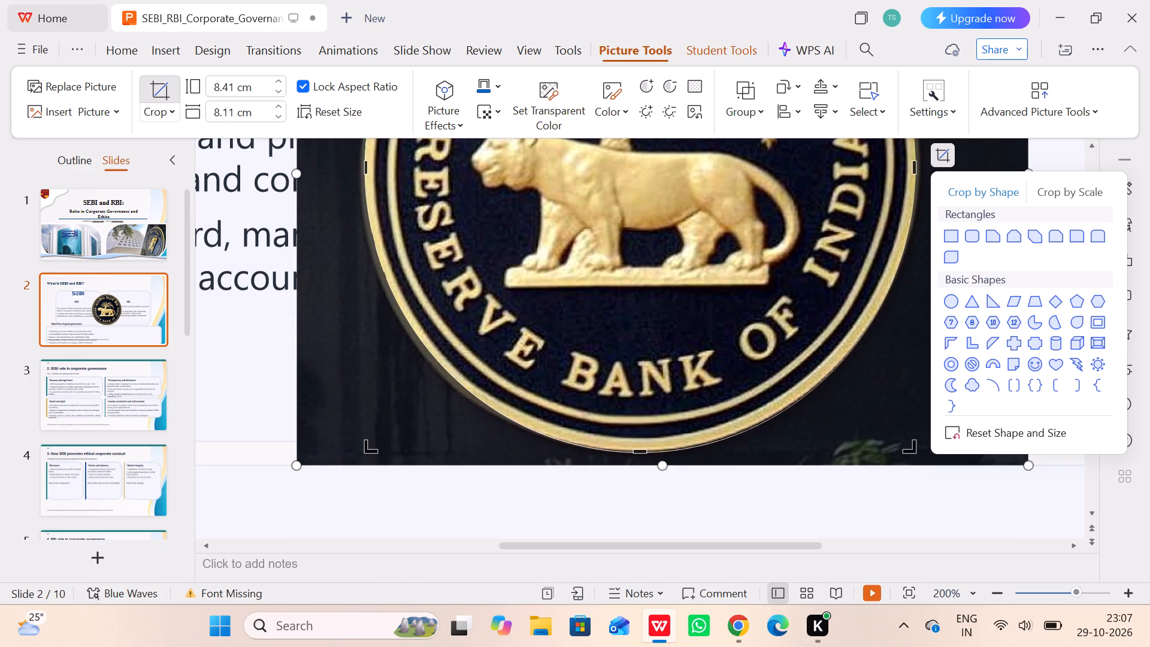
click(640, 449)
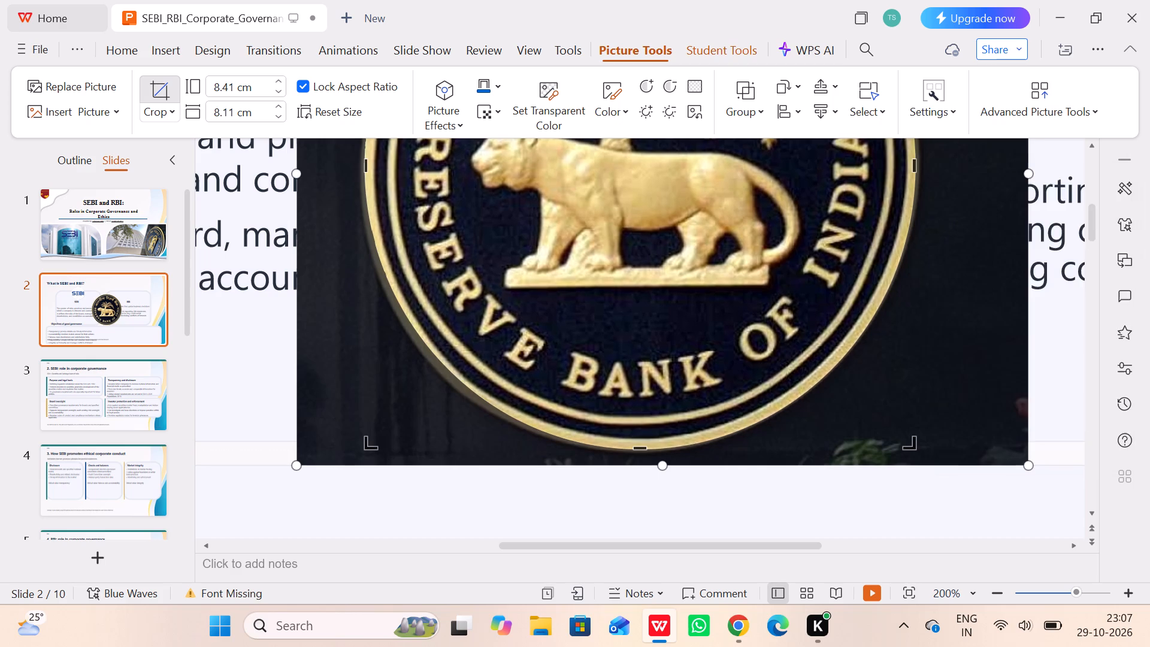
scroll(657, 347, up, 6)
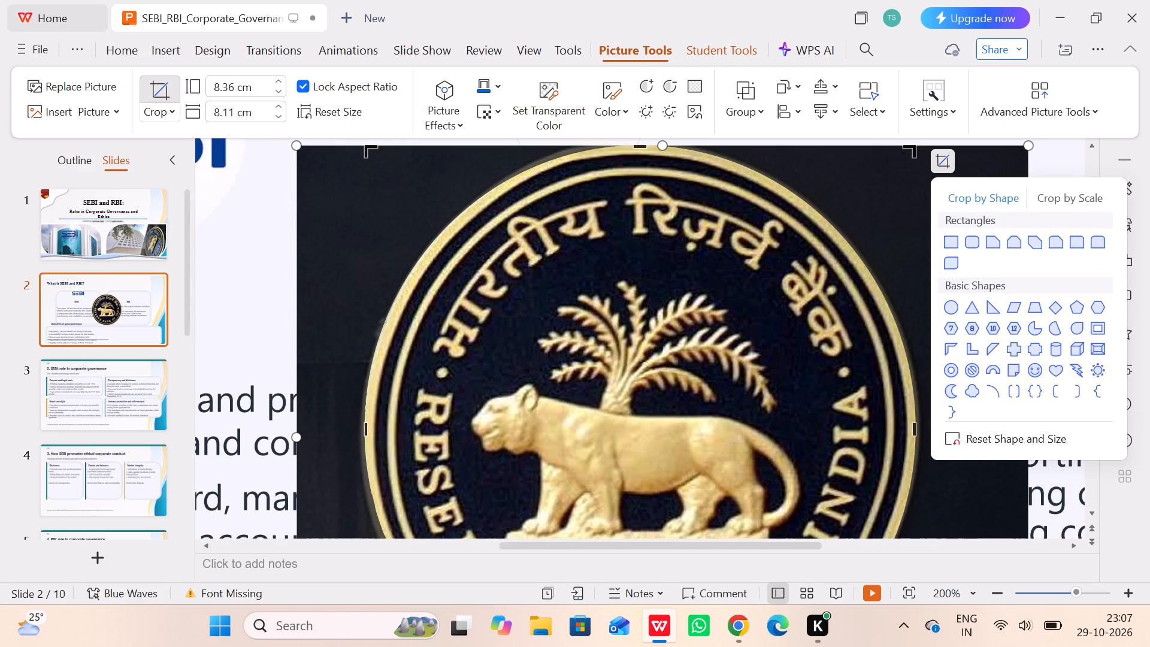
click(264, 227)
Shrink the cropped RBI logo to about 3.76 cm high and 4.49 cm wide.
ctrl+scroll(441, 291, down, 1)
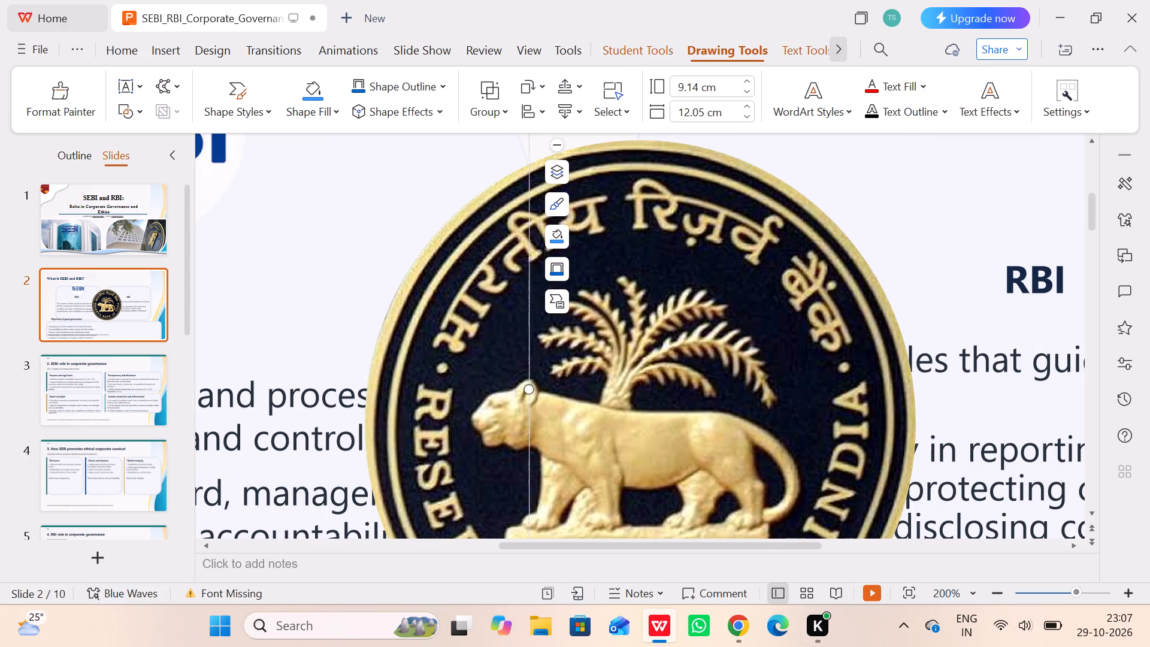
ctrl+scroll(441, 291, down, 1)
scroll(618, 319, left, 4)
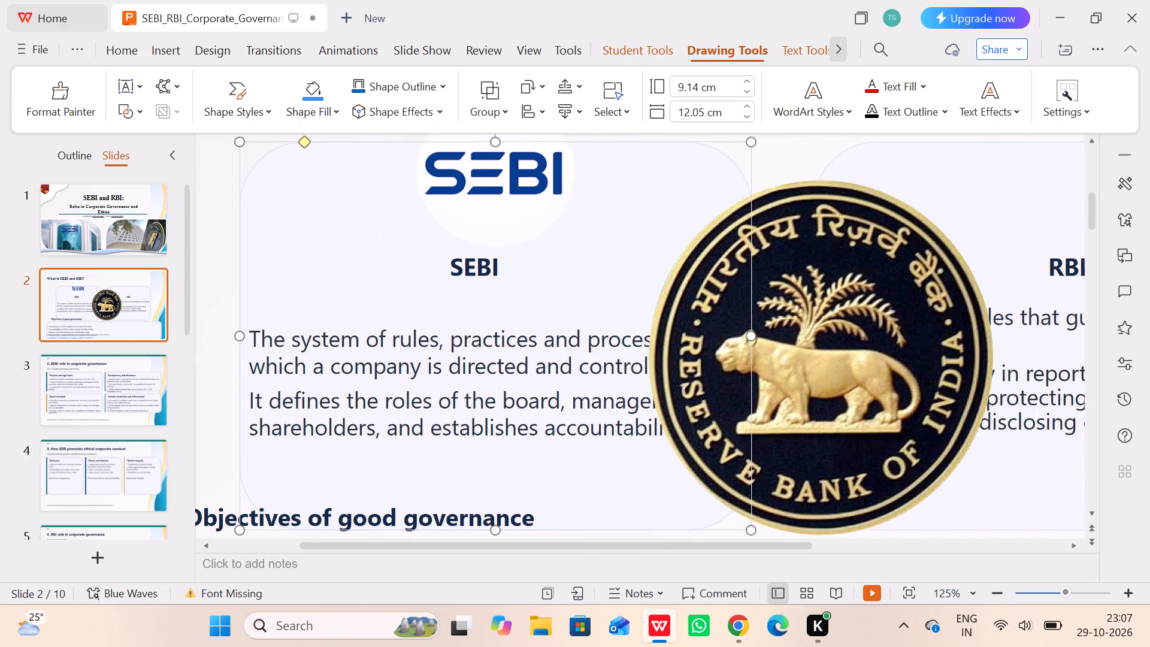
scroll(618, 319, left, 2)
click(963, 295)
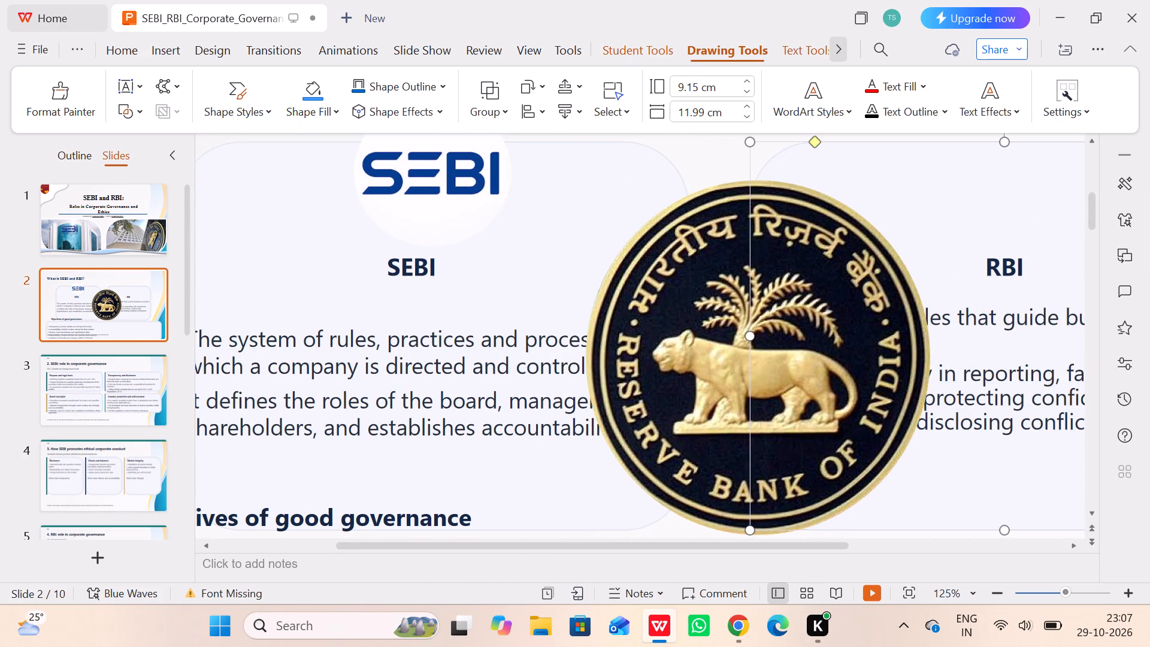
click(843, 294)
drag(759, 185, 750, 287)
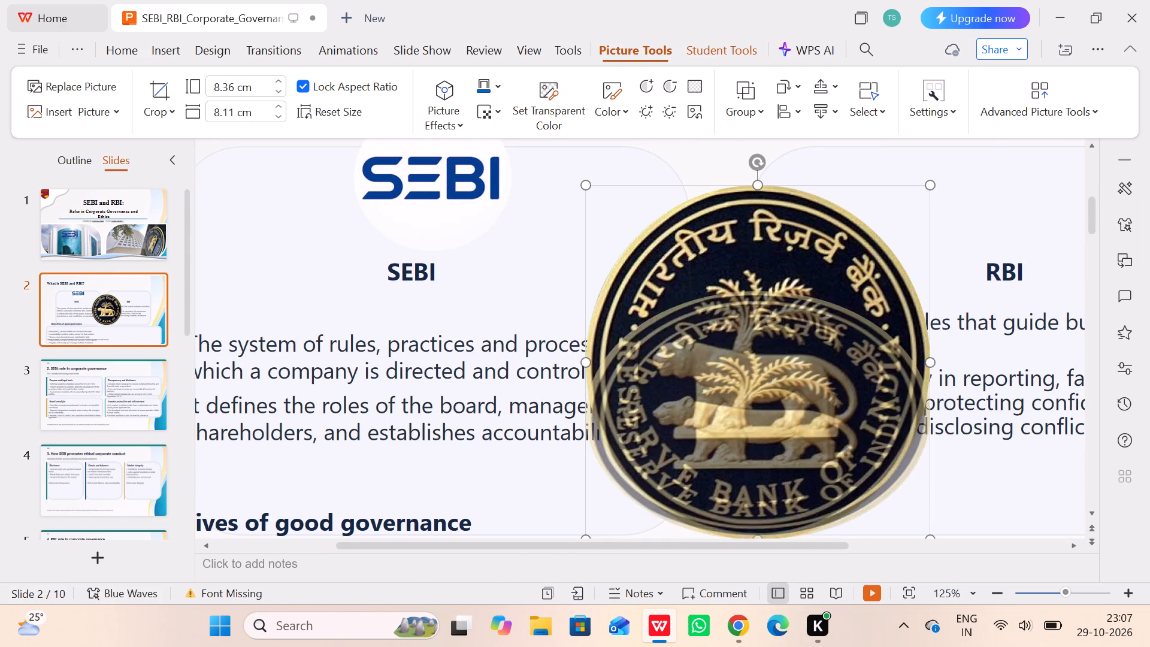
drag(750, 287, 746, 312)
drag(931, 429, 777, 428)
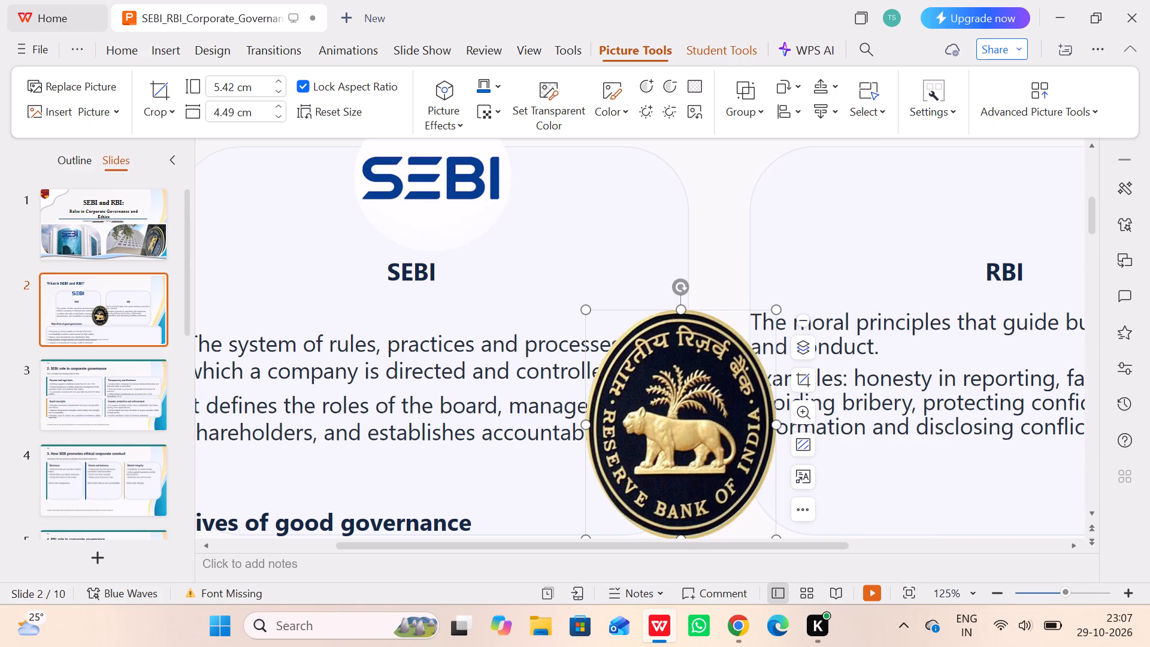
drag(683, 313, 671, 384)
Place the RBI logo over the SEBI logo on slide 2 to compare their sizes.
drag(679, 430, 422, 190)
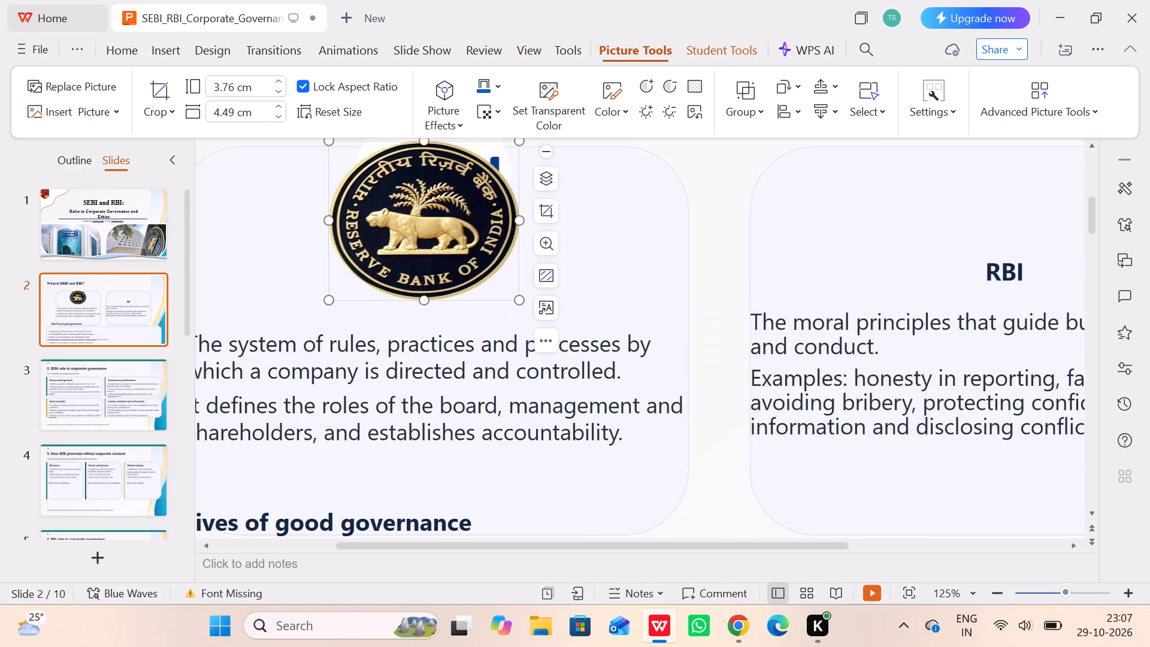
scroll(609, 263, up, 1)
drag(428, 258, 471, 257)
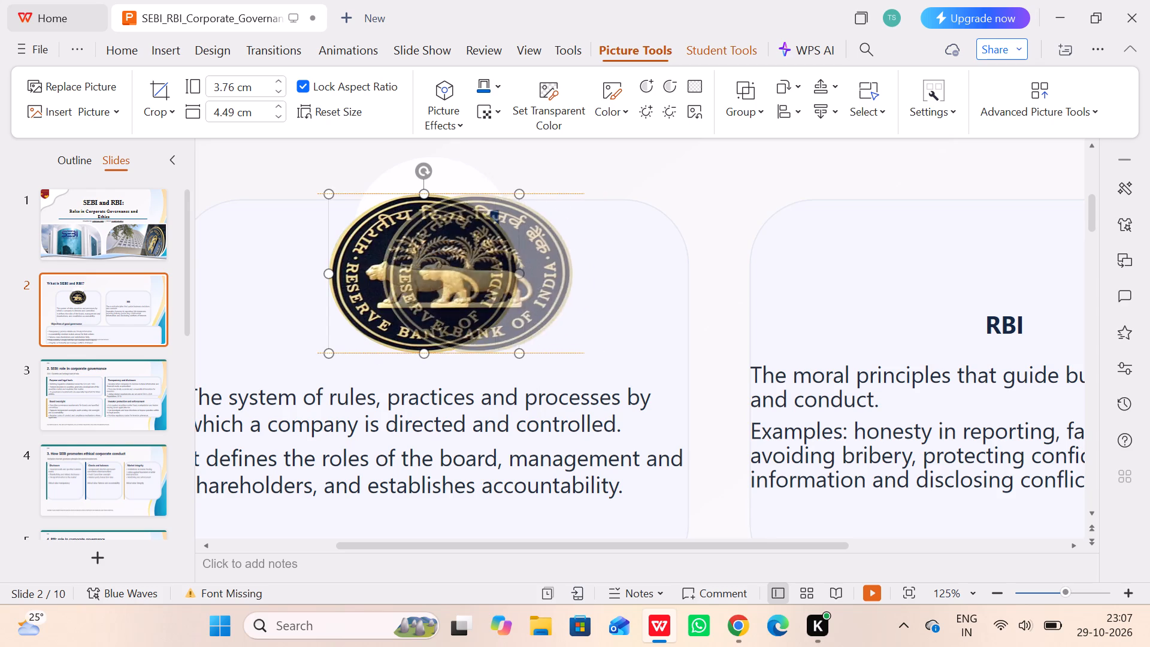
drag(471, 257, 441, 223)
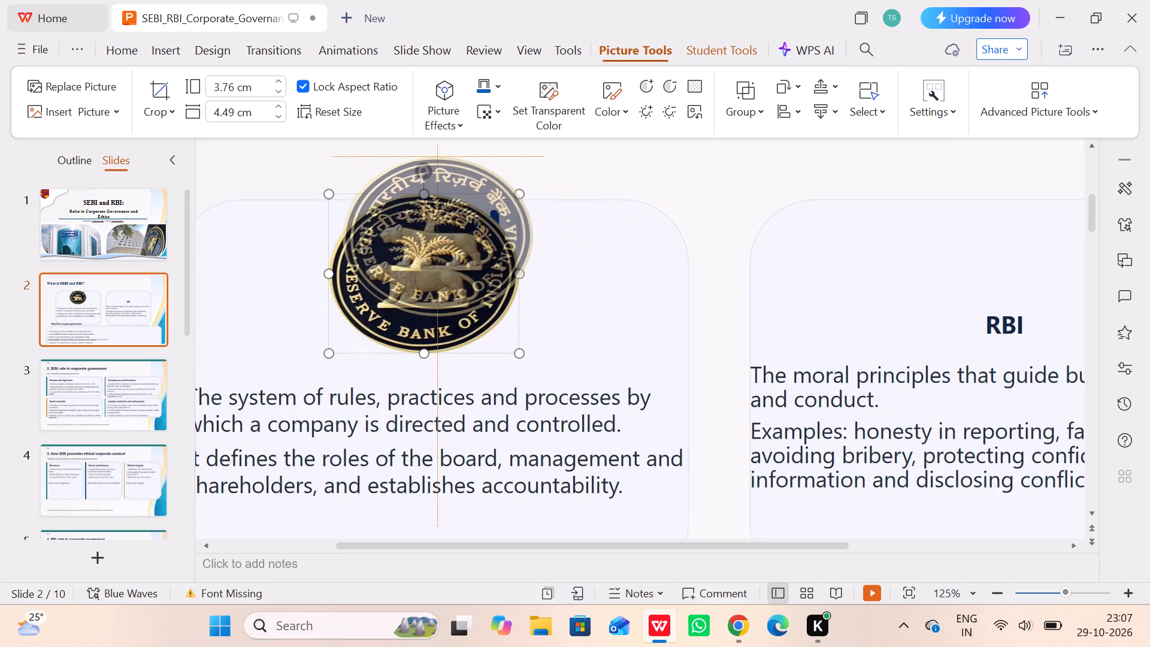
drag(441, 223, 435, 223)
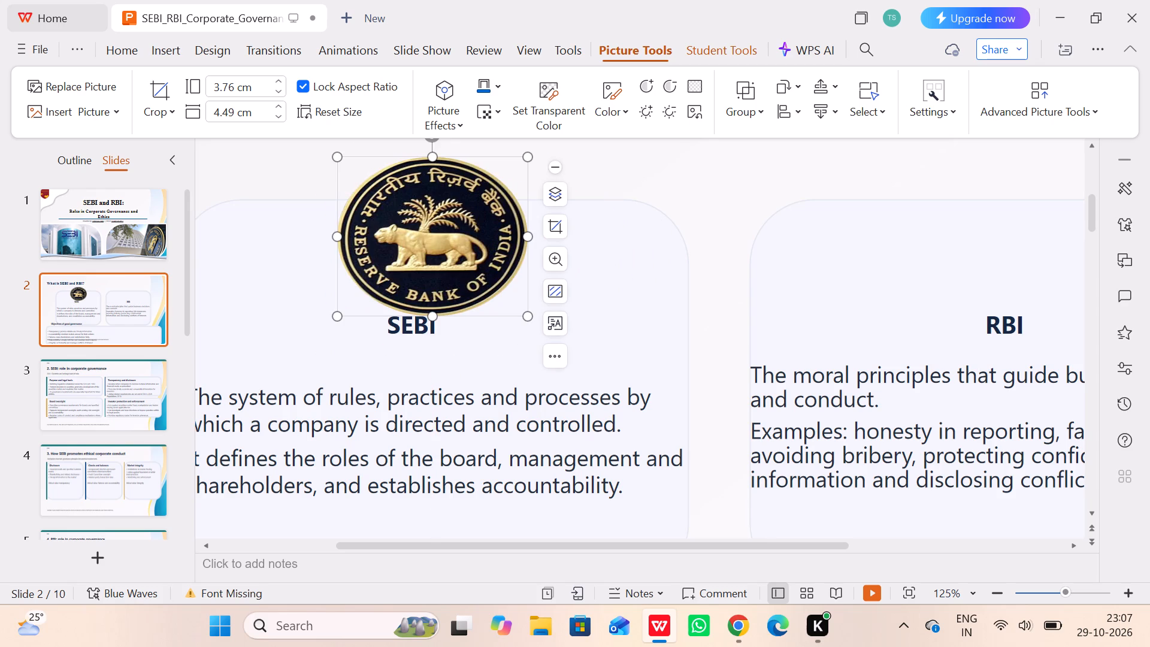
drag(437, 267, 624, 322)
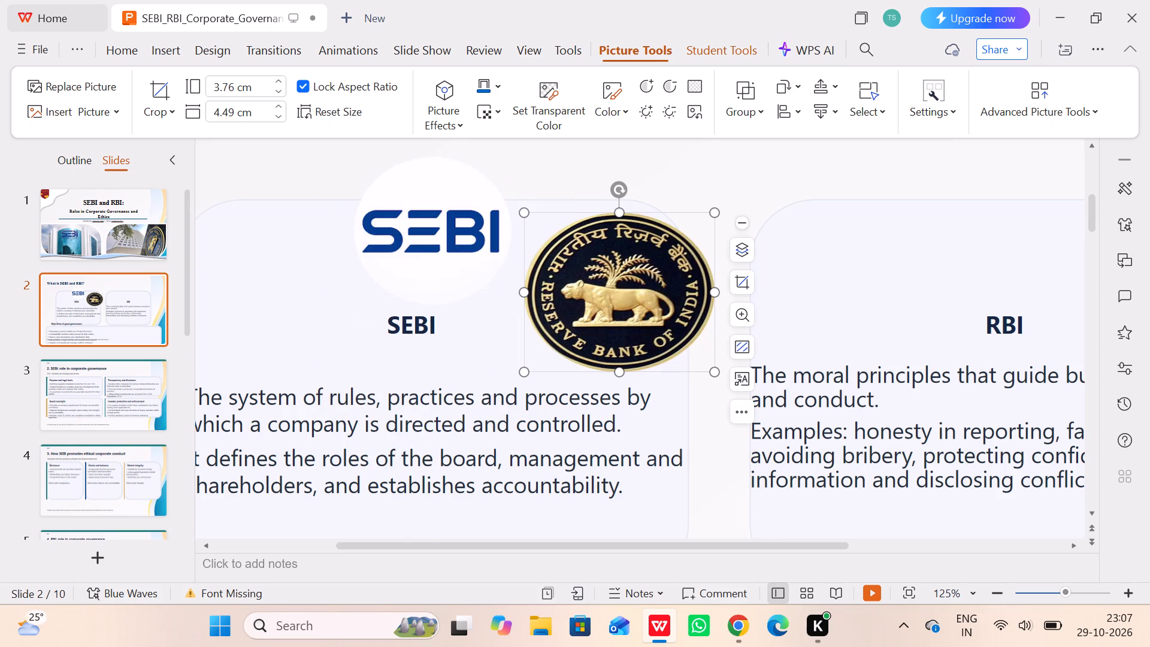
drag(613, 319, 425, 255)
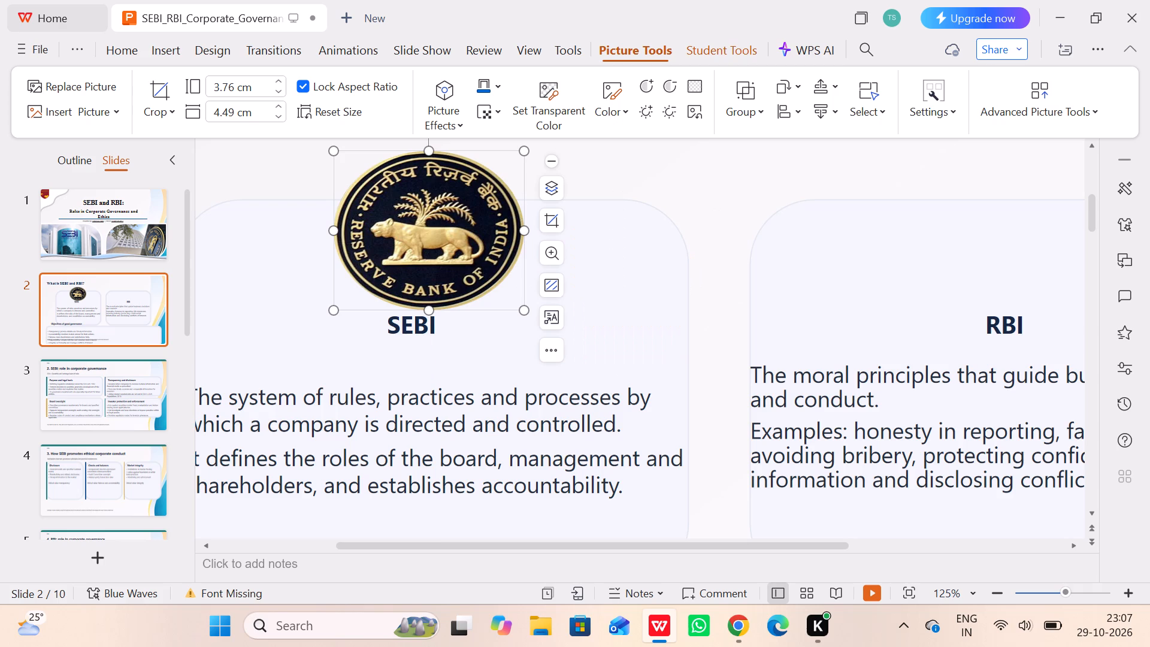
Resize the RBI logo to about 3.46 cm high and 3.70 cm wide to match the SEBI logo's circle.
drag(523, 232, 512, 237)
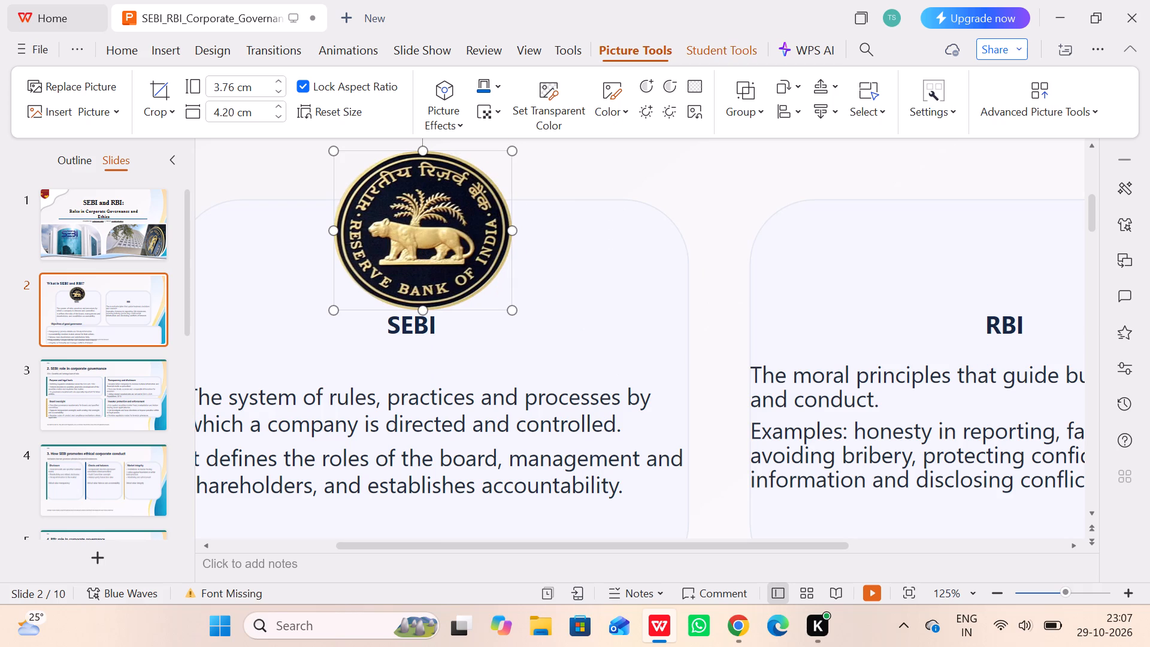
drag(332, 231, 340, 232)
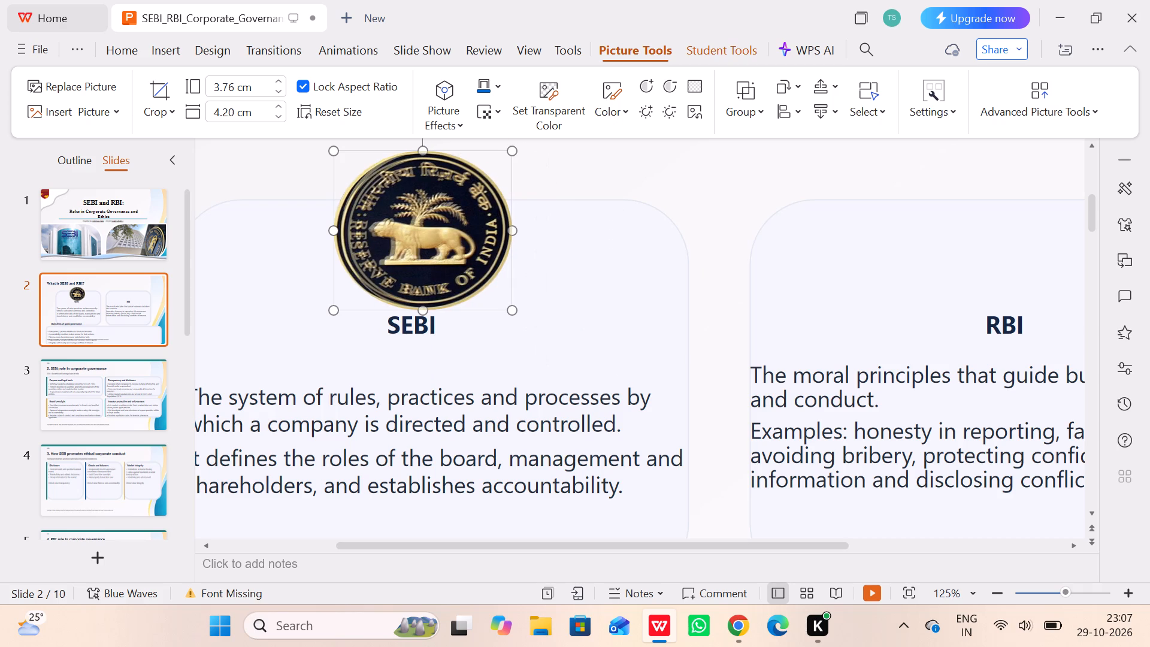
drag(340, 232, 341, 240)
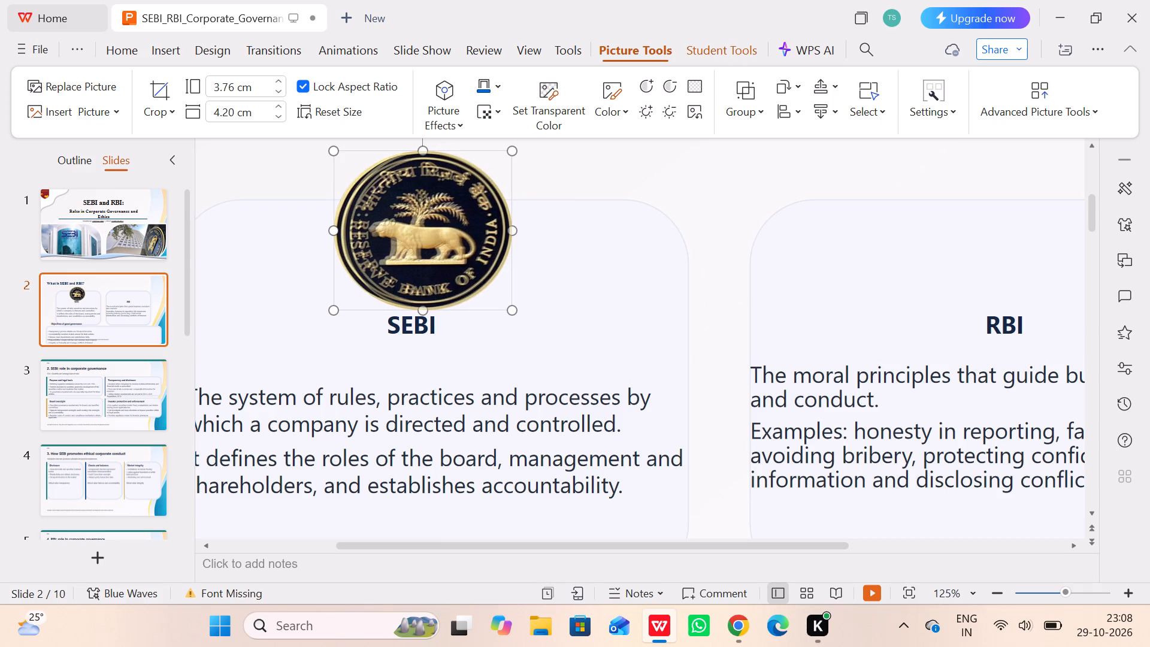
drag(341, 240, 341, 240)
drag(426, 152, 426, 162)
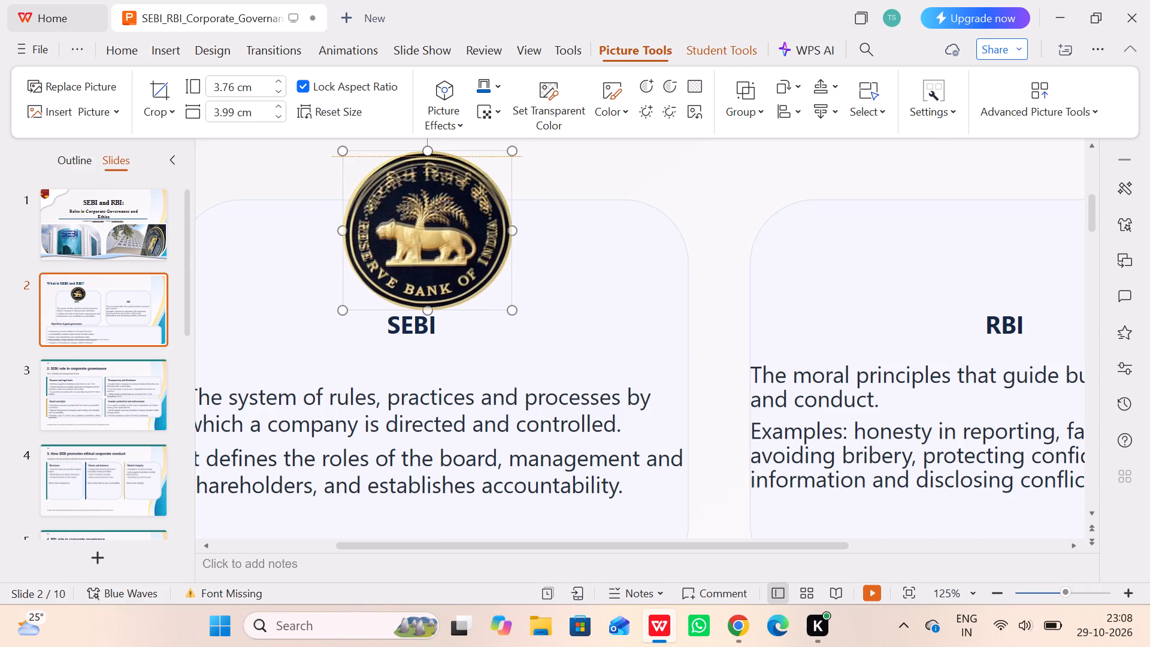
drag(426, 162, 428, 159)
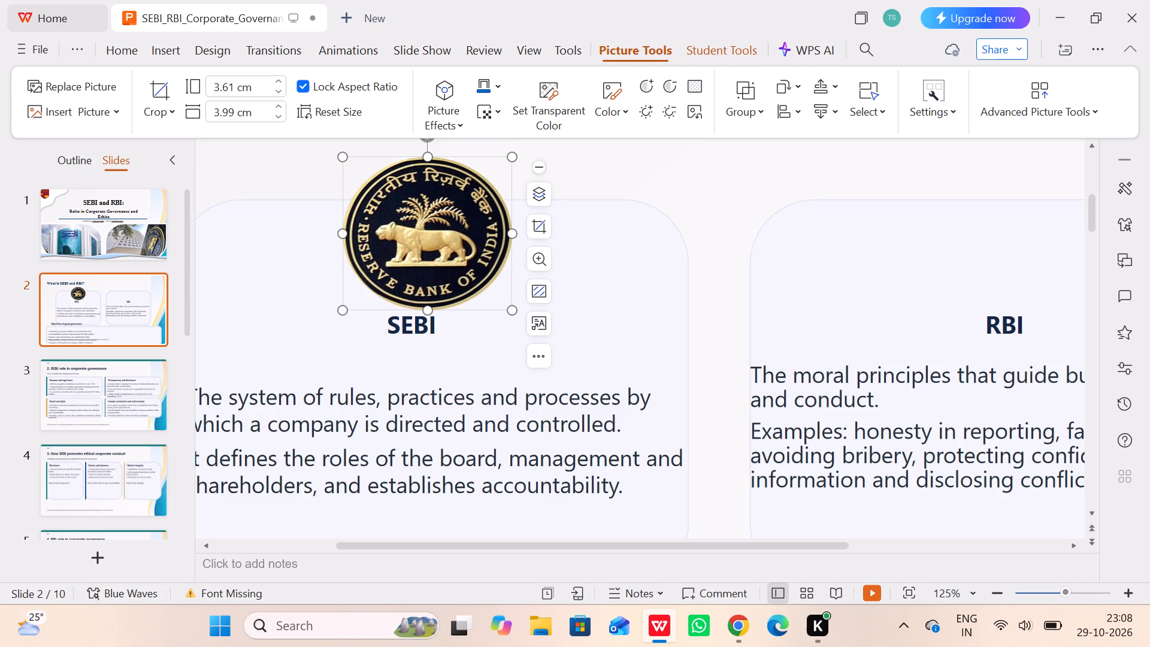
click(427, 312)
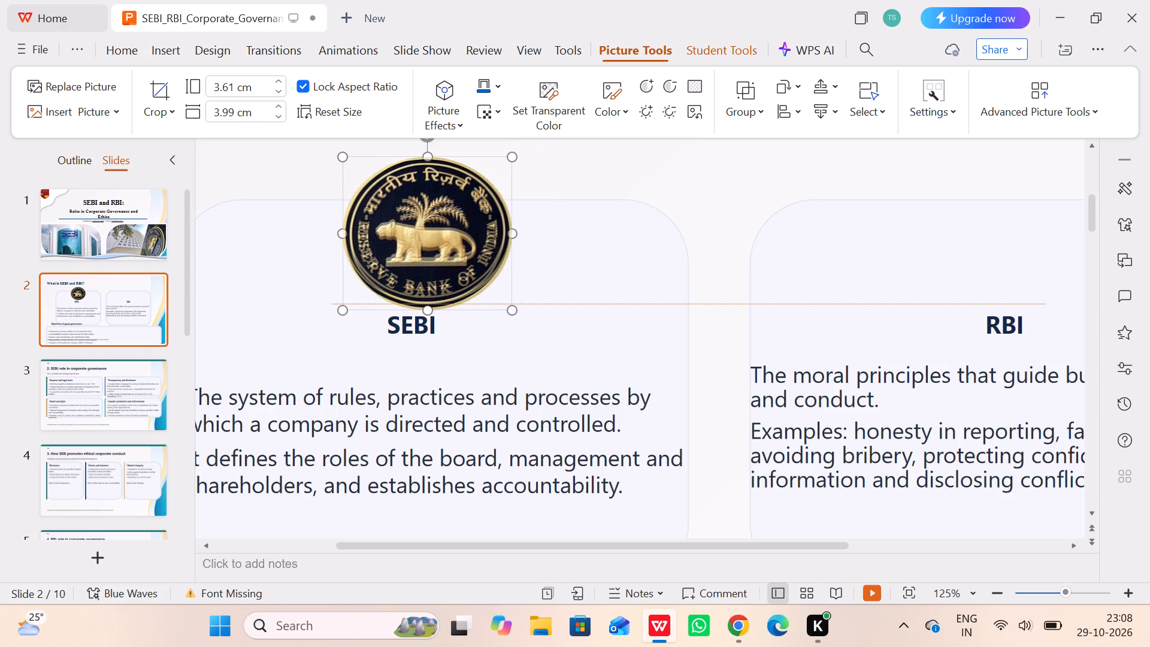
drag(341, 231, 344, 231)
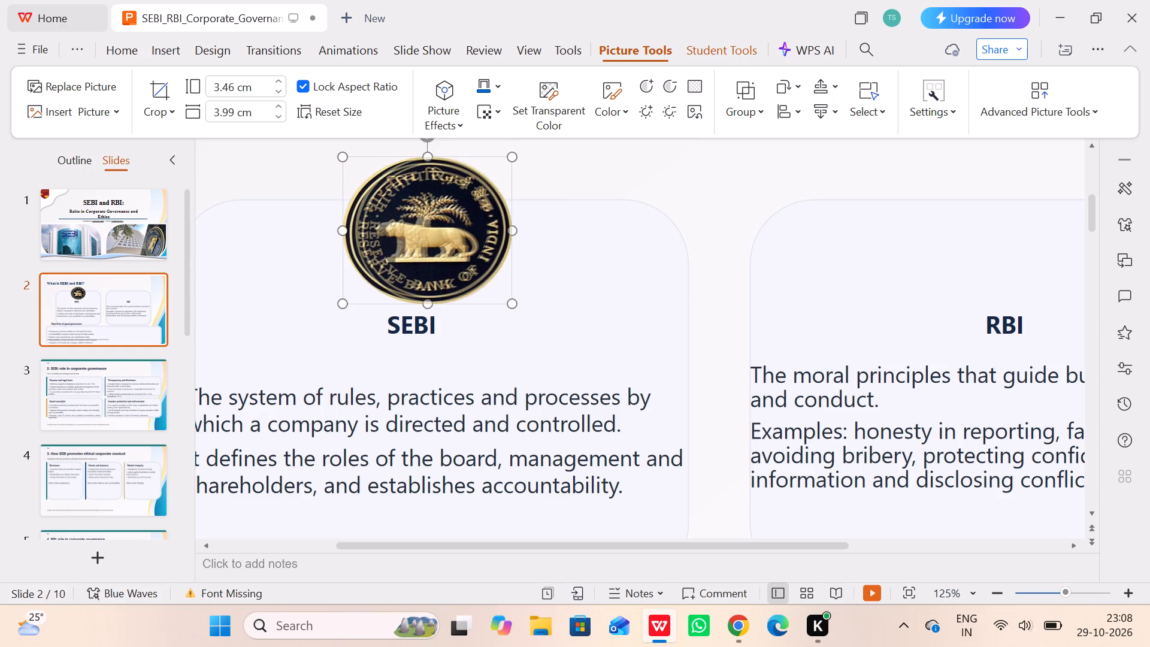
drag(344, 231, 347, 259)
drag(347, 259, 347, 259)
Widen the RBI logo to about 3.78 cm, comparing it beside and over the SEBI logo.
click(404, 237)
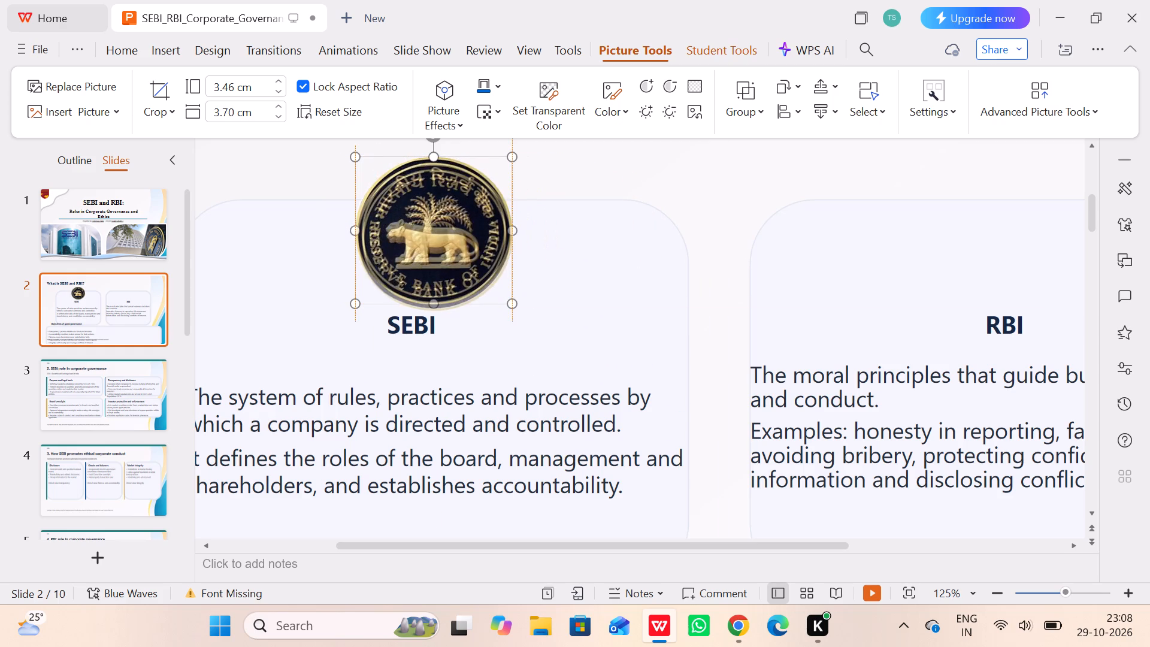
drag(403, 235, 556, 254)
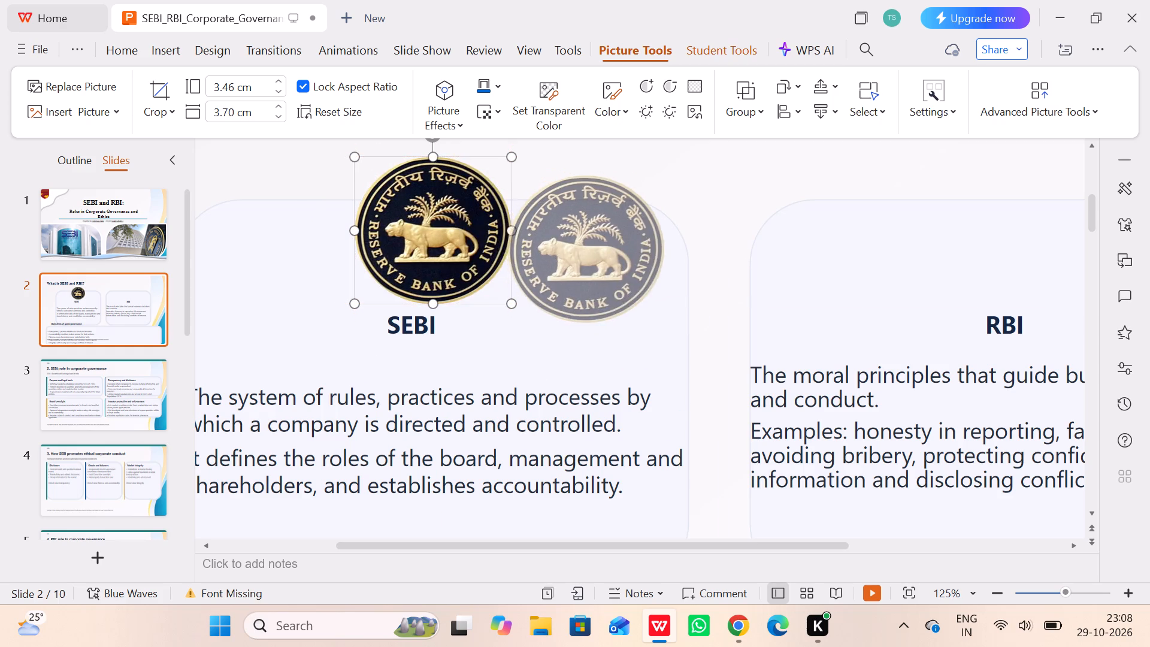
drag(556, 254, 558, 253)
drag(580, 255, 574, 237)
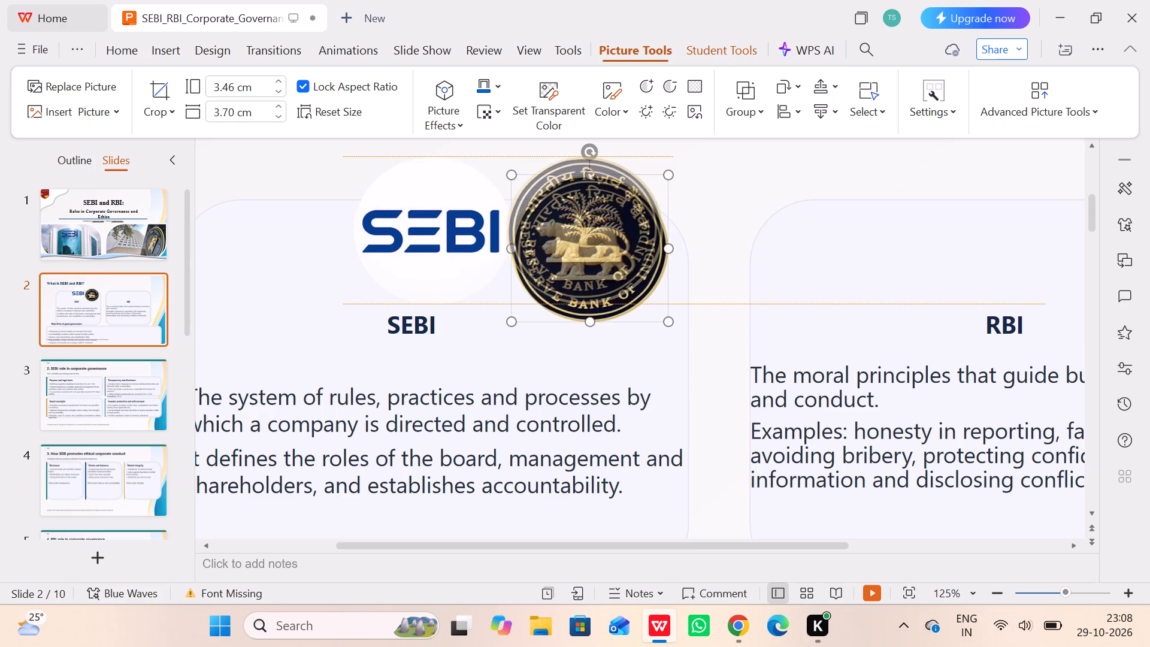
drag(574, 237, 595, 237)
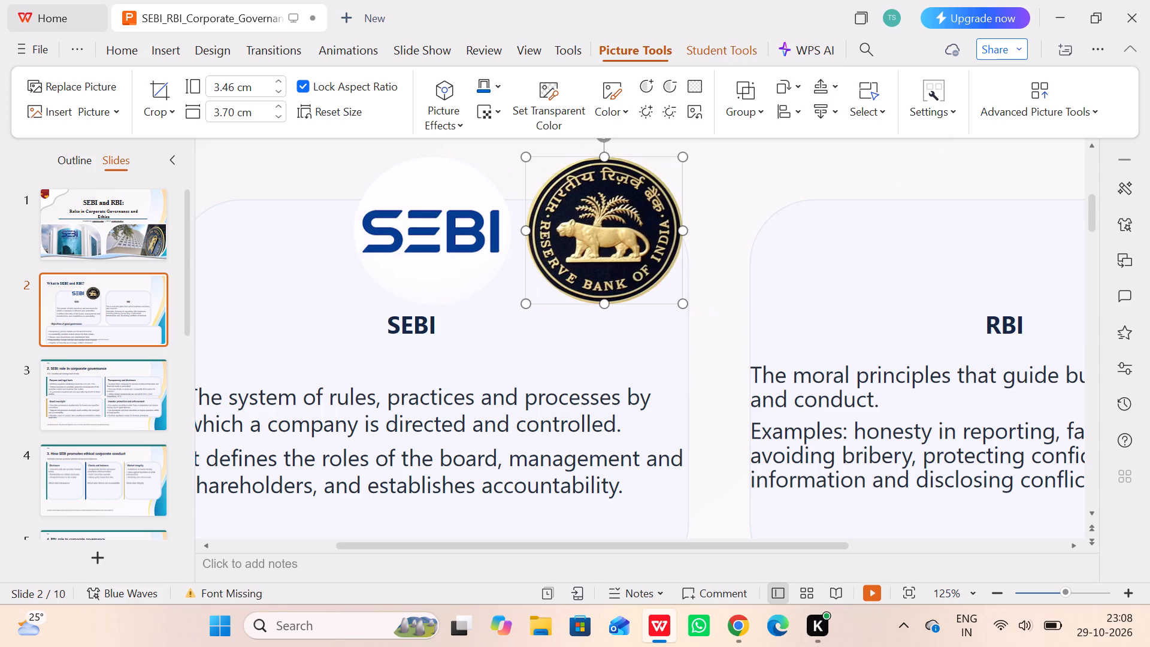
drag(685, 228, 686, 228)
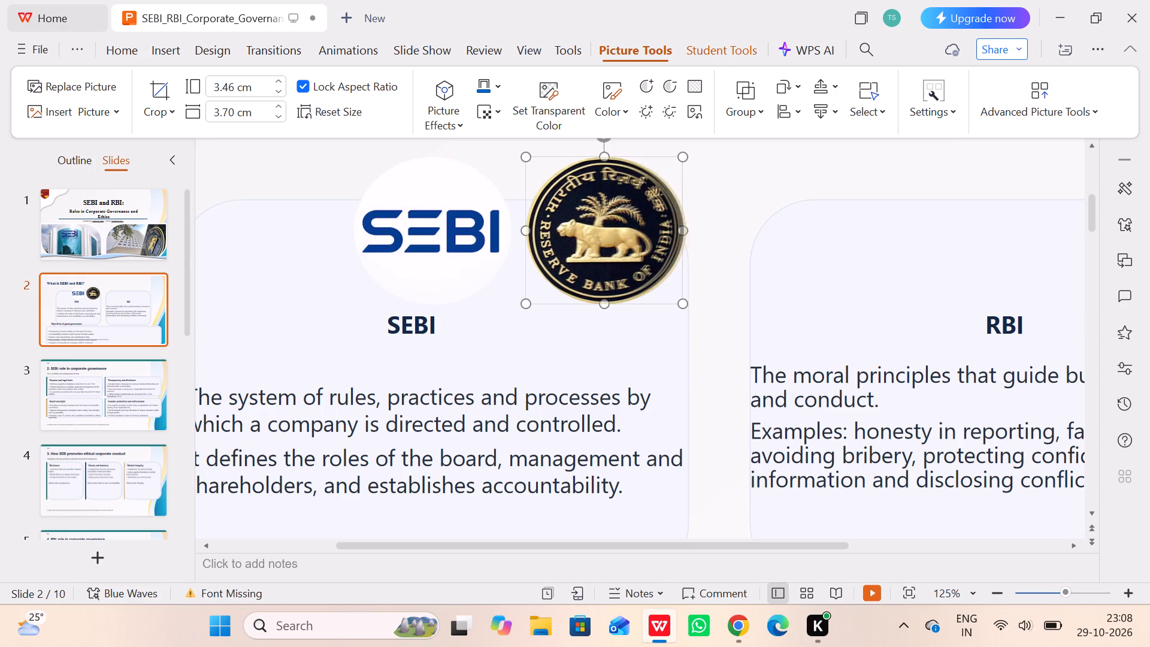
drag(686, 228, 701, 231)
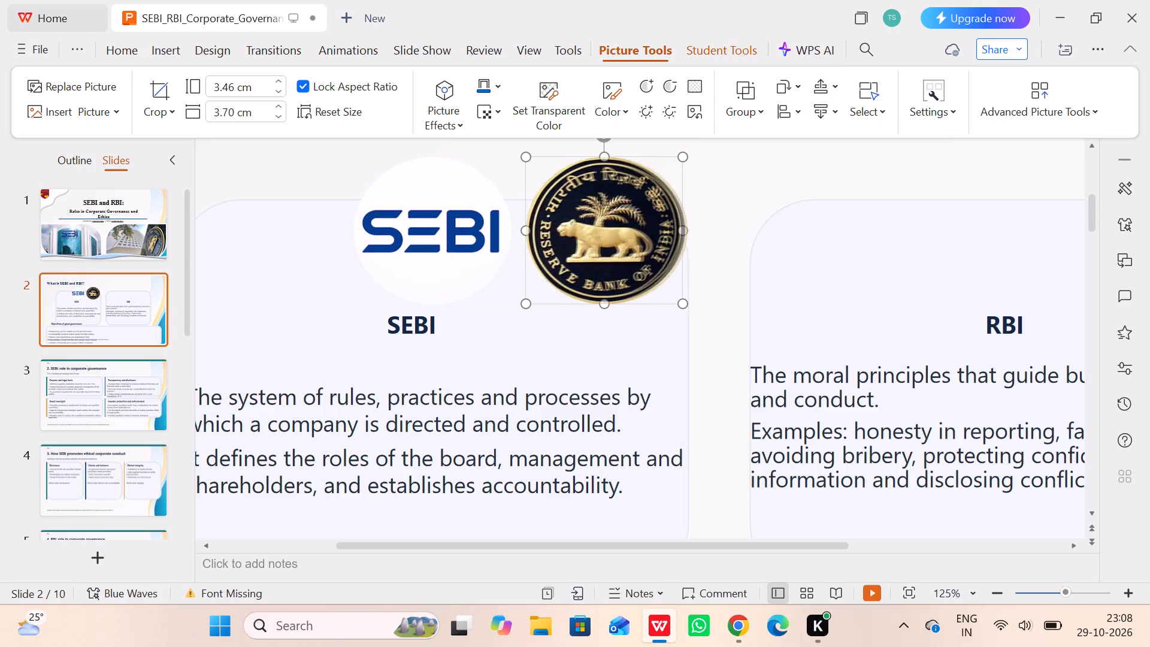
drag(701, 231, 685, 246)
drag(604, 259, 435, 262)
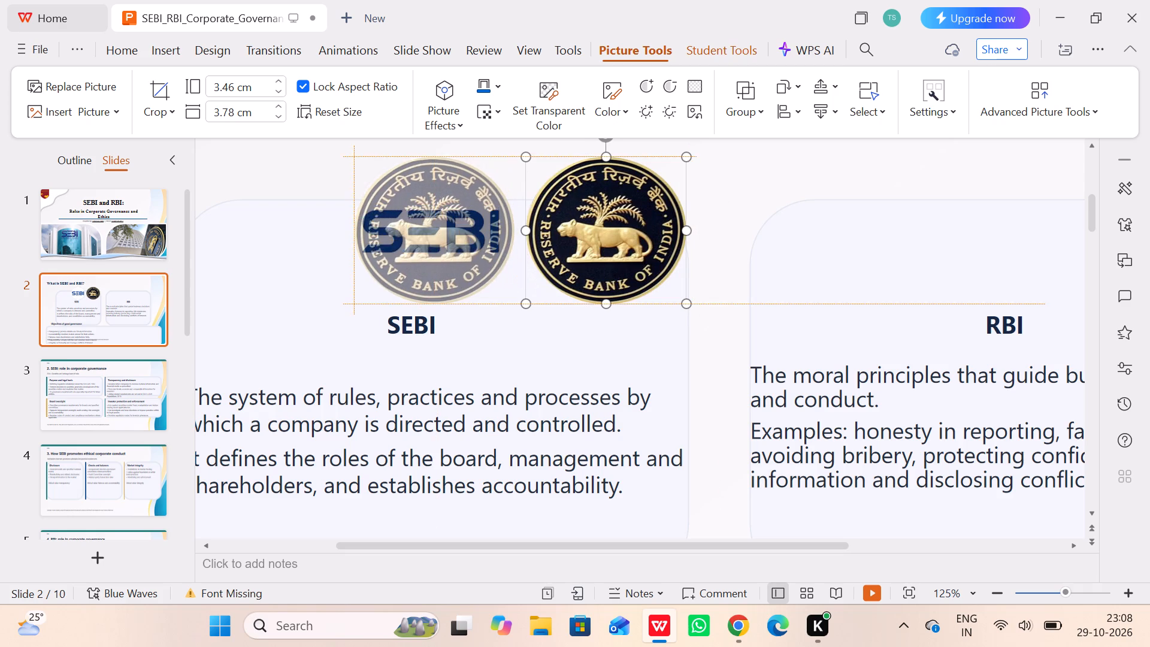
drag(435, 262, 431, 261)
Move the RBI logo to the top of the RBI card, above its heading and level with the SEBI logo.
drag(451, 231, 953, 274)
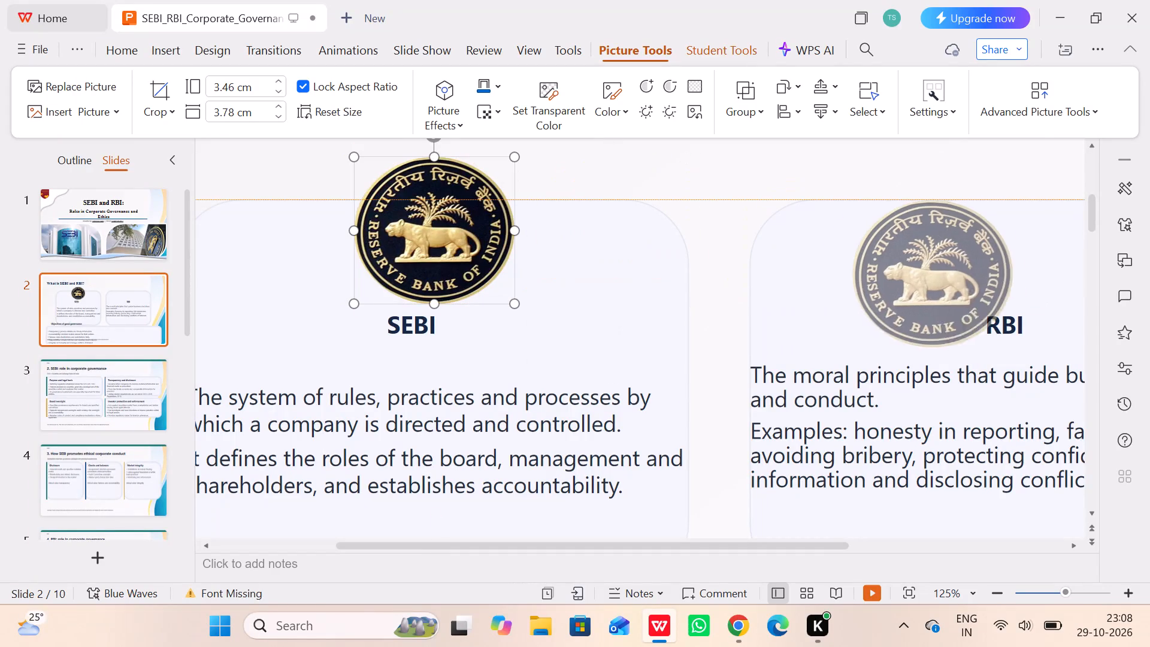
drag(953, 274, 1021, 233)
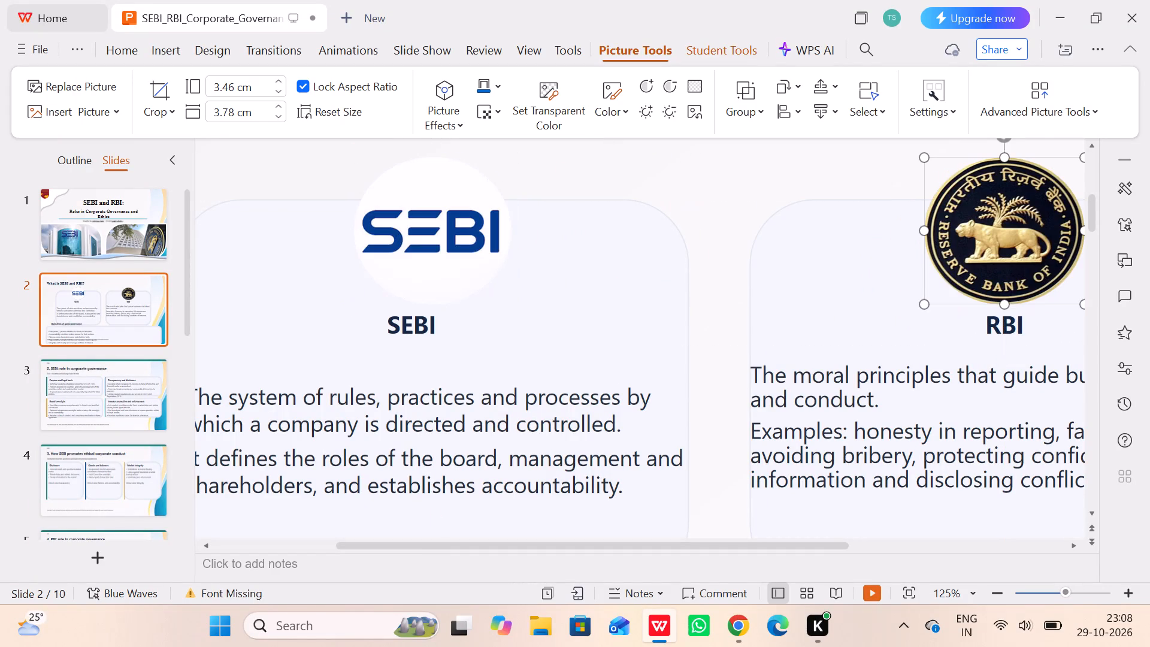
ctrl+scroll(757, 268, down, 2)
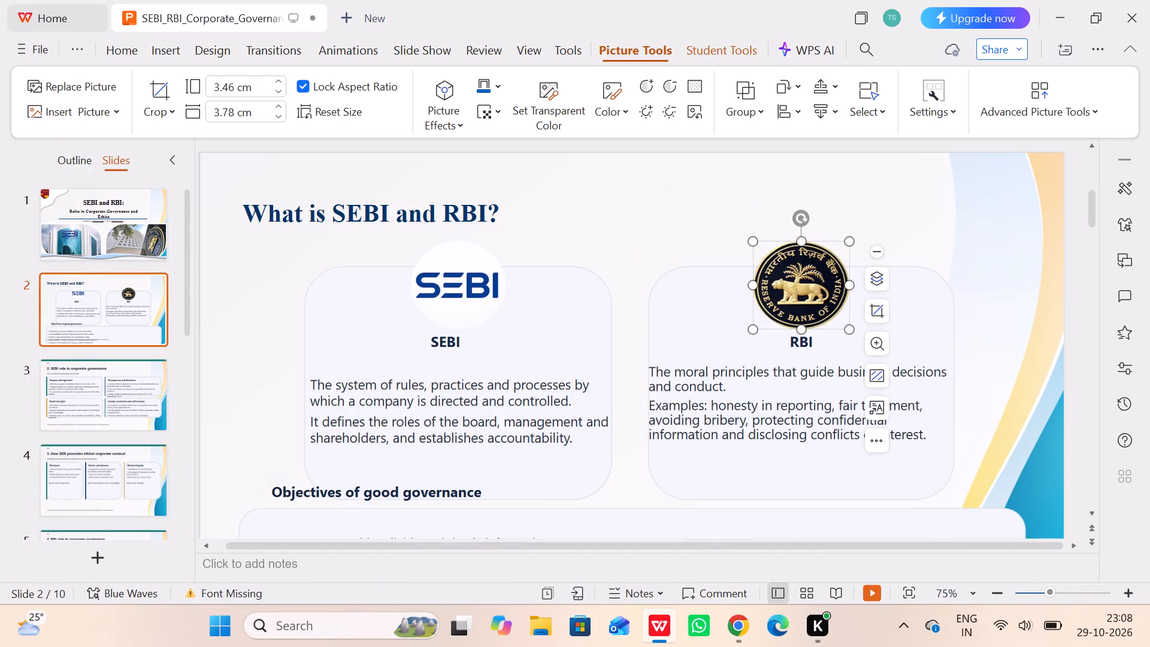
drag(807, 275, 837, 275)
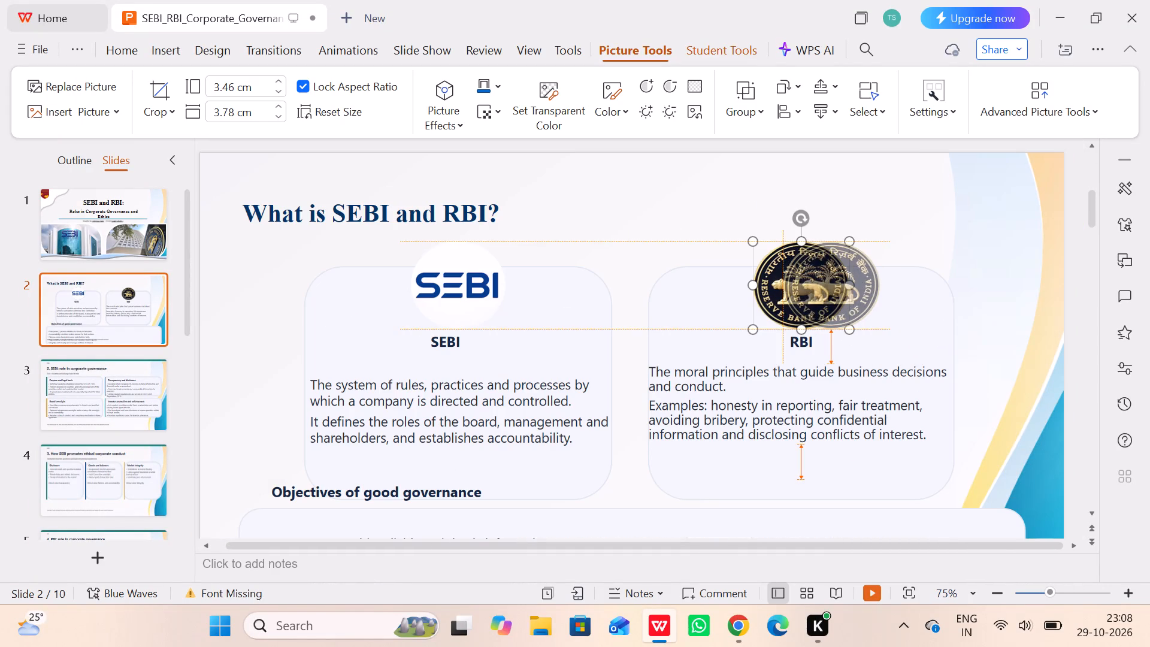
drag(837, 275, 841, 274)
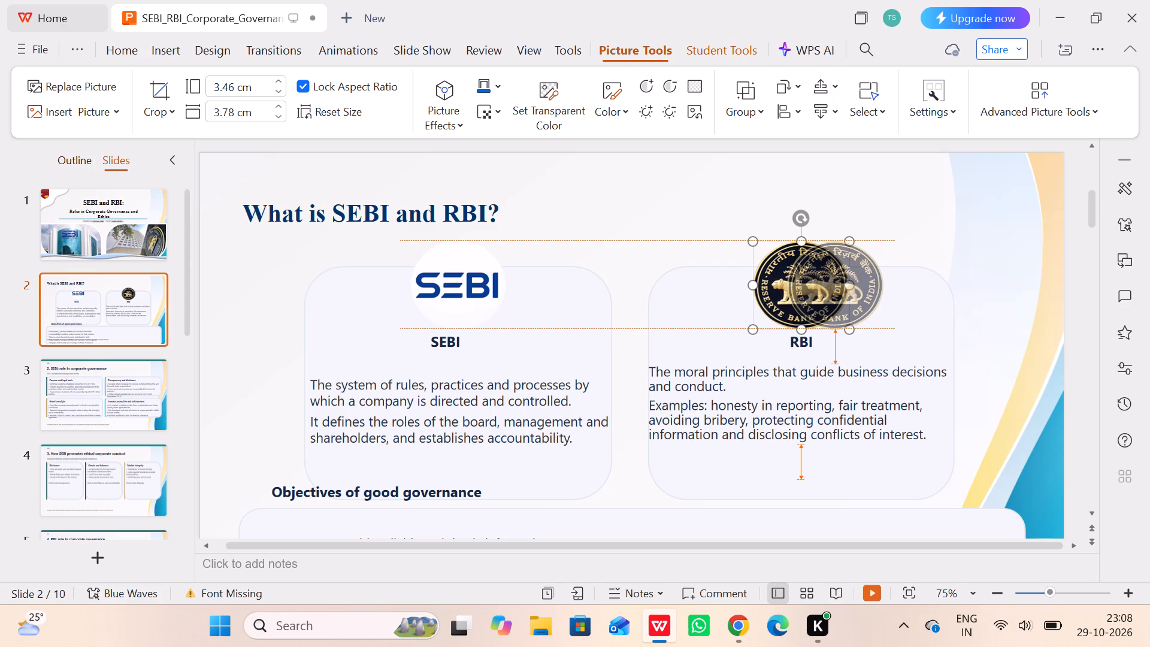
drag(841, 274, 799, 268)
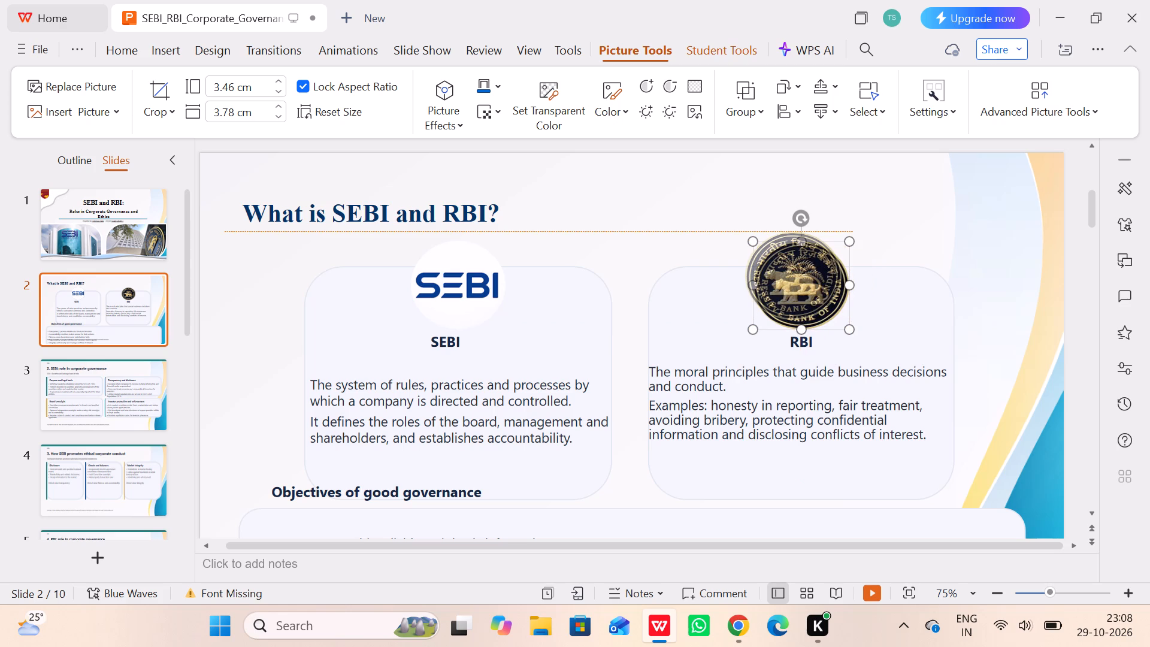
drag(799, 268, 813, 274)
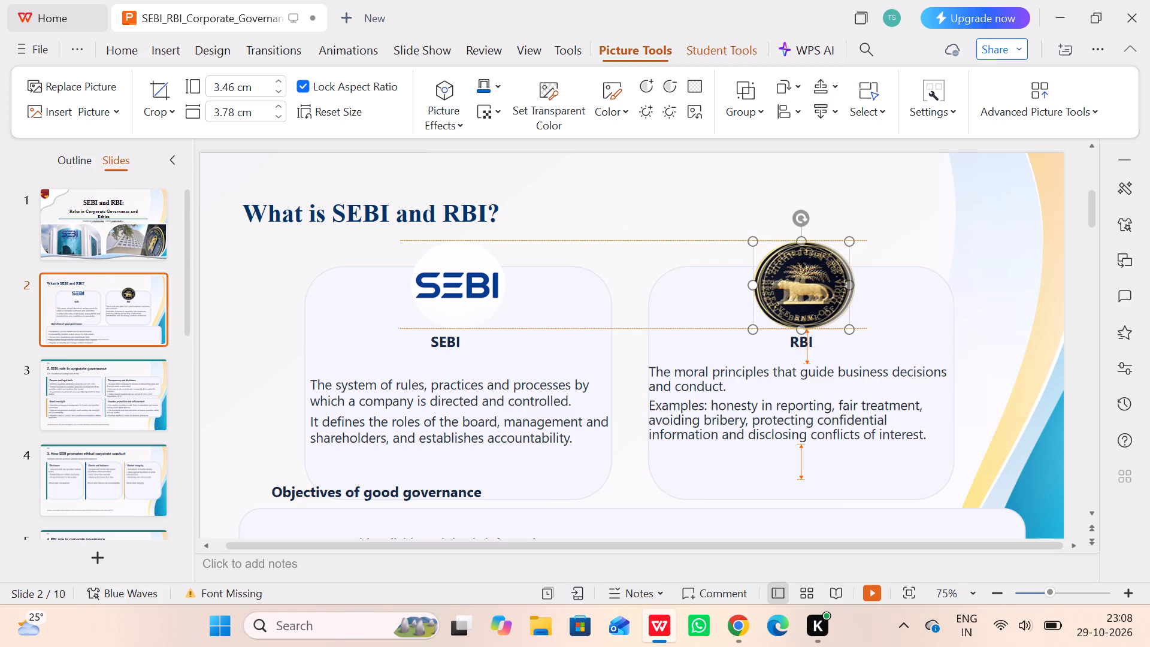
drag(813, 274, 813, 275)
click(934, 315)
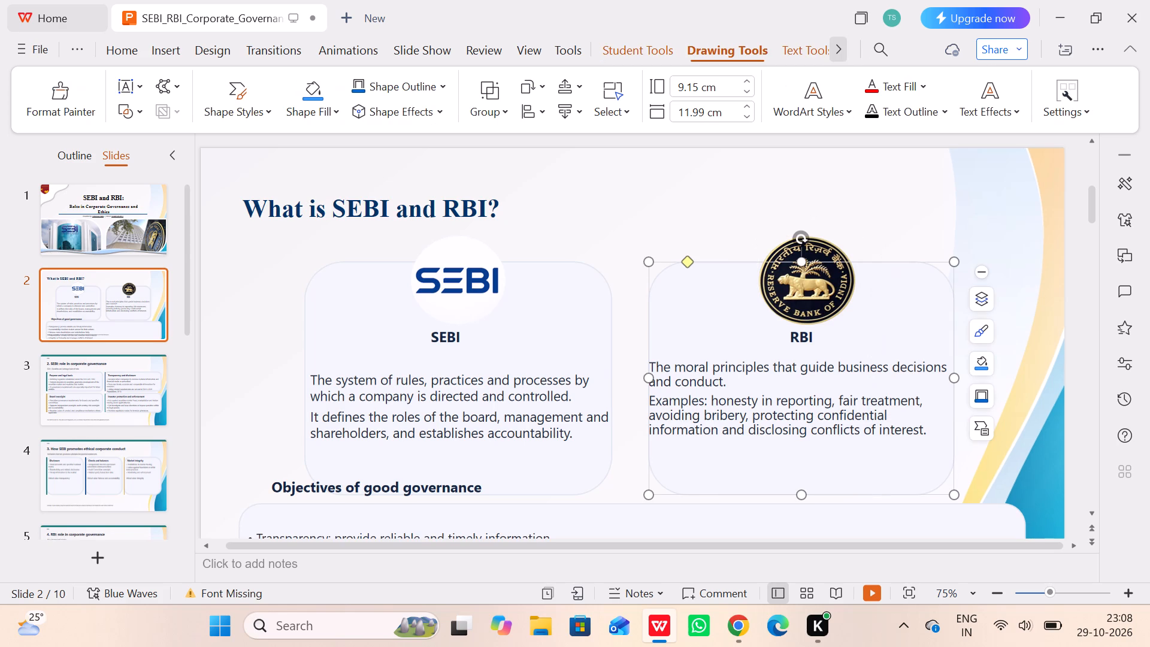
Move the SEBI heading slightly down and across so it sits beneath the SEBI logo with a small gap.
click(452, 343)
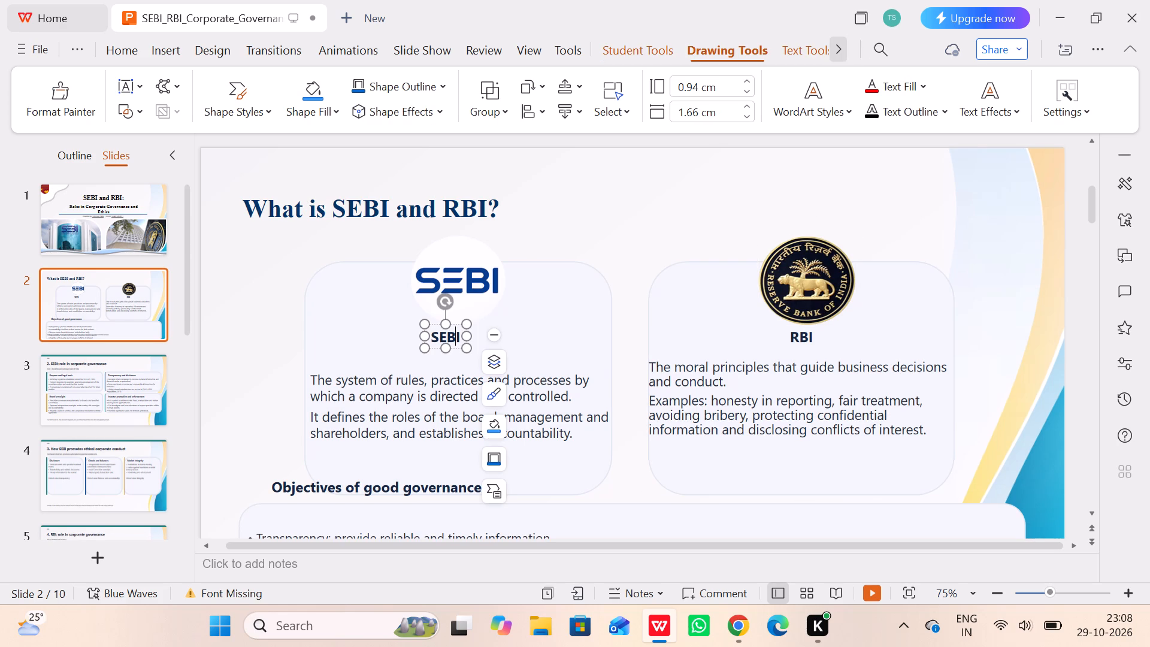
drag(453, 326, 459, 327)
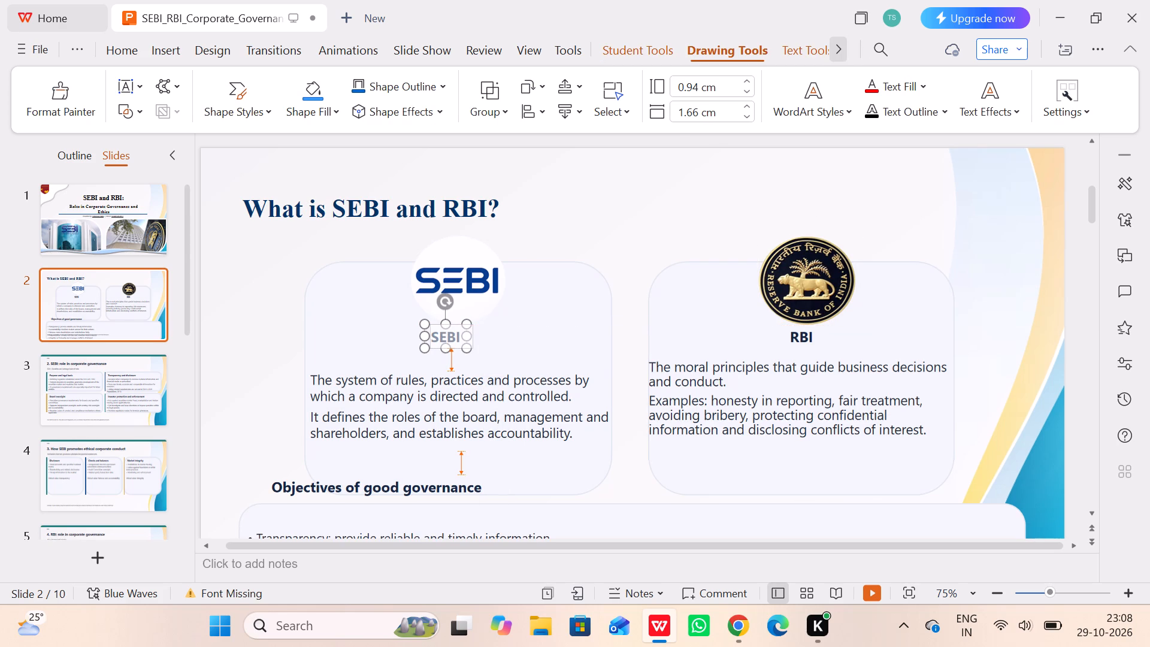
drag(459, 327, 463, 331)
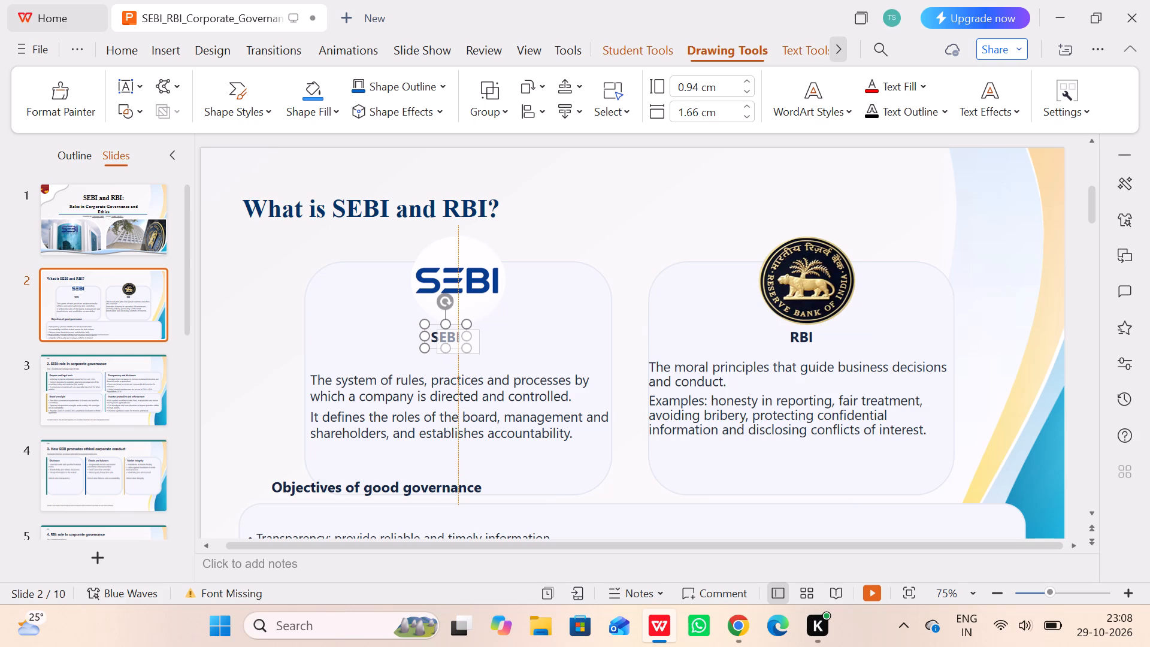
drag(463, 331, 463, 334)
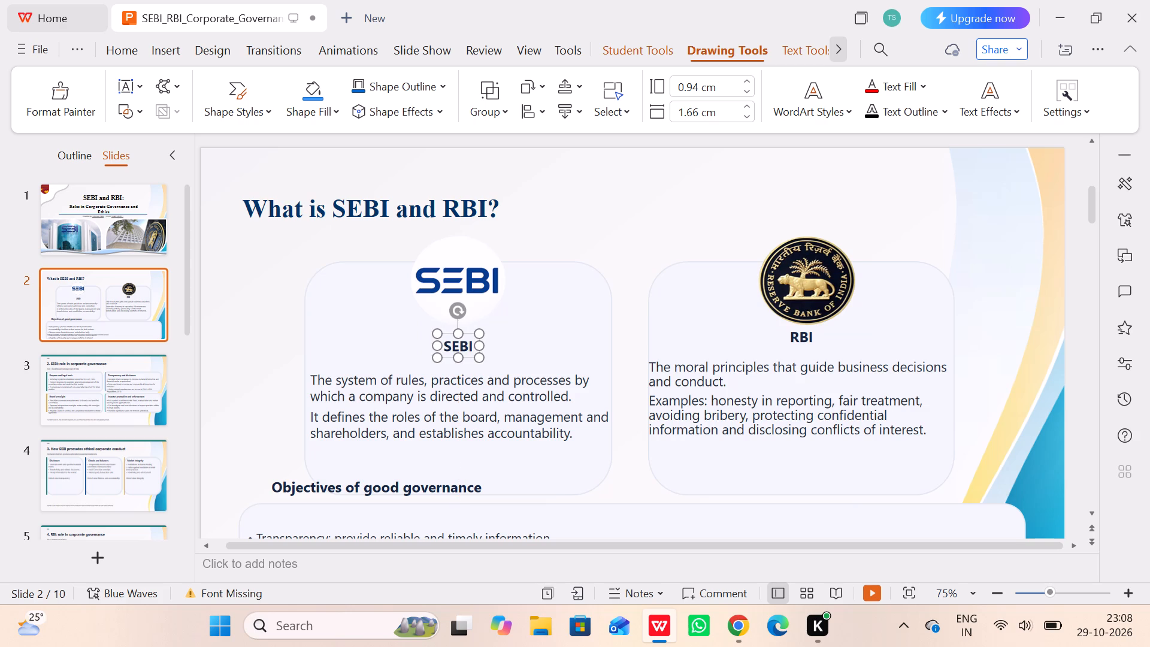
click(467, 332)
click(552, 242)
Move the RBI heading down and slightly across so it sits centred beneath the RBI logo, level with the SEBI heading.
click(804, 345)
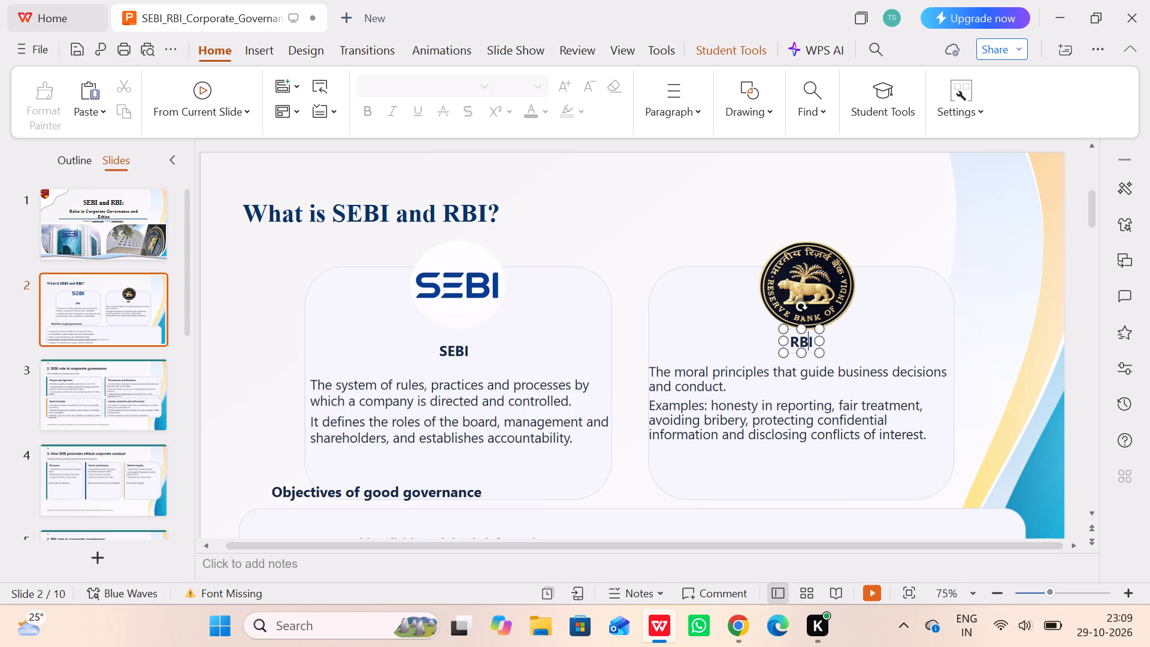
drag(809, 323, 811, 325)
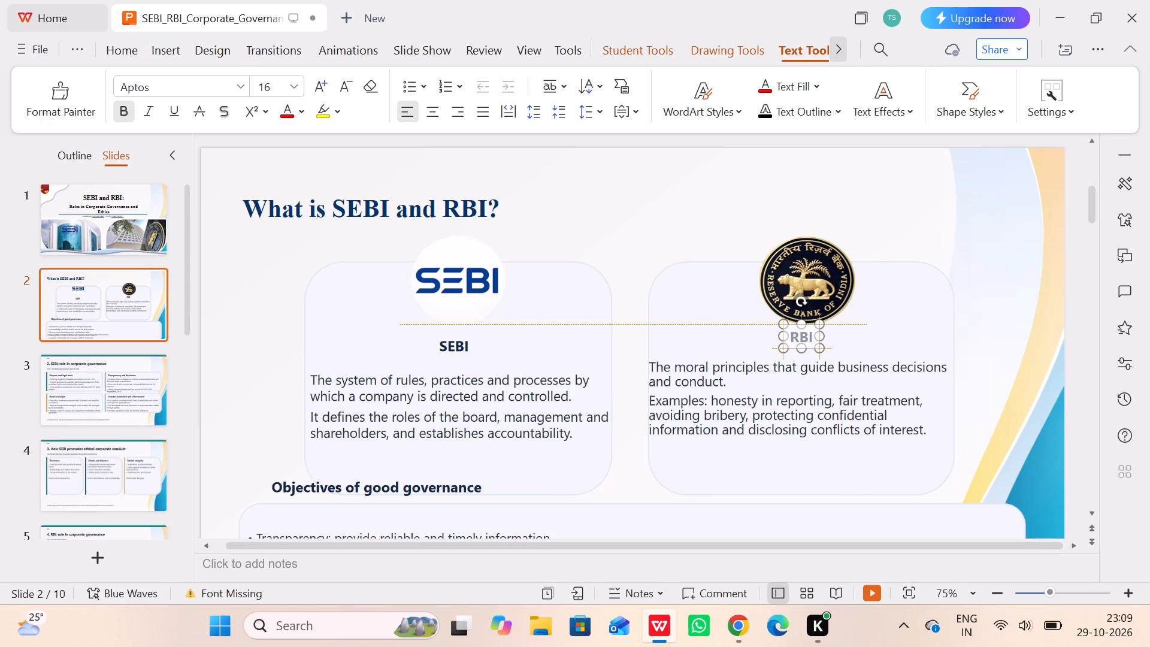
drag(811, 325, 813, 342)
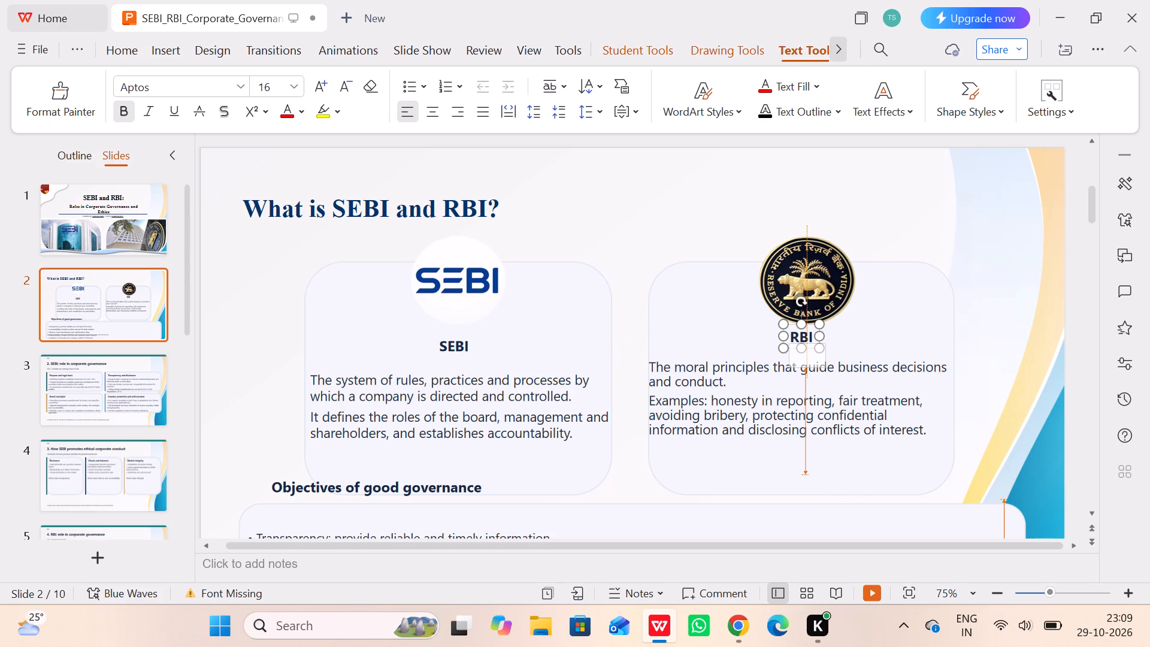
drag(813, 342, 810, 334)
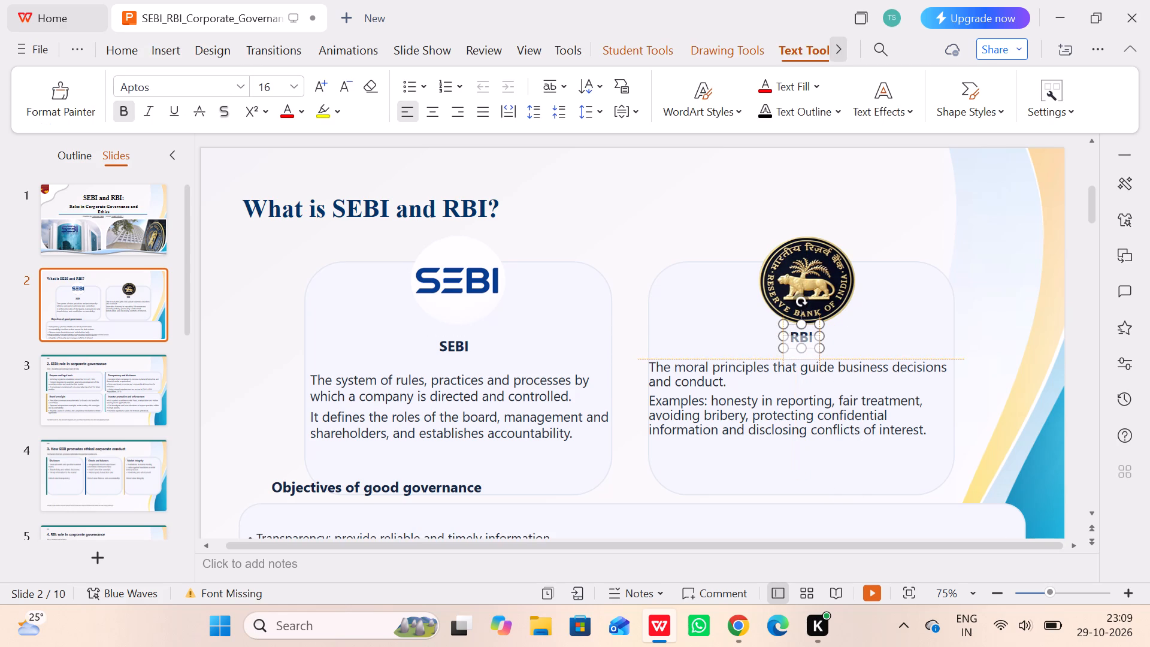
drag(810, 334, 815, 329)
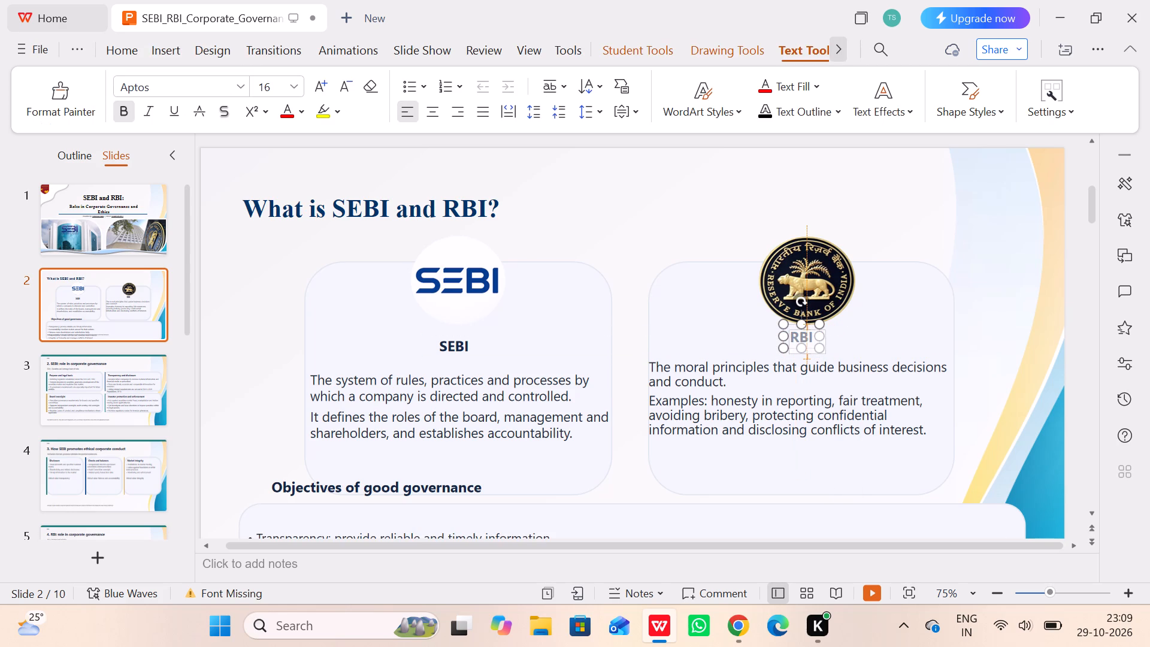
drag(815, 329, 815, 332)
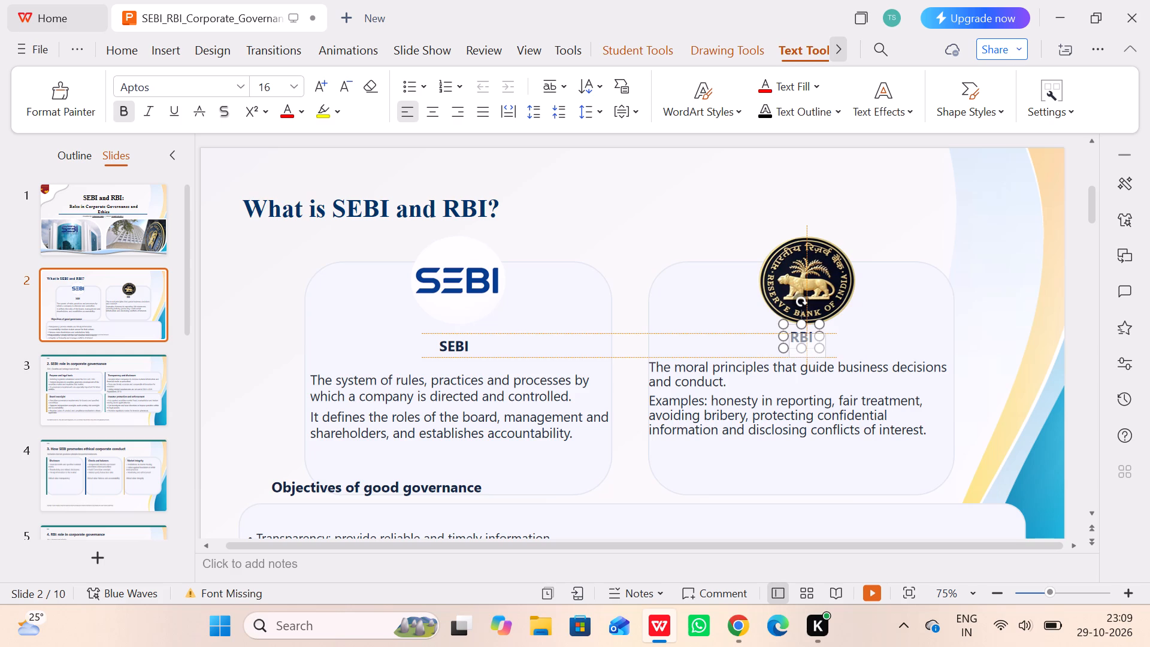
click(873, 196)
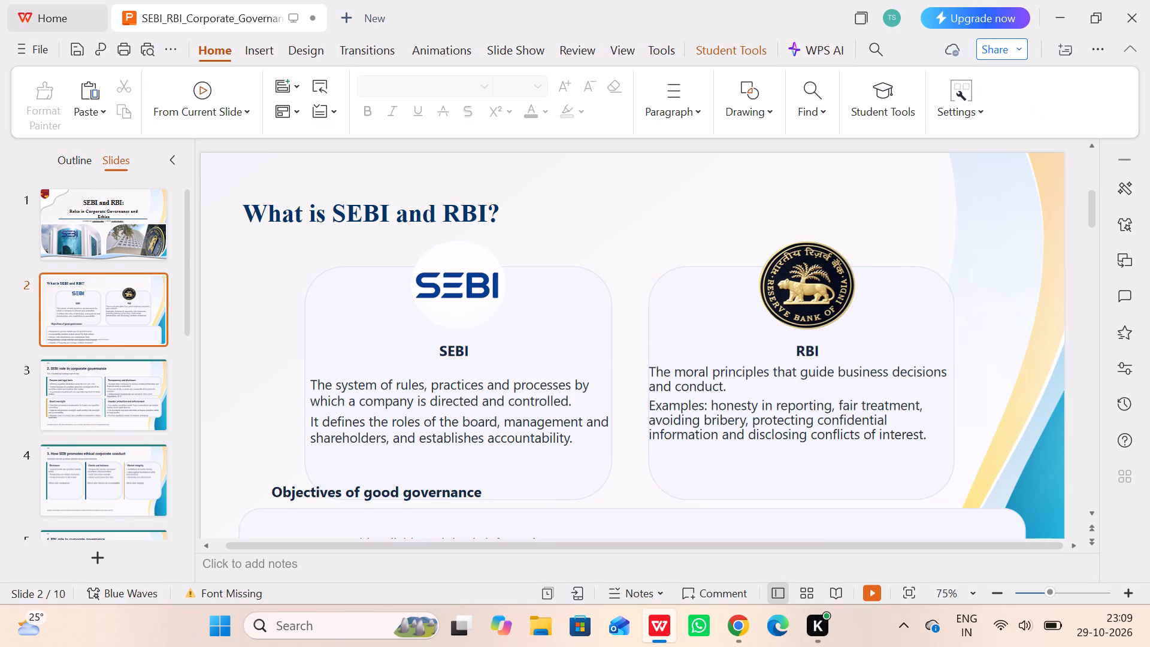
Set the font size of both the SEBI and RBI card headings to 18.
click(490, 401)
click(426, 356)
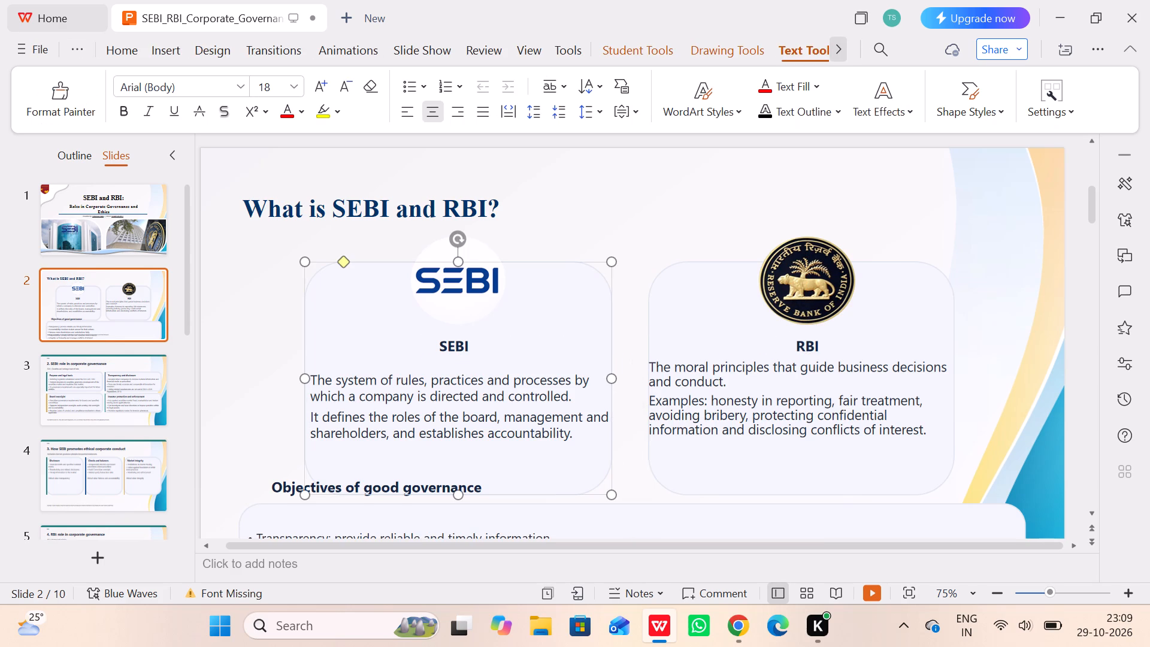
click(446, 340)
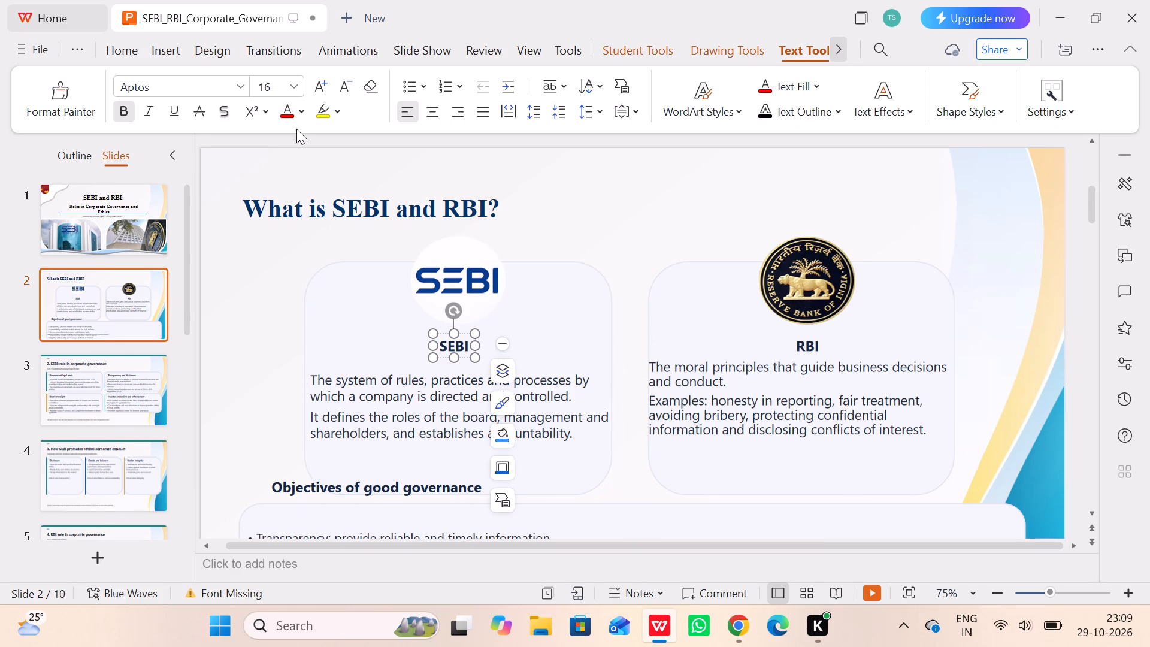
click(298, 81)
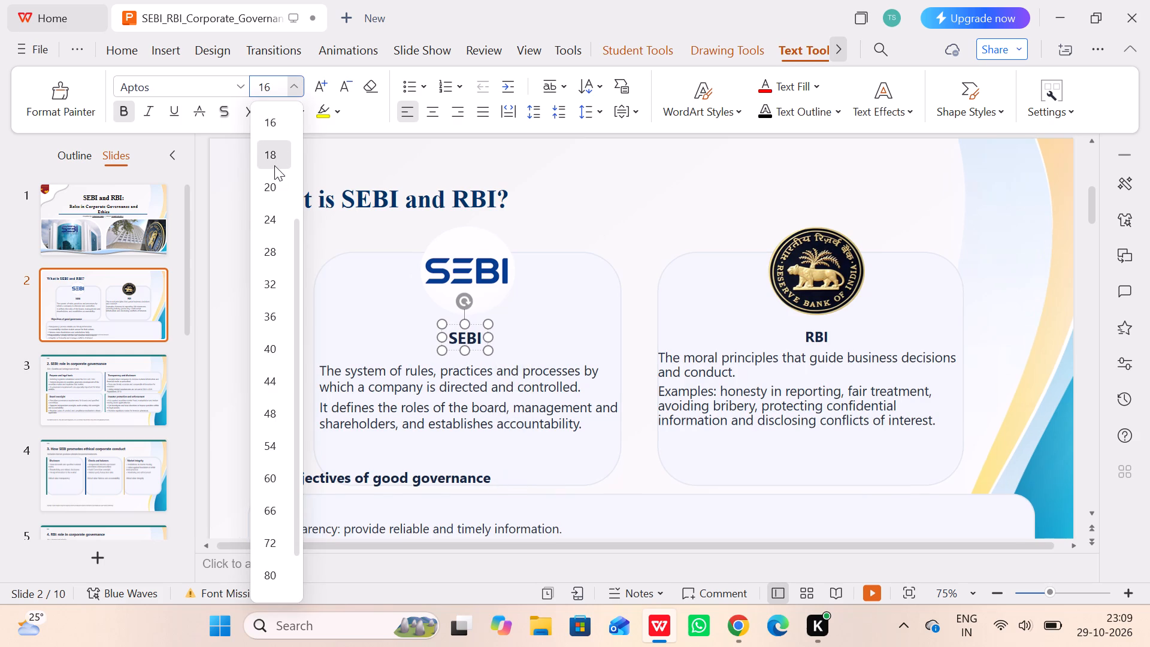
click(274, 165)
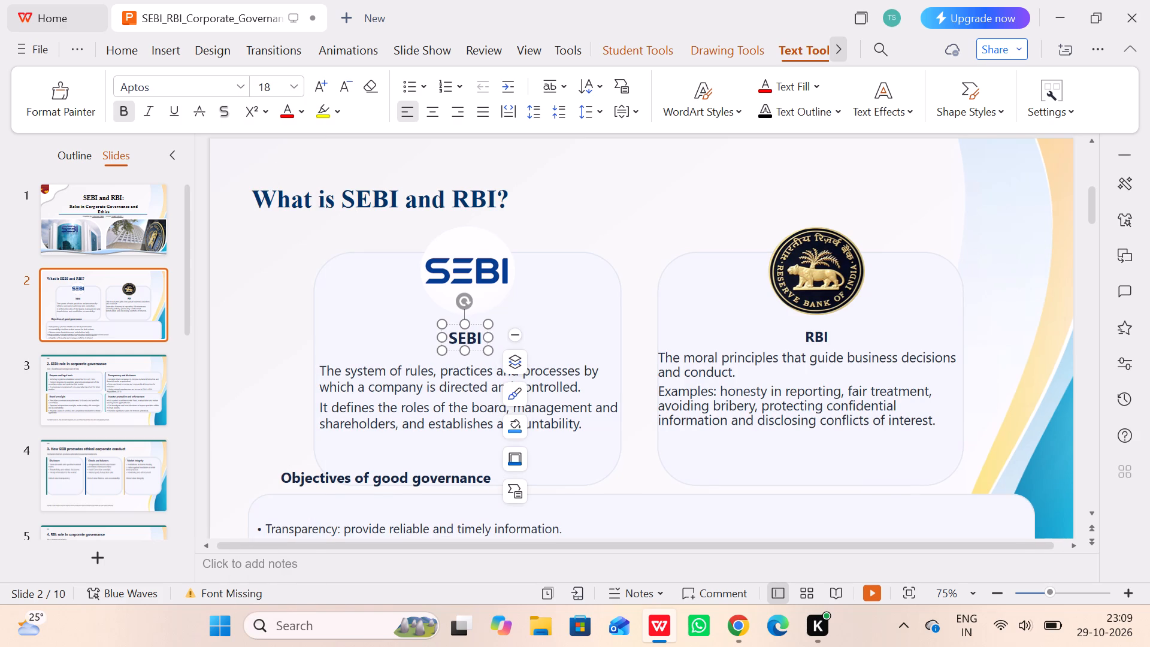
click(814, 338)
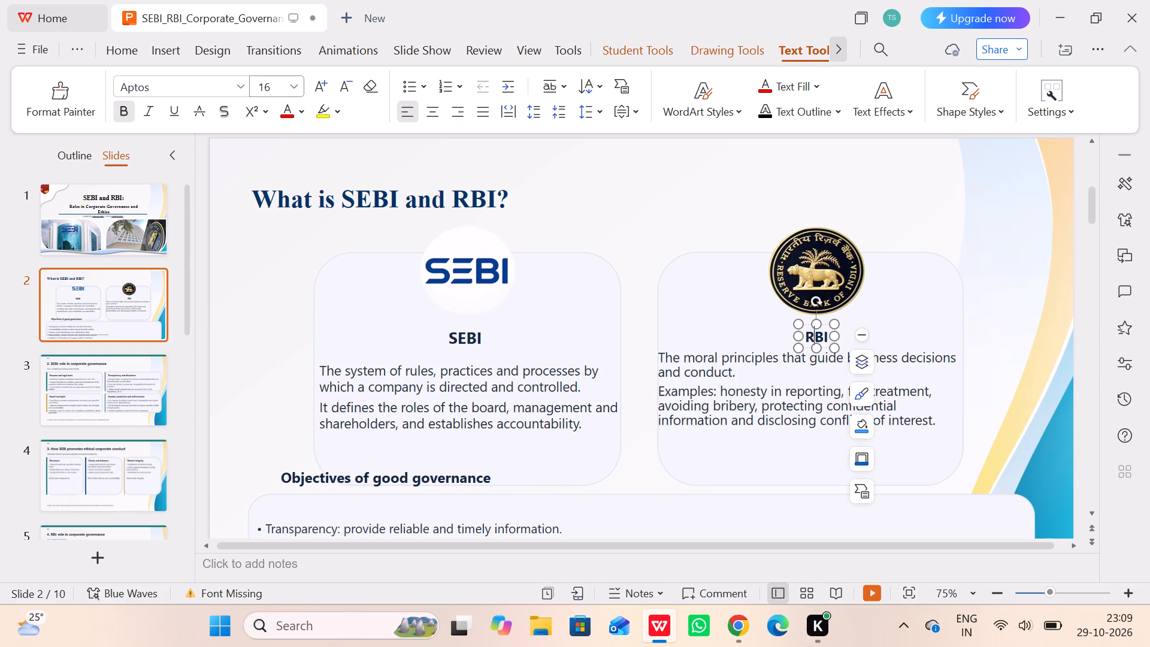
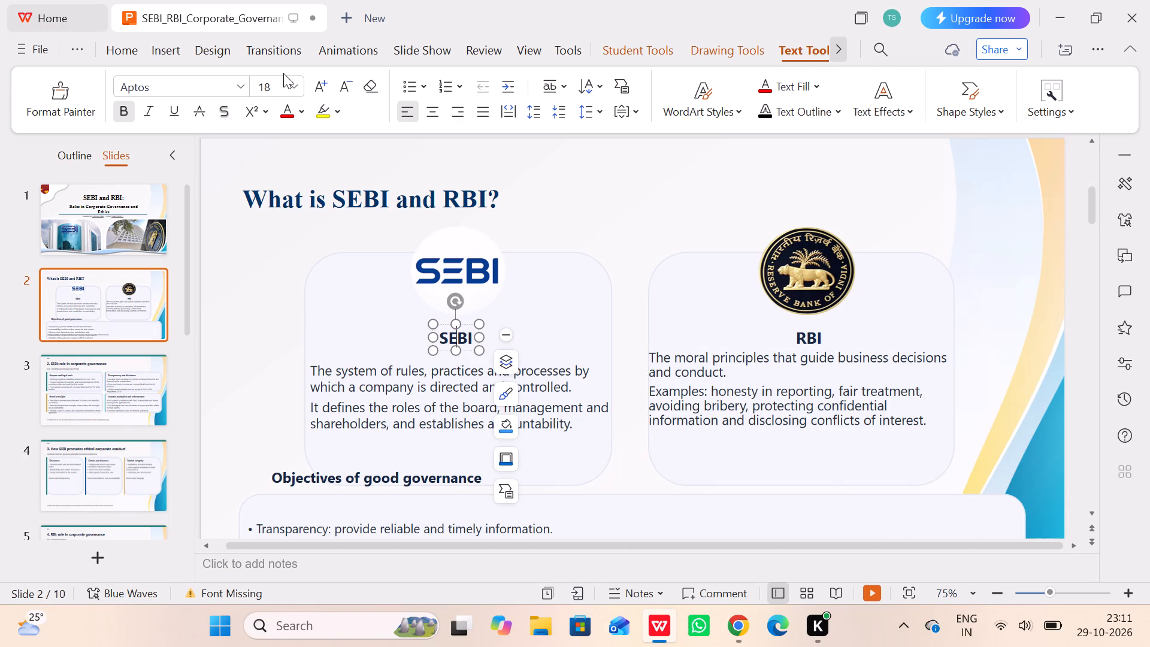
click(168, 47)
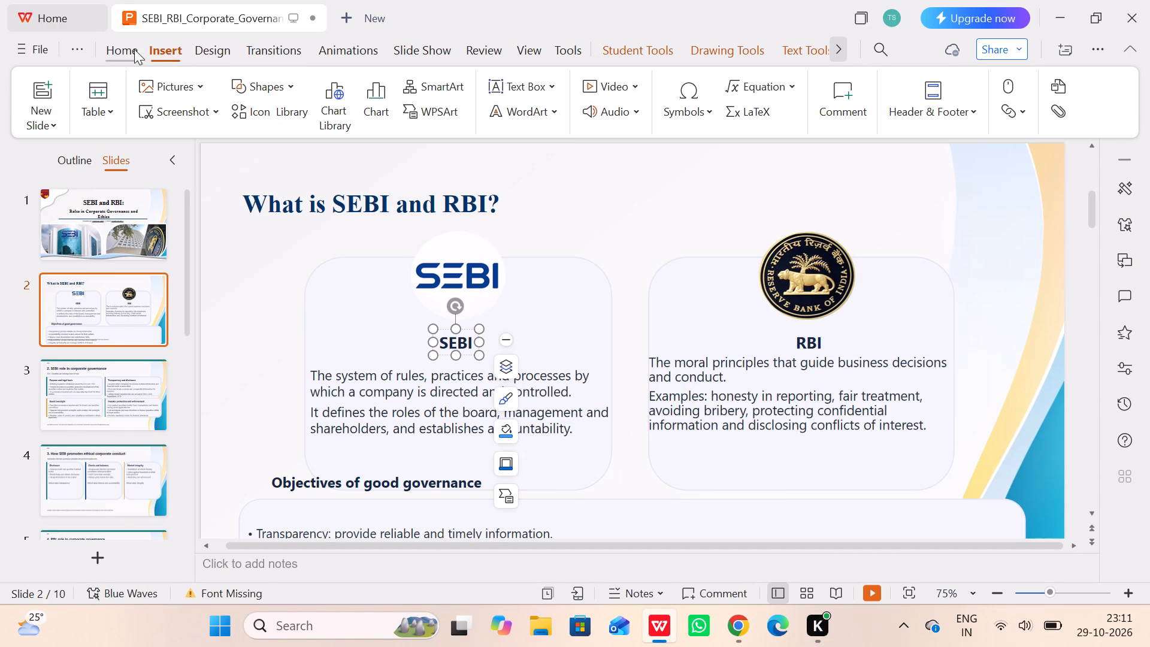
click(131, 49)
click(272, 45)
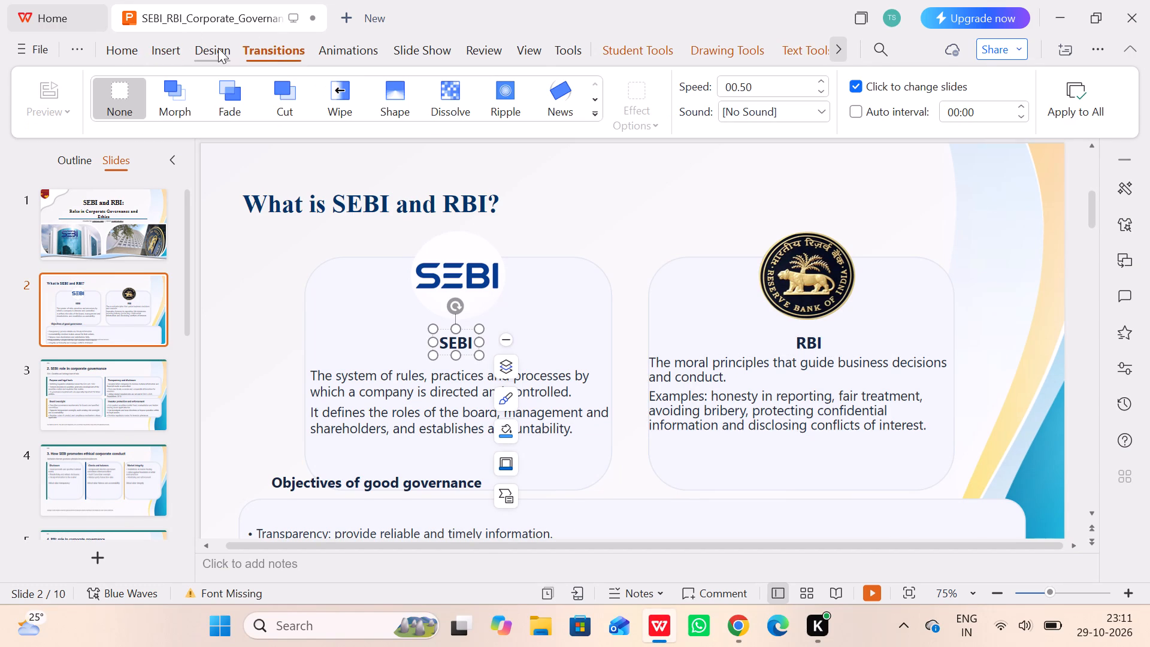
click(217, 48)
click(178, 47)
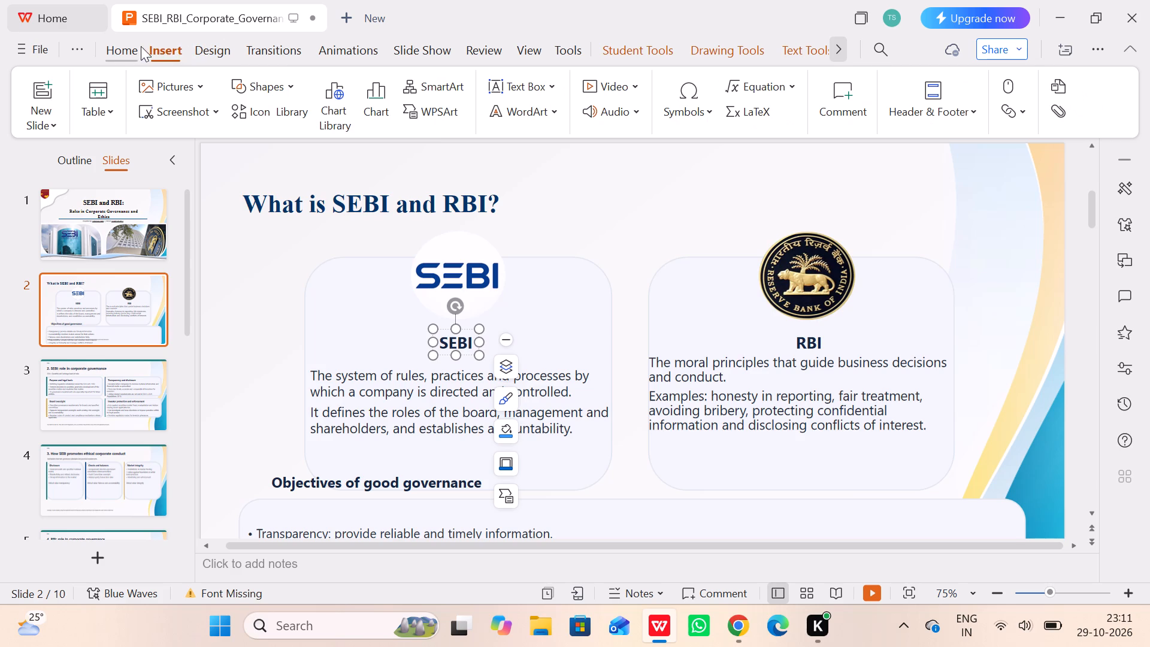
click(128, 47)
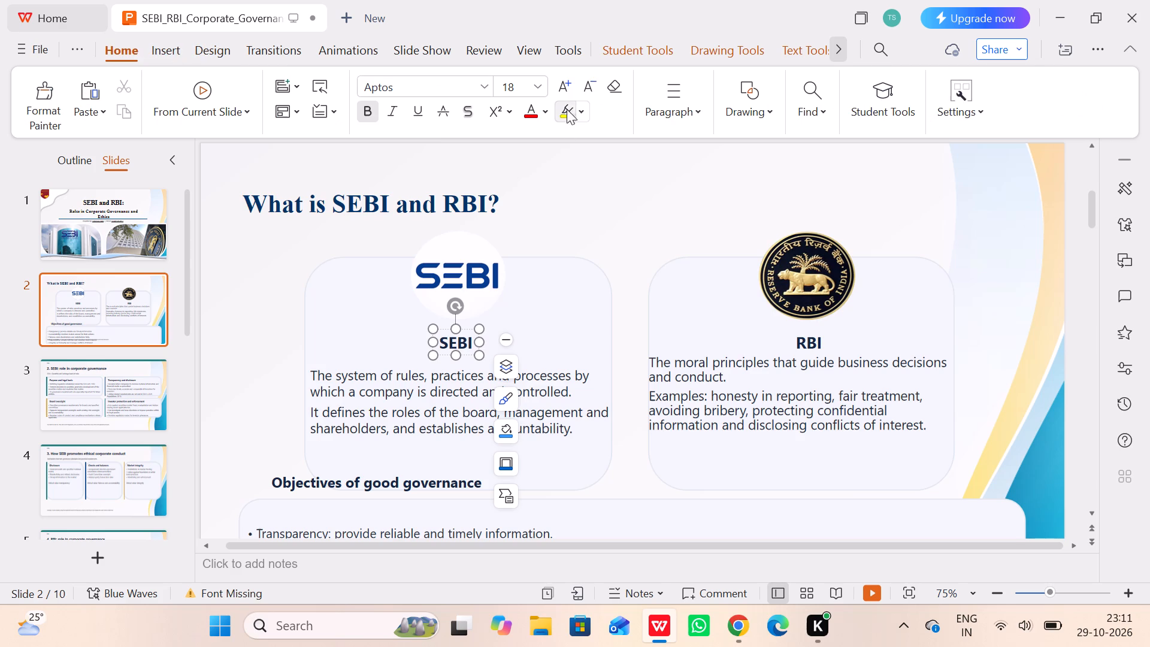
click(547, 111)
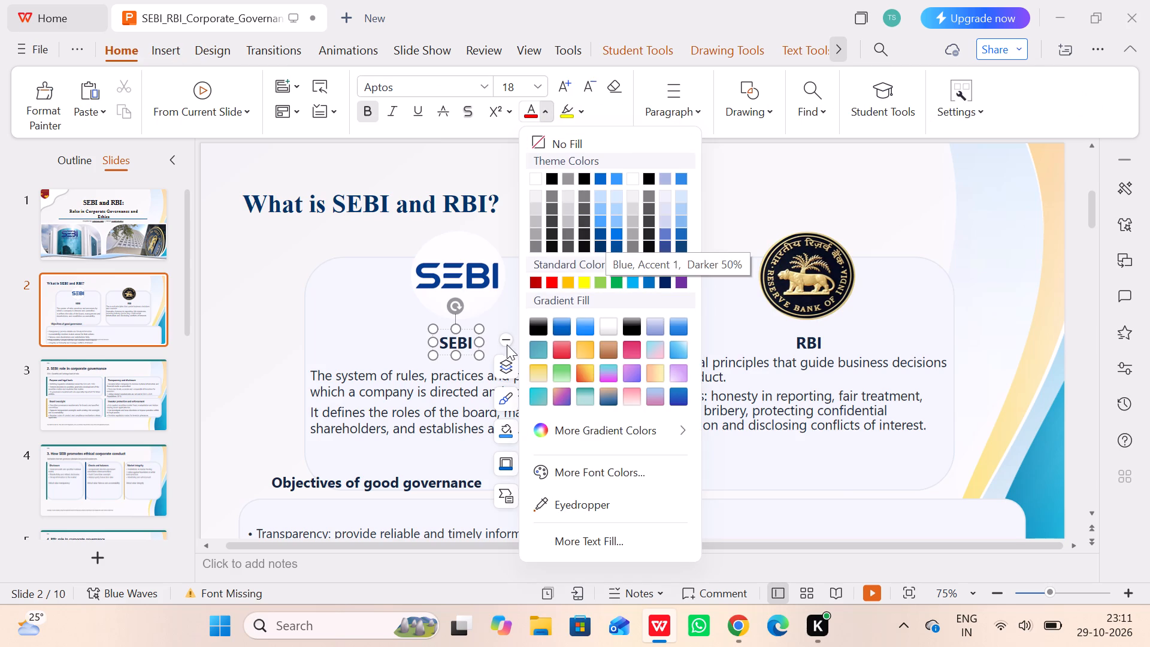
click(473, 338)
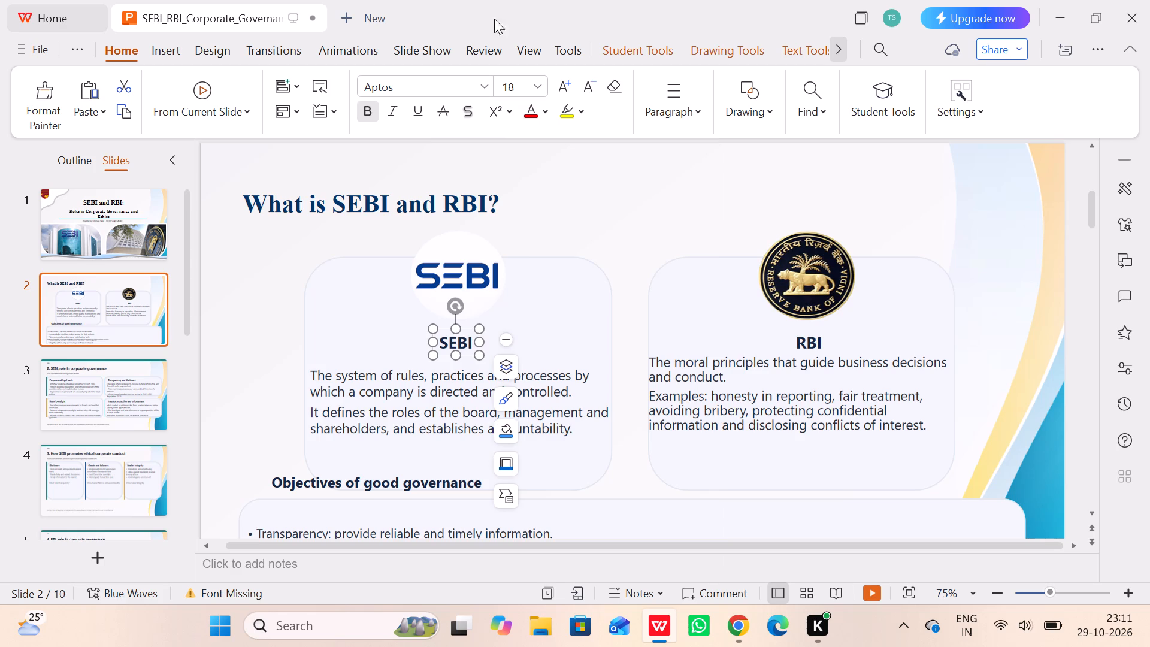
click(544, 107)
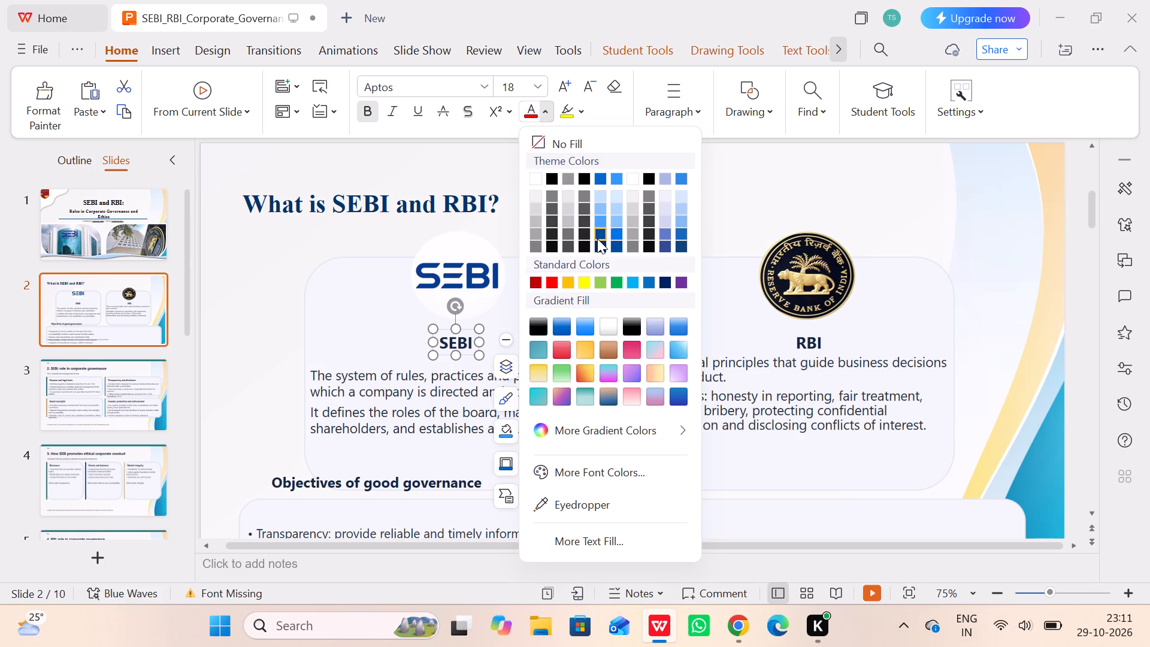
click(597, 238)
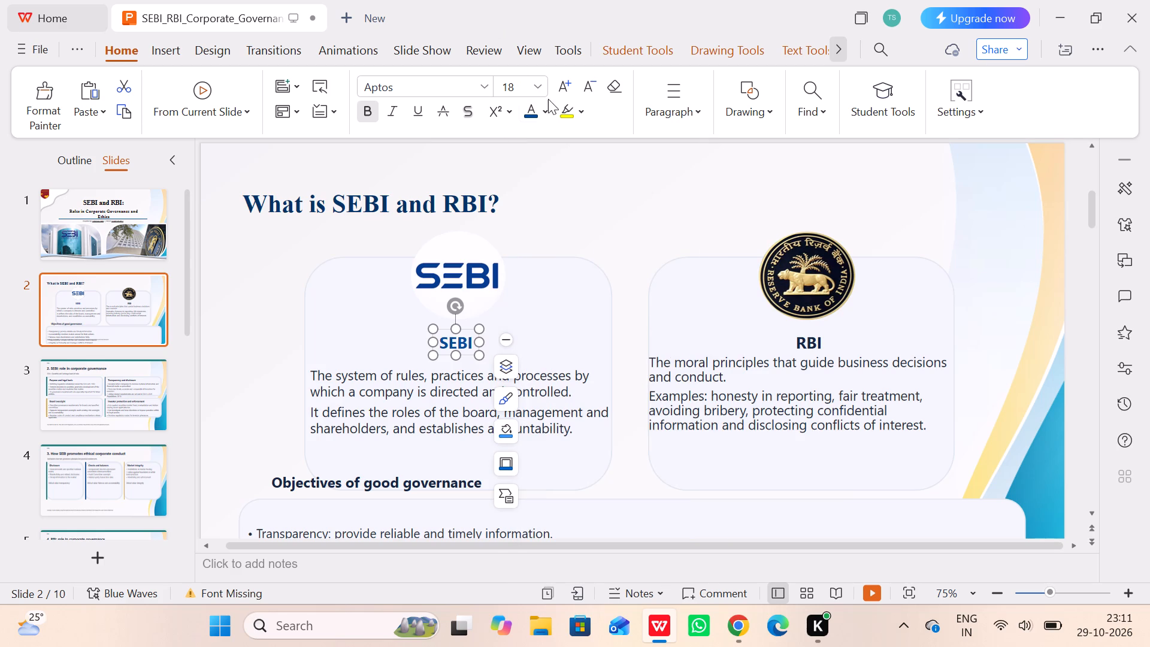
click(550, 107)
click(601, 250)
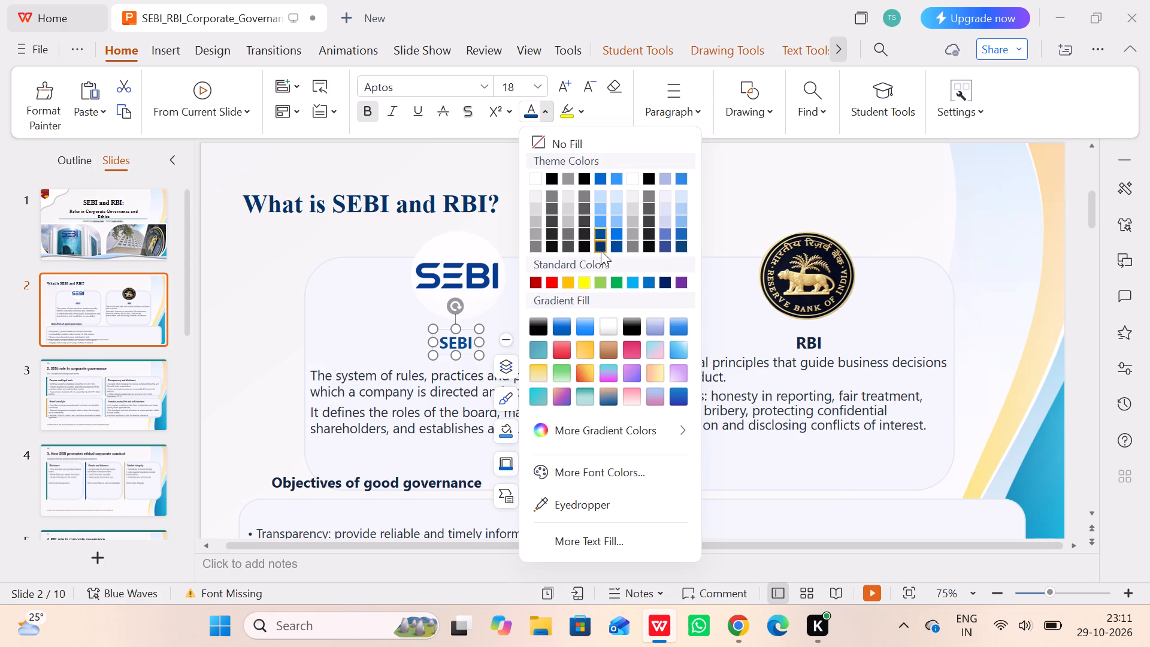
Apply the same dark blue font colour to the whole RBI card heading.
click(812, 343)
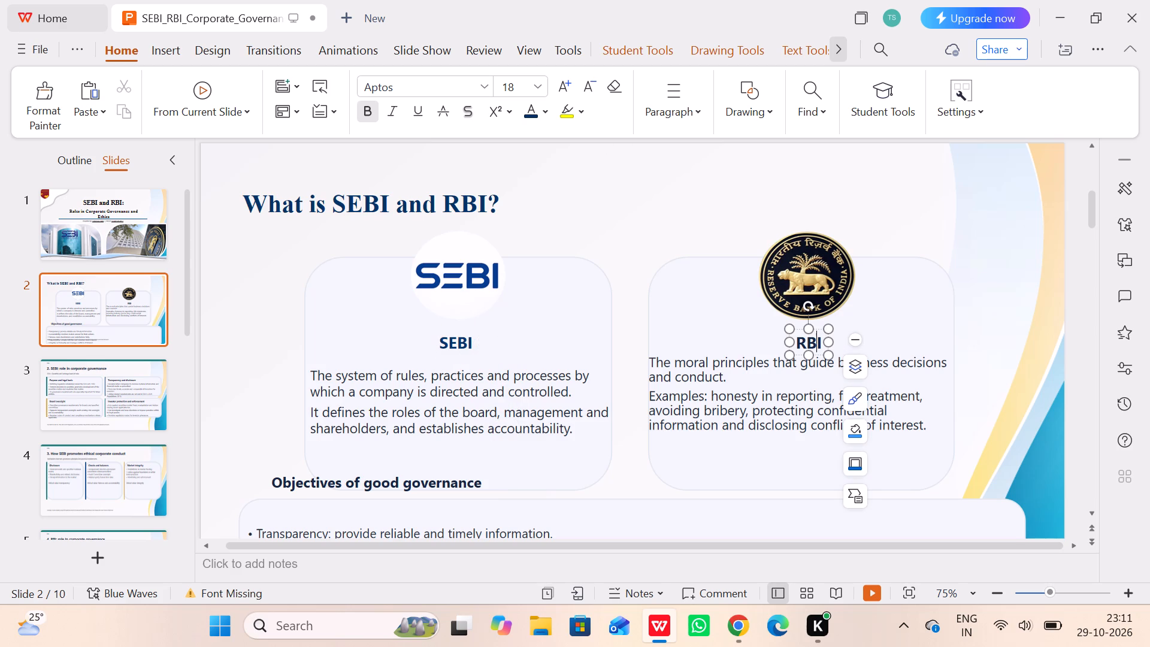
click(819, 351)
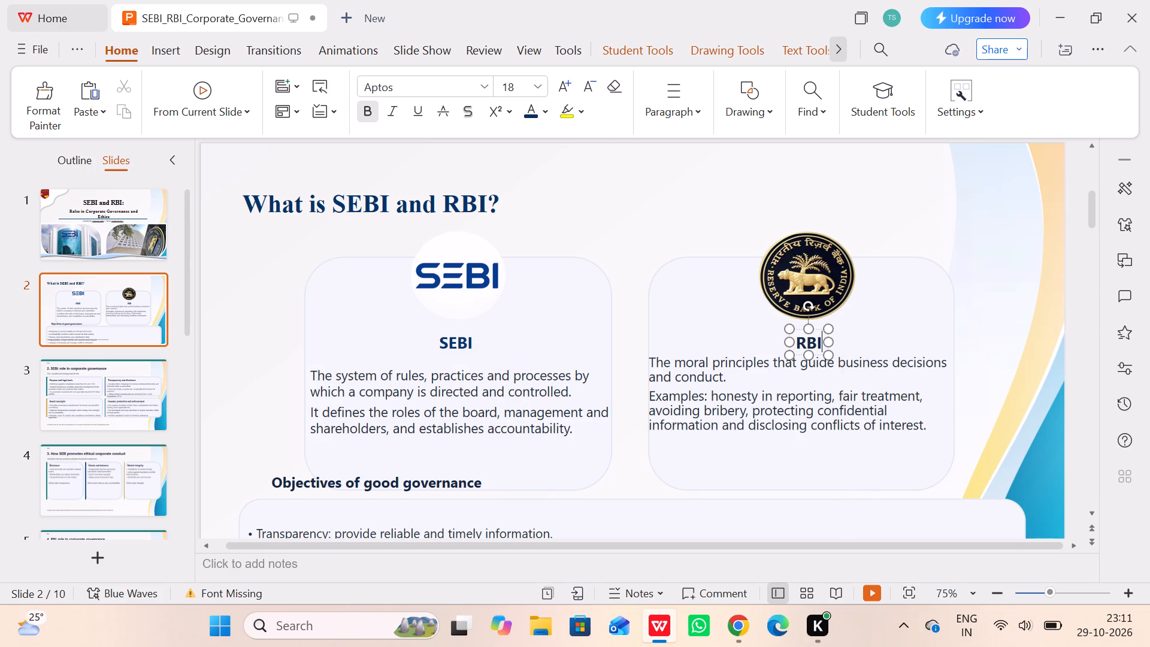
drag(799, 343, 810, 342)
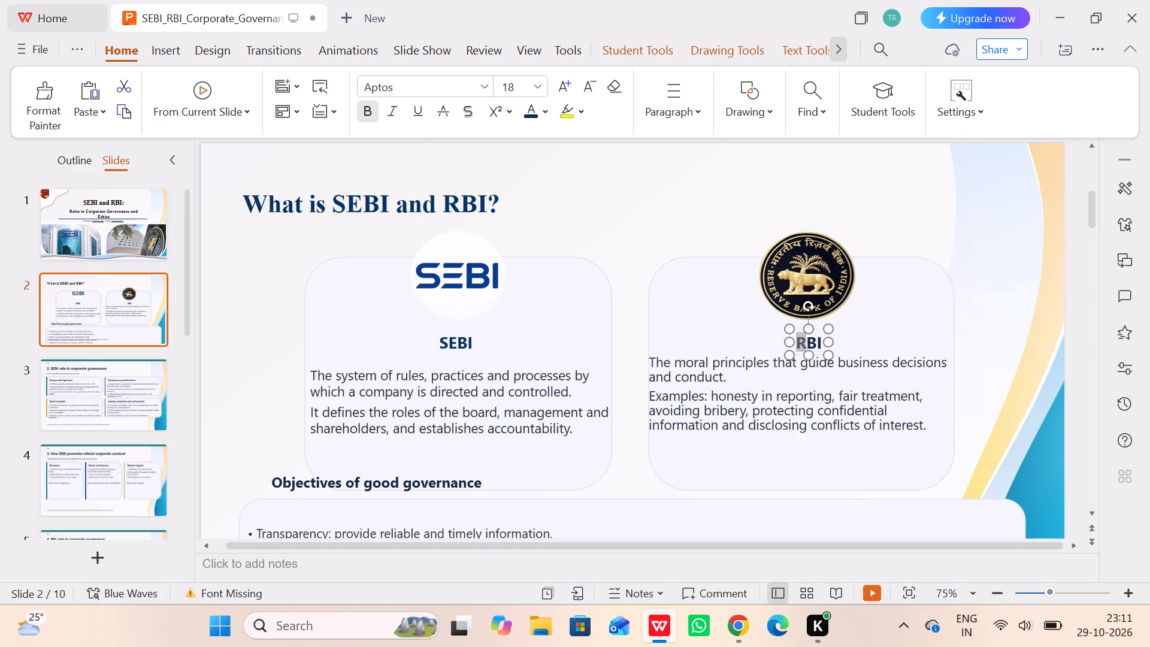
drag(810, 342, 827, 342)
click(534, 115)
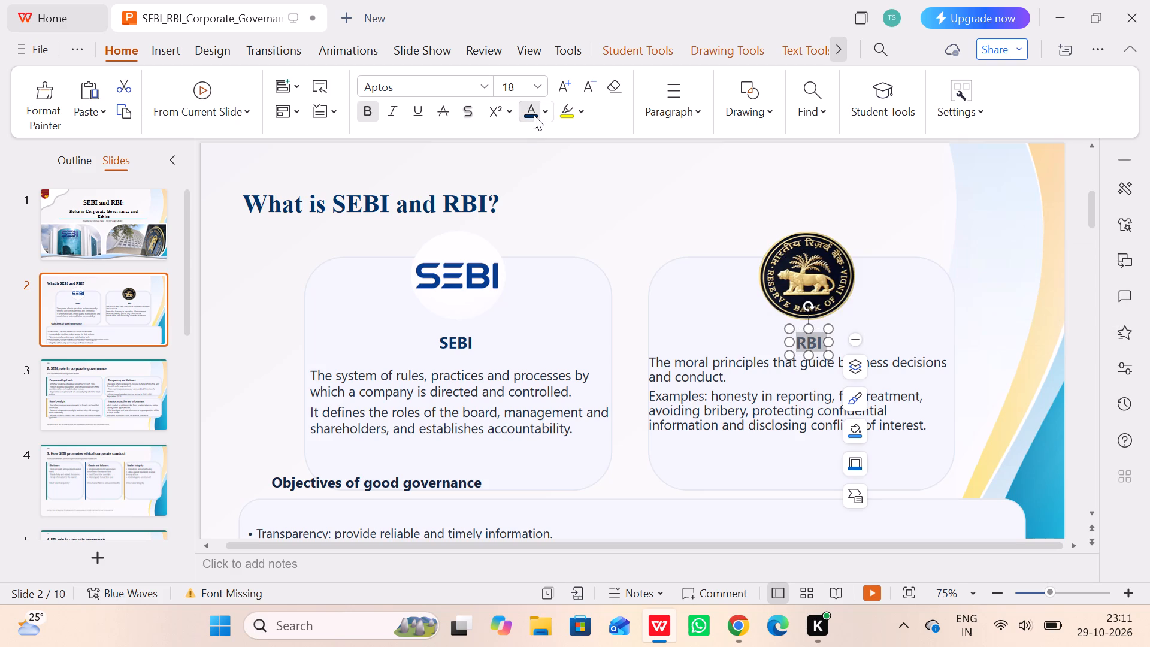
Check the reference wording in Chrome and clear all the description text under the SEBI heading.
click(748, 386)
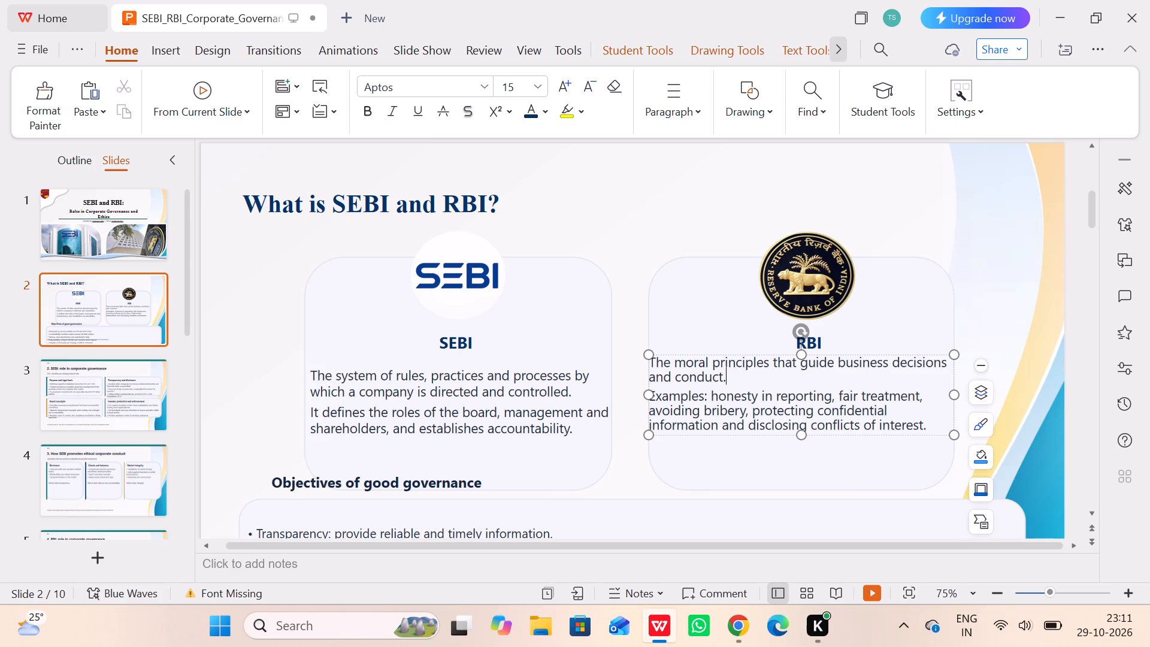
click(477, 389)
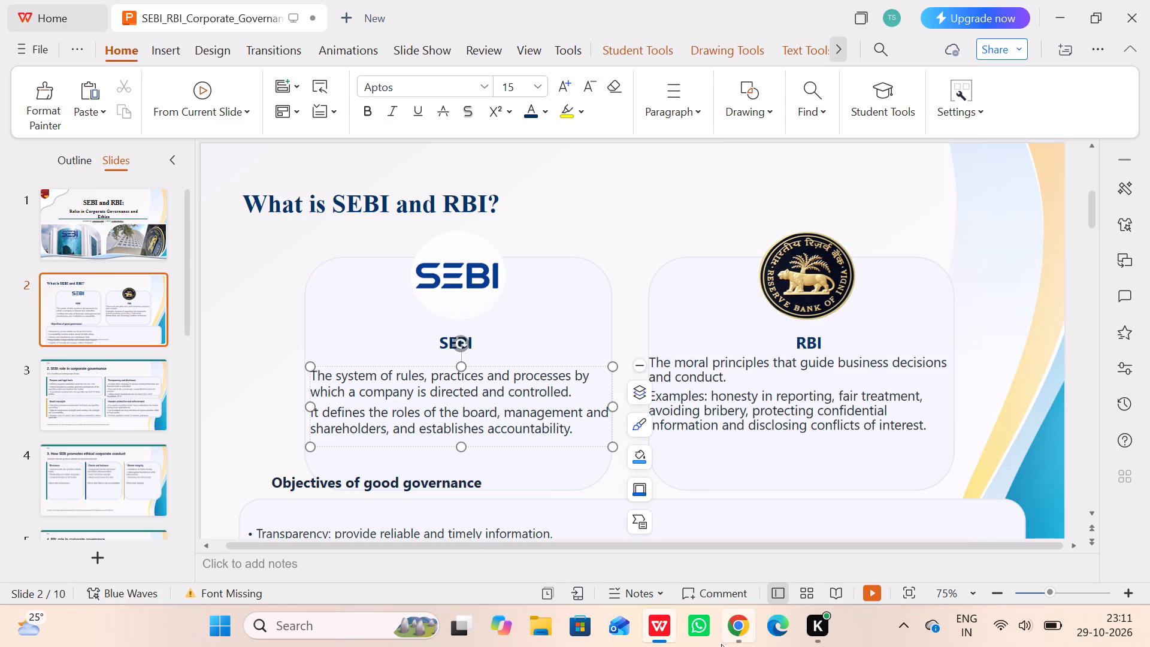
click(736, 640)
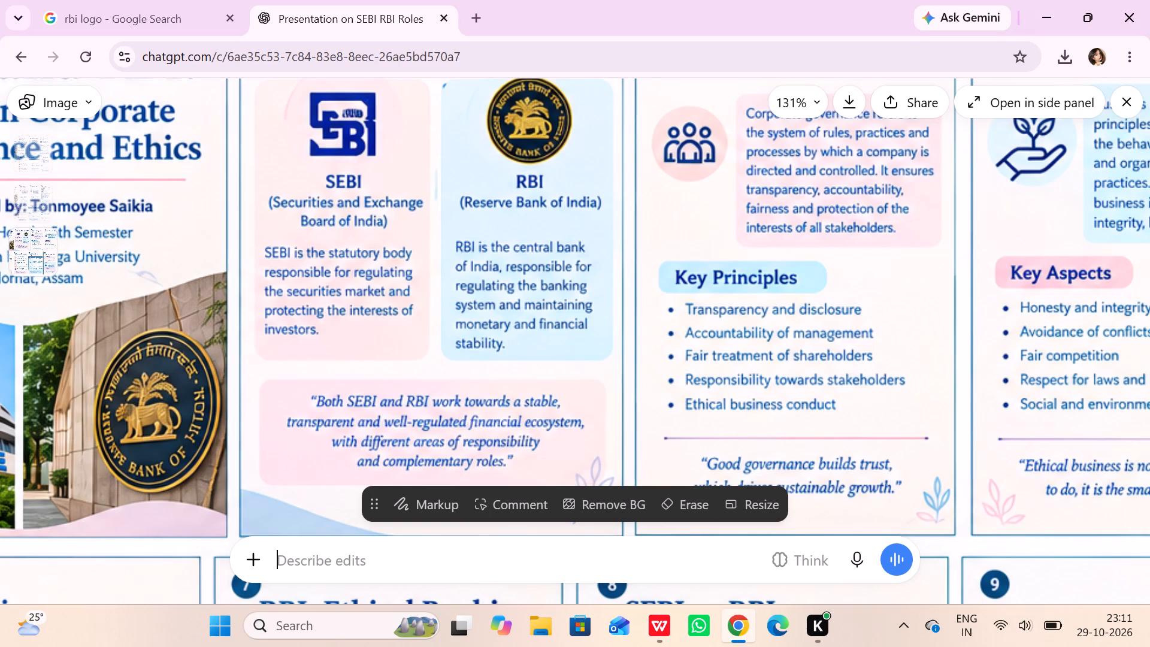
click(658, 619)
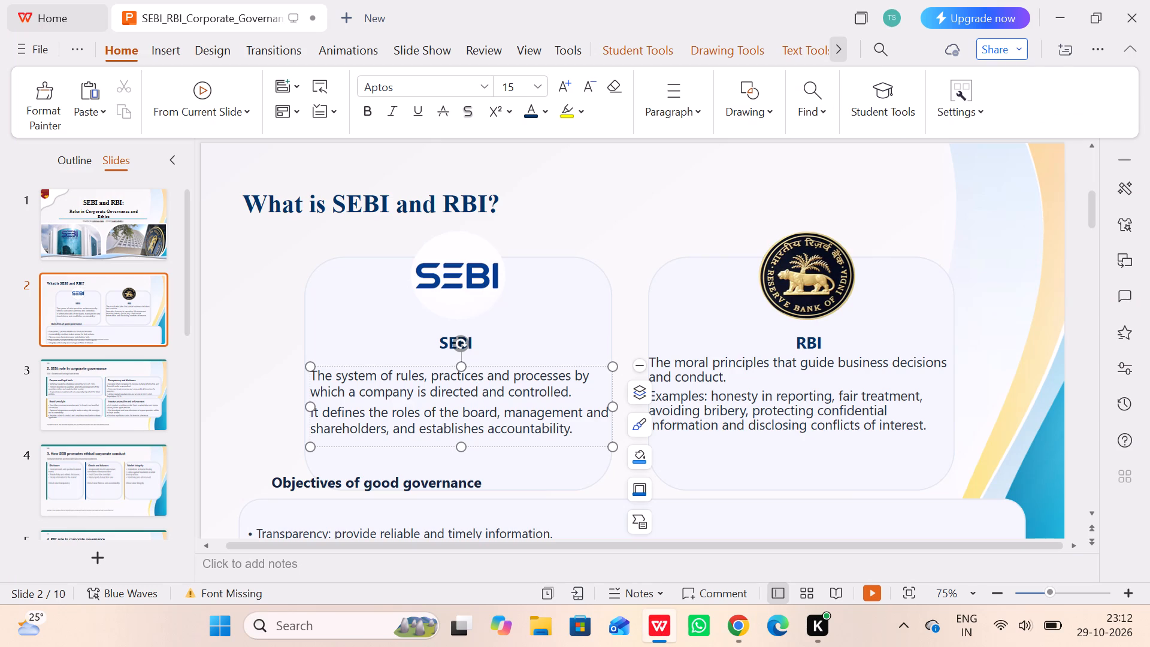
drag(314, 376, 614, 452)
key(BackSpace)
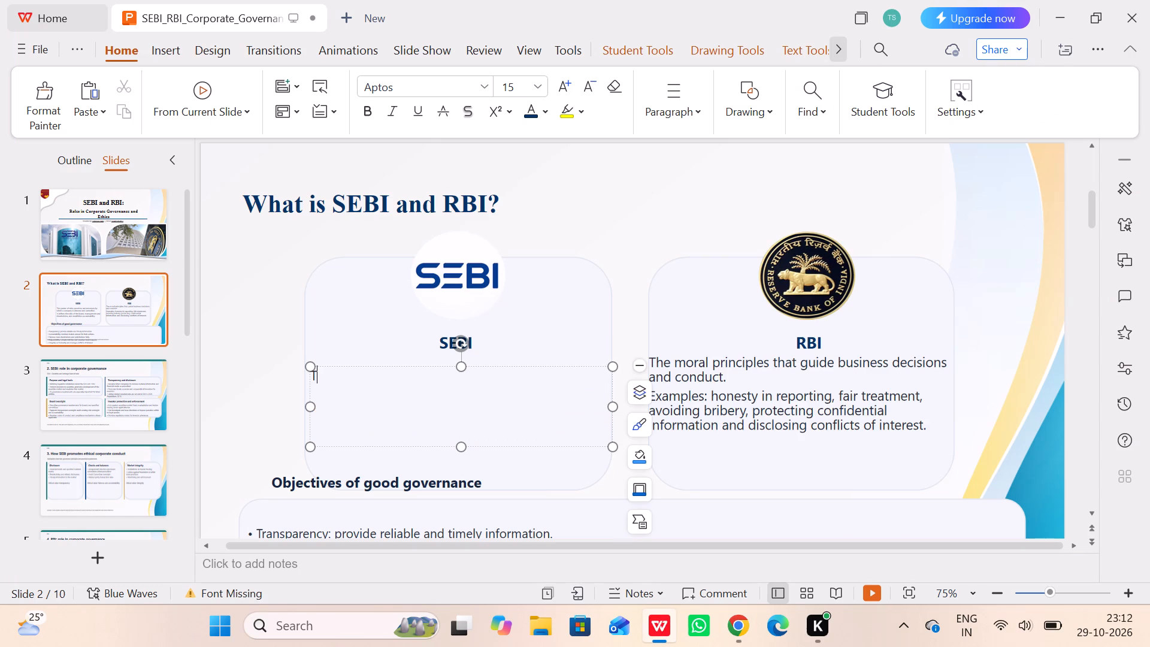
key(BackSpace)
Begin the SEBI card description with "SEBI is the statutory body", checking the wording against the reference image in Chrome.
key(s)
text(EBI)
key(space)
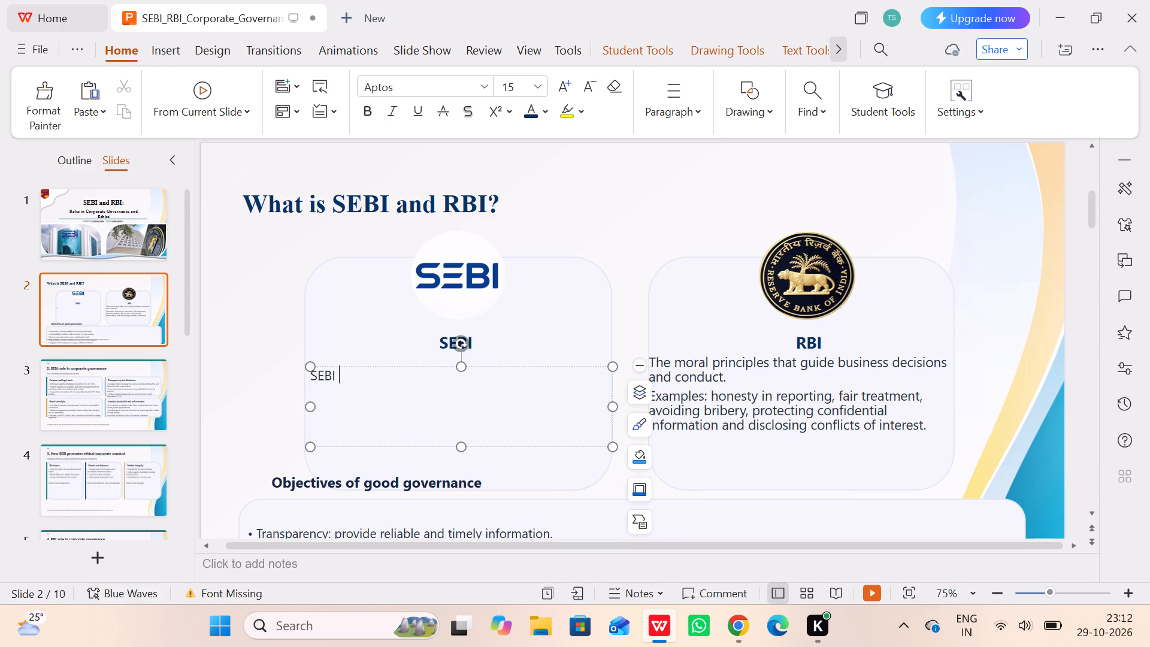
text(is the)
key(space)
click(729, 627)
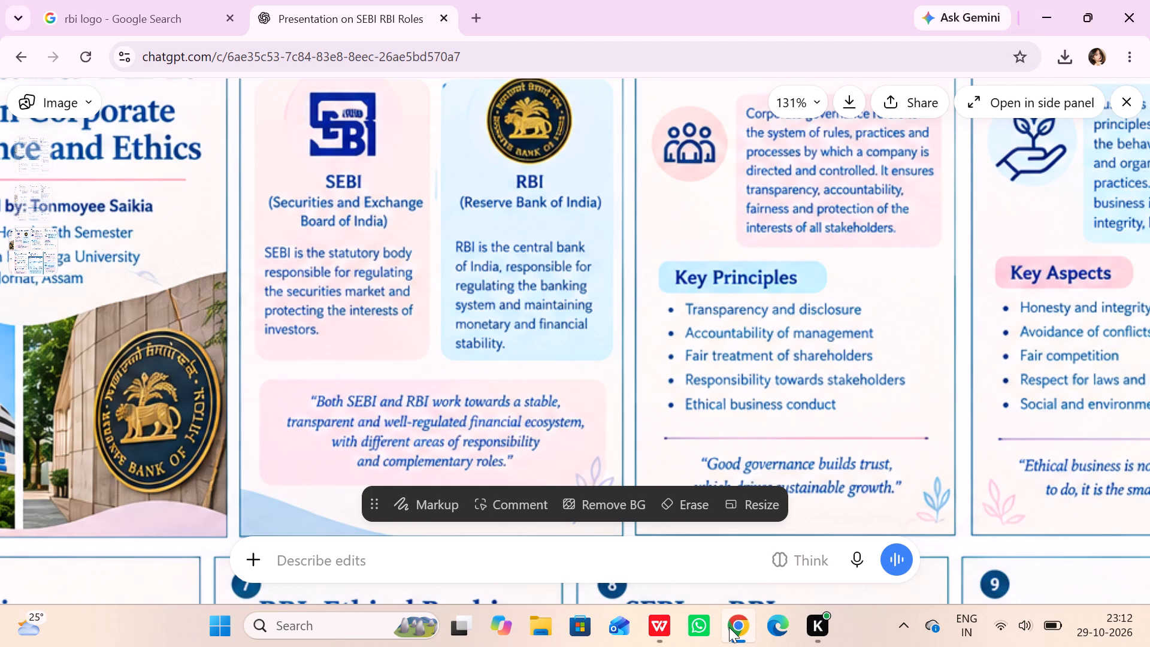
click(664, 623)
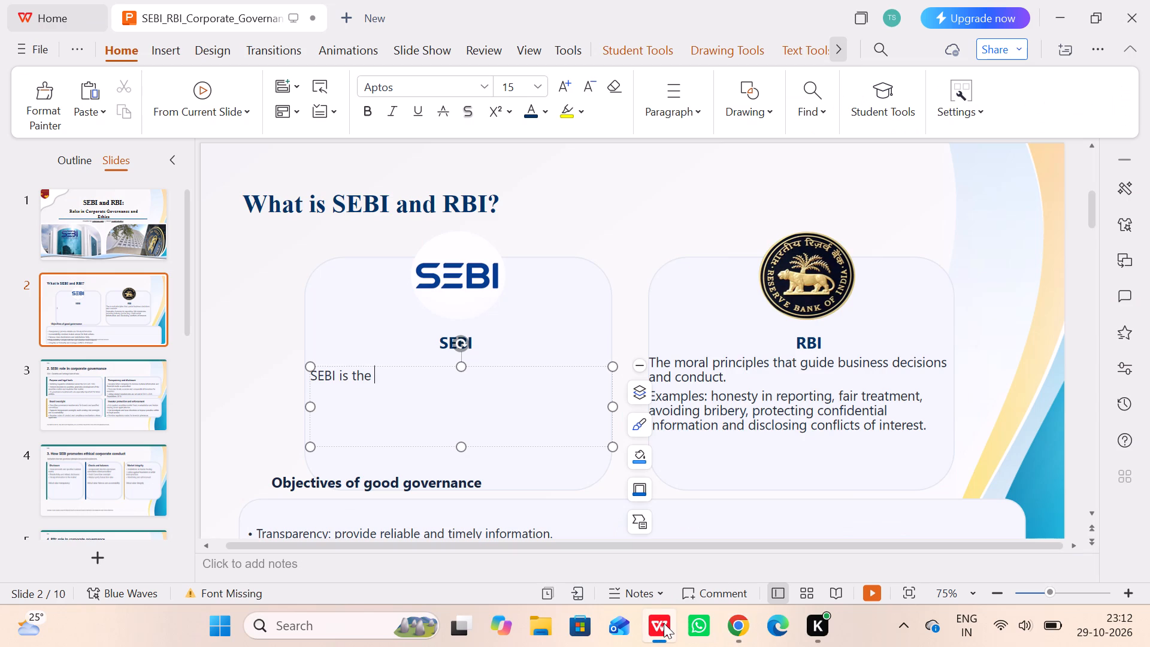
text(st)
text(atutory)
key(space)
text(body)
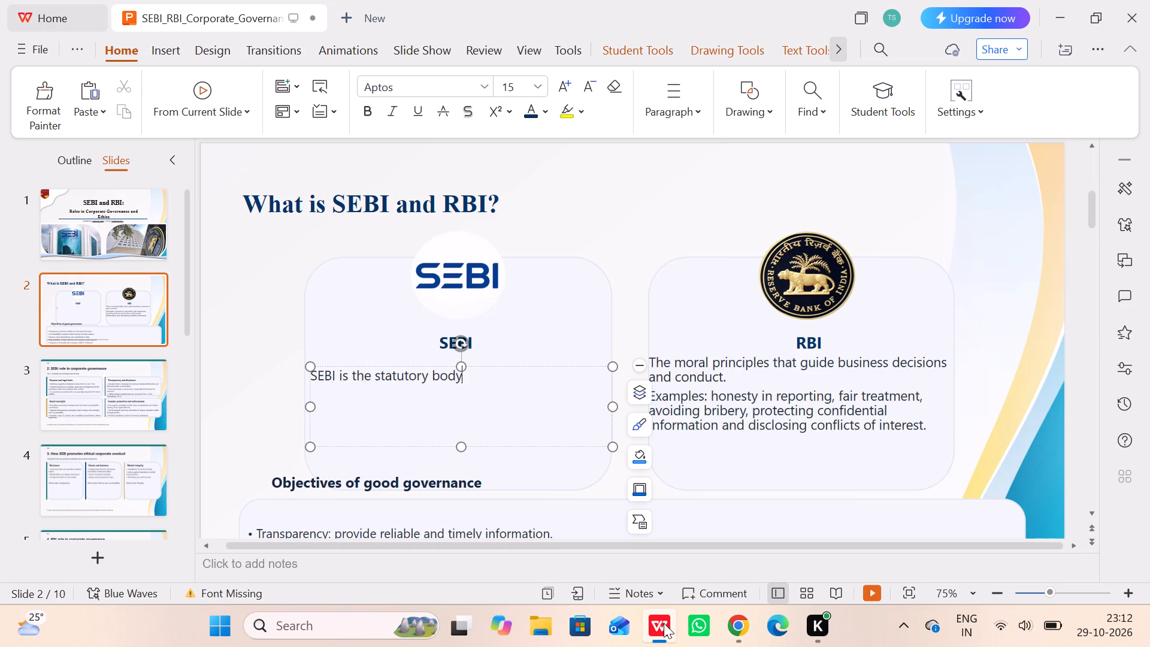
Continue the SEBI description with "responsible for regulating", following the reference wording in Chrome.
click(741, 629)
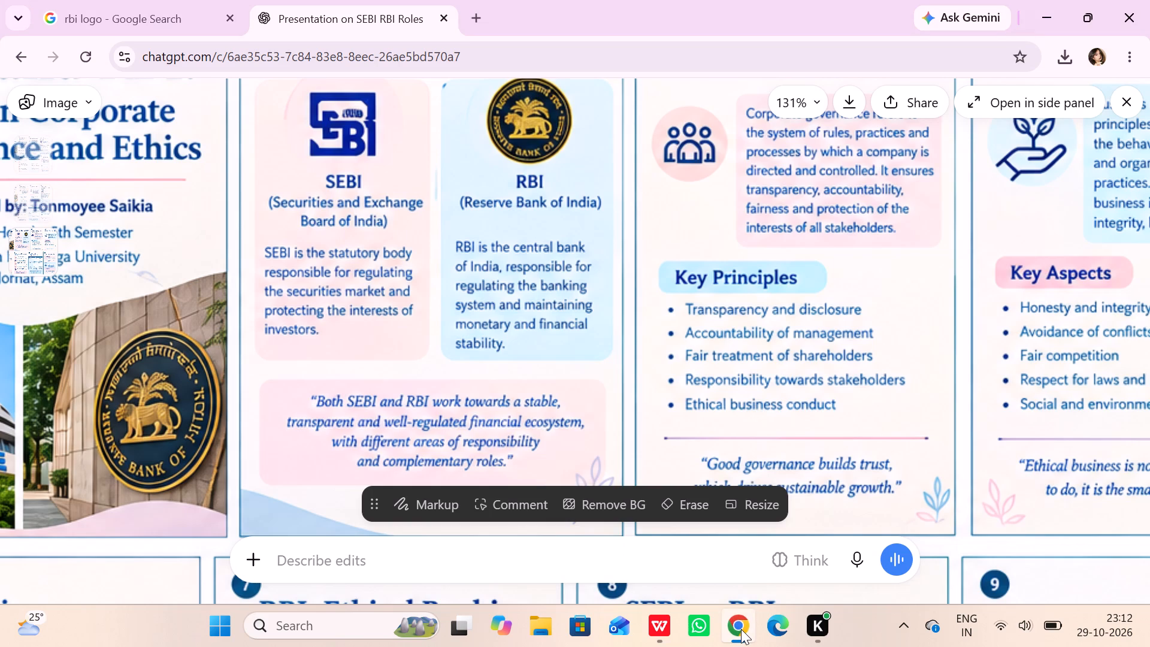
click(664, 628)
key(space)
text(responsible)
key(space)
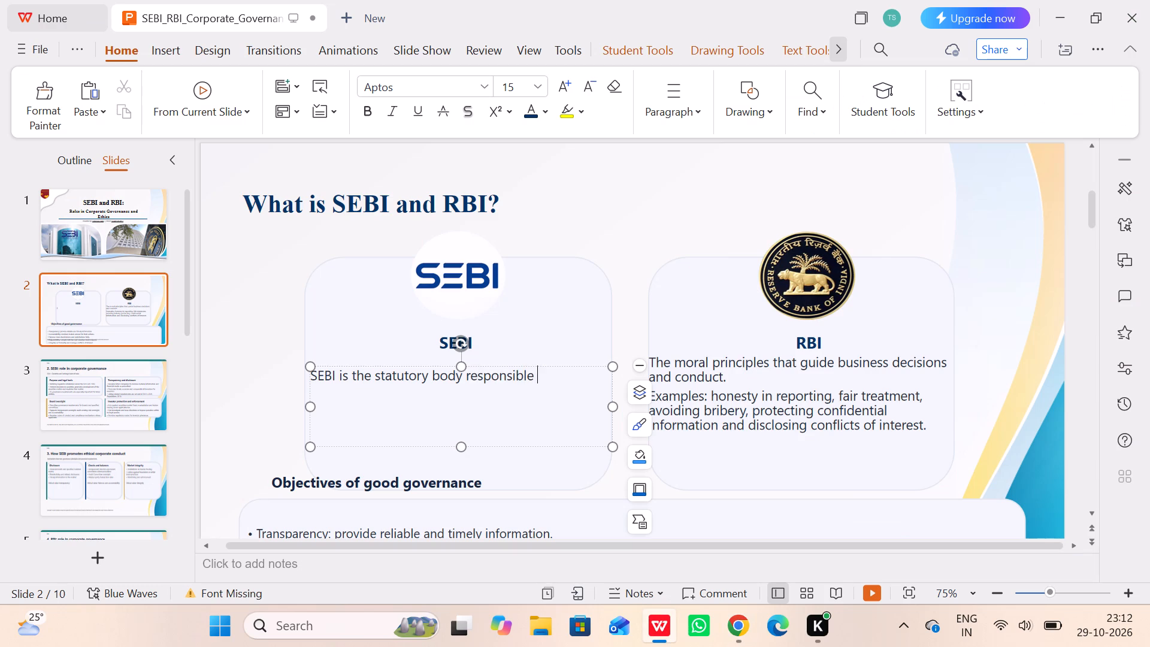
click(727, 630)
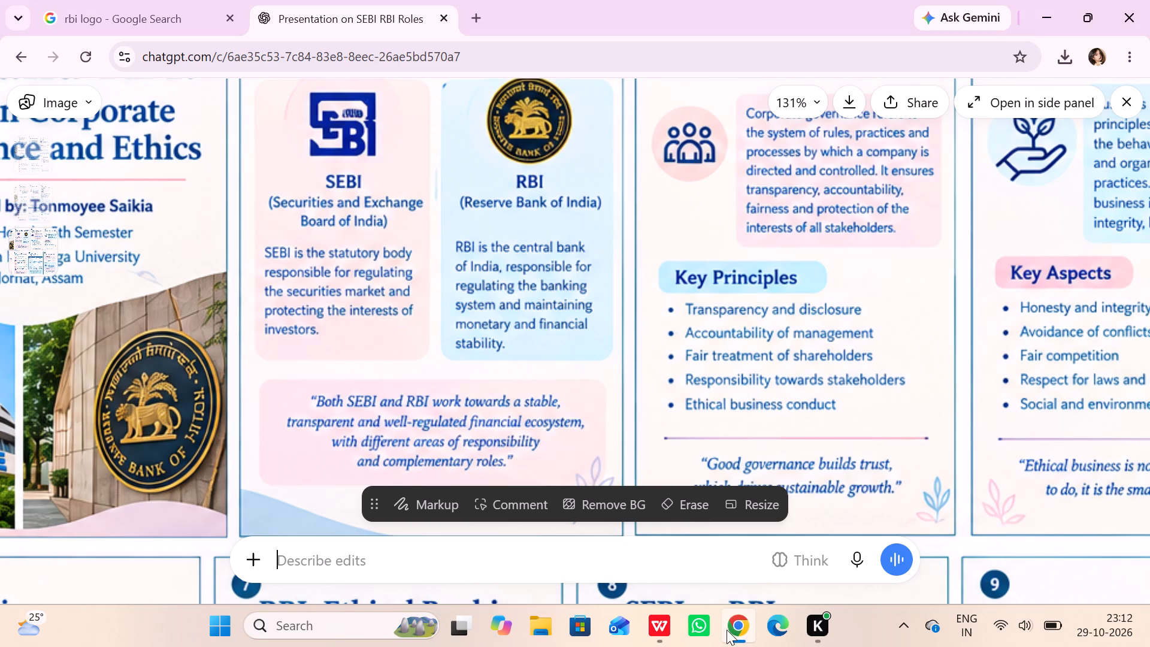
click(666, 626)
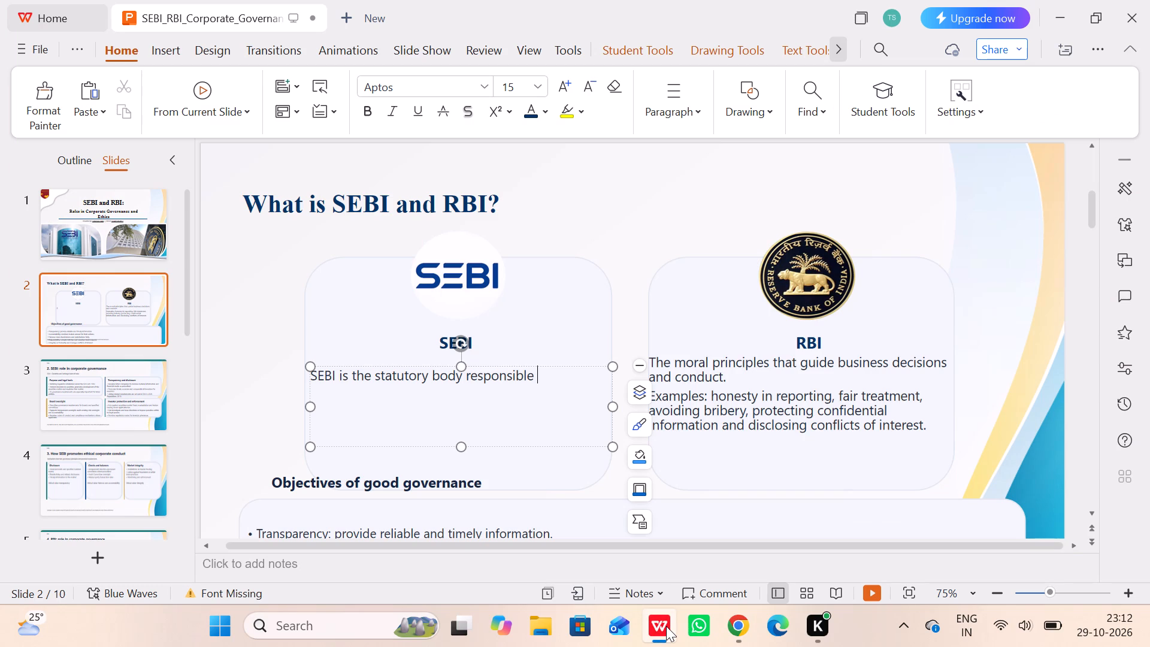
text(for regulating)
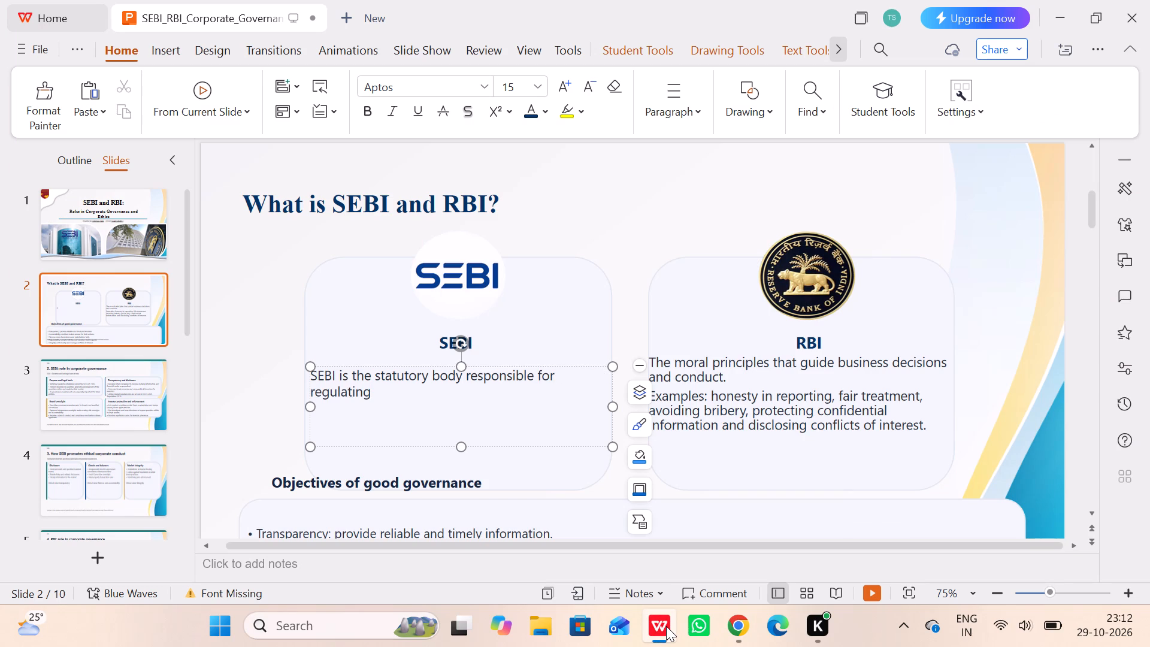
Add "the securities market and" to the SEBI description, following the reference wording in Chrome.
click(736, 626)
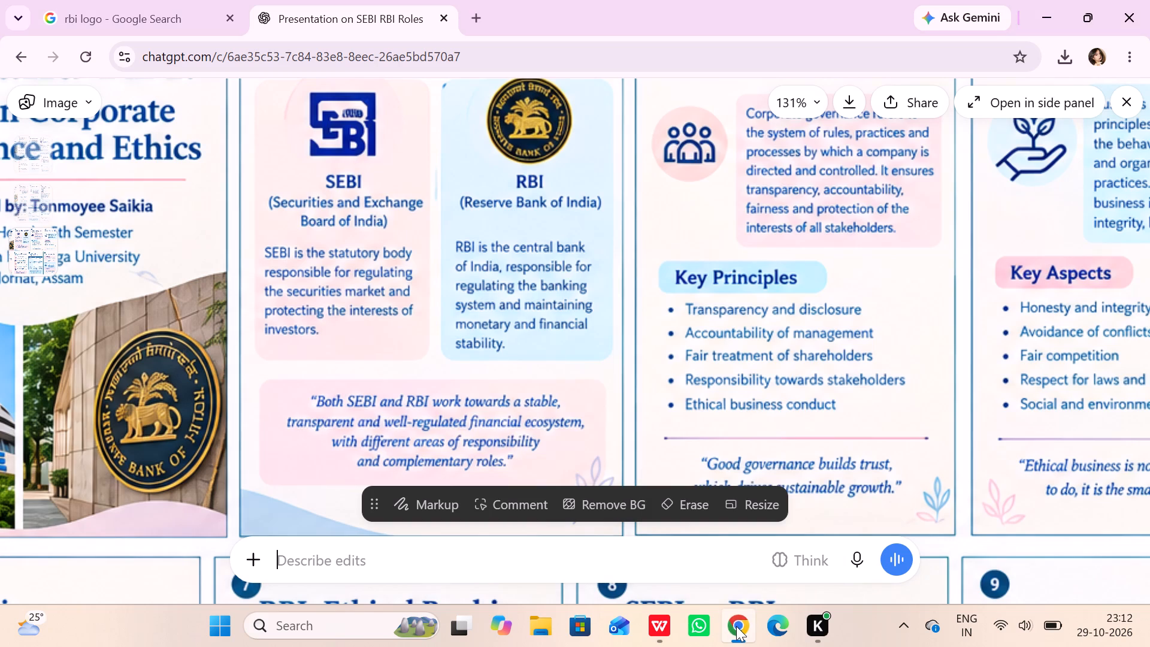
click(653, 618)
key(space)
text(the securitiees)
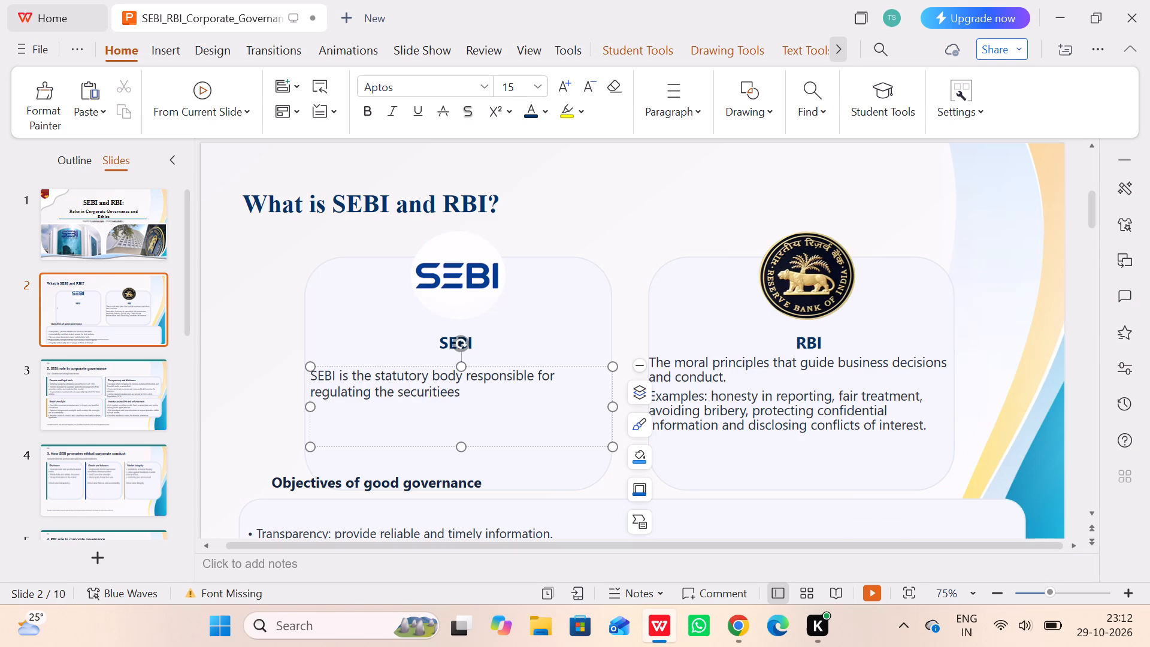
key(BackSpace)
key(BackSpace)
key(s)
key(space)
click(744, 616)
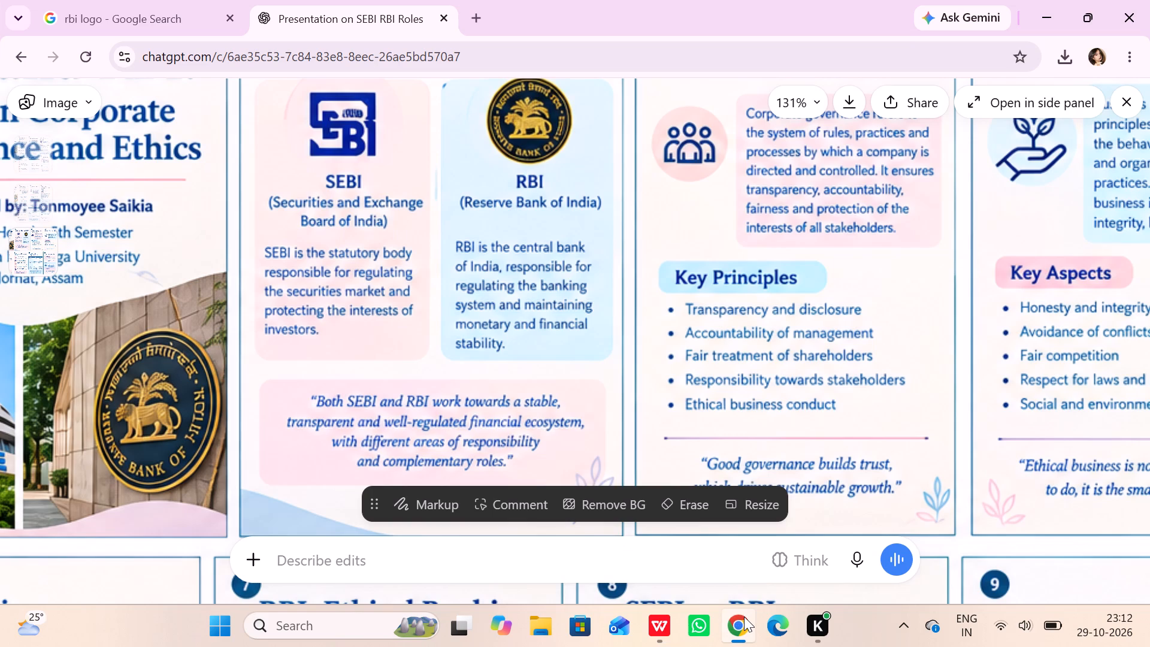
click(648, 618)
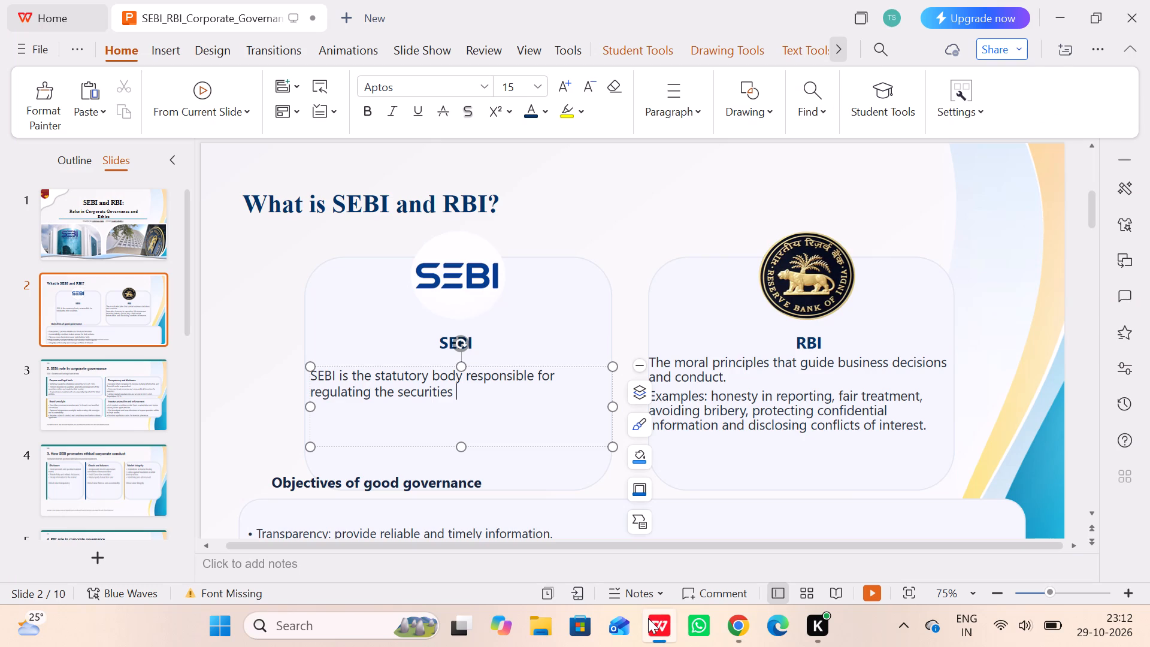
text(market and)
Continue the SEBI description with "protecting the interests", following the reference wording in Chrome.
click(750, 610)
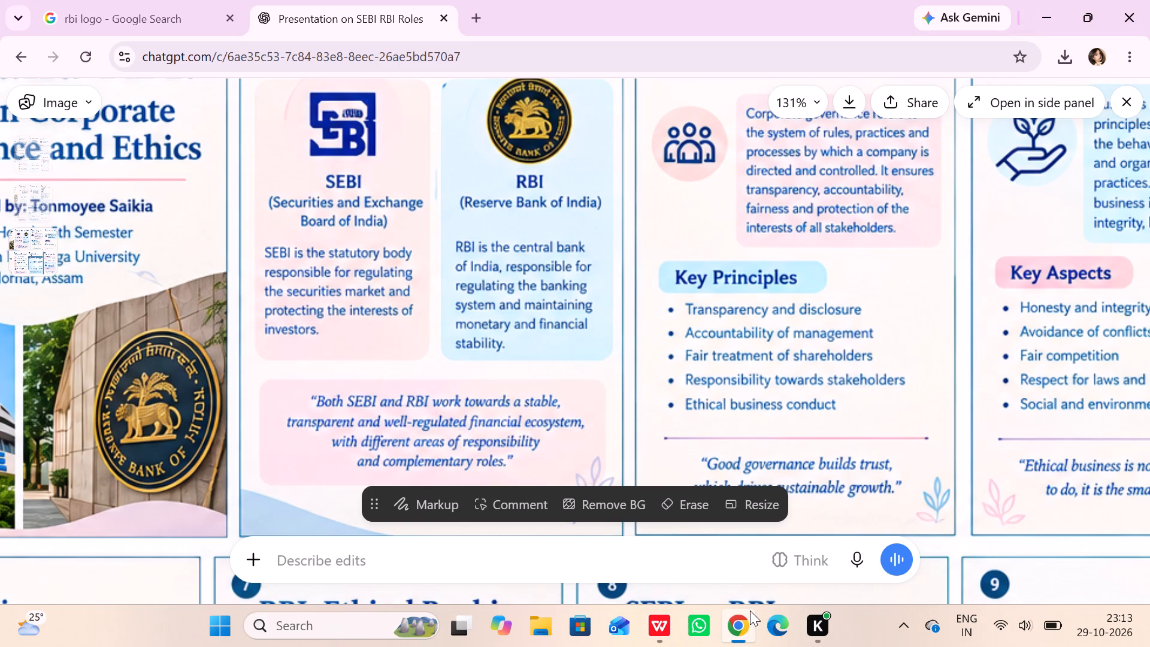
click(661, 617)
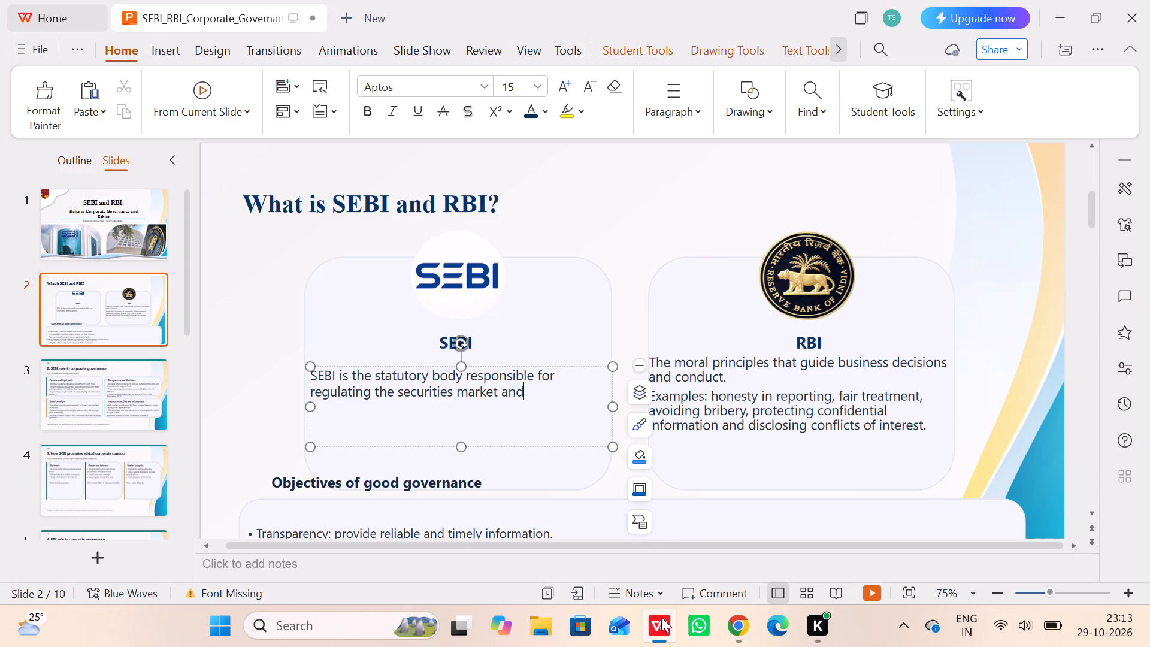
key(space)
text(protecting)
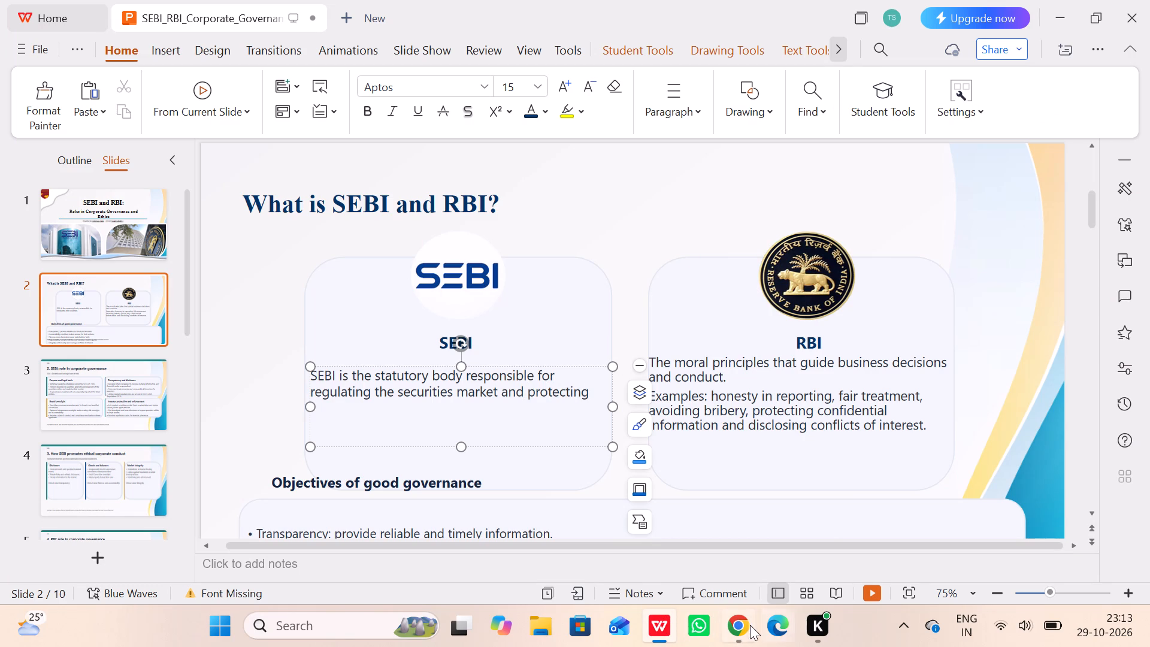
click(749, 625)
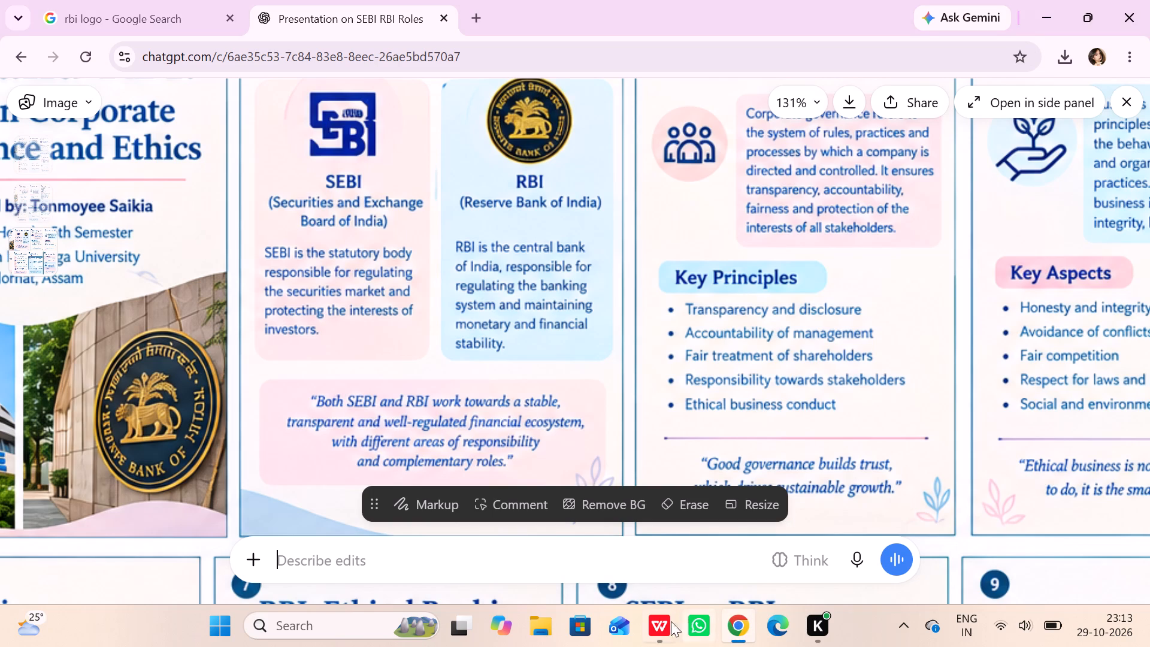
click(664, 624)
key(space)
text(the interests)
key(space)
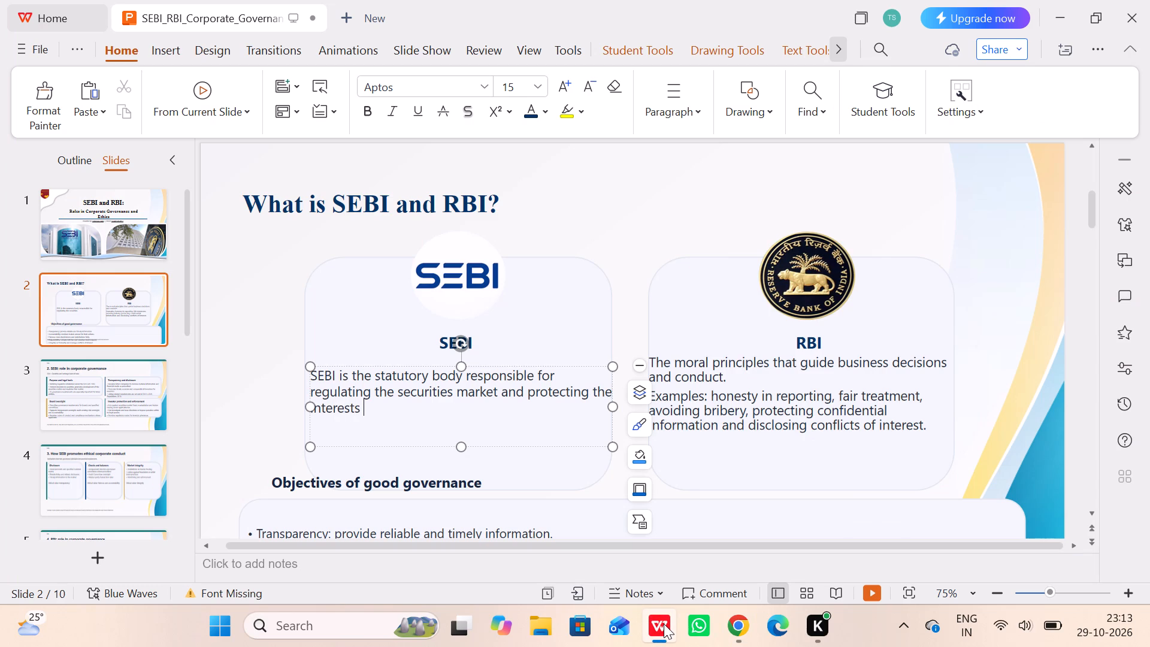
Check the reference in Chrome and finish the SEBI description with "of investors.".
key(i)
key(BackSpace)
text(of the)
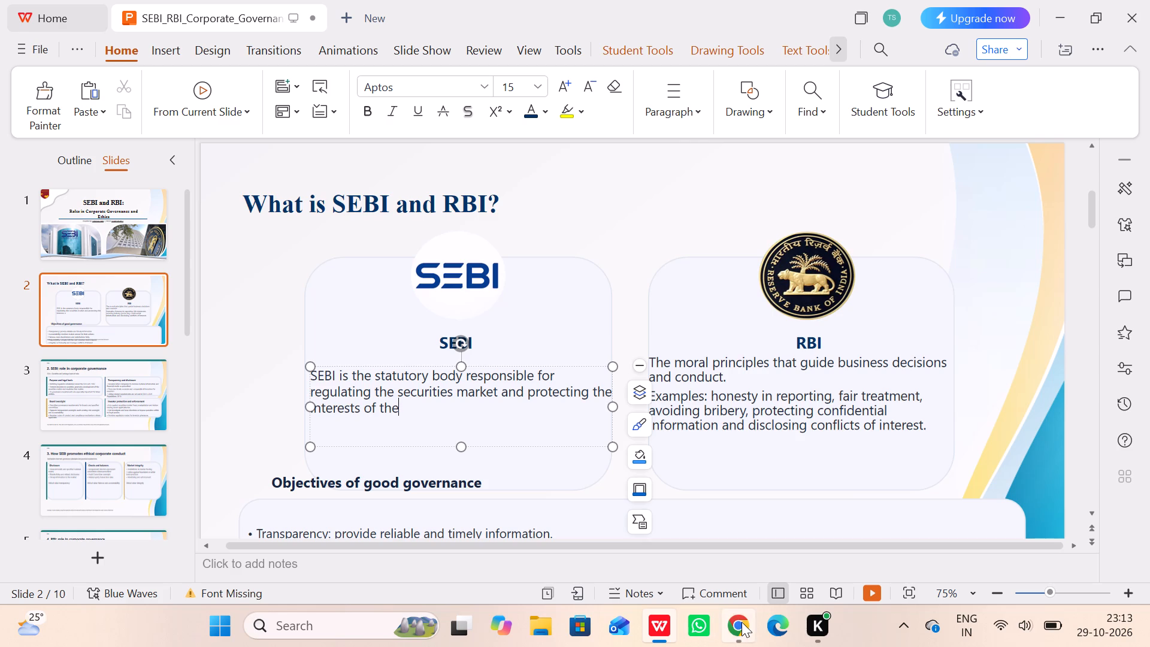
click(742, 622)
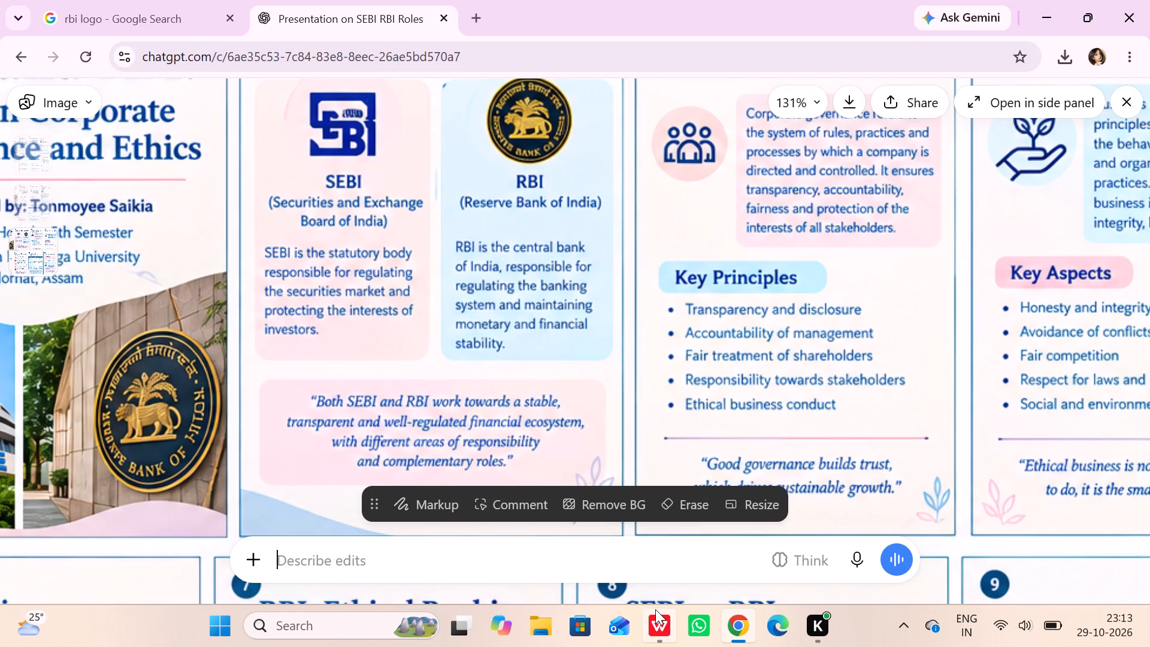
click(655, 609)
key(BackSpace)
key(BackSpace)
key(BackSpace)
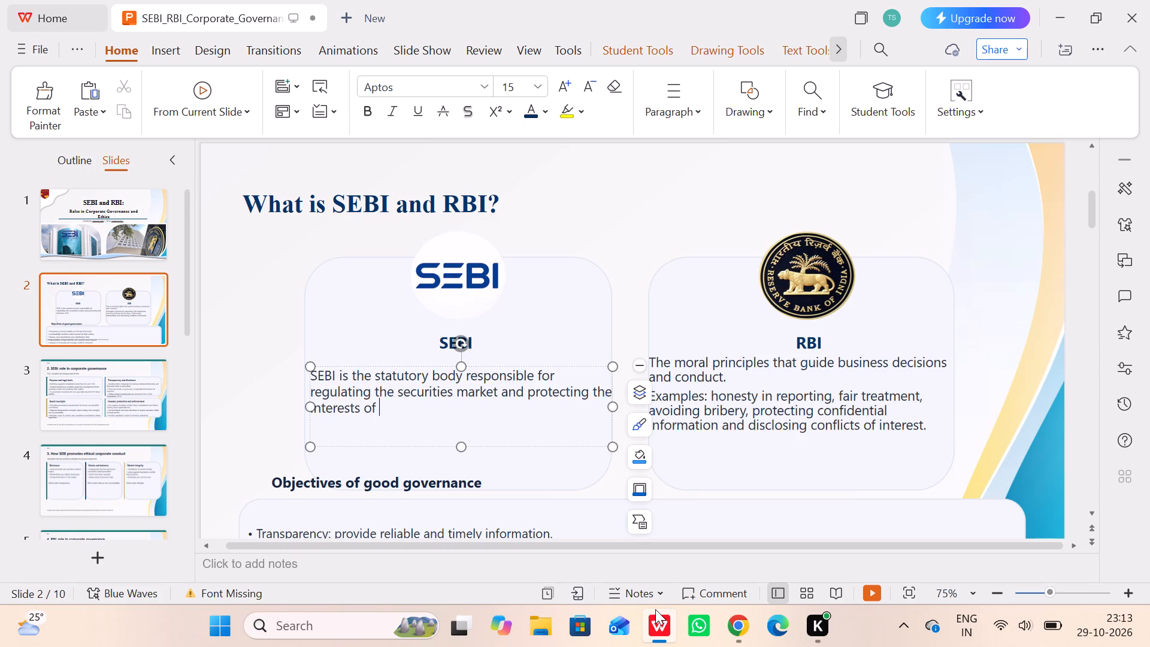
text(inc)
key(BackSpace)
text(vest)
key(BackSpace)
text(tors)
key(period)
Move the "Objectives of good governance" heading slightly down, onto the top edge of the objectives box.
click(405, 485)
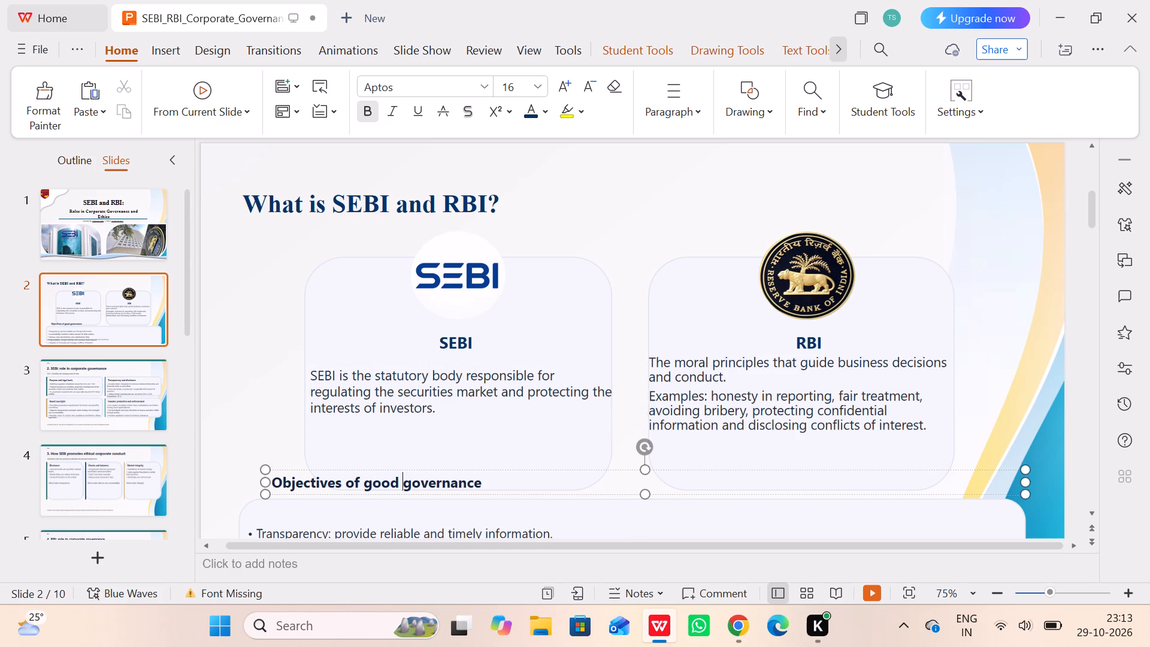
drag(412, 467, 412, 474)
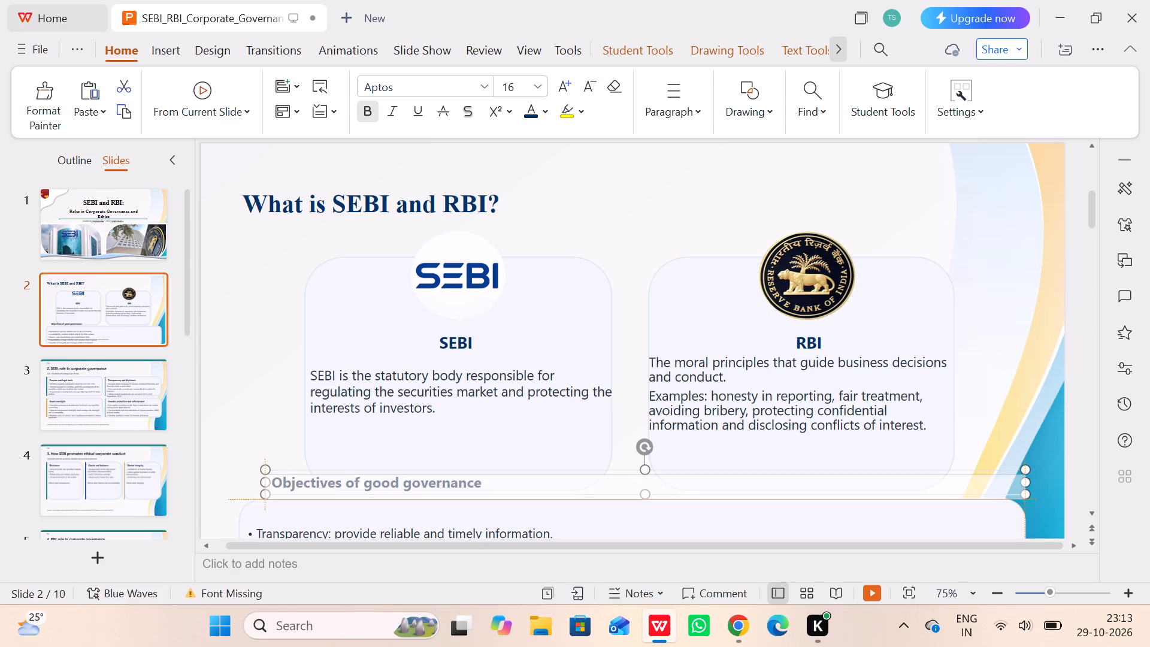
drag(412, 474, 408, 482)
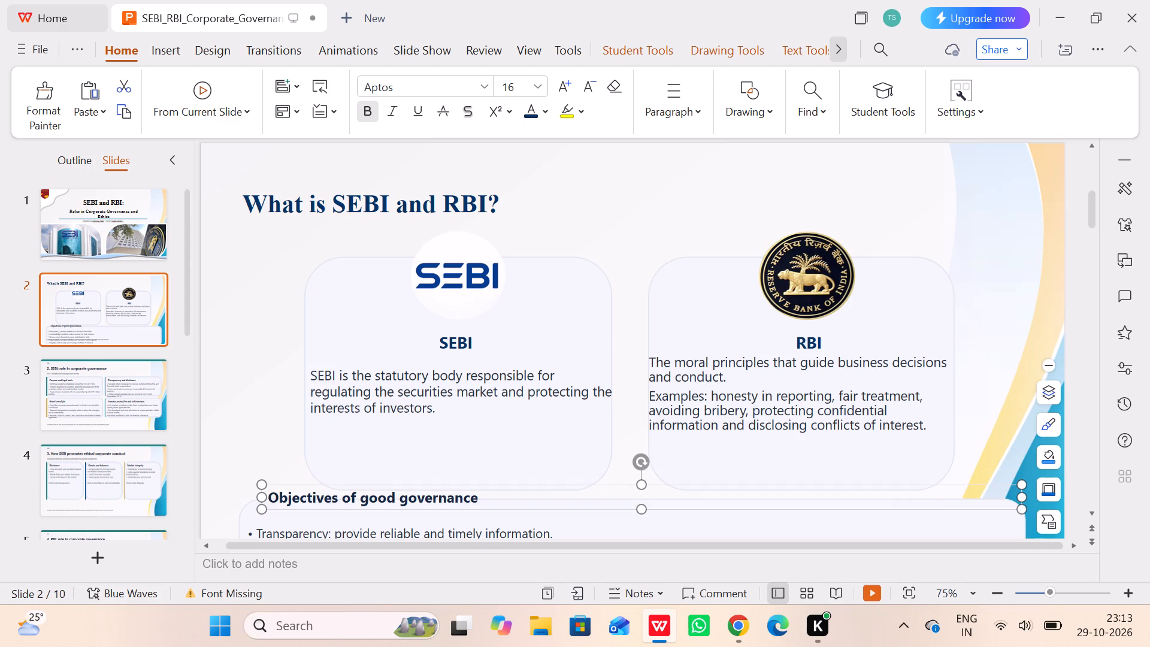
Move the SEBI description lower inside its card, leaving a gap beneath the SEBI heading.
click(441, 403)
drag(443, 365, 443, 395)
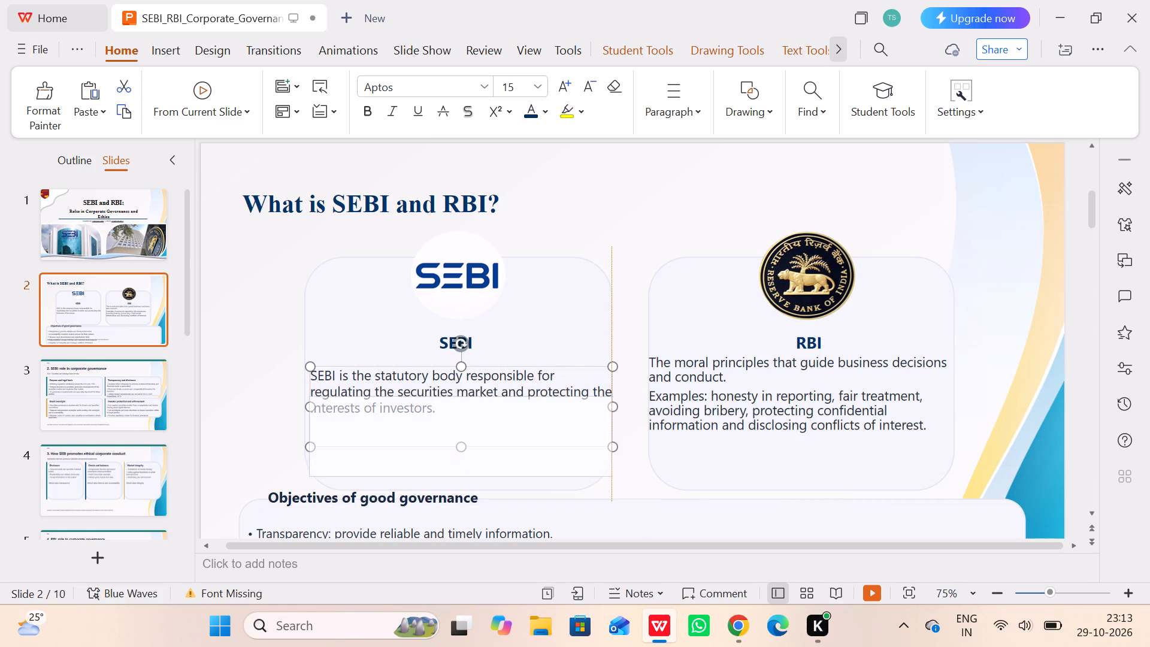
drag(443, 395, 443, 398)
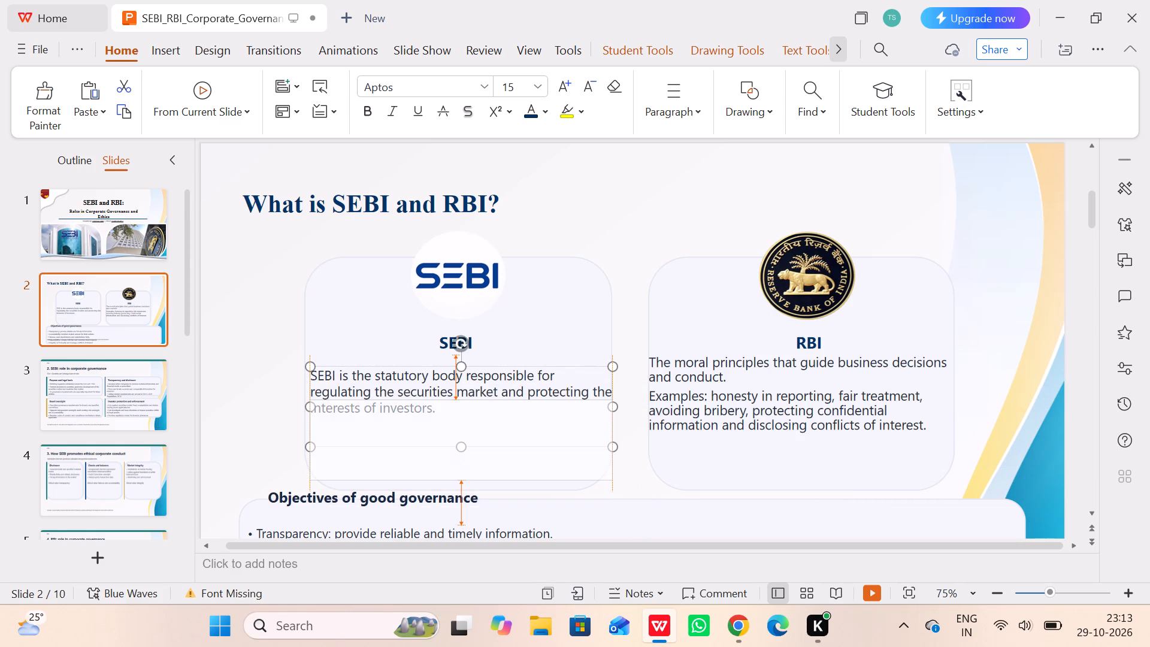
drag(443, 398, 443, 398)
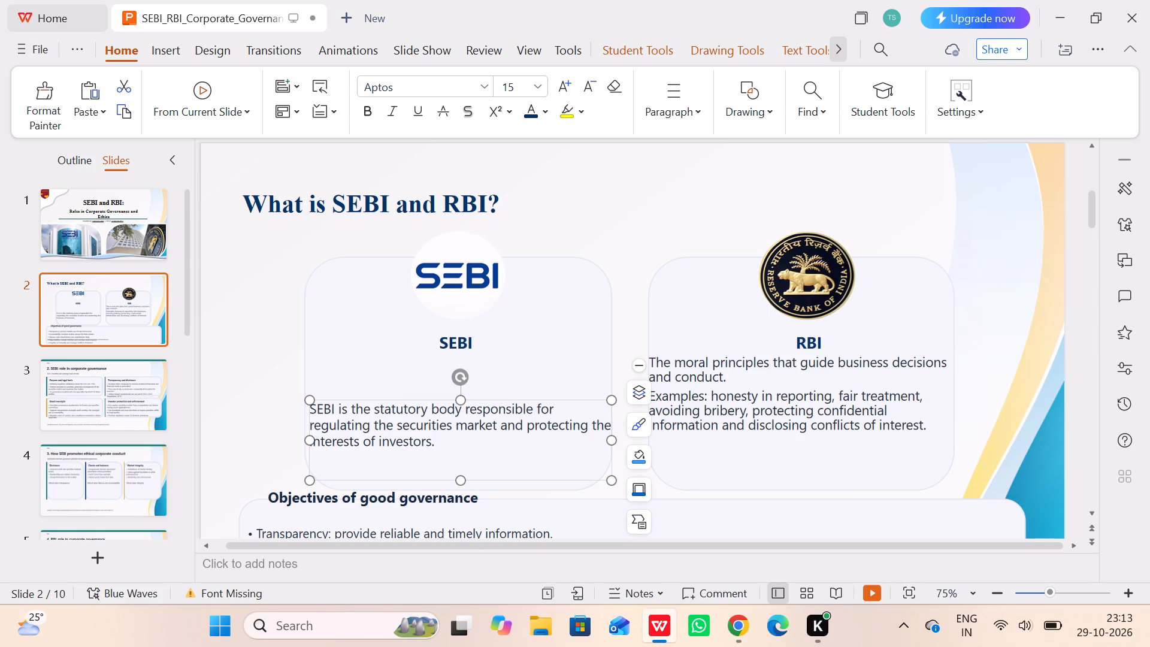
Set the whole SEBI description in Times New Roman and justify its paragraph.
drag(444, 448, 307, 400)
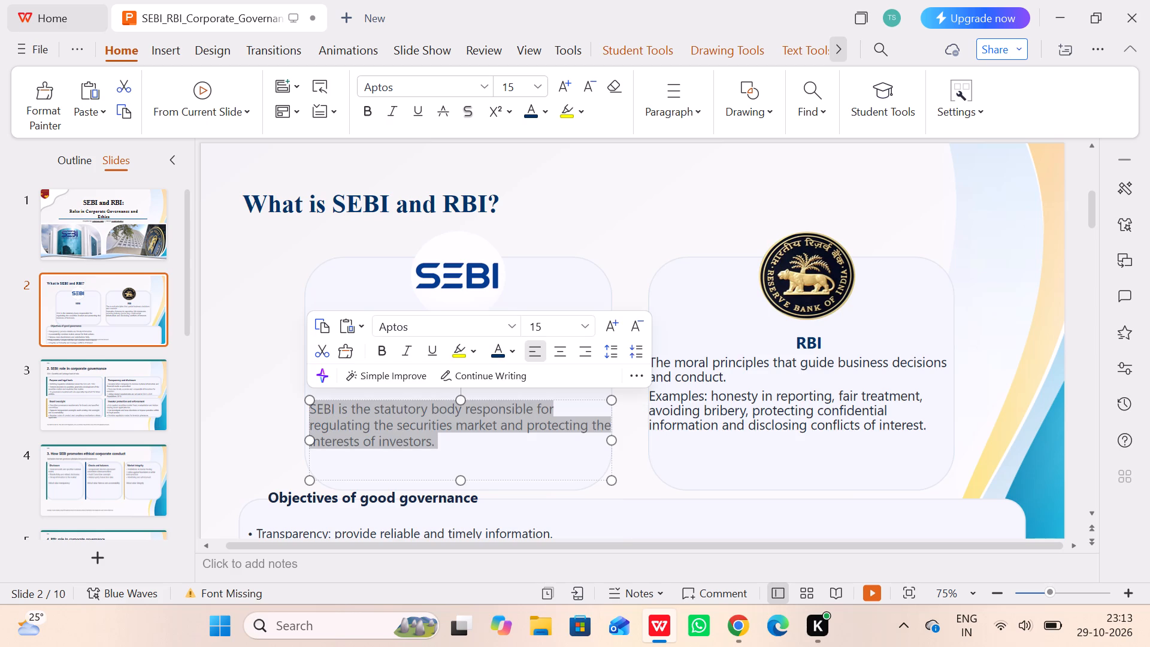
click(510, 333)
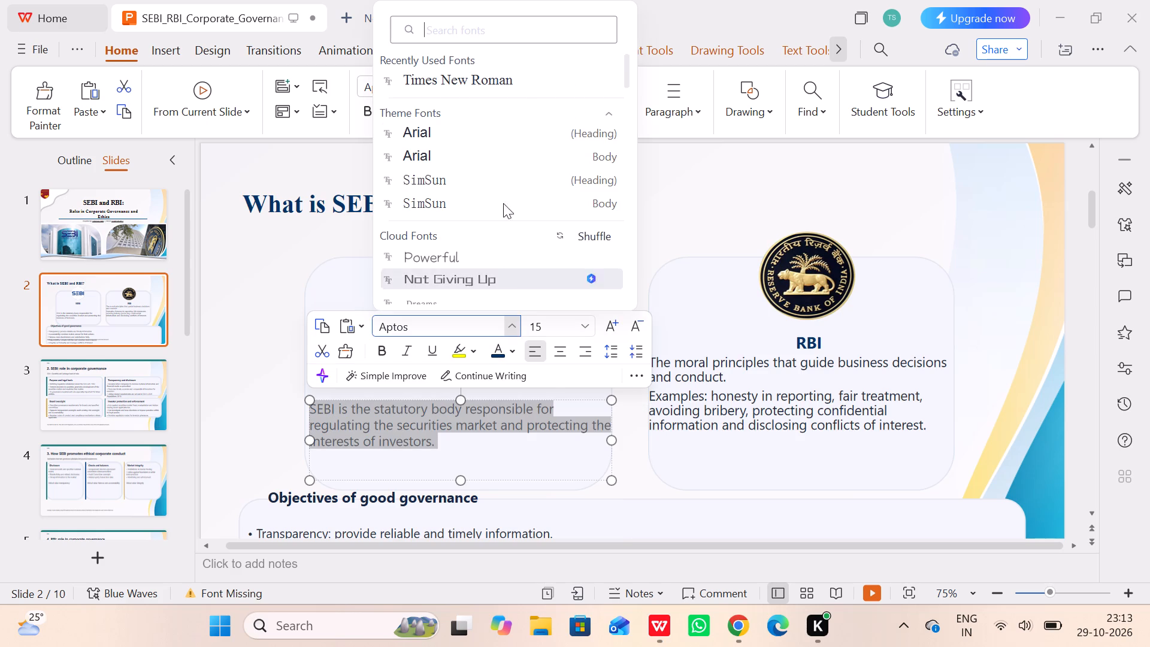
click(504, 72)
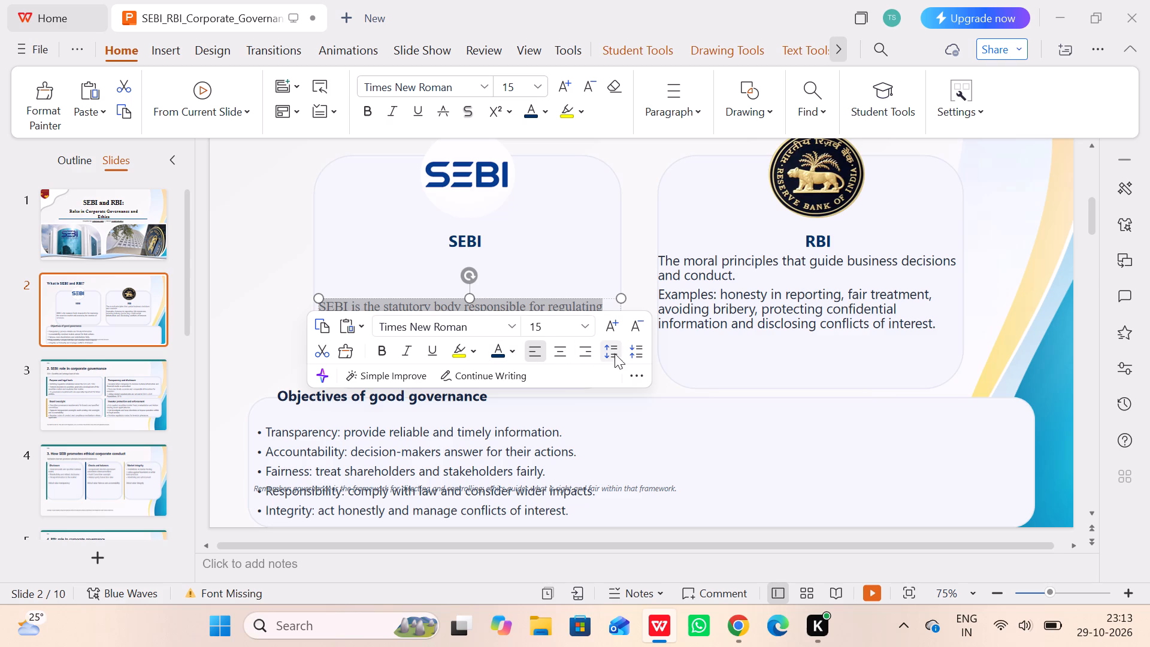
click(687, 110)
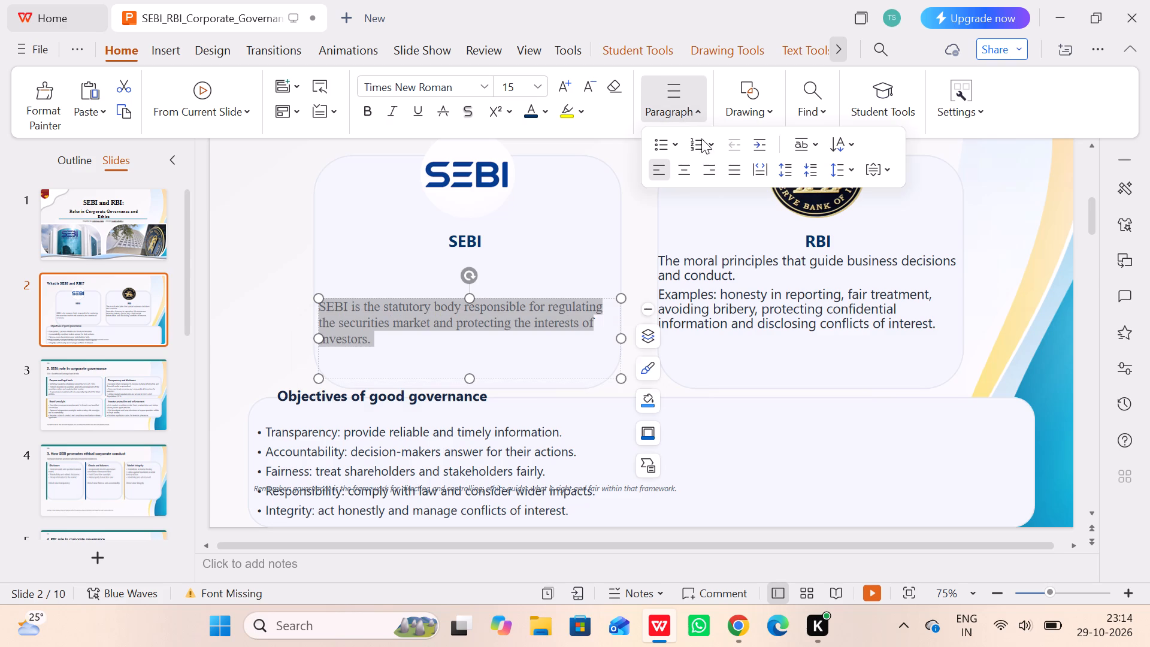
click(728, 174)
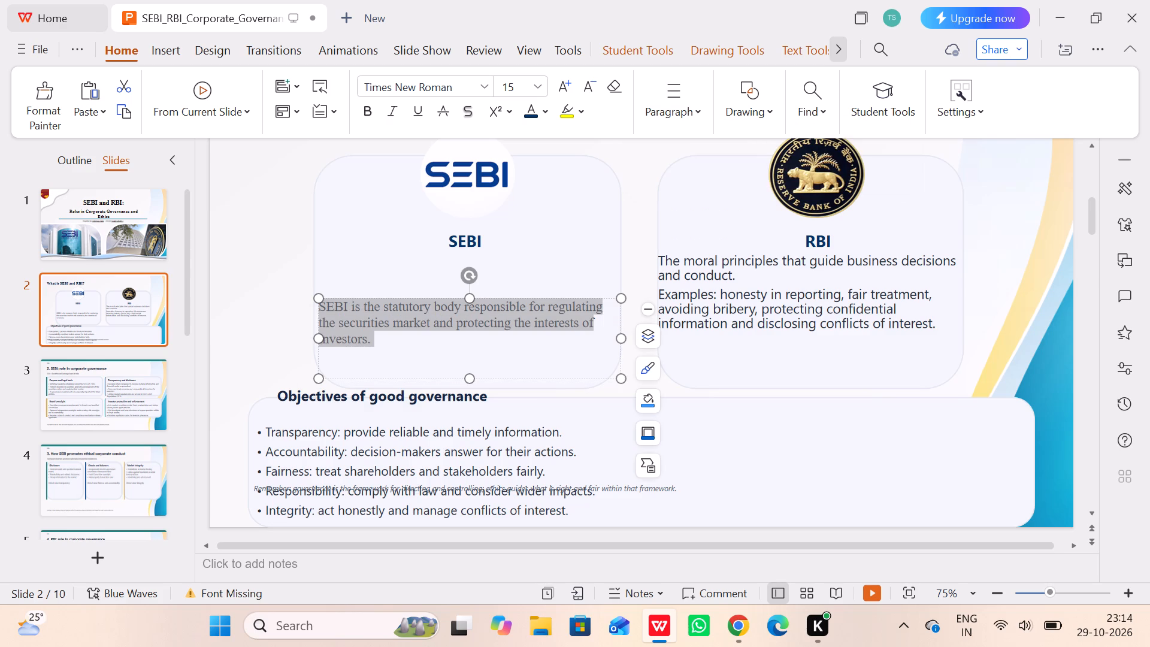
click(287, 231)
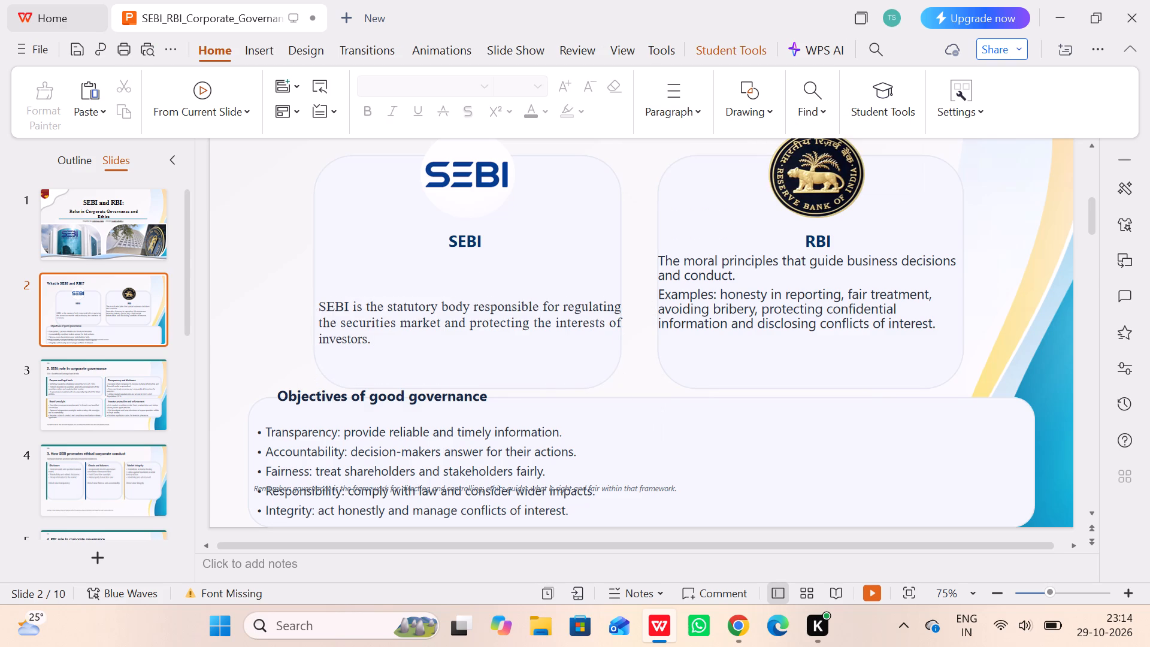
Narrow the SEBI description's text box slightly so its text stays inside the card's edge.
click(444, 296)
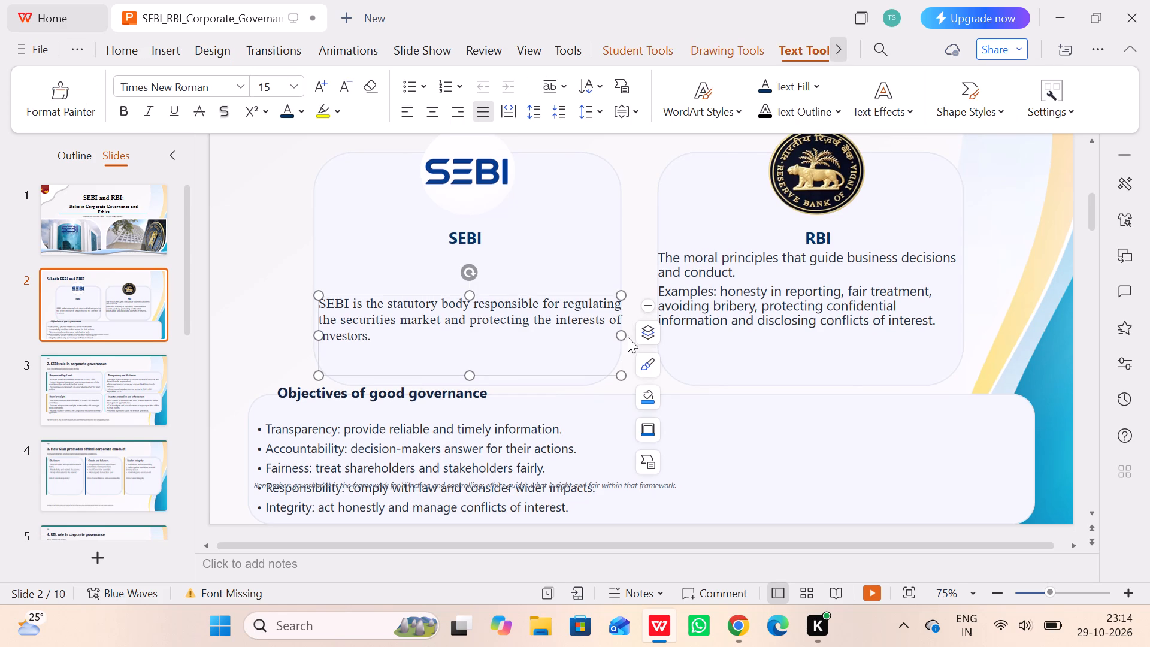
click(624, 337)
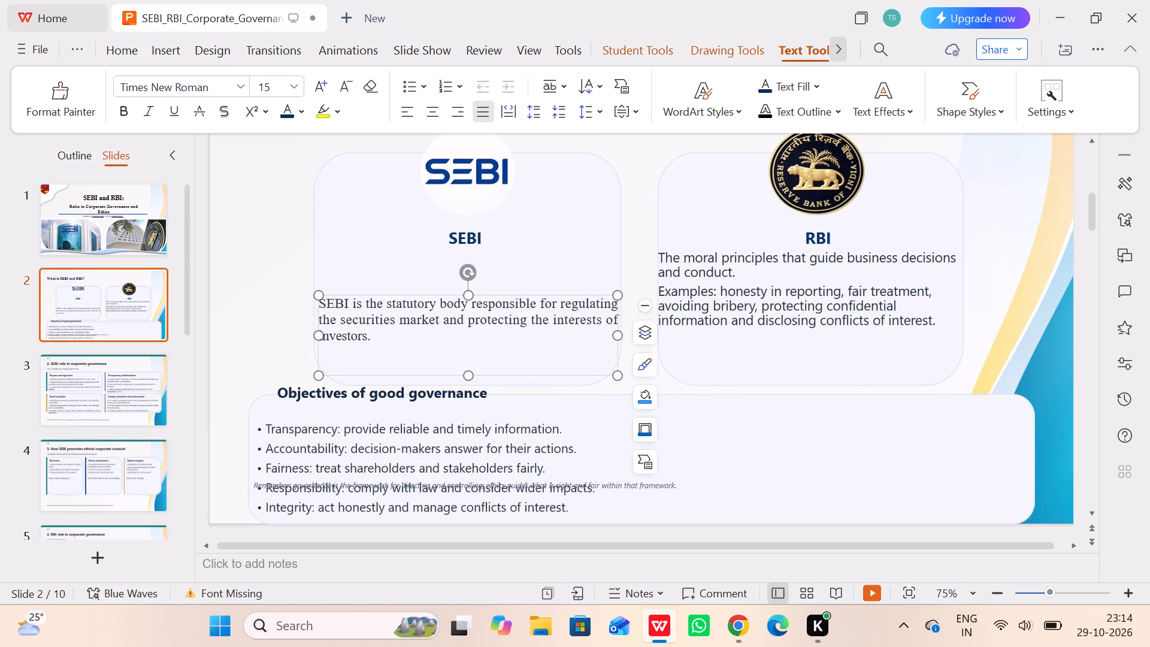
Replace the old text in the RBI card with "RBI is the", following the reference design in Chrome.
click(664, 226)
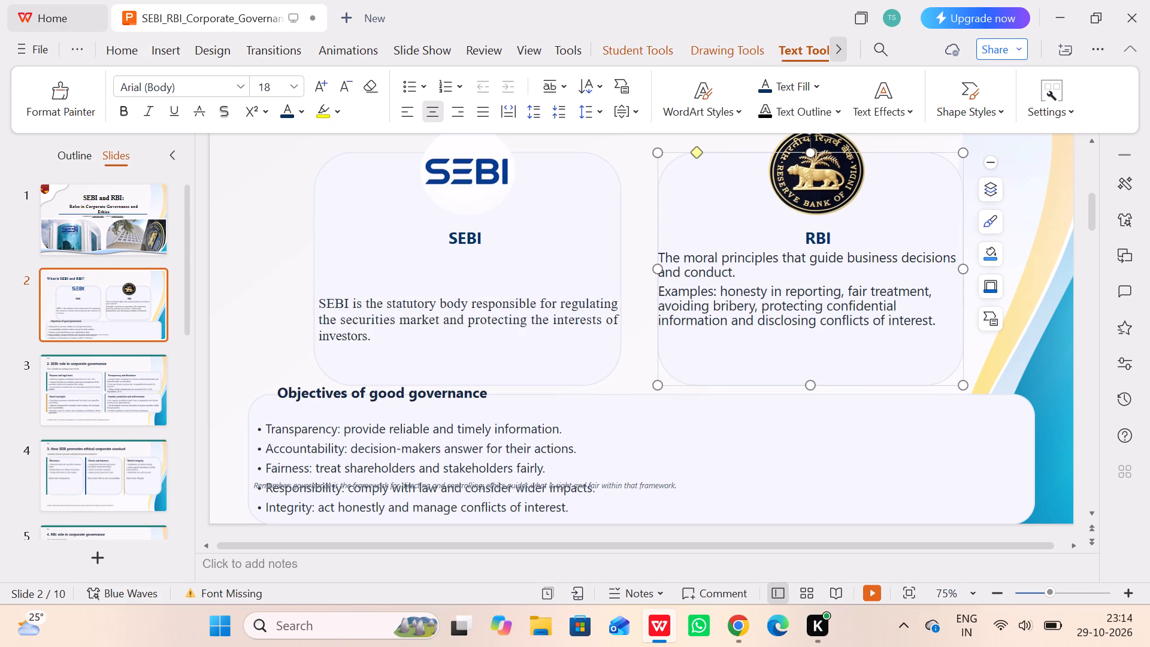
click(745, 309)
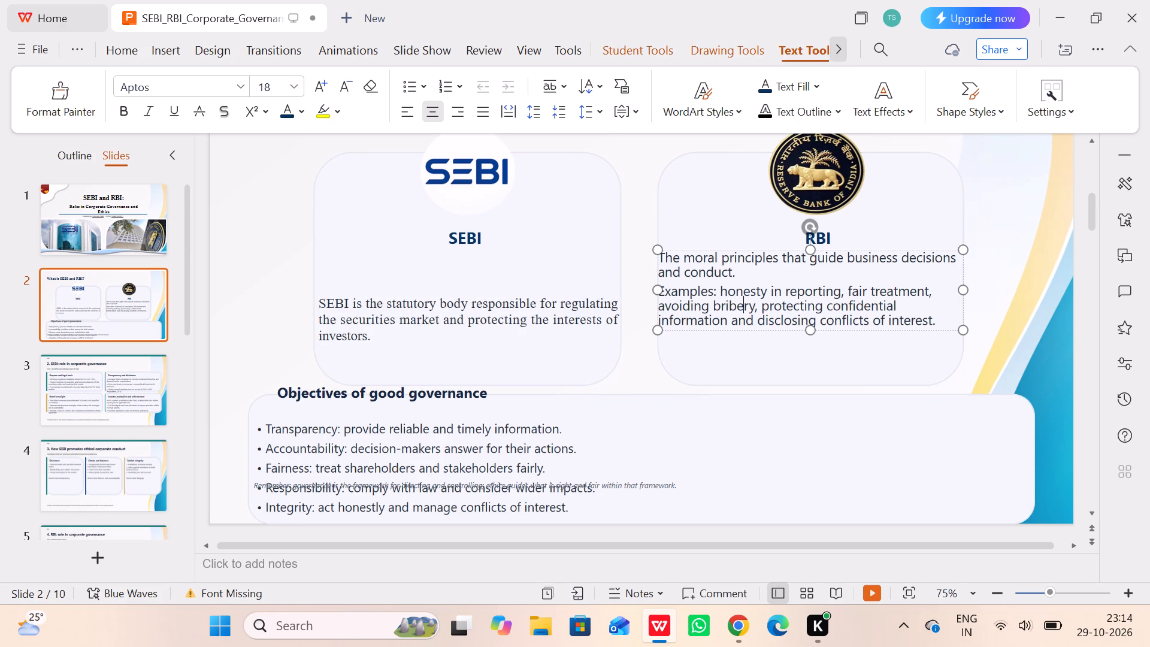
drag(943, 321, 607, 264)
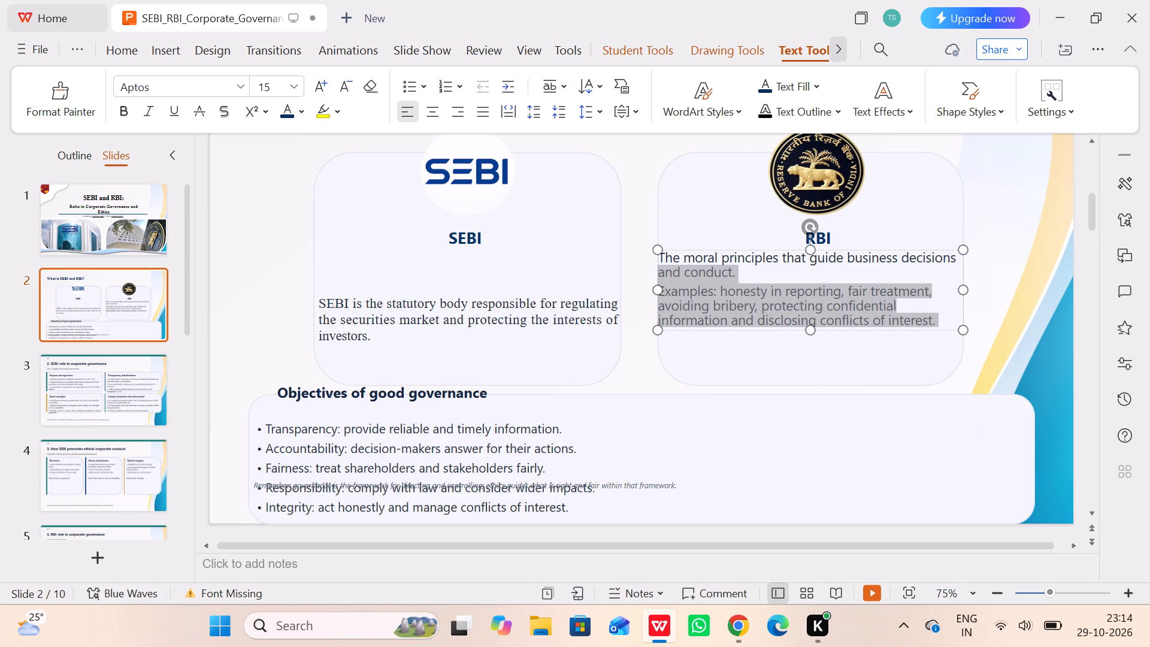
drag(607, 264, 628, 253)
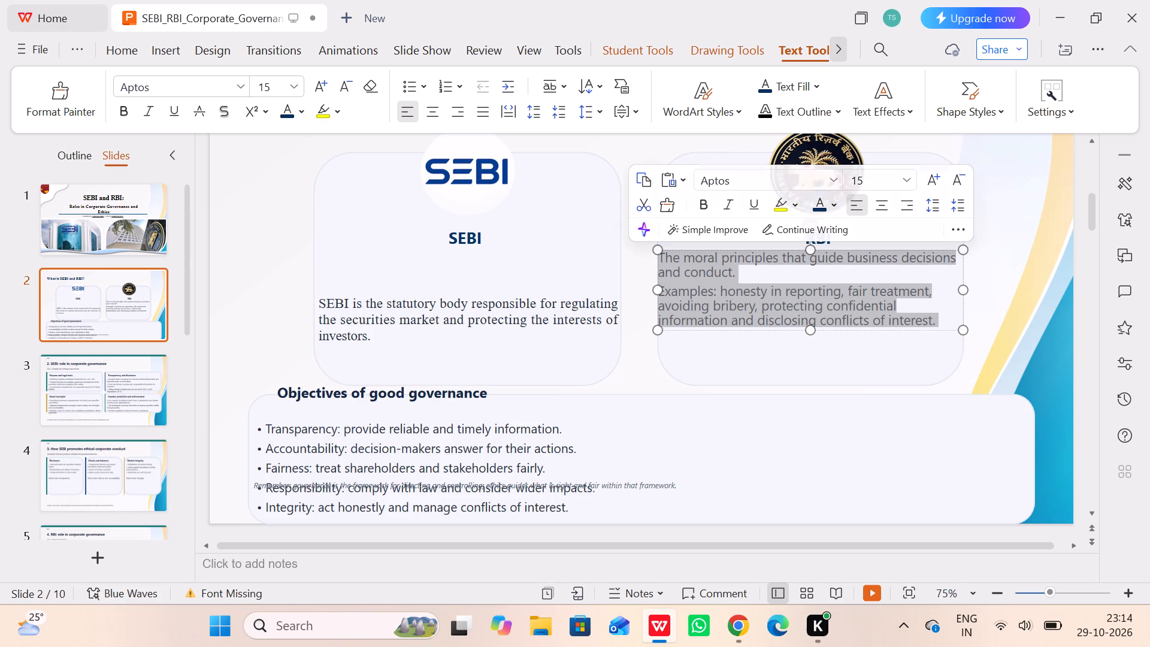
click(734, 616)
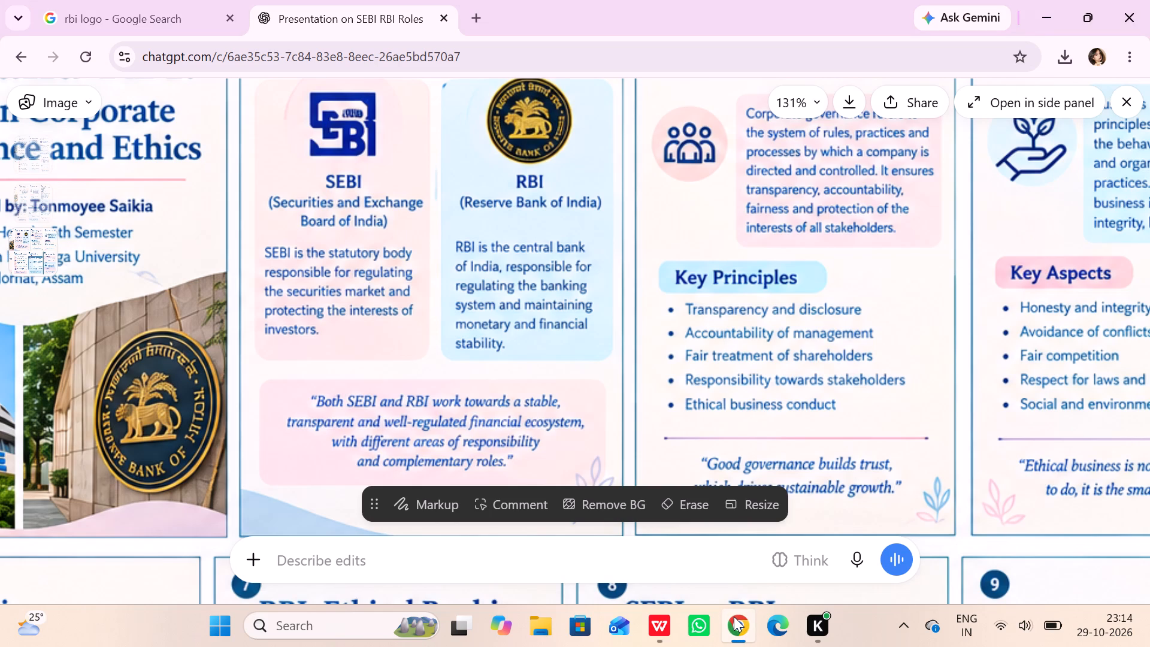
click(649, 640)
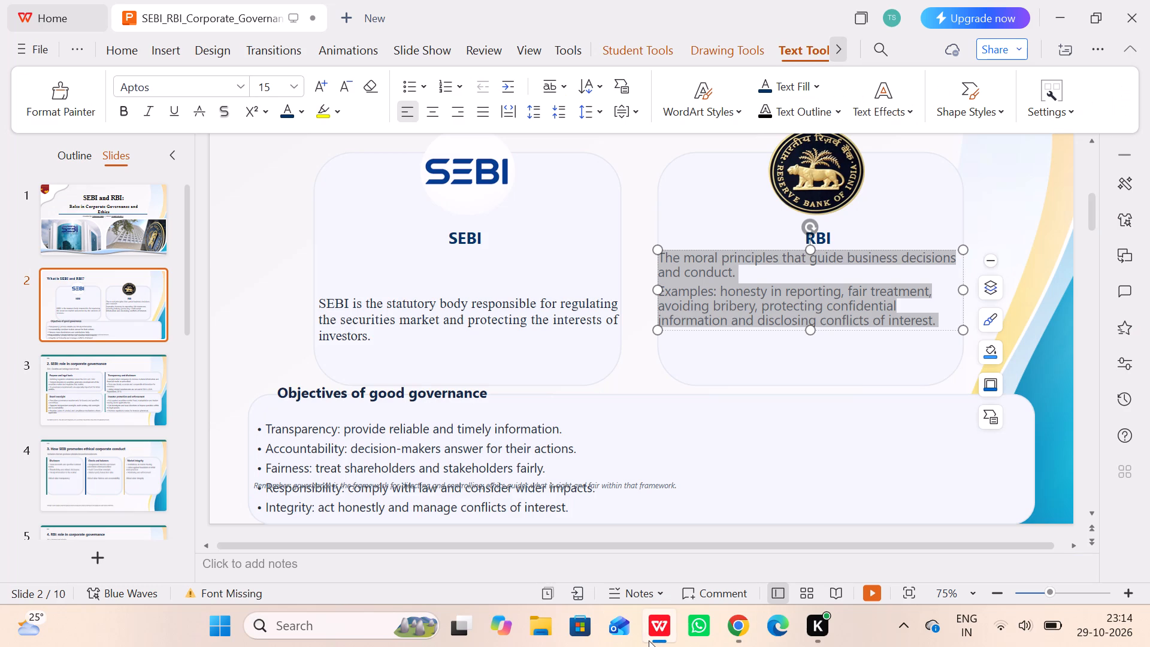
text(RBI)
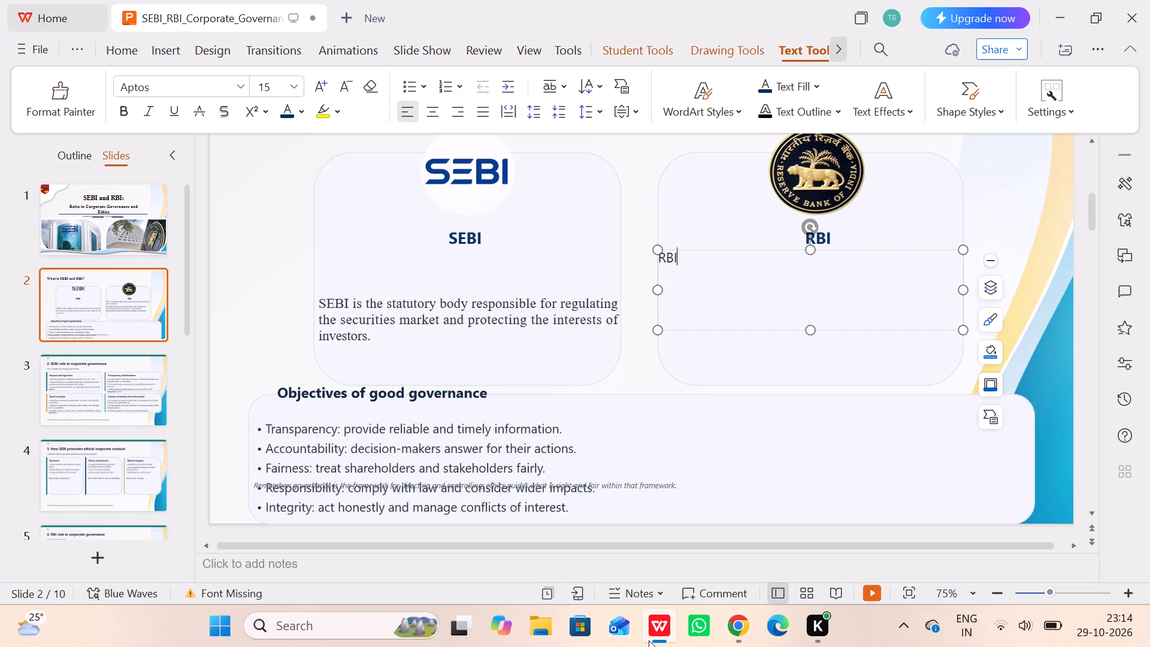
key(space)
text(is the)
key(space)
Continue the RBI description with "central bank of India", following the reference wording in Chrome.
click(727, 613)
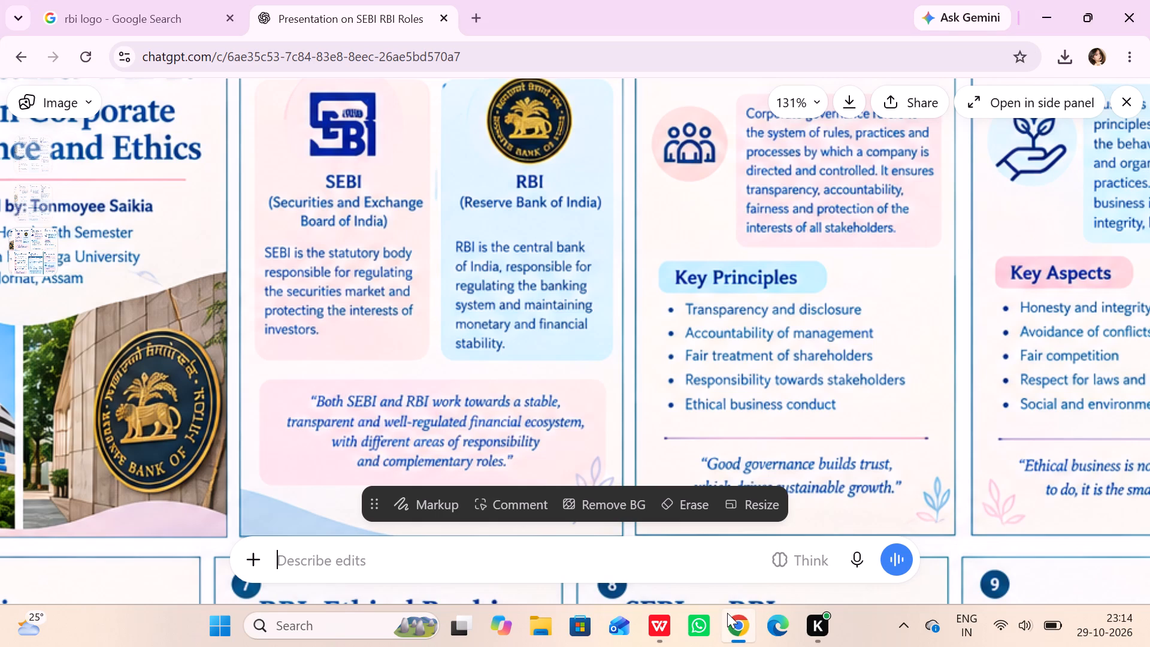
click(666, 629)
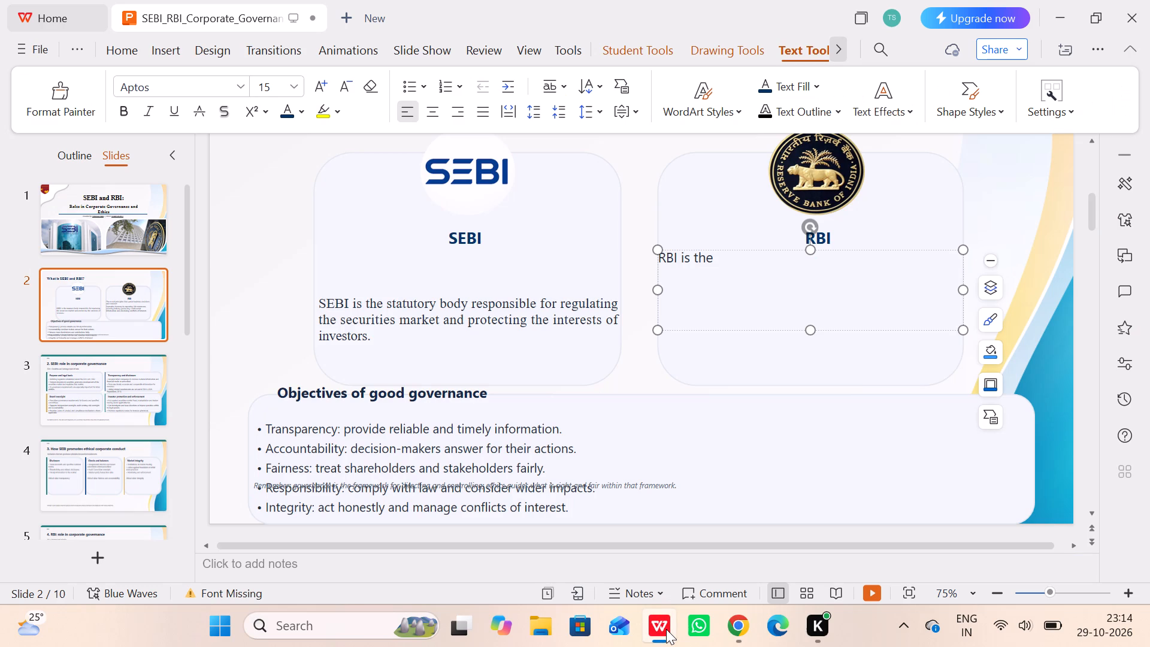
text(cent)
text(ral bank)
key(space)
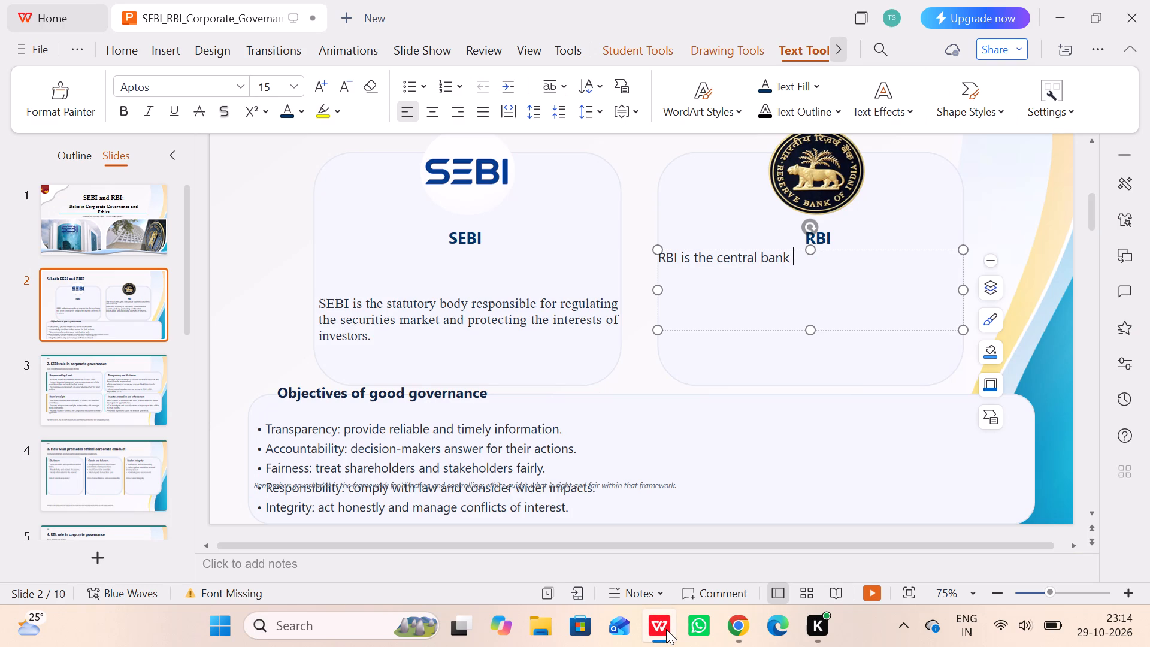
click(746, 615)
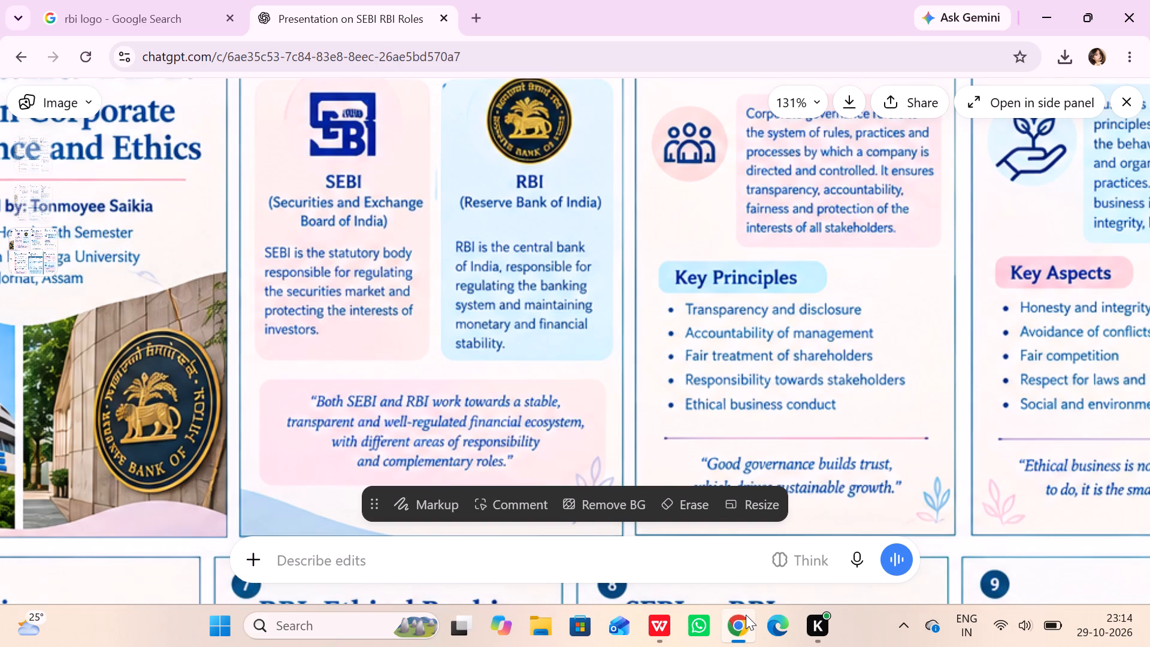
click(657, 625)
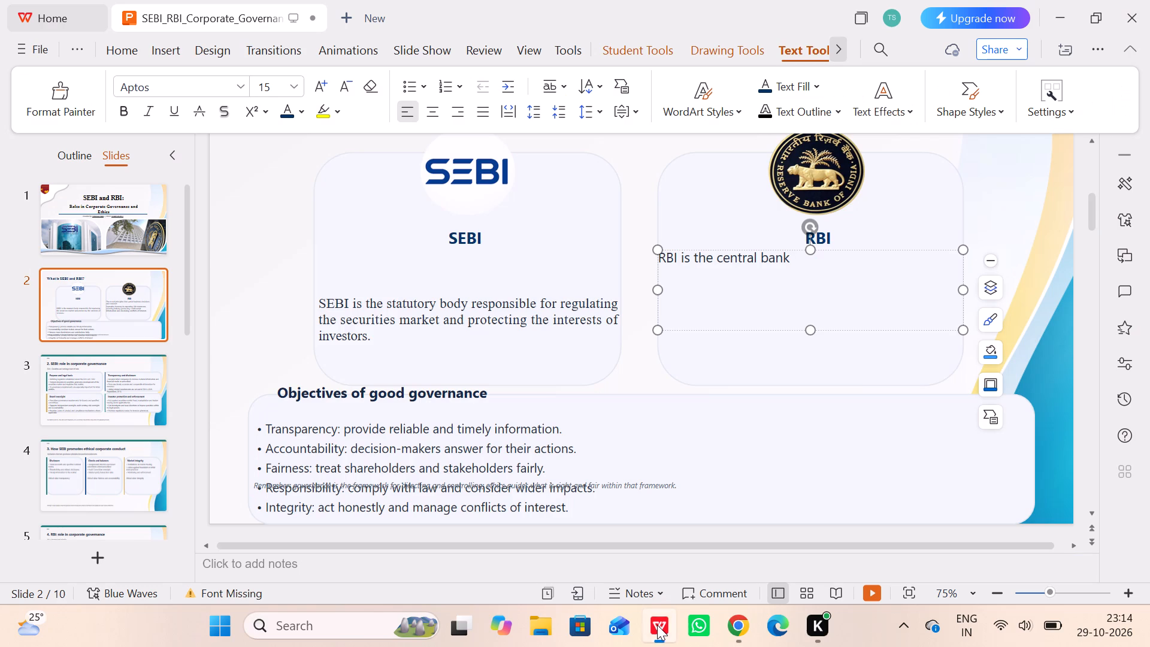
click(657, 625)
key(o)
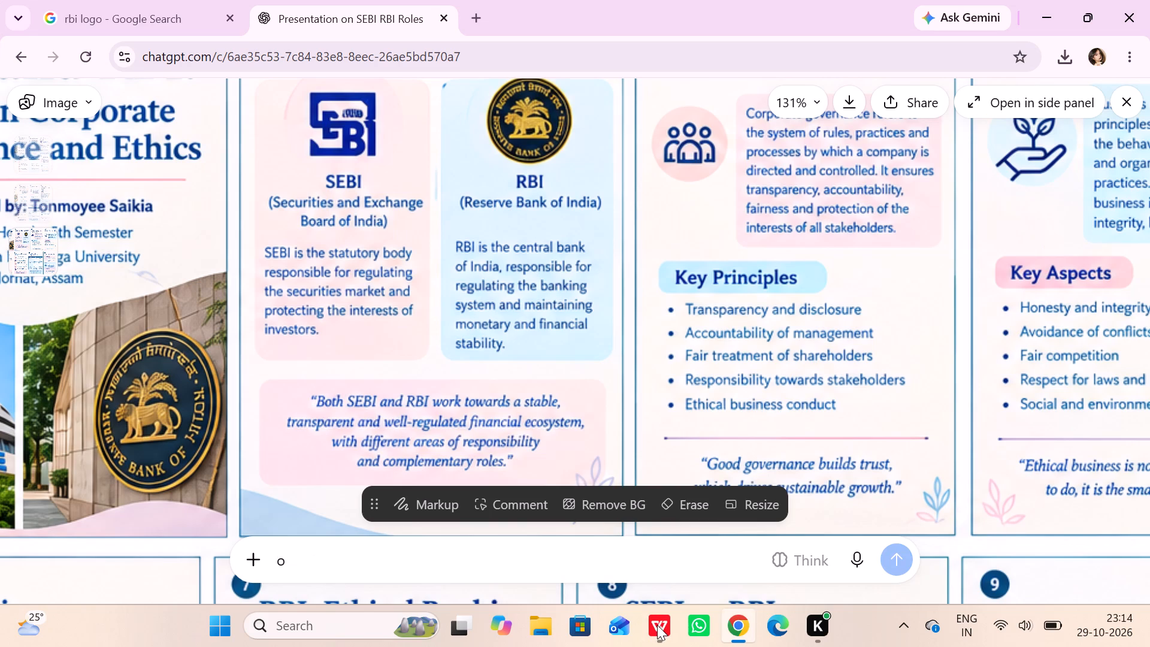
click(640, 636)
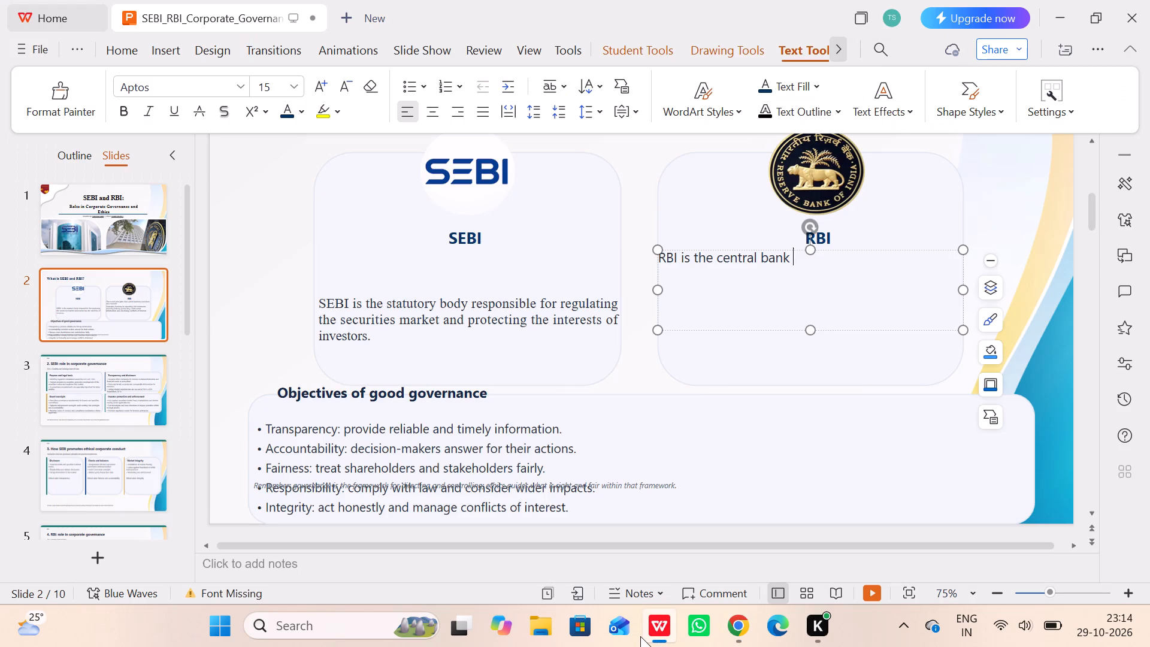
text(of)
key(space)
Continue the RBI description with ", responsible for regulating", following the reference wording in Chrome.
click(728, 634)
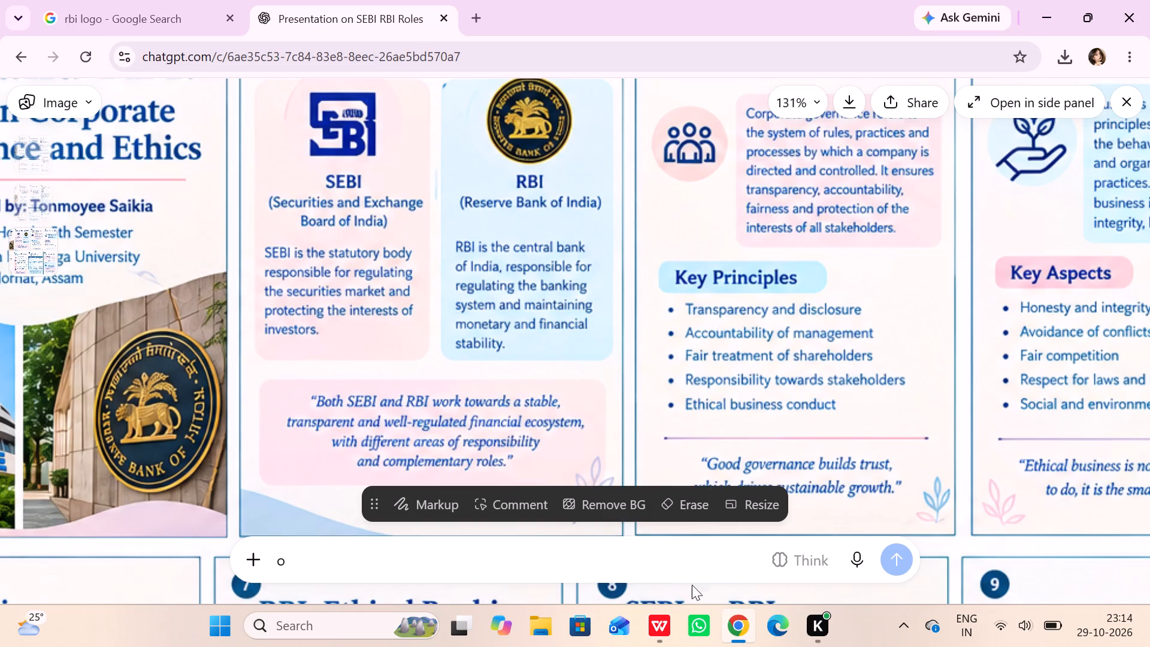
click(663, 616)
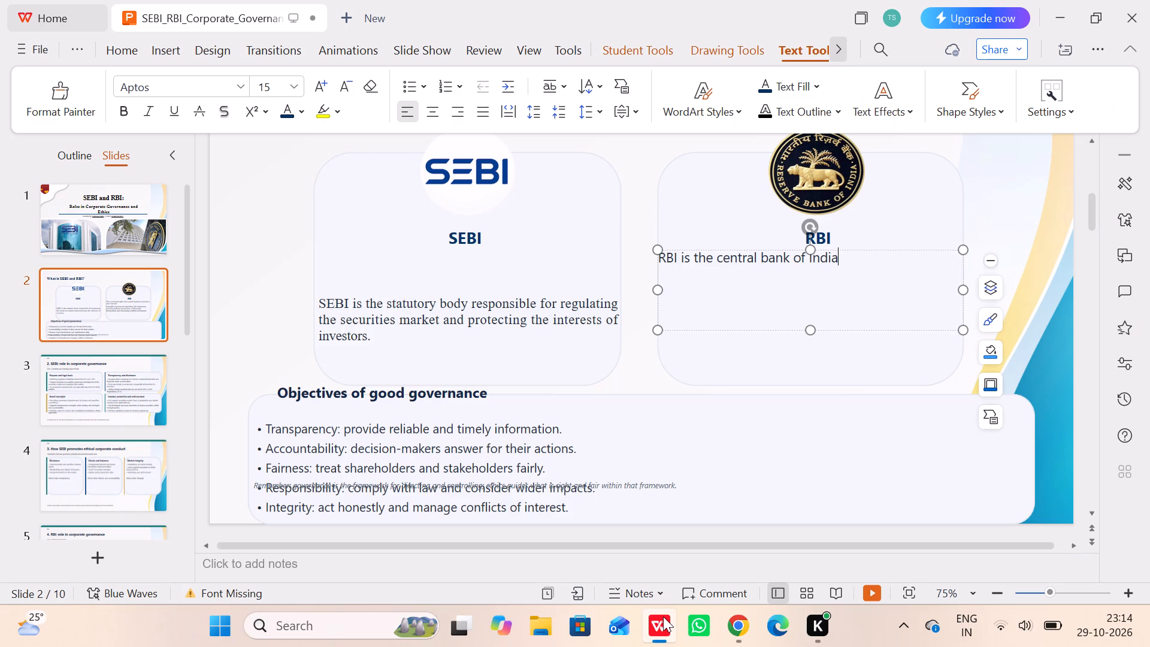
text(, resp)
text(onsible)
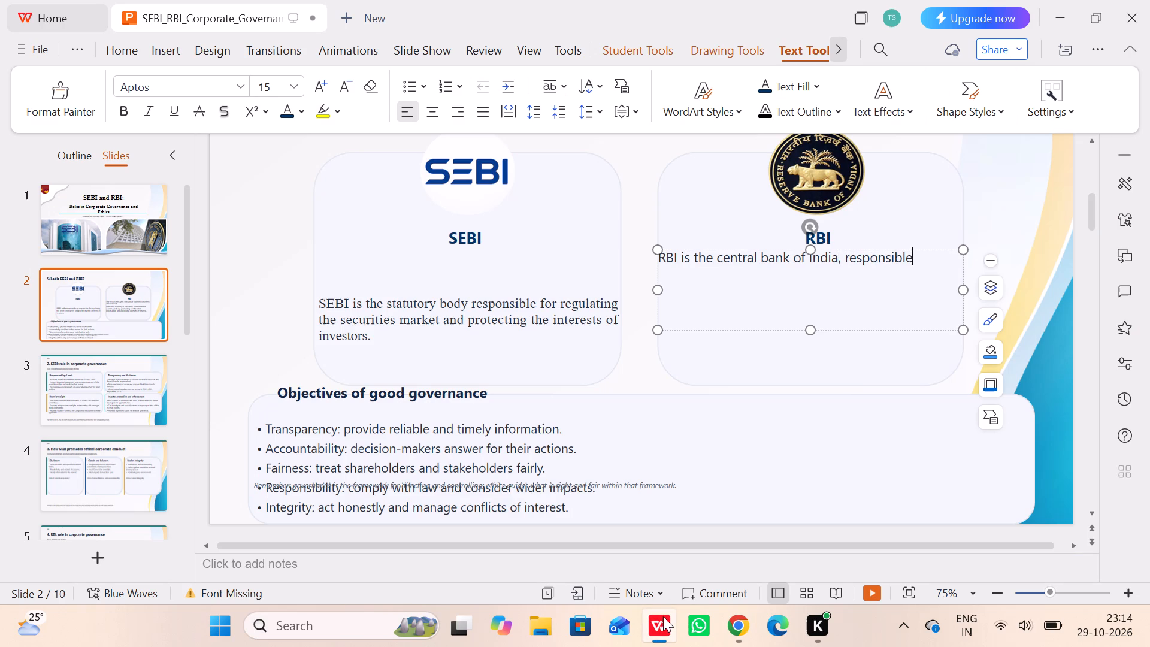
key(space)
click(750, 634)
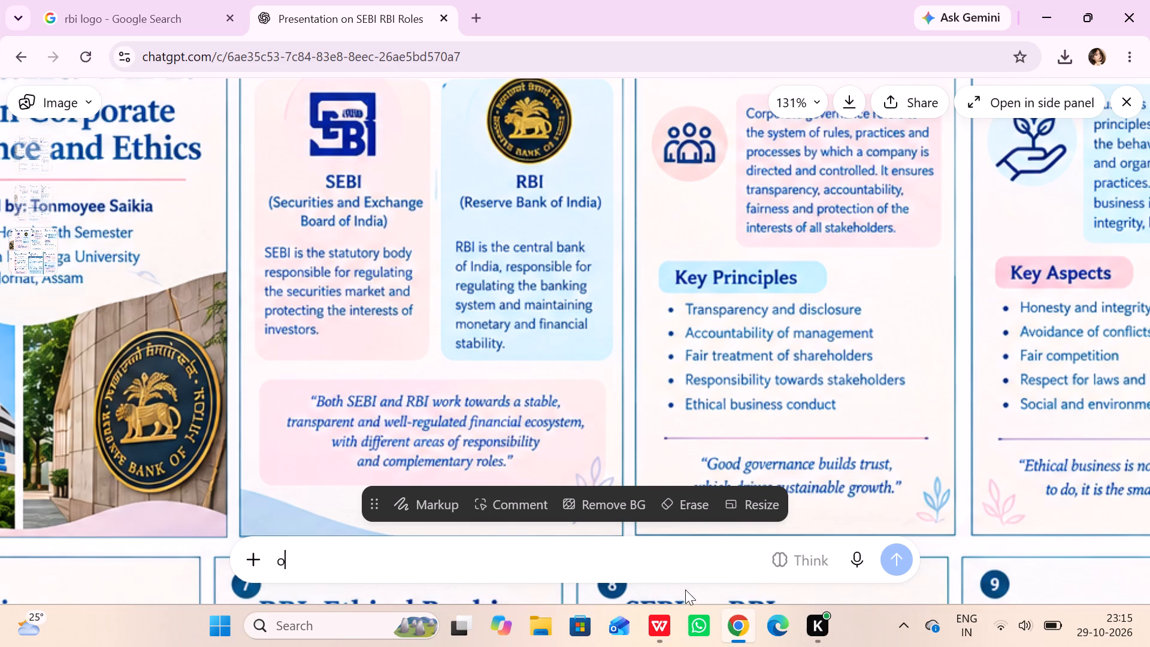
click(657, 610)
key(f)
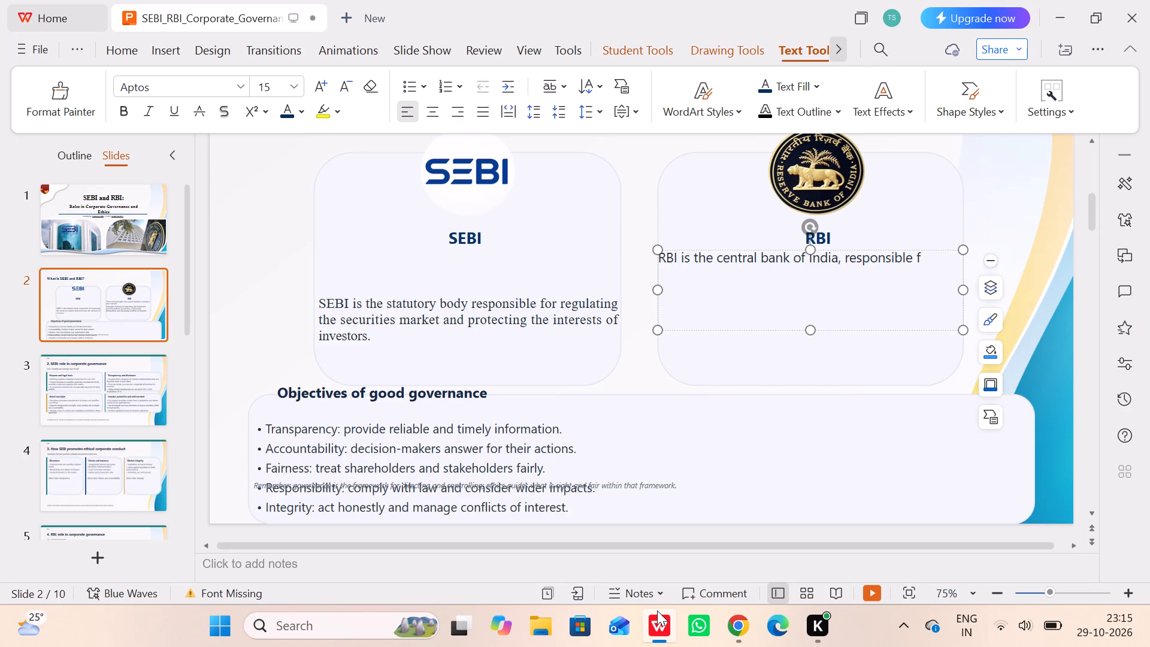
text(or regulatinh)
key(BackSpace)
text(g)
key(space)
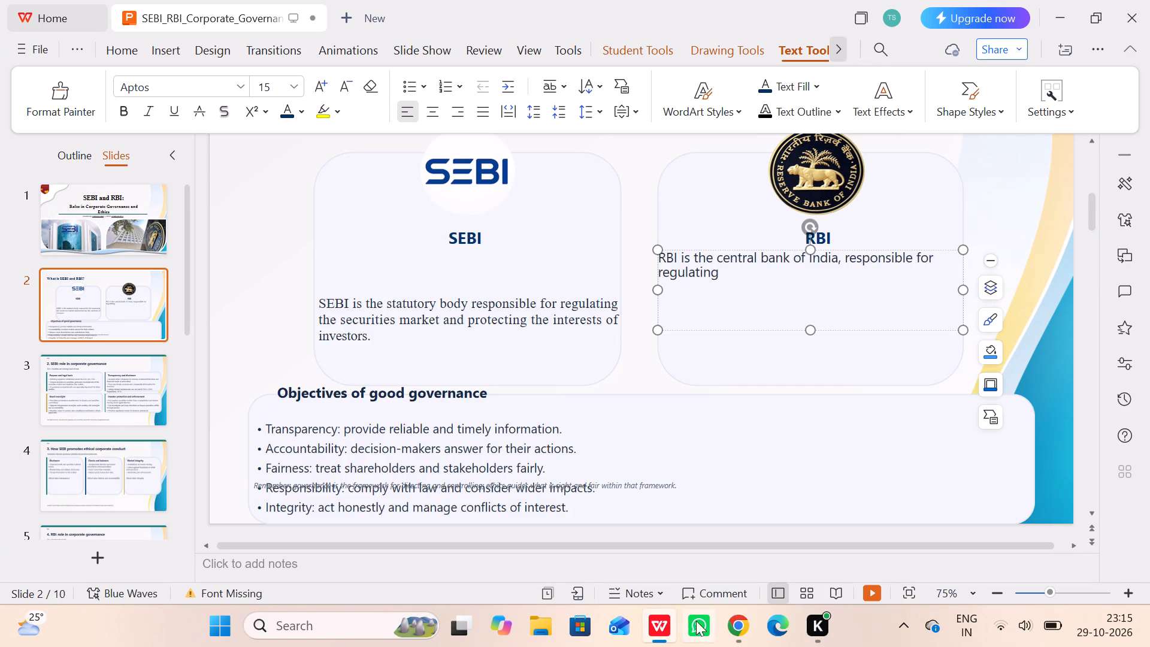
Continue the RBI description with "the banking system and responsibi", checking the reference design in Chrome.
click(735, 619)
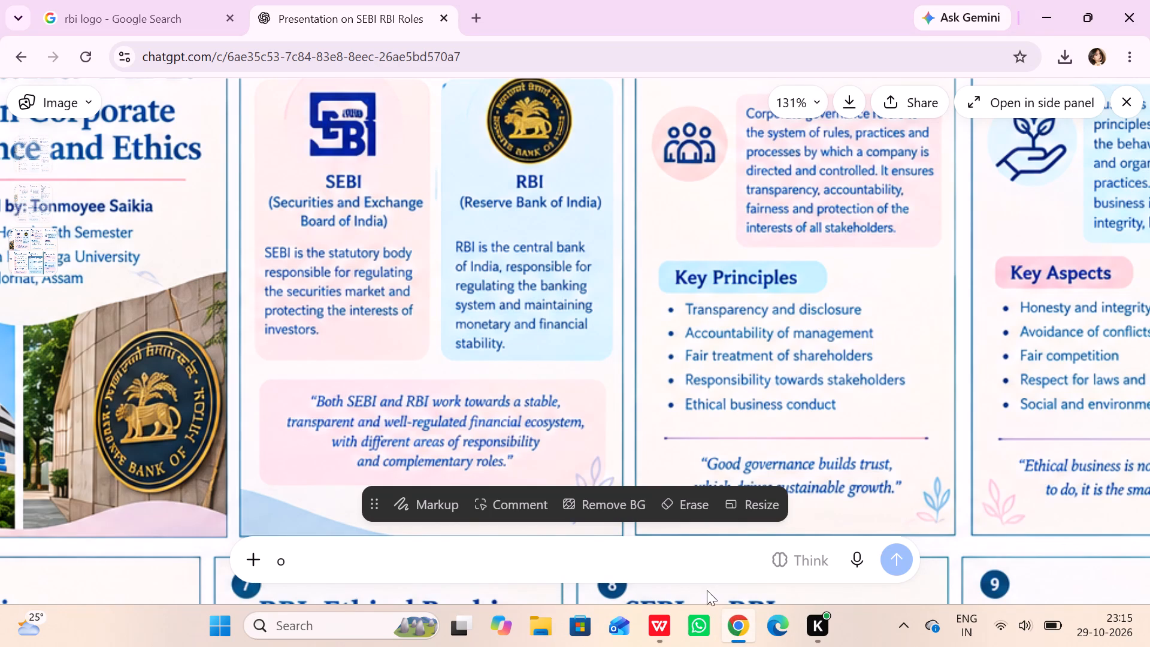
click(643, 631)
text(th)
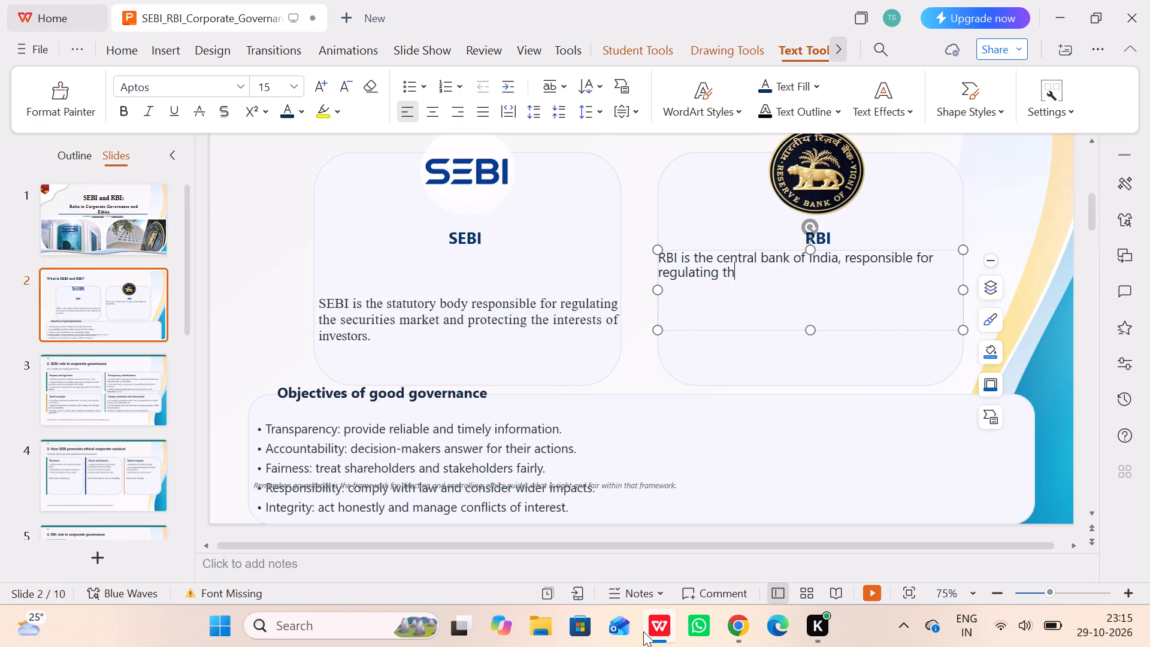
text(e banking)
click(730, 632)
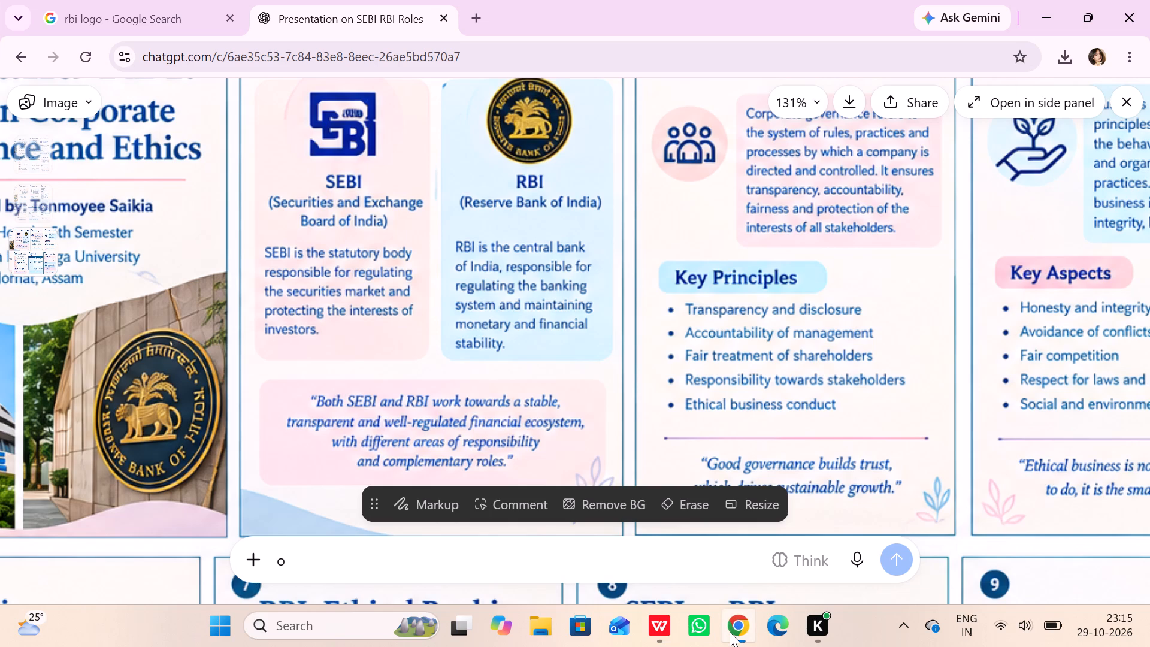
click(668, 621)
key(space)
text(sys)
text(tem and responnd)
key(BackSpace)
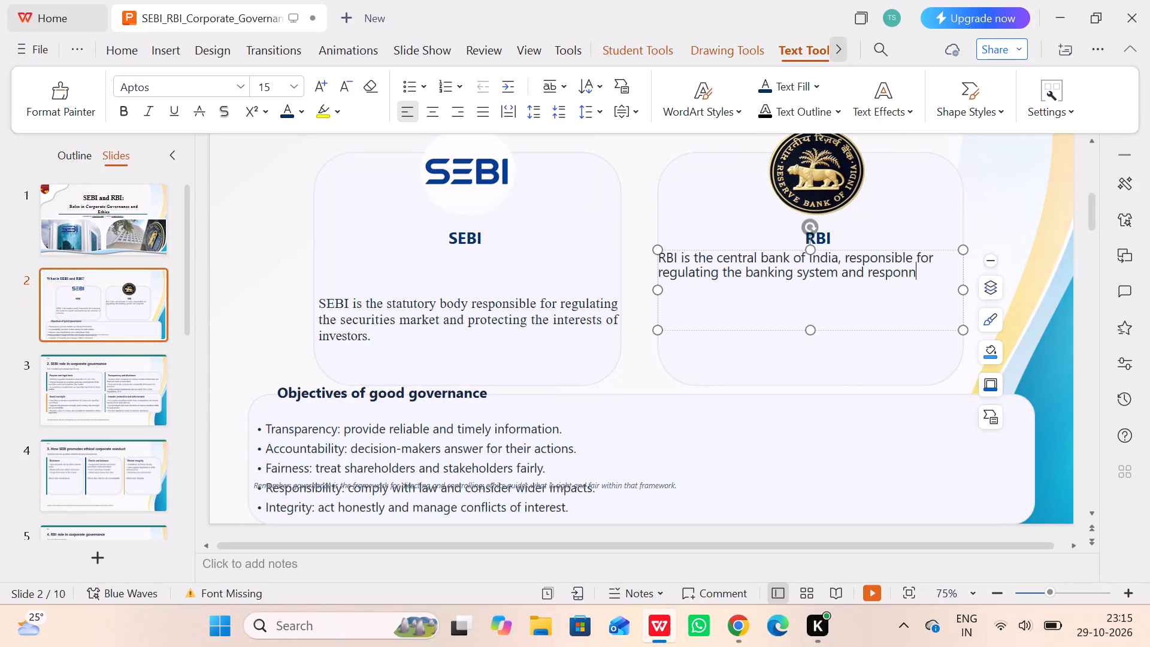
key(BackSpace)
text(sibi)
Replace the mistaken last word of the RBI description with "maintaining", following the reference wording in Chrome.
click(745, 612)
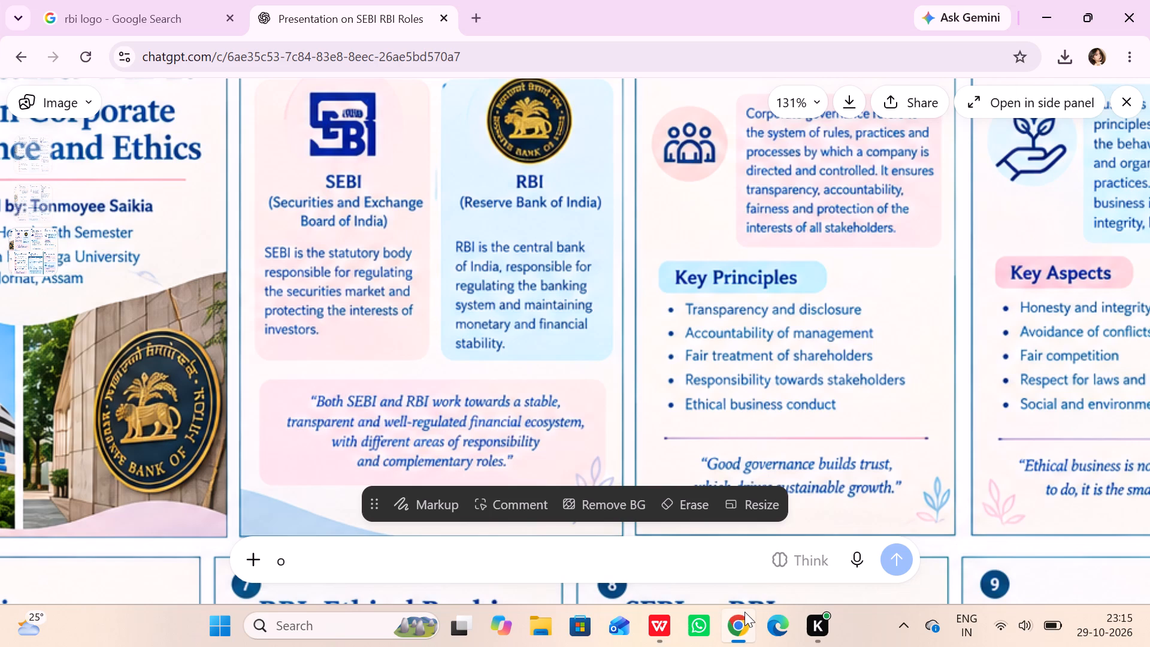
click(649, 624)
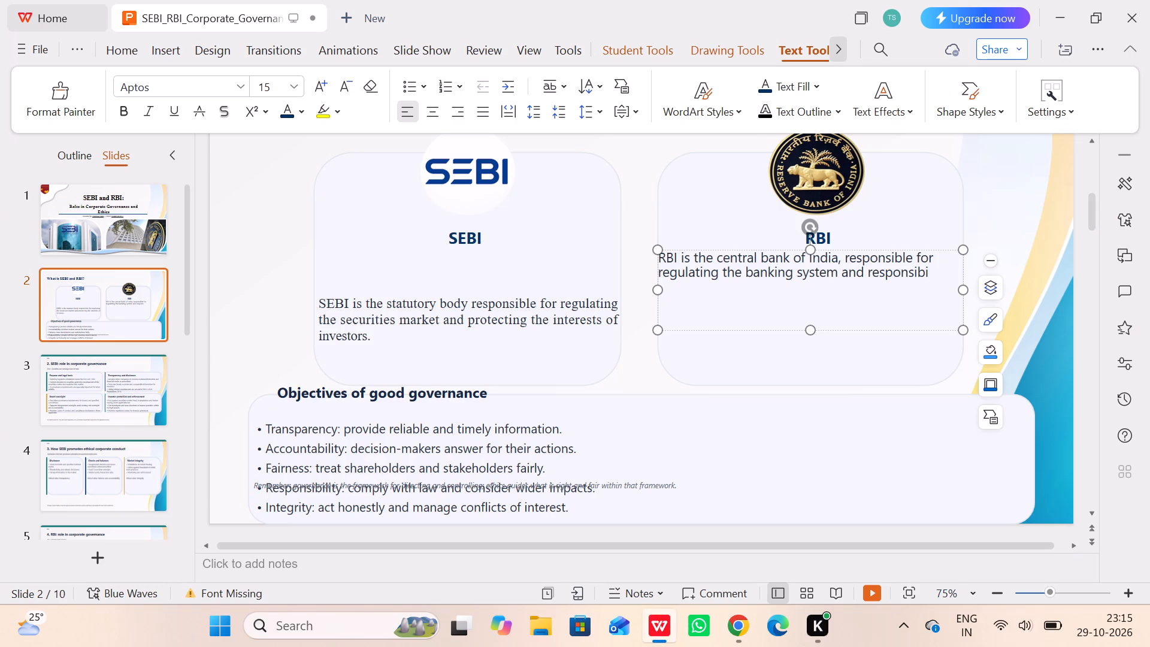
key(backslash)
key(BackSpace)
key(BackSpace)
key(BackSpace)
key(BackSpace)
key(BackSpace)
key(BackSpace)
key(BackSpace)
key(BackSpace)
key(BackSpace)
key(BackSpace)
key(BackSpace)
text(maintaining)
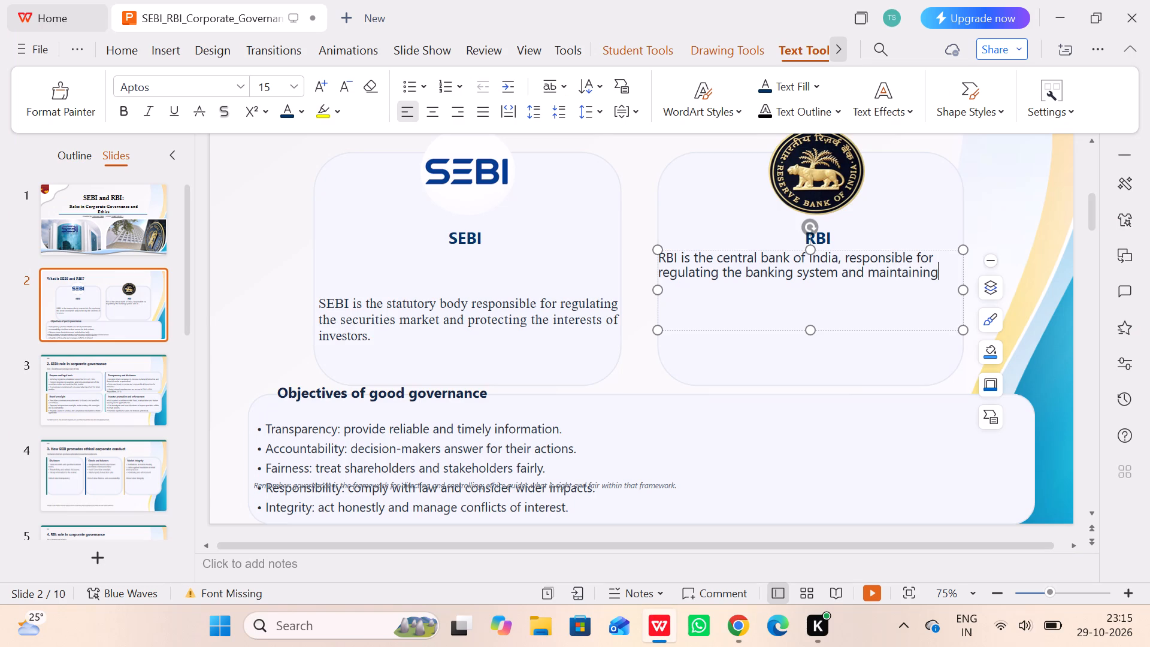
key(space)
Finish the RBI description with "monetary and financial stability.", following the reference wording in Chrome.
click(734, 621)
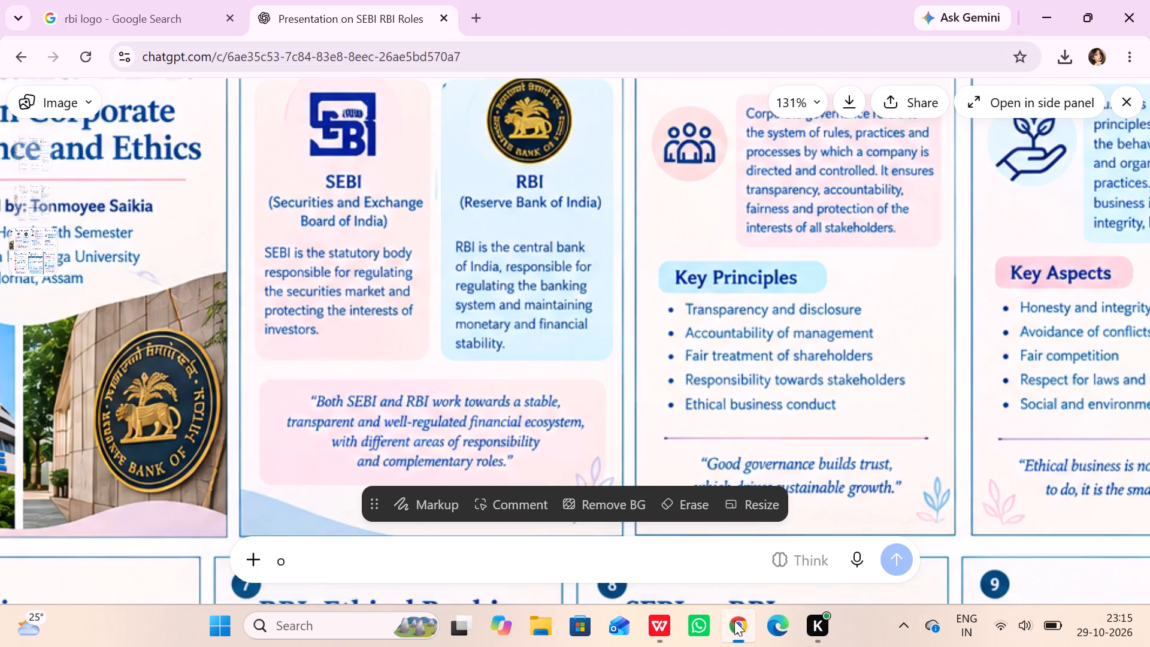
click(655, 621)
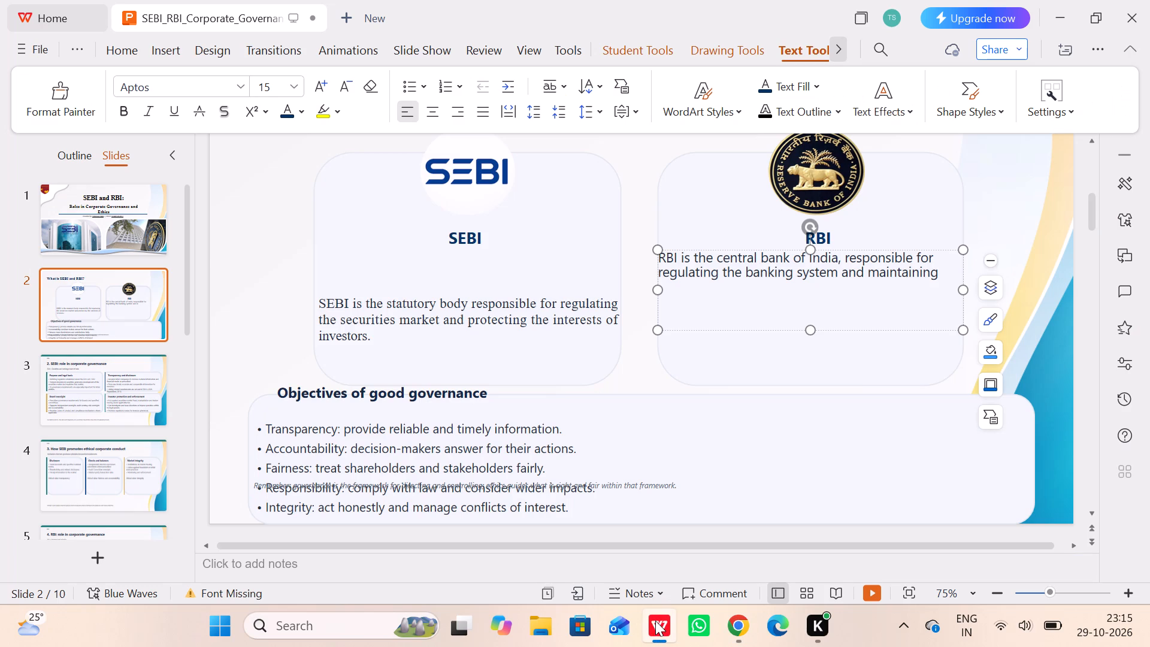
text(monetary)
key(space)
text(and fina)
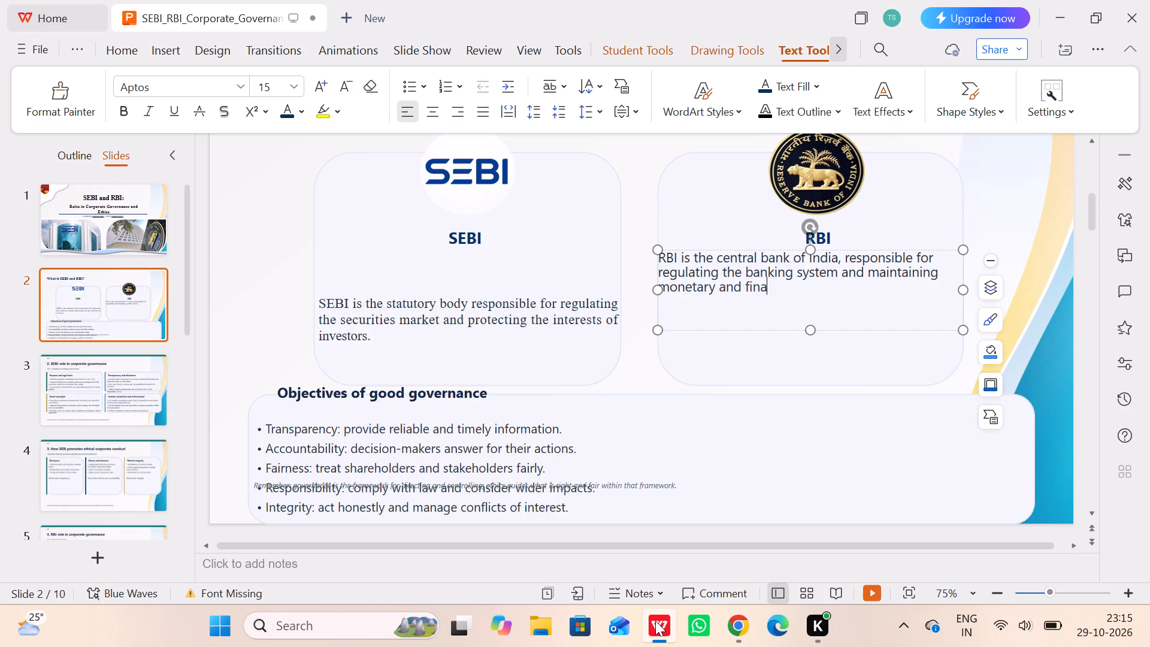
click(720, 631)
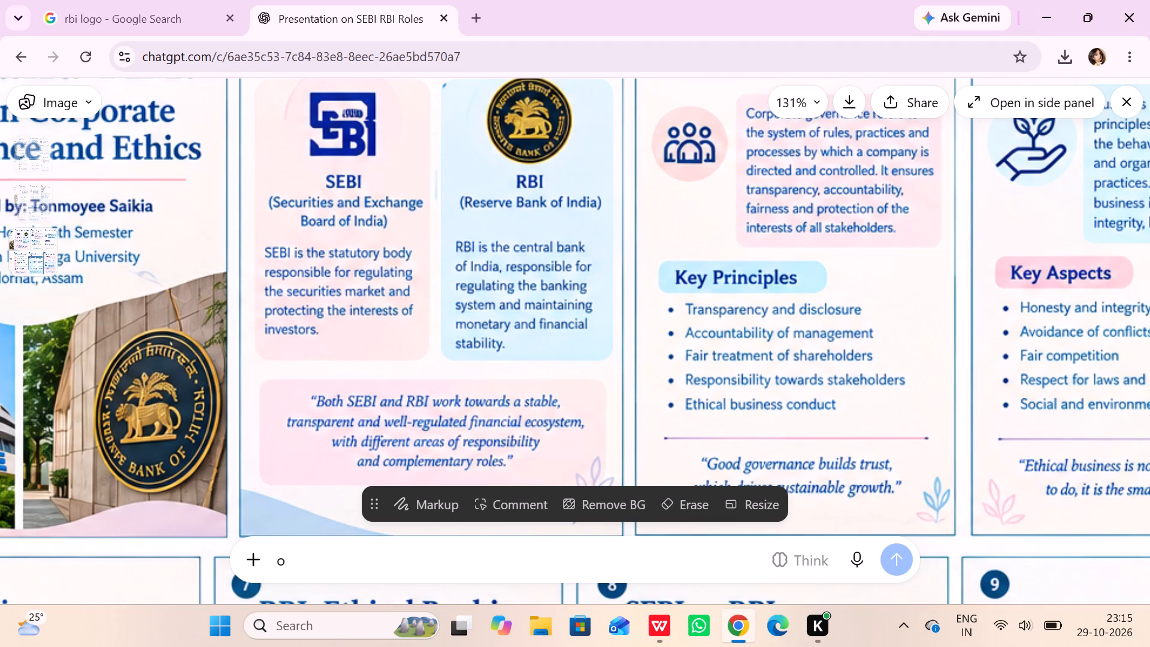
click(658, 624)
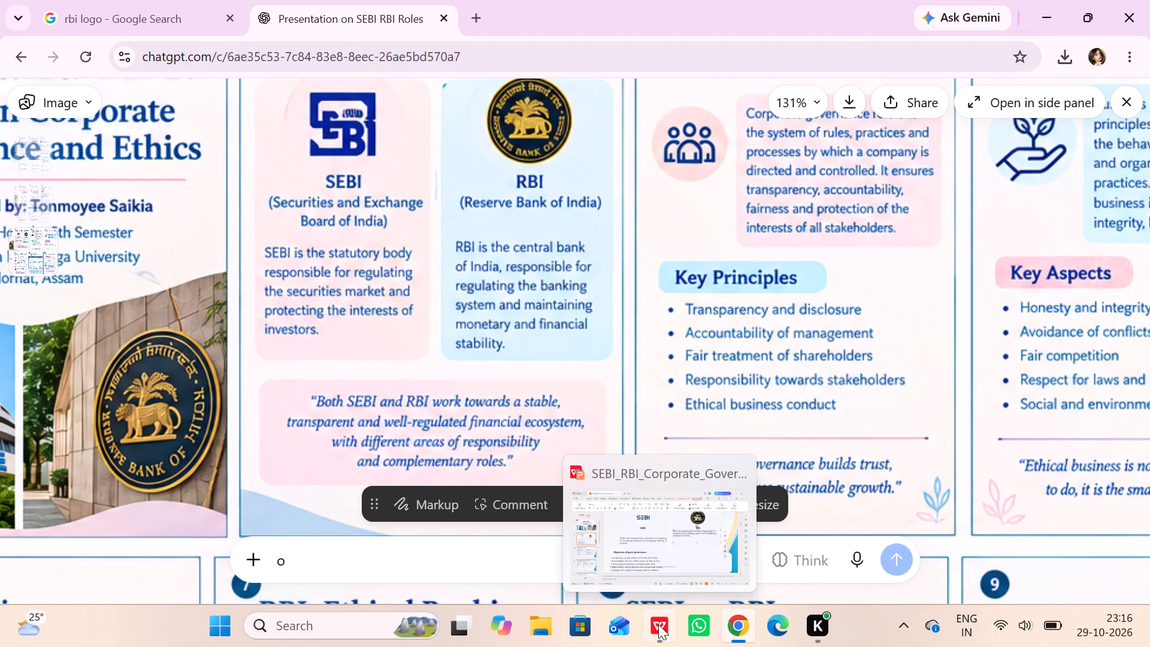
text(ncial)
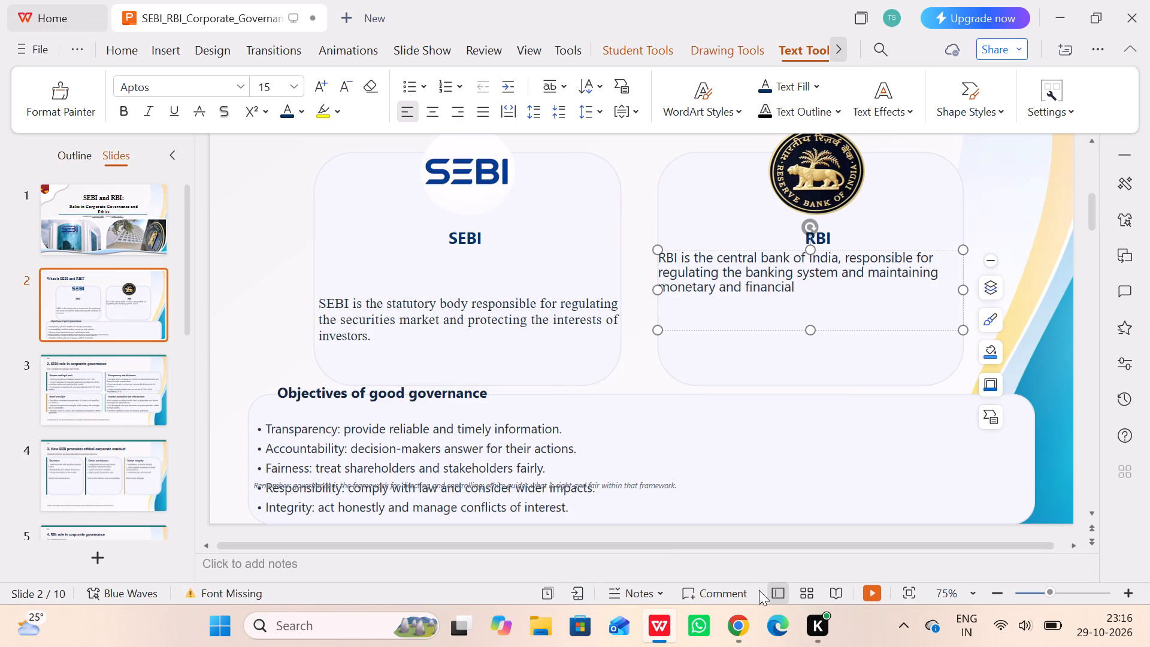
click(729, 645)
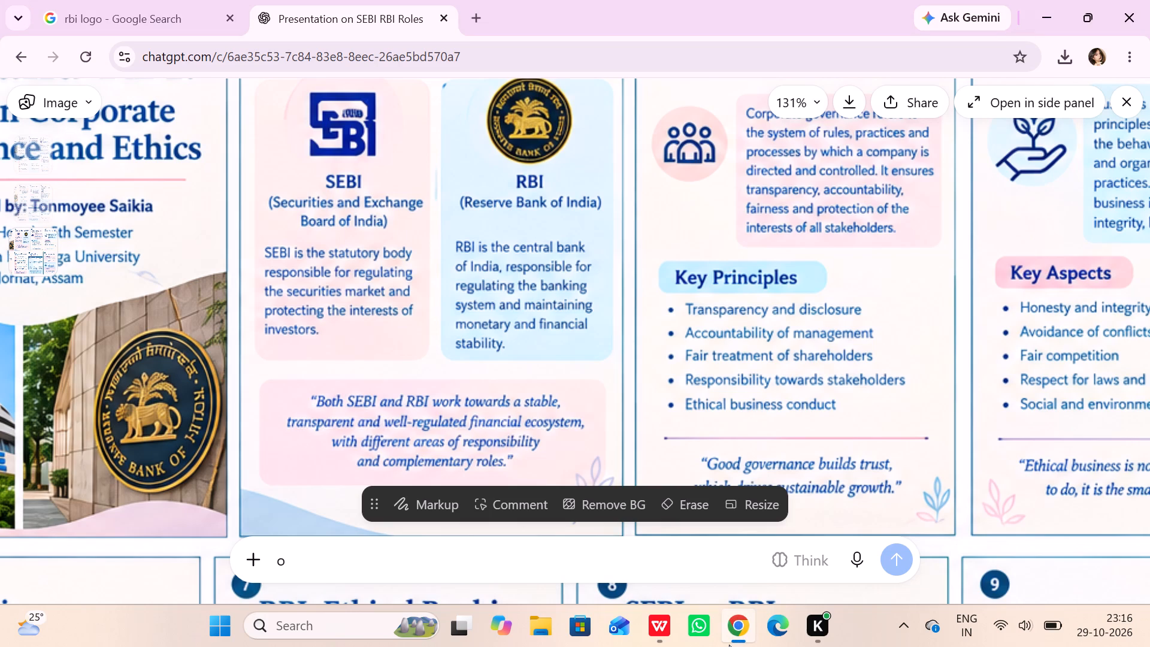
click(653, 625)
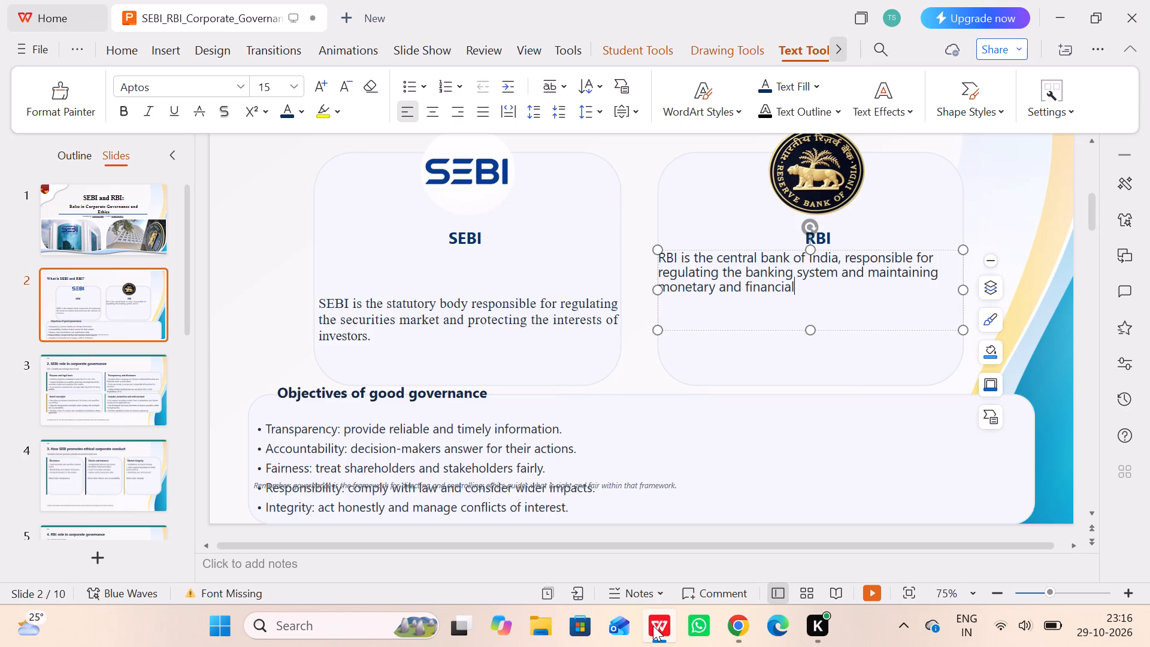
key(space)
text(stability)
key(period)
Justify the whole RBI description and set it in Times New Roman.
drag(866, 289, 653, 248)
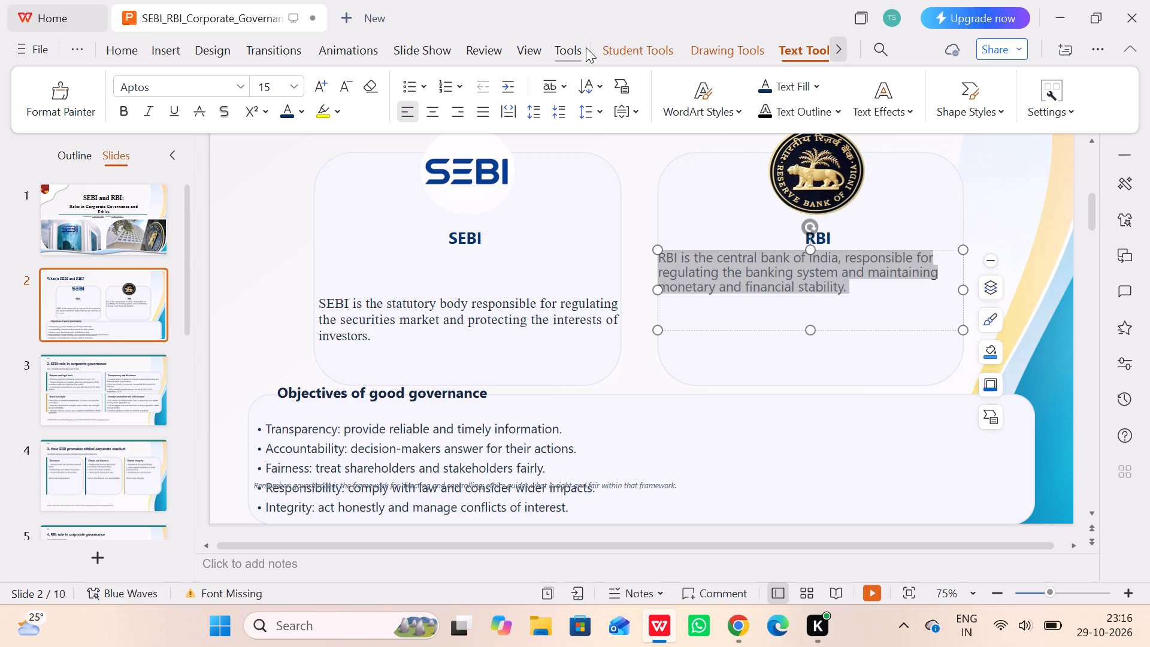
click(493, 100)
click(488, 105)
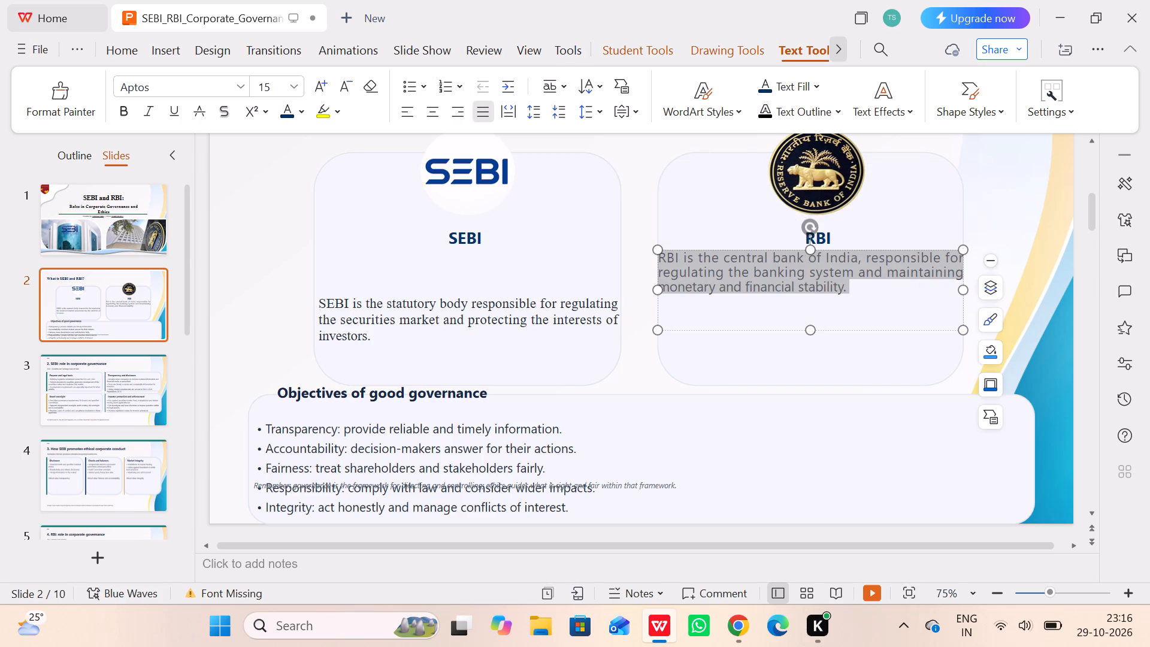
click(244, 79)
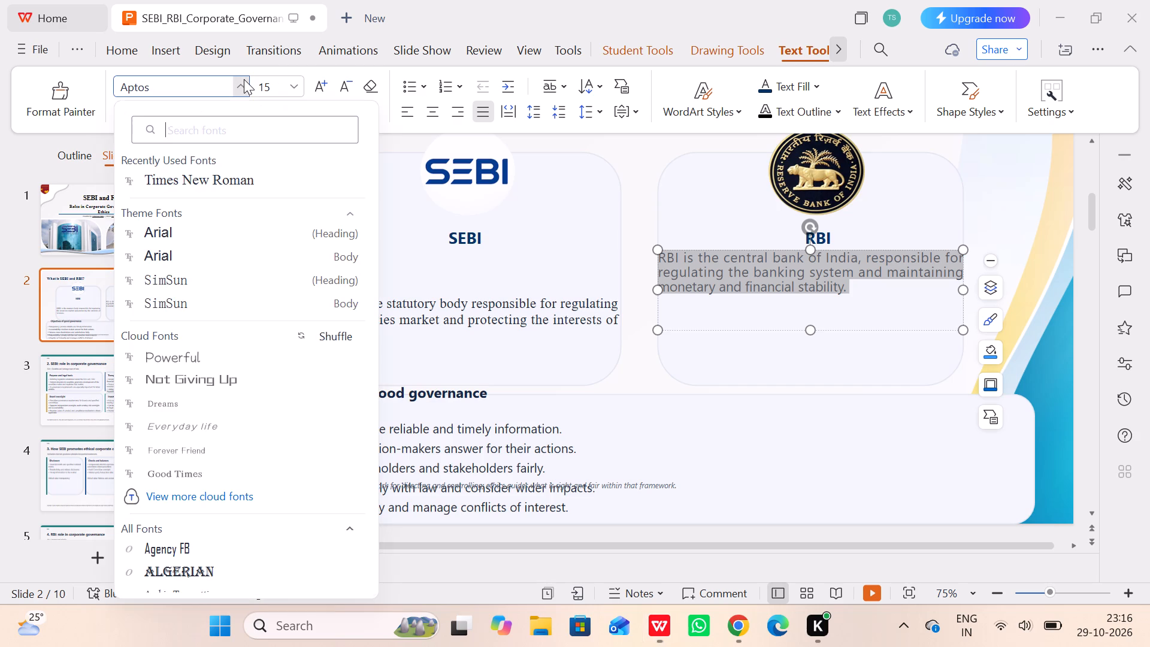
click(232, 180)
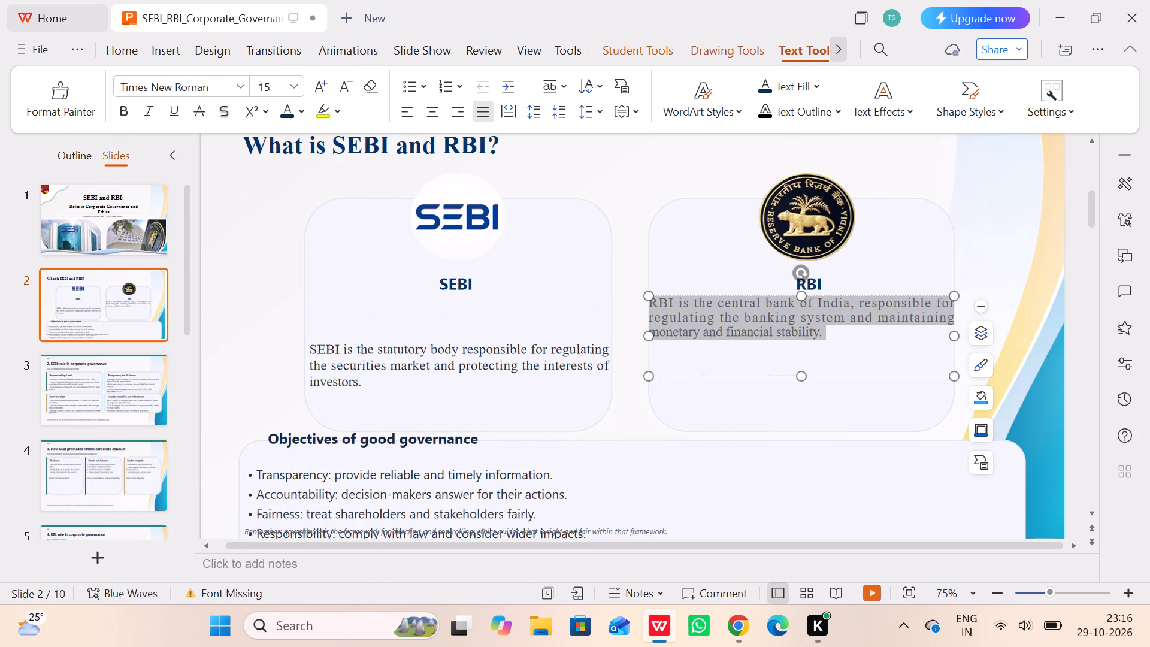
Move the RBI description's text box down inside its card, level with the SEBI description.
click(714, 294)
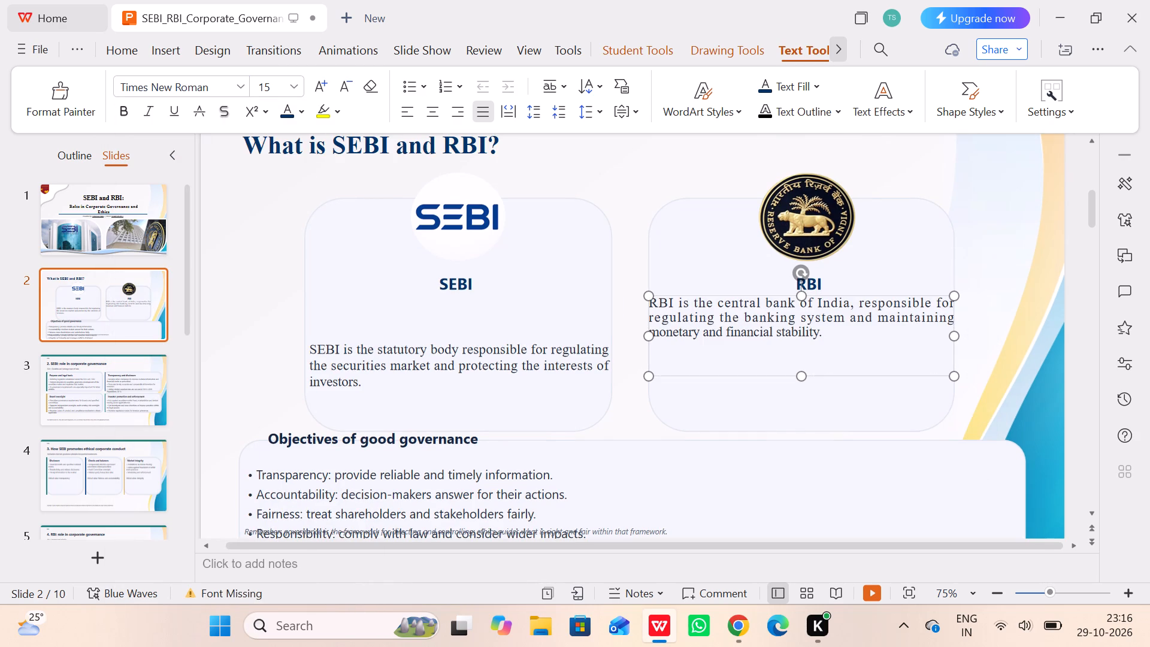
drag(714, 294, 723, 328)
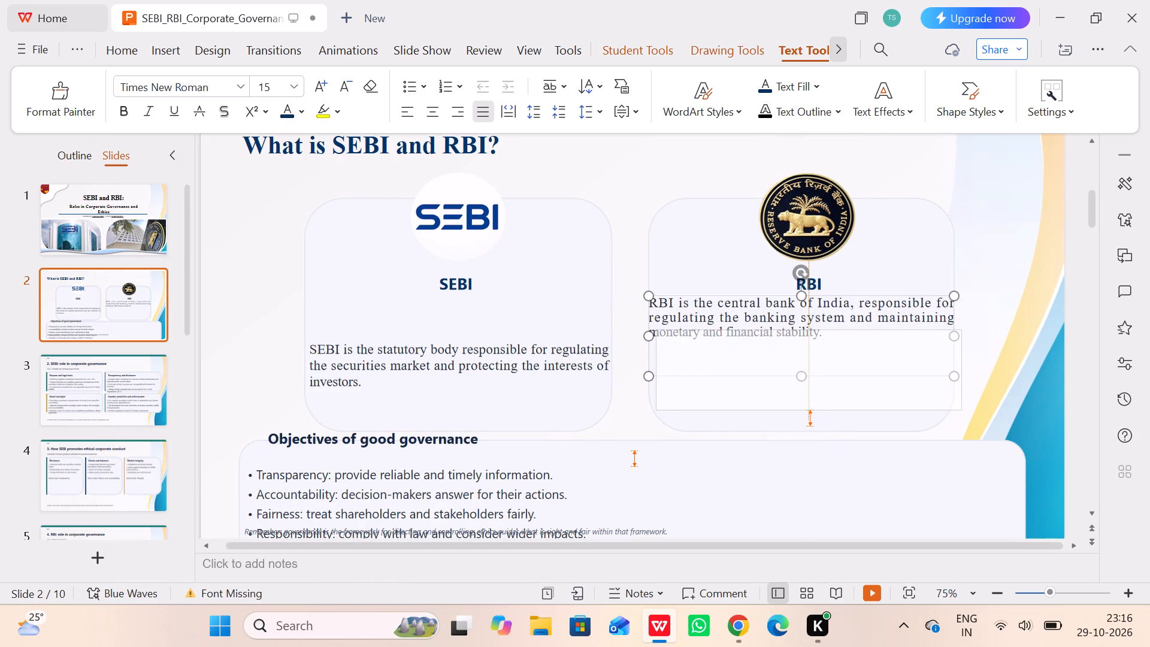
drag(723, 328, 716, 337)
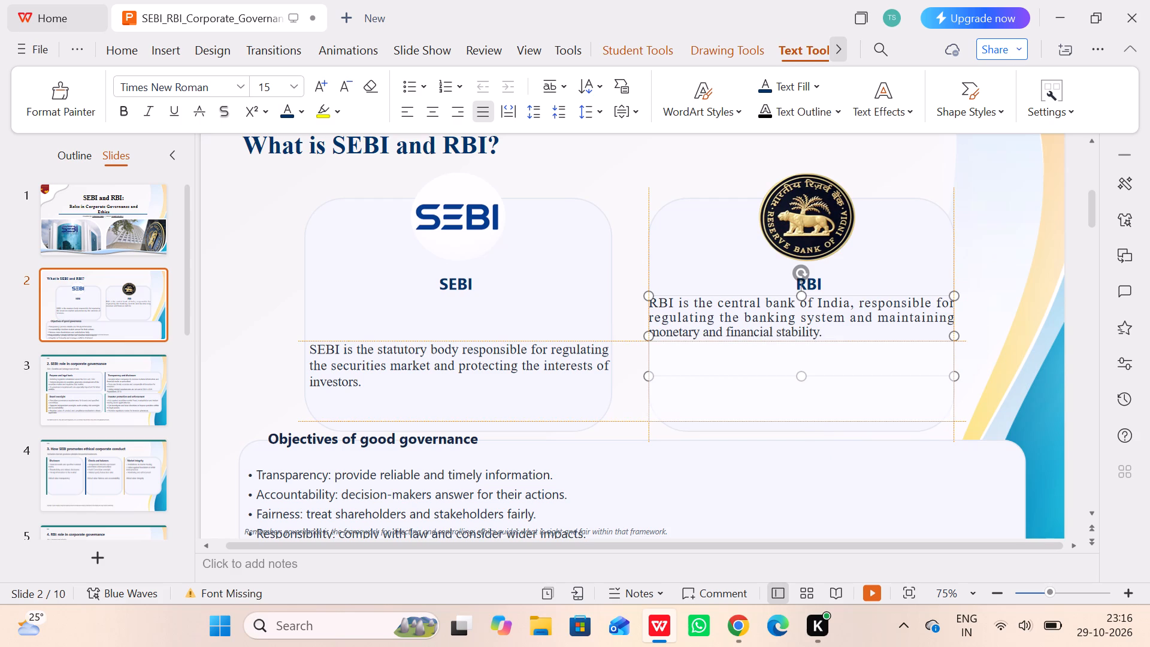
drag(716, 337, 716, 337)
click(1013, 283)
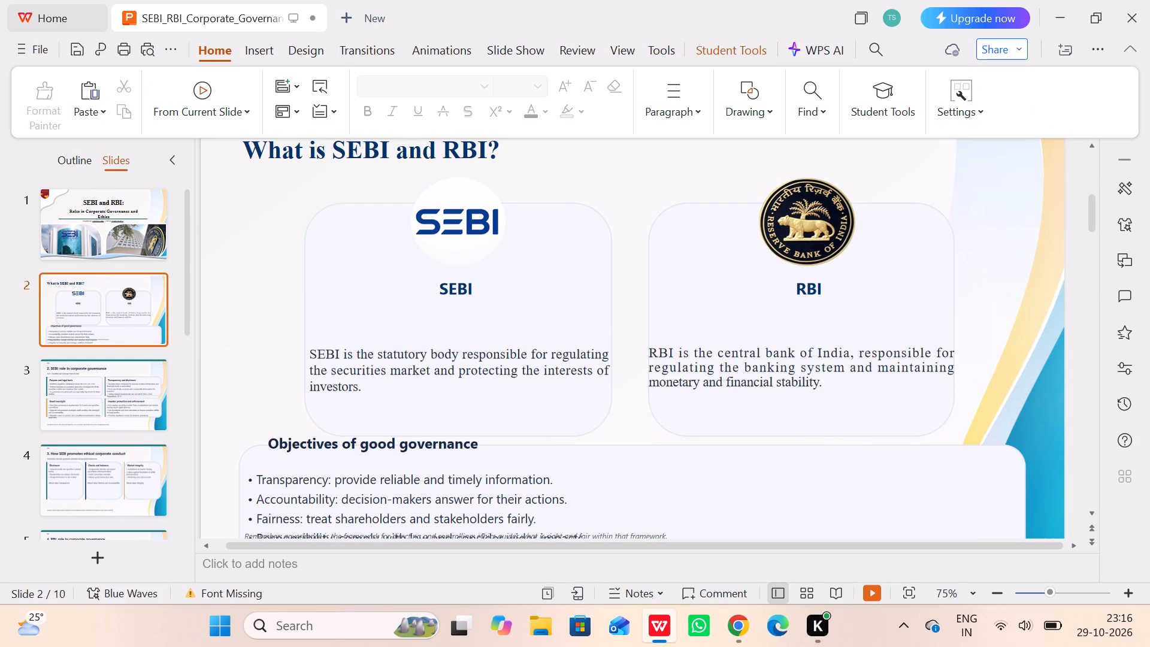
Narrow the RBI description's text box slightly from both sides so the text sits within its card's edges.
click(798, 380)
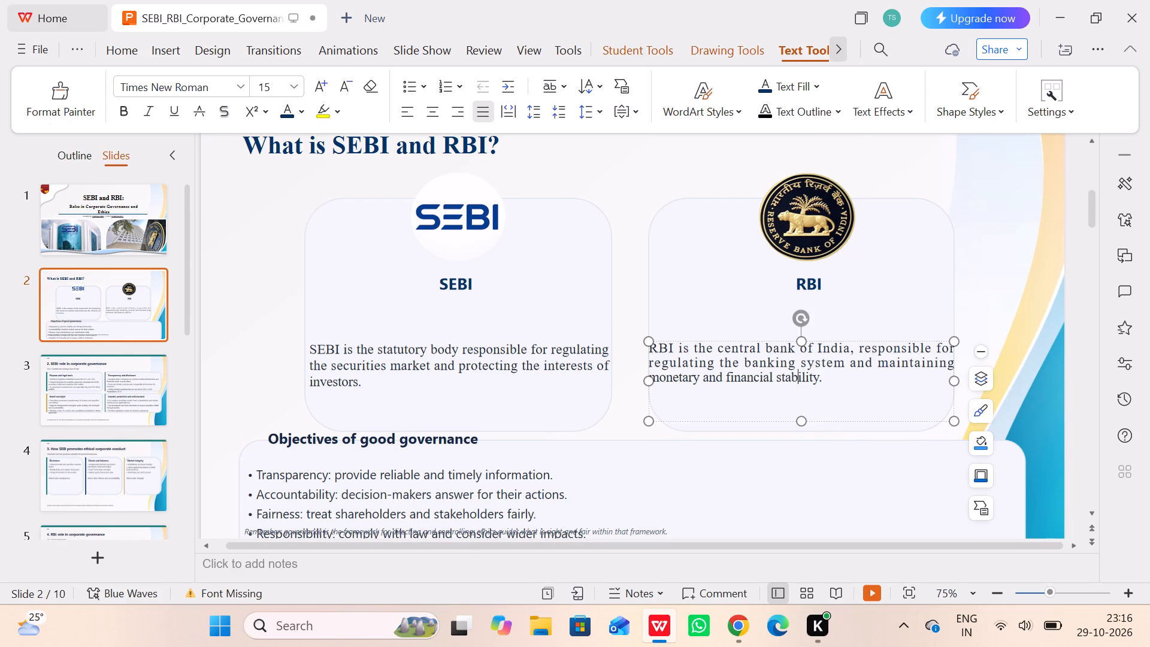
drag(646, 380, 651, 380)
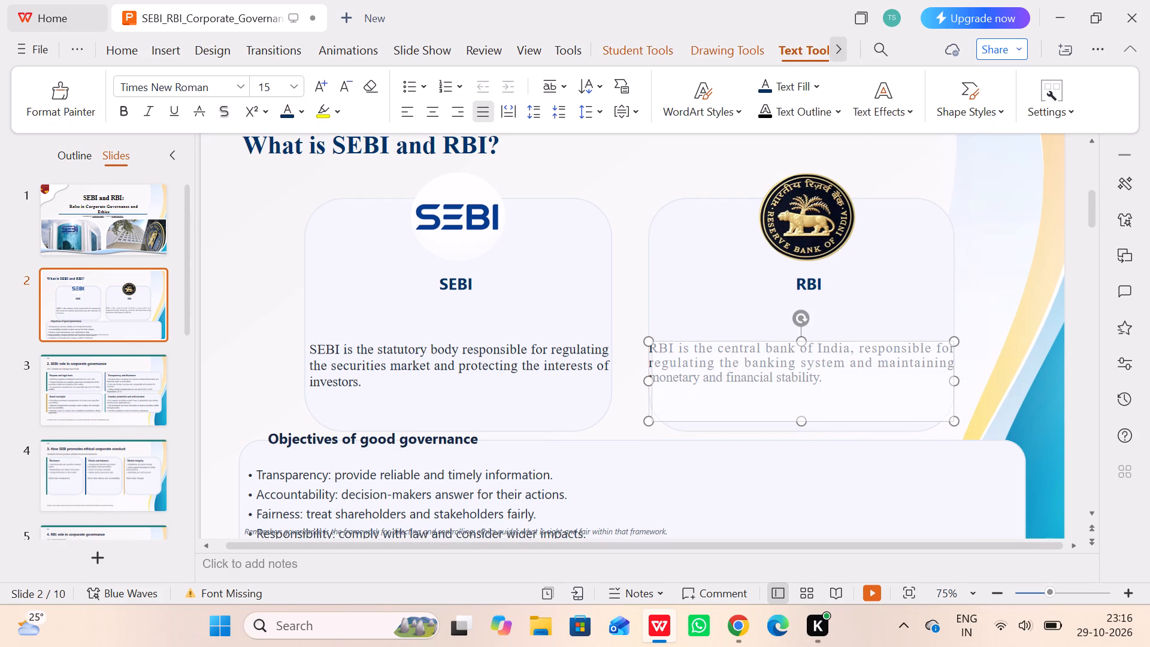
drag(651, 380, 653, 380)
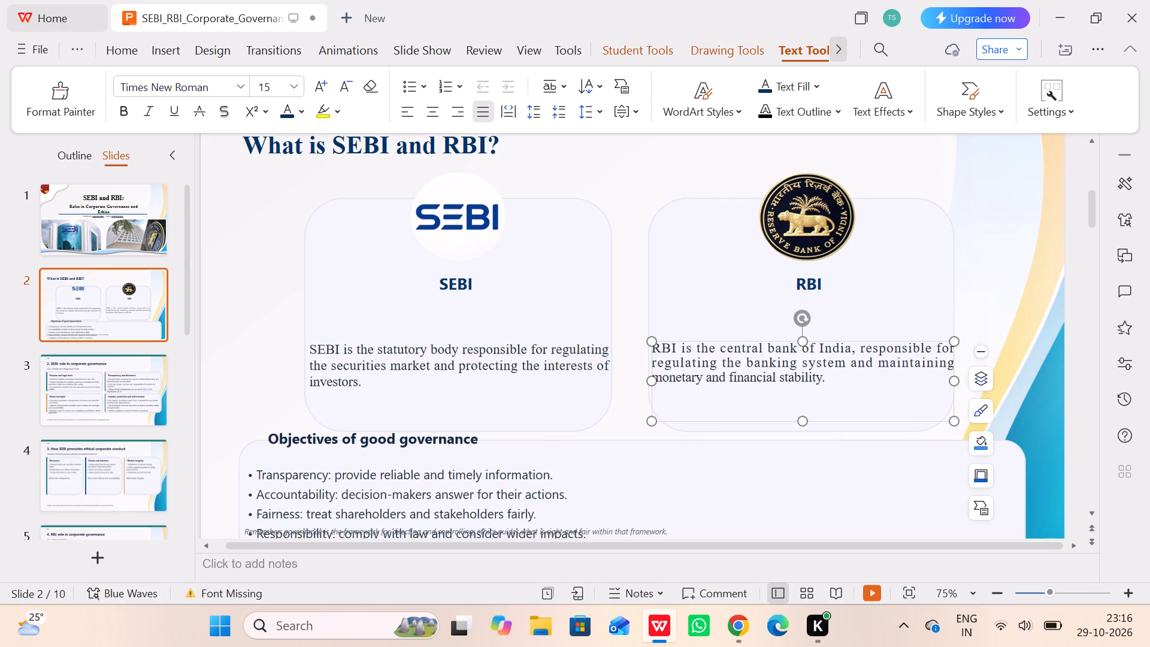
drag(954, 382, 949, 383)
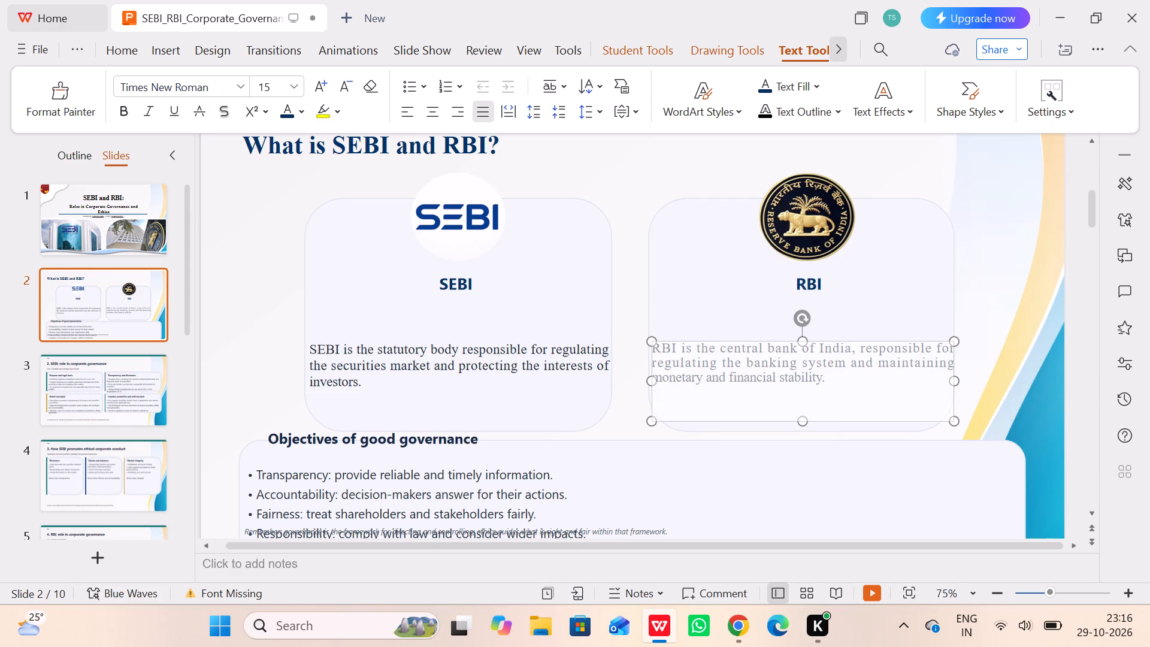
drag(949, 383, 944, 384)
drag(944, 384, 943, 385)
drag(943, 385, 943, 384)
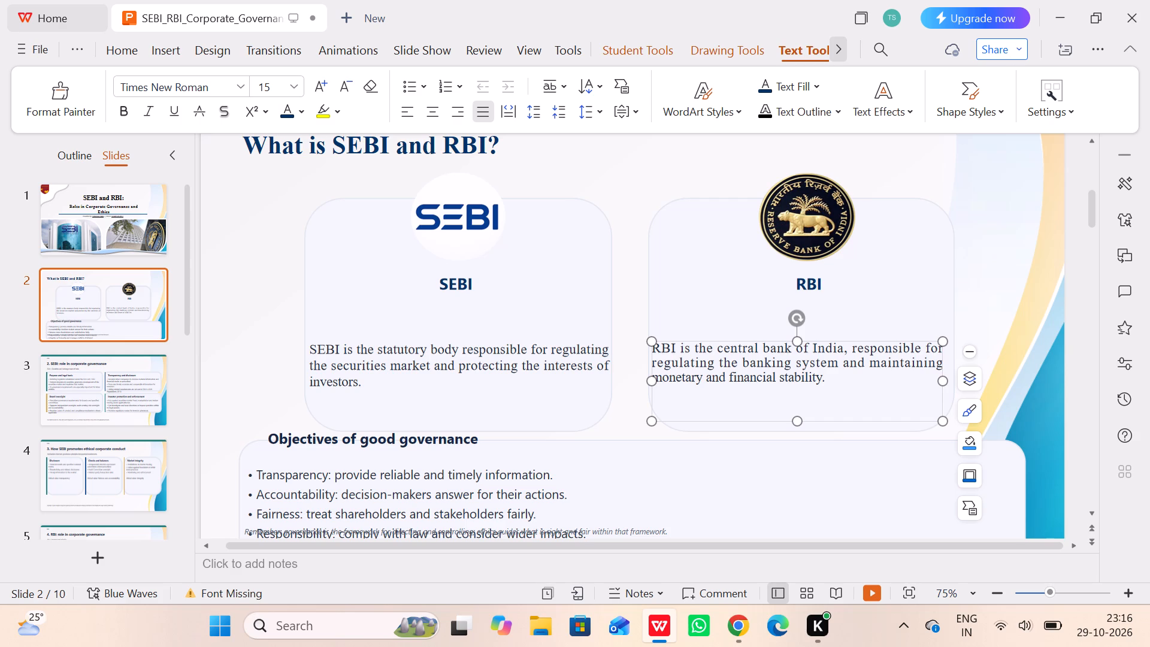
ctrl+scroll(834, 386, up, 3)
drag(930, 340, 940, 342)
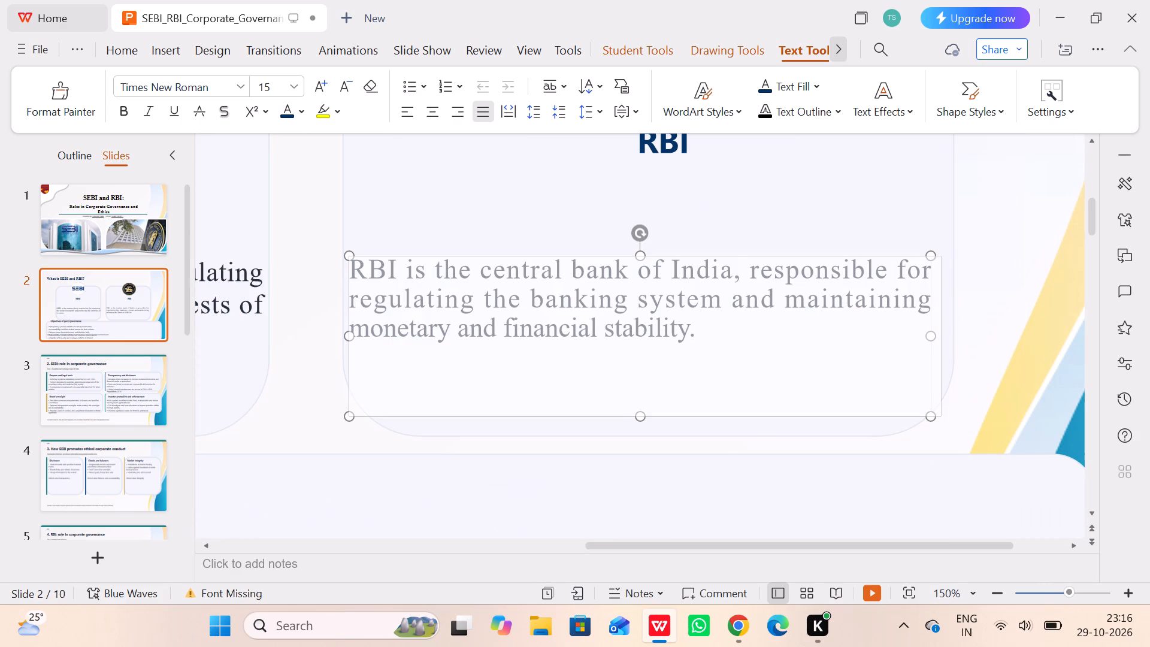
drag(940, 342, 941, 343)
click(1018, 279)
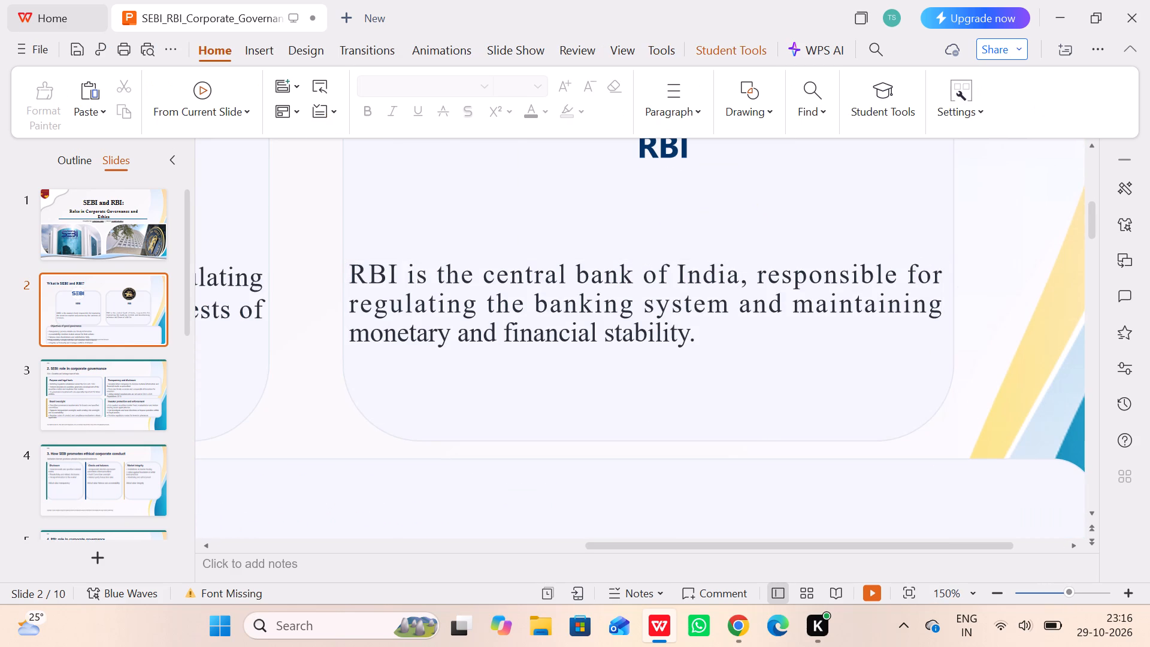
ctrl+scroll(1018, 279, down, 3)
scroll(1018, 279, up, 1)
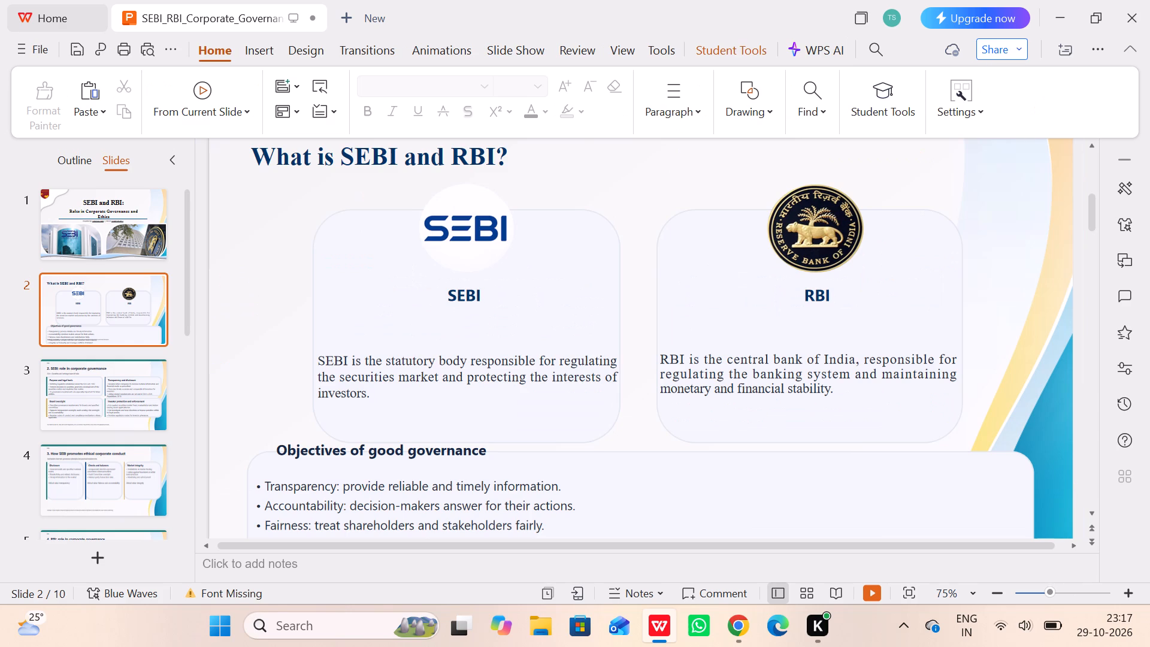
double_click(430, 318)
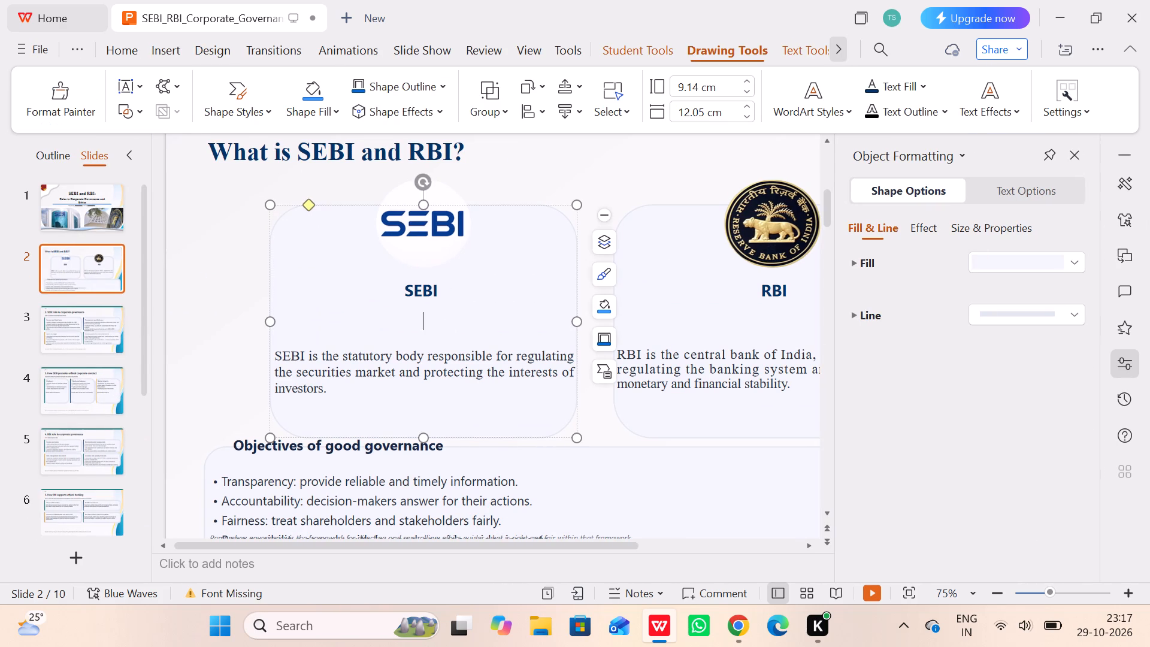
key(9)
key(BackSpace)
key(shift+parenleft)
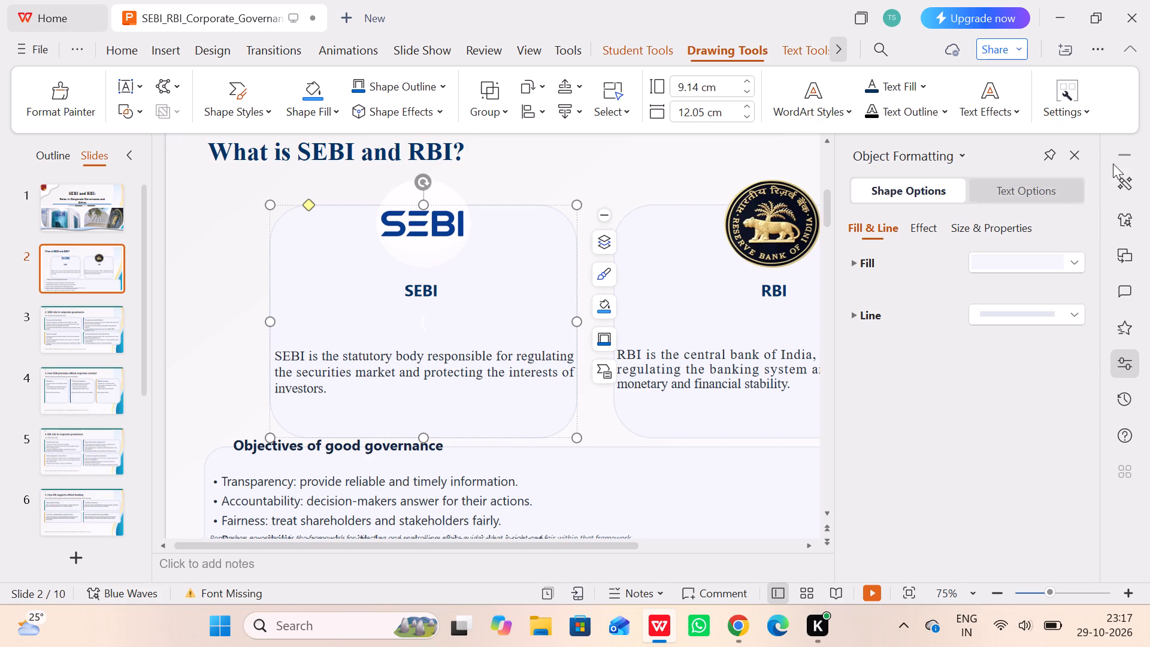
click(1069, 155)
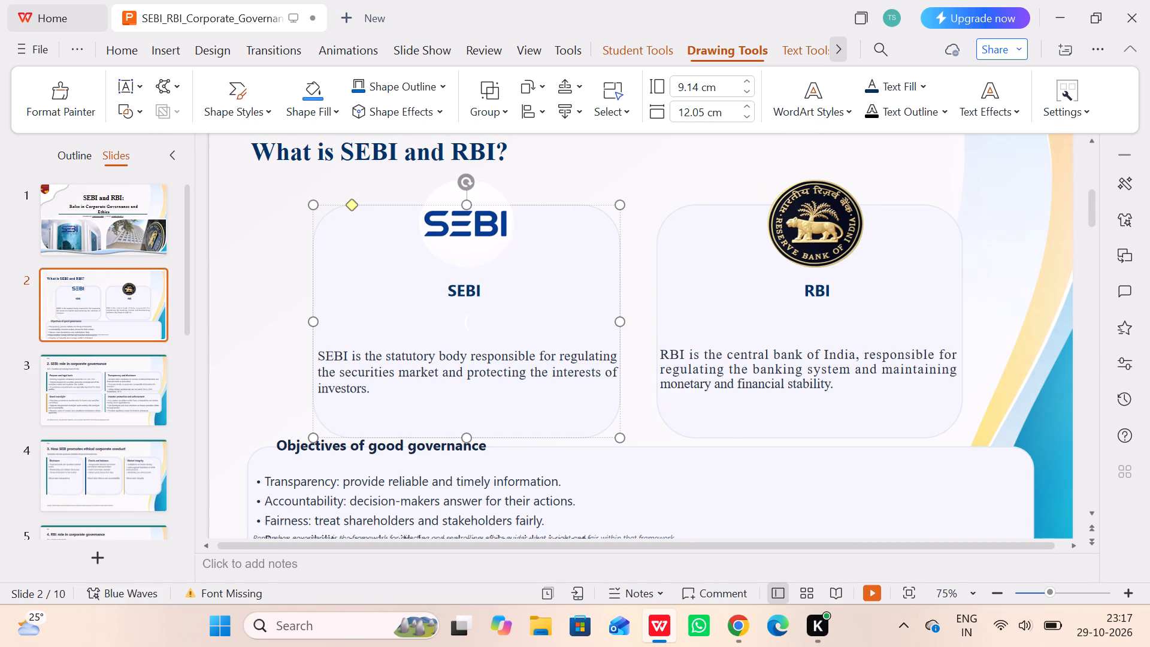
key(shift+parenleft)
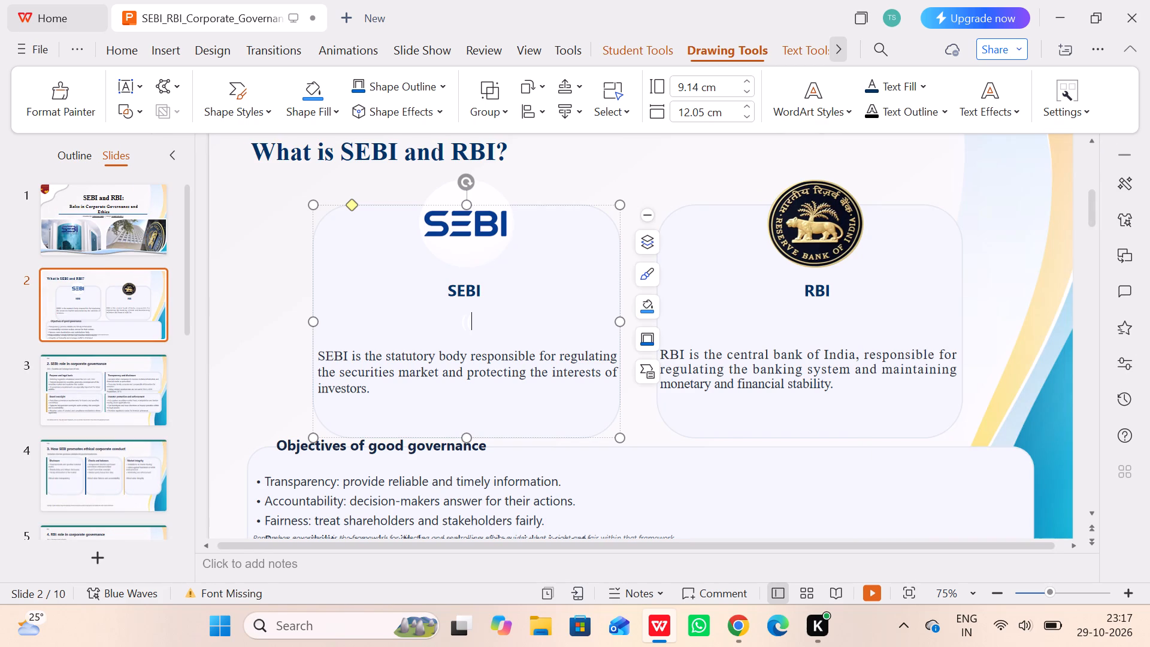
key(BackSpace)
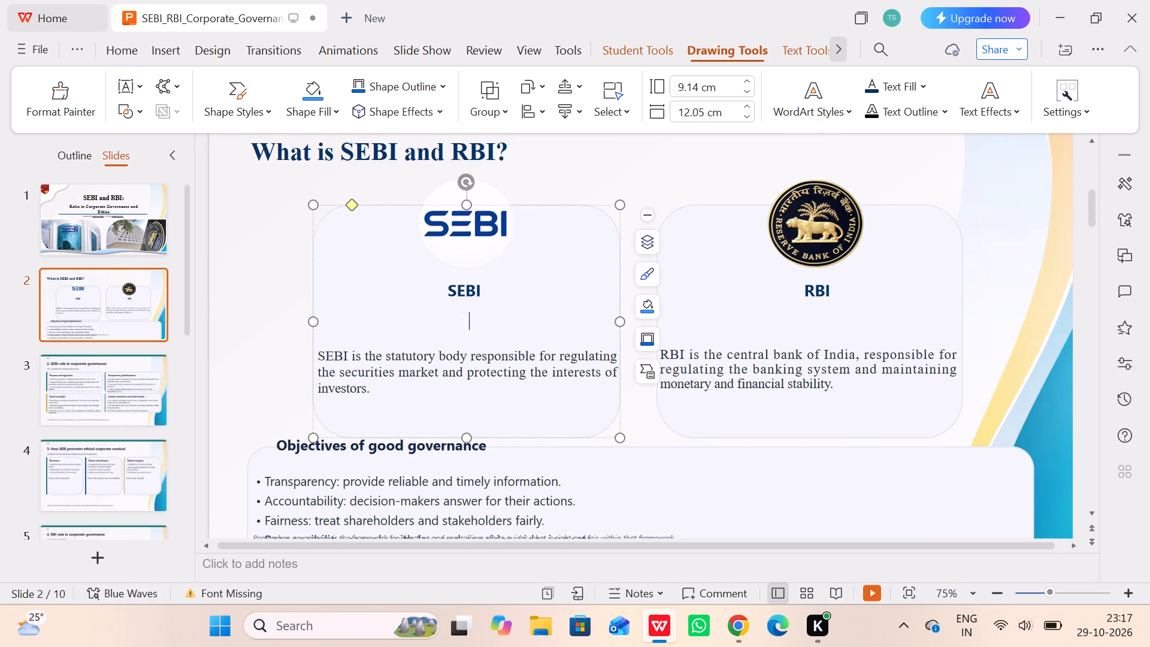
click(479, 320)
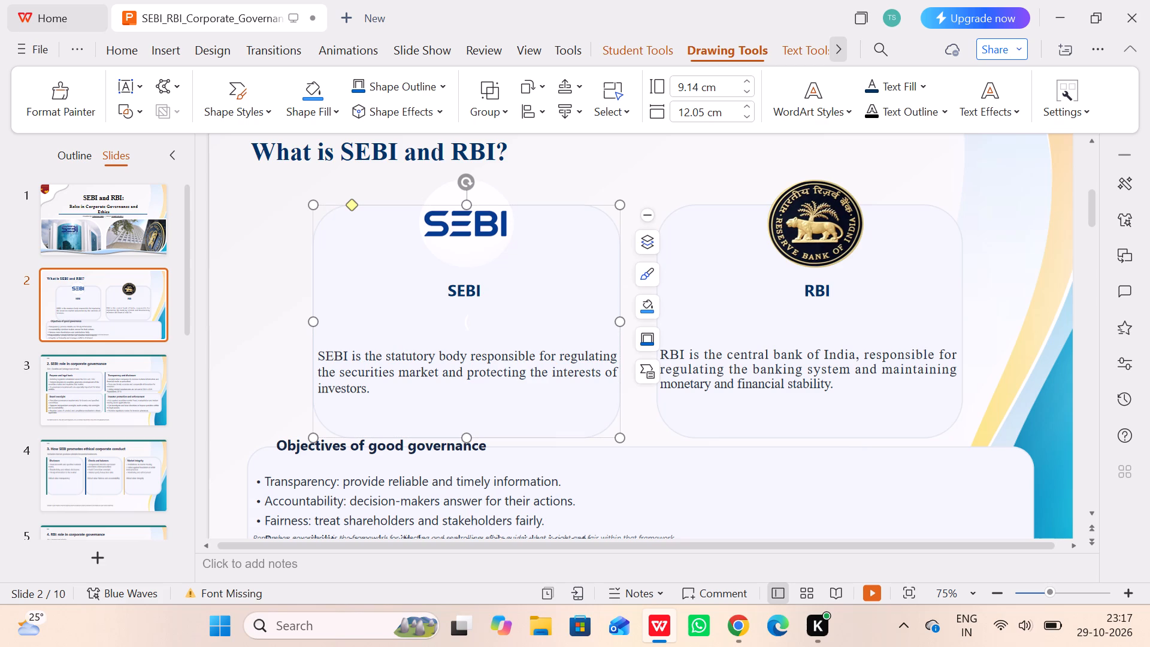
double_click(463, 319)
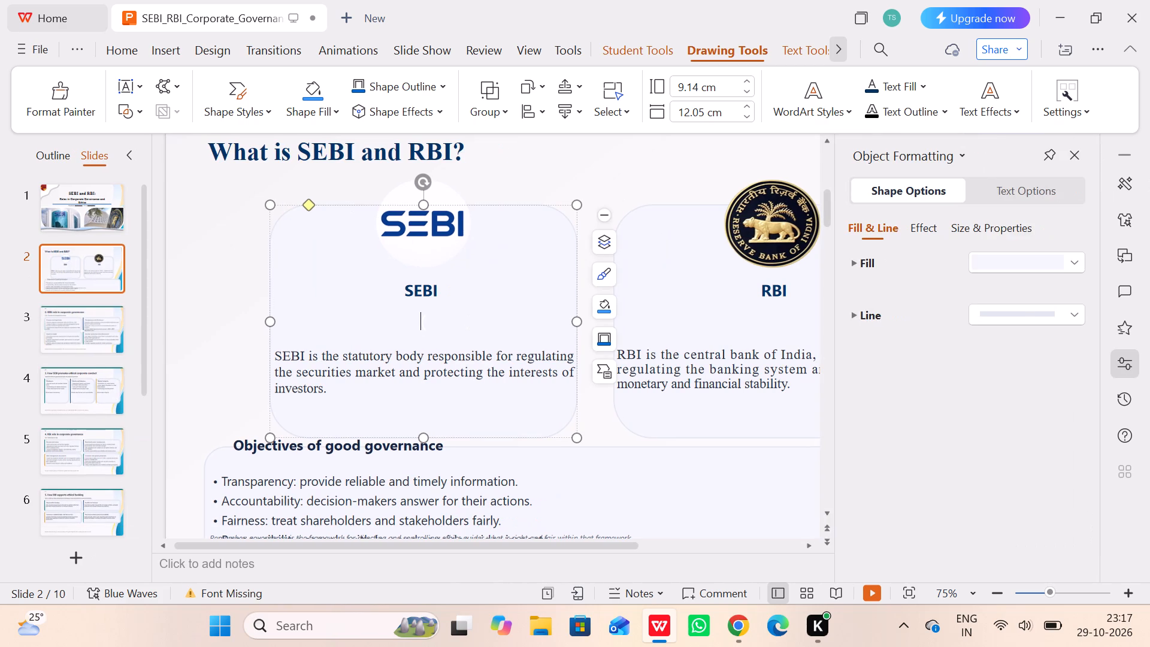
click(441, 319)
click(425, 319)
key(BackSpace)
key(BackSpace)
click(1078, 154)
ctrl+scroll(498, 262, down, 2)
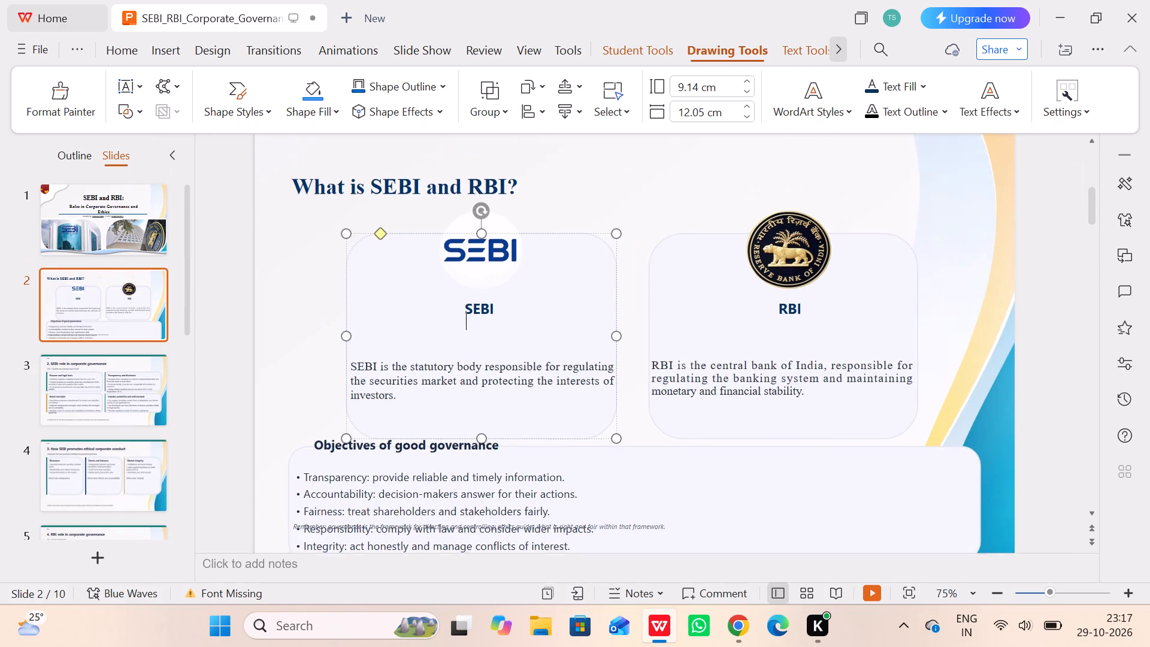
Save the presentation.
click(82, 55)
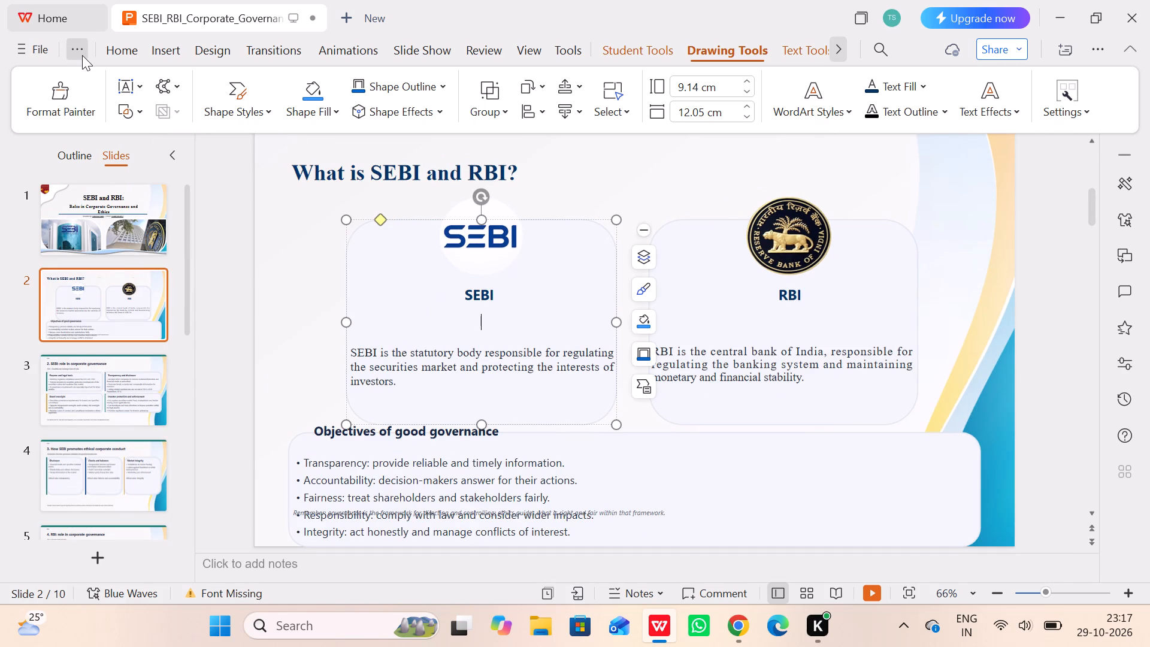